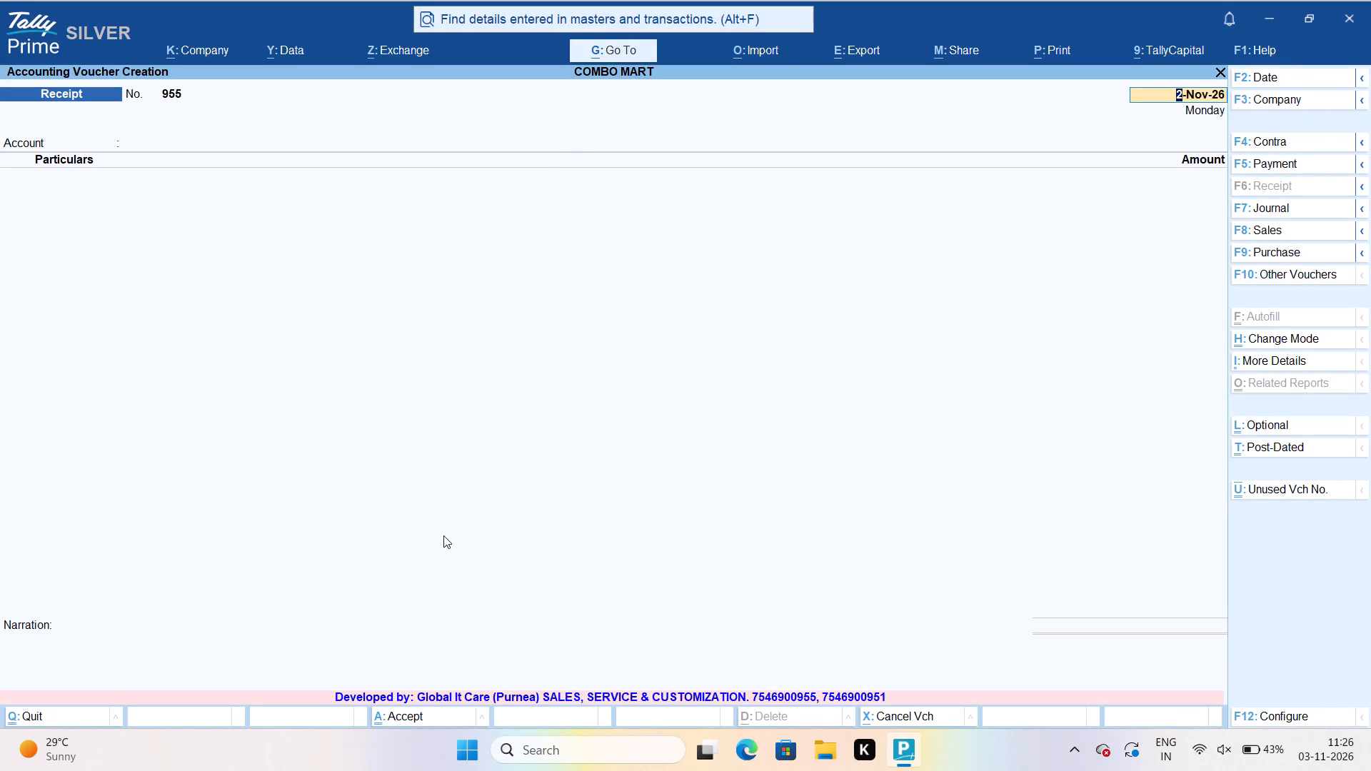
# Start a sales voucher for party MOBILE PARK LINE BAZAR with the SALE ledger, leaving the dispatch details blank.
pyautogui.press('F8')
pyautogui.press('Return')
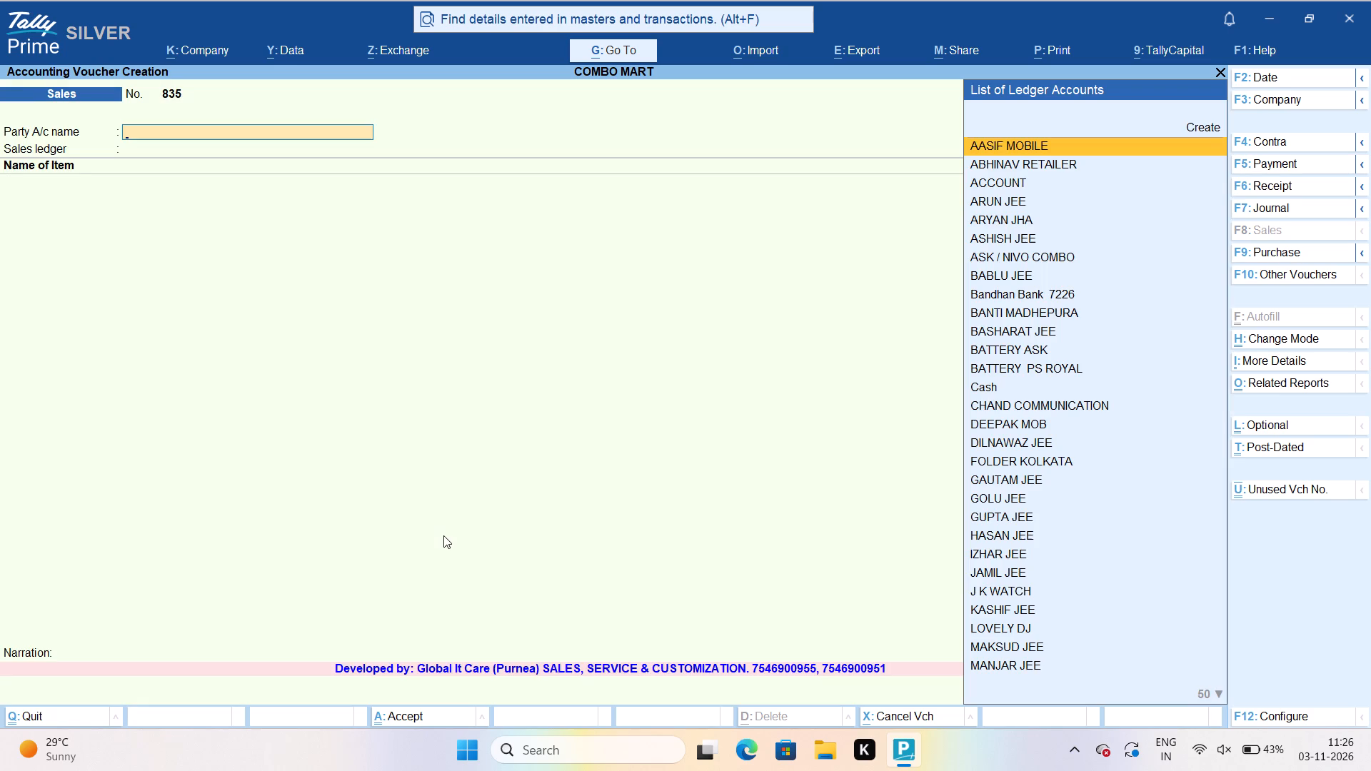
pyautogui.write('PARK MOB')
pyautogui.press('Return')
pyautogui.press('Return')
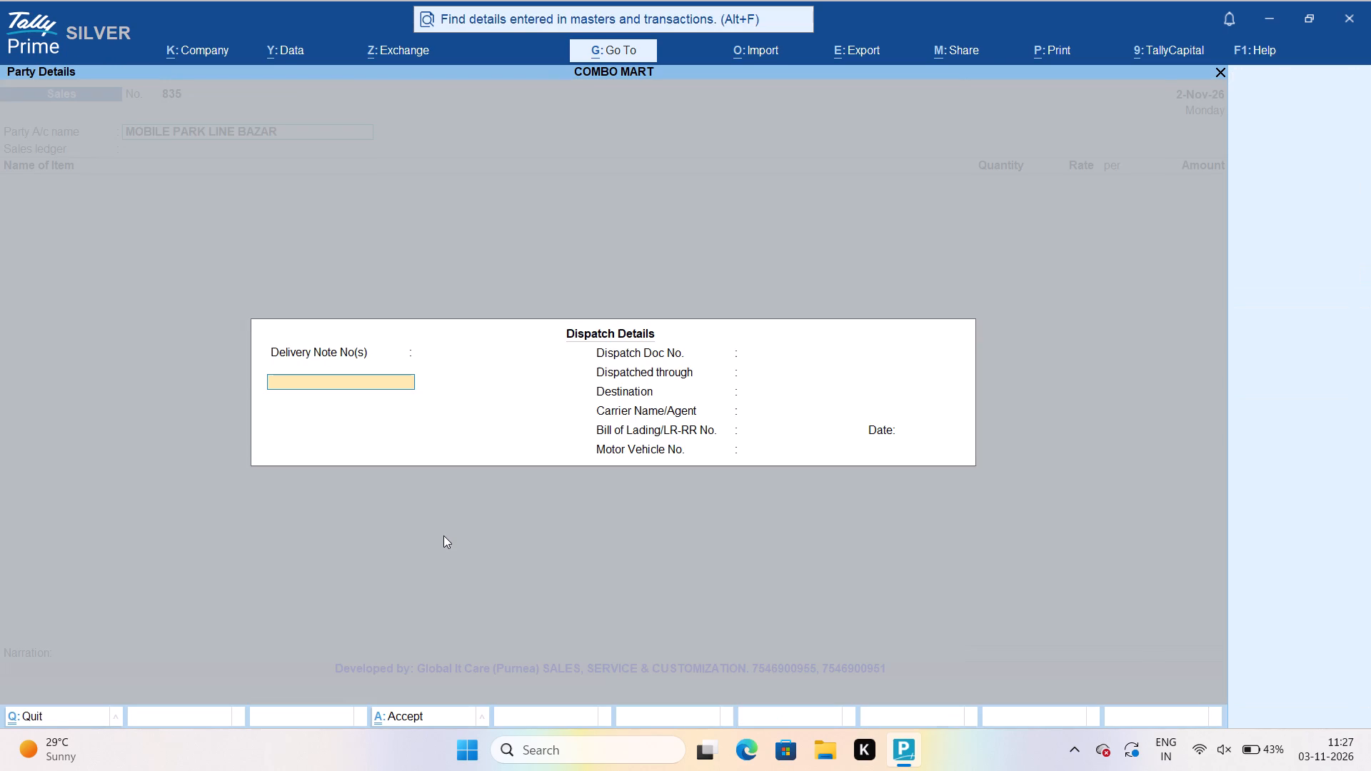
pyautogui.hotkey('ctrl', 'a')
pyautogui.hotkey('ctrl', 'a')
pyautogui.press('Return')
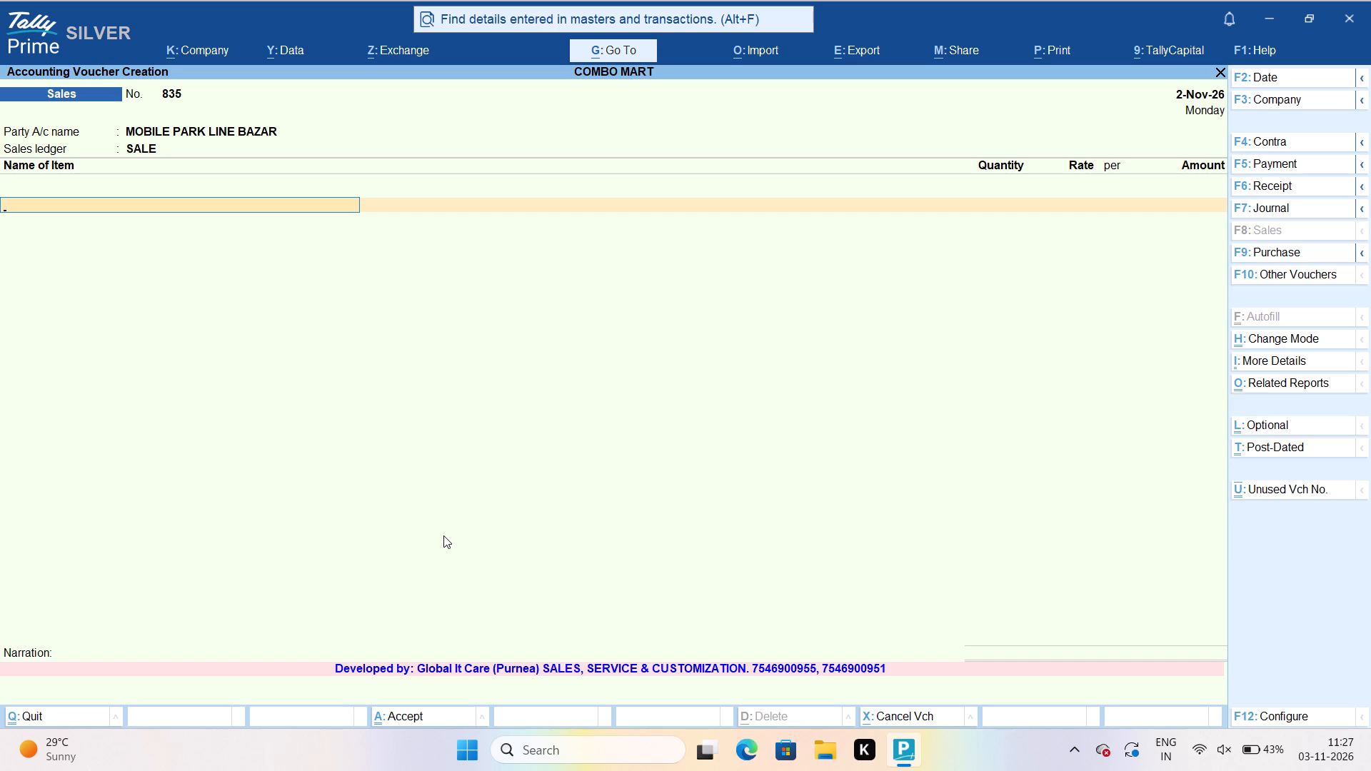
# Add the item T2 MINI HRD GOLD OG CC with quantity 10 PCS at a rate of 3.00.
pyautogui.press('space')
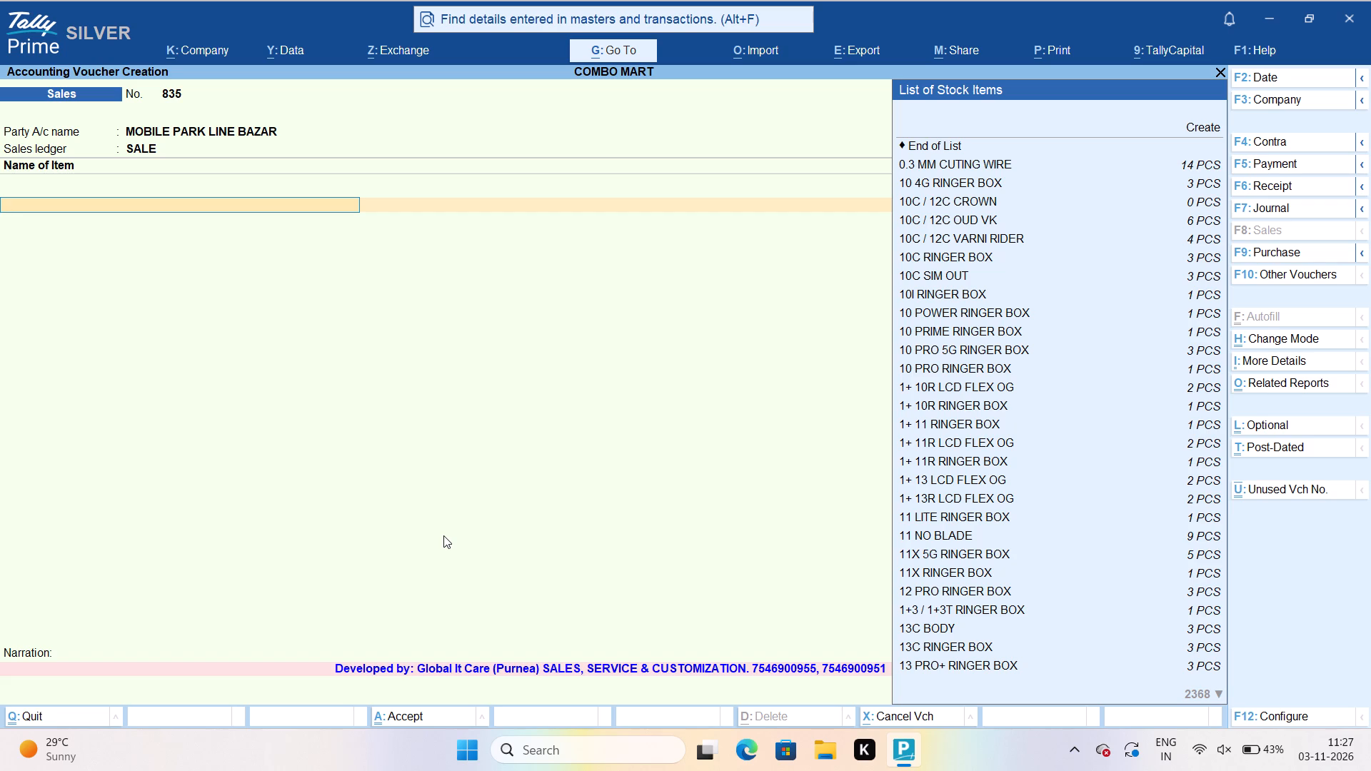
pyautogui.write('T2 MINI')
pyautogui.press('Return')
pyautogui.press('Return')
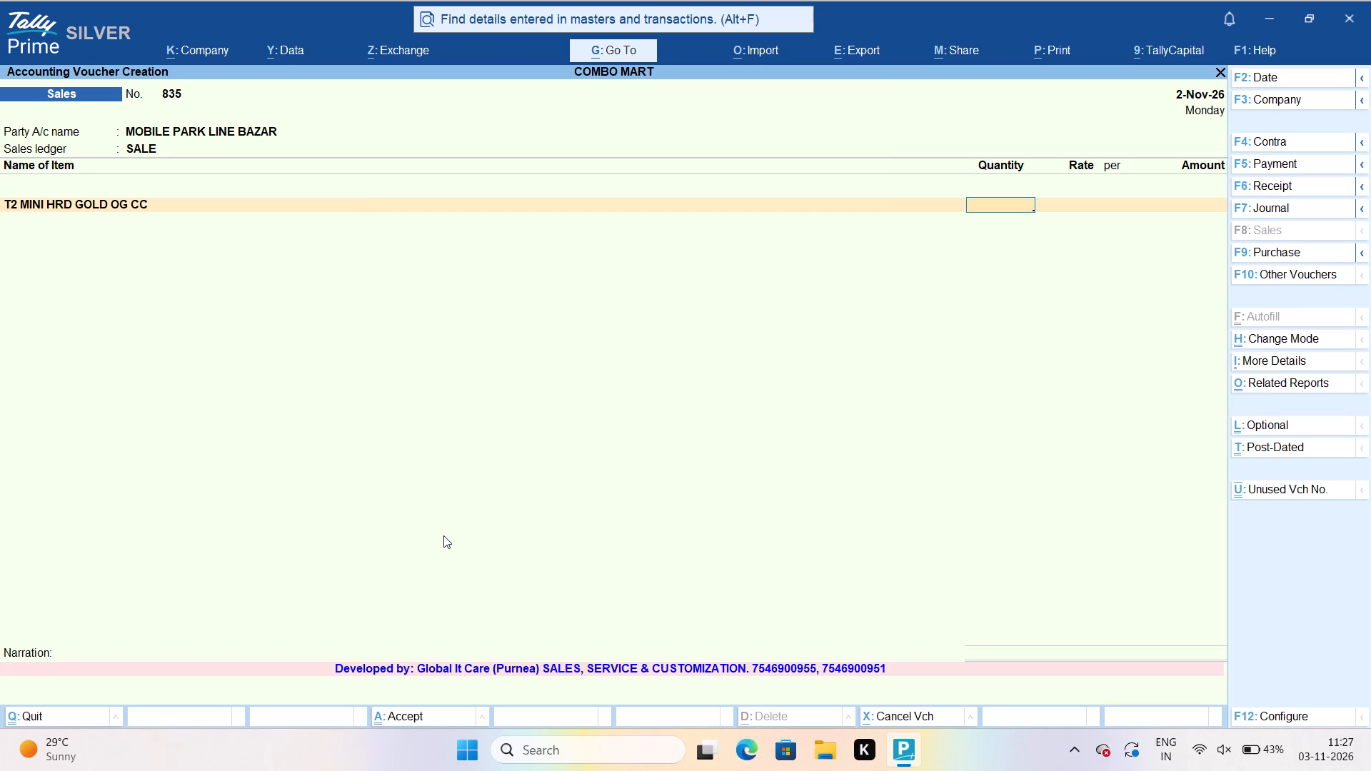
pyautogui.write('10')
pyautogui.press('Return')
pyautogui.press('3')
pyautogui.press('Return')
pyautogui.press('Return')
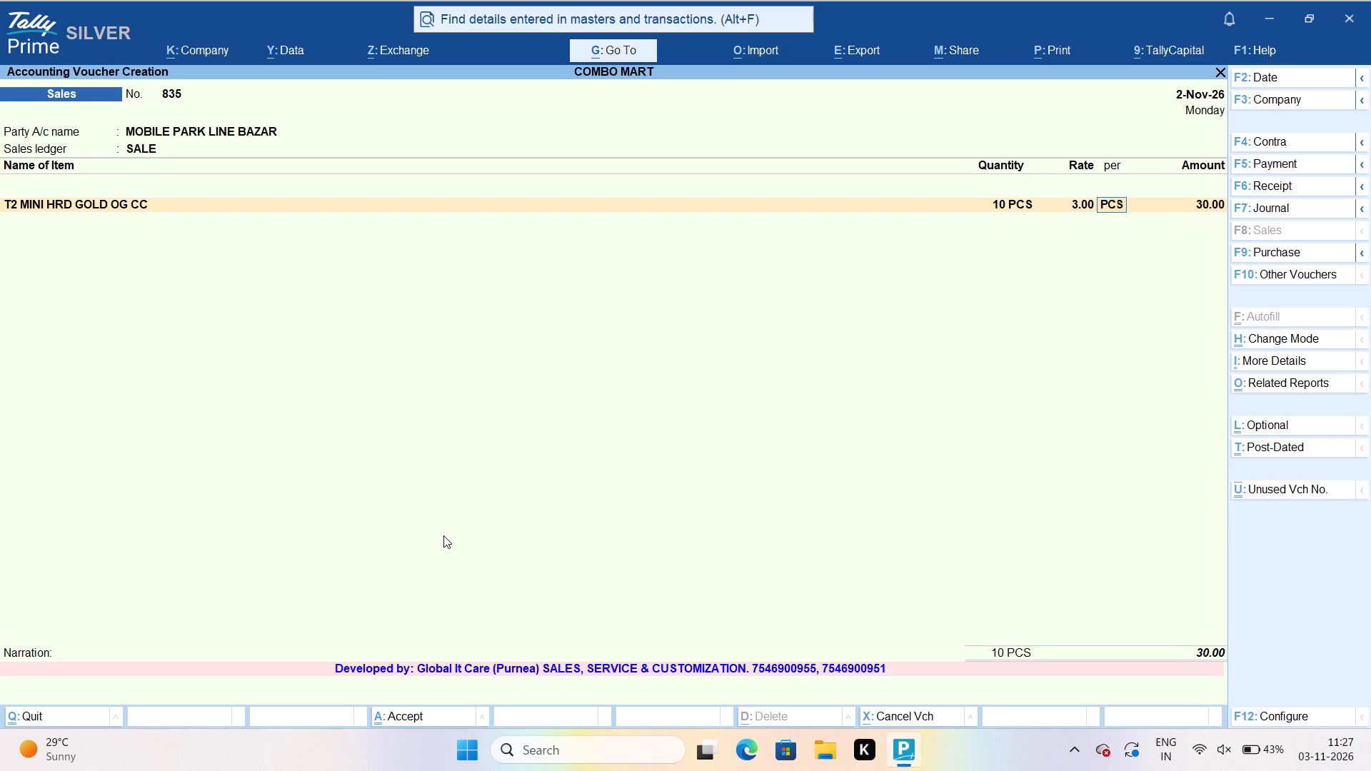
pyautogui.press('Return')
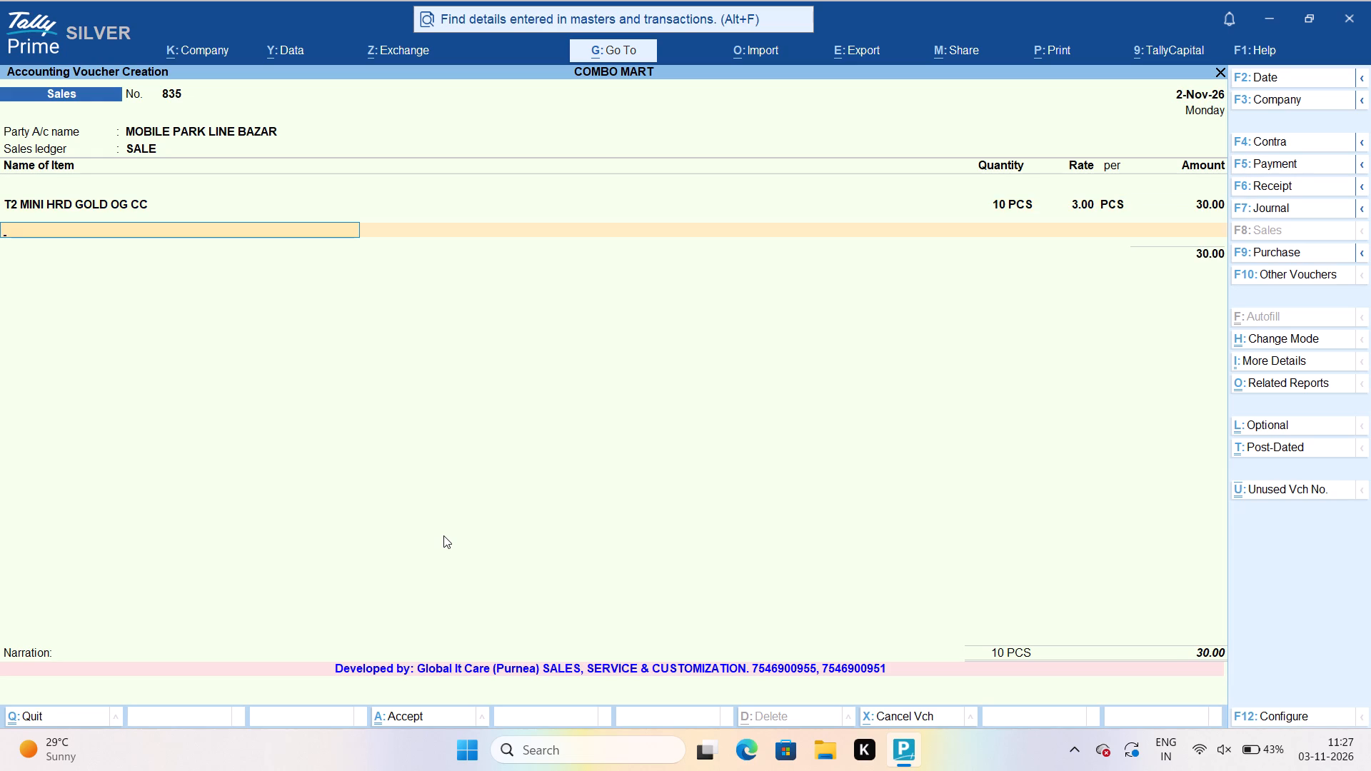
# Add the item JIO / ITEL GOLD OG CC JACK with quantity 10 PCS at a rate of 2.00.
pyautogui.write('ITEL')
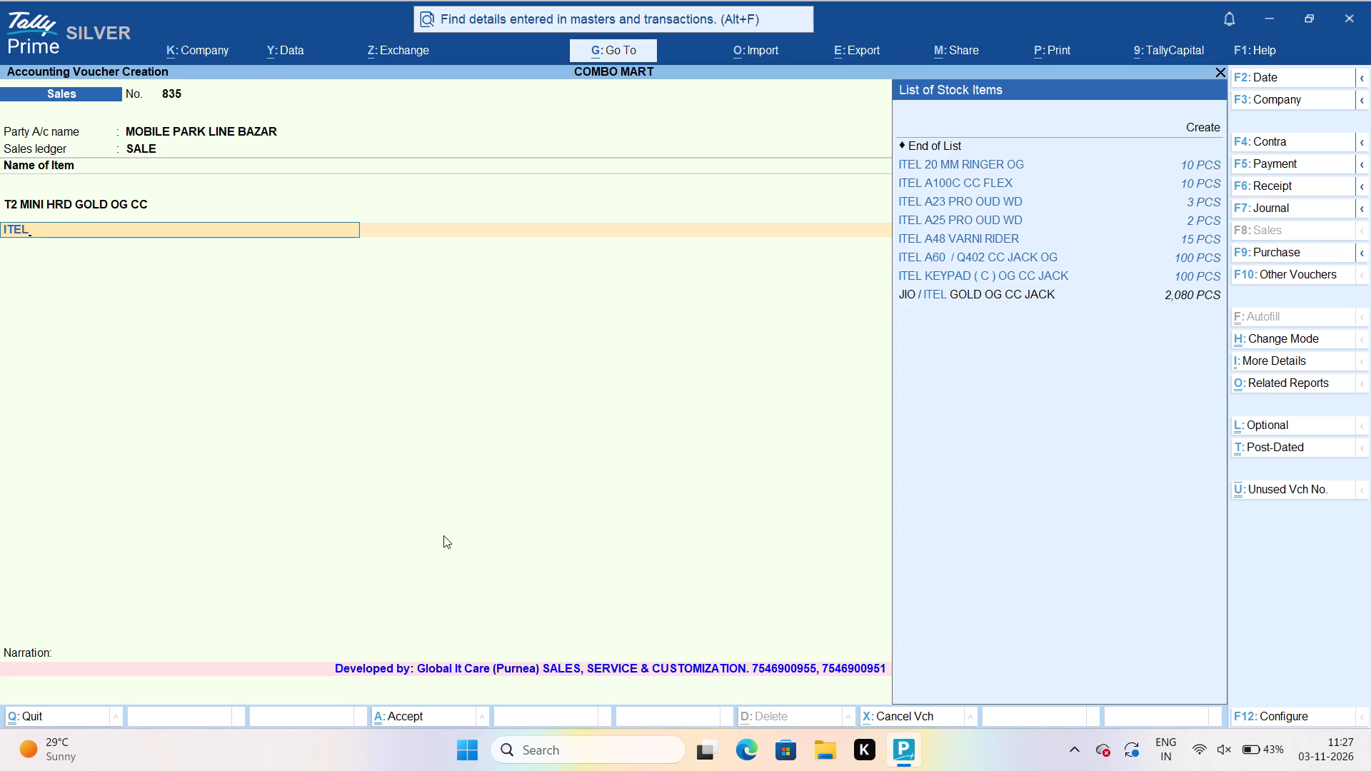
pyautogui.press('Down')
pyautogui.press('Down')
pyautogui.press('Down')
pyautogui.press('Down')
pyautogui.press('Down')
pyautogui.press('Down')
pyautogui.press('Down')
pyautogui.press('Down')
pyautogui.press('Down')
pyautogui.press('Down')
pyautogui.press('Down')
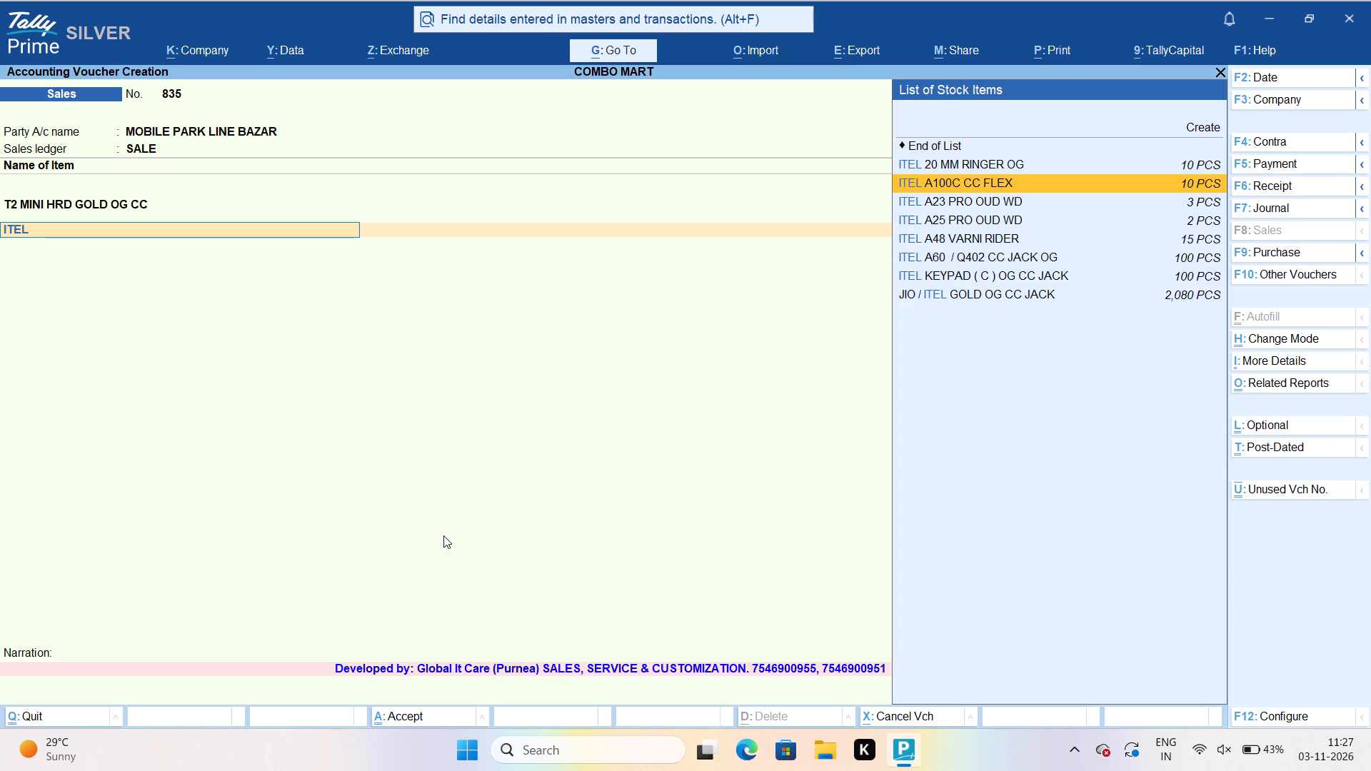
pyautogui.press('Return')
pyautogui.press('Return')
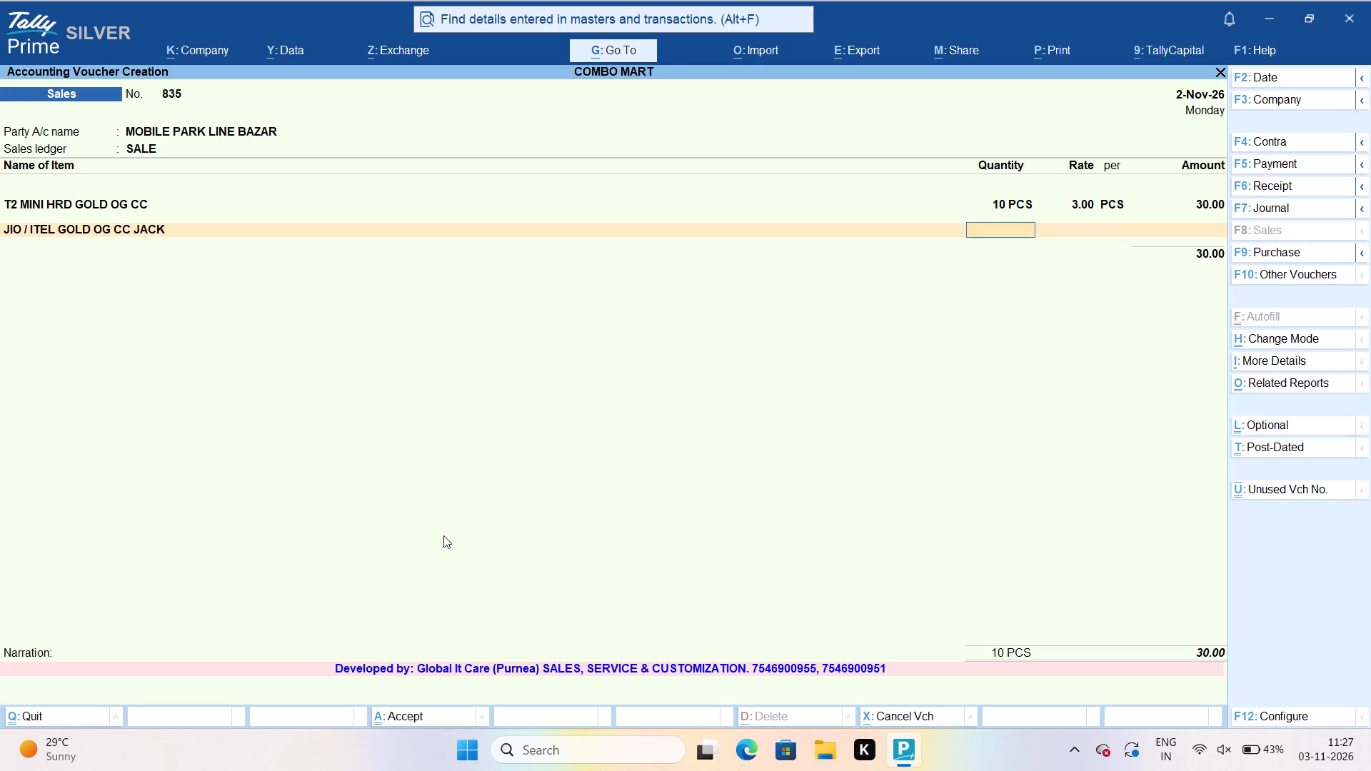
pyautogui.write('10')
pyautogui.press('Return')
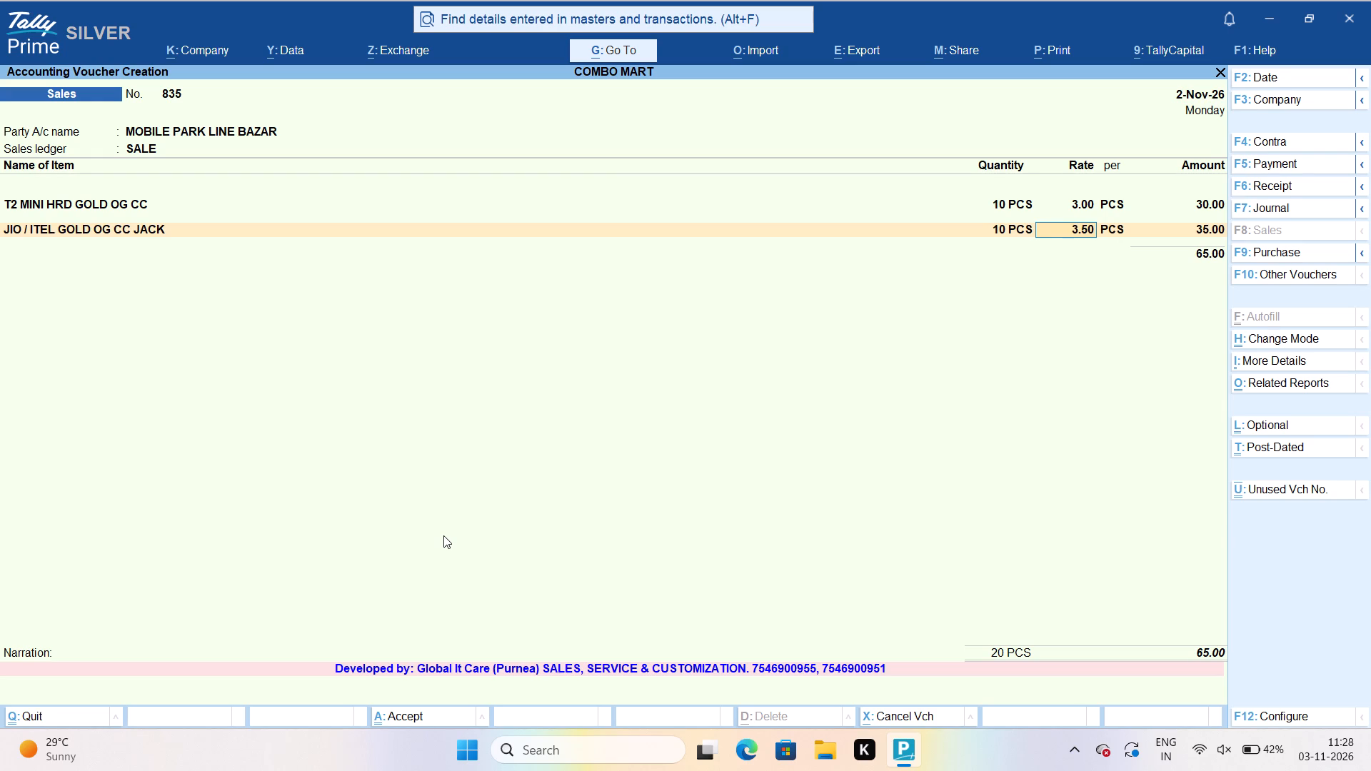
pyautogui.press('2')
pyautogui.press('Return')
pyautogui.press('Return')
pyautogui.press('Return')
pyautogui.press('Return')
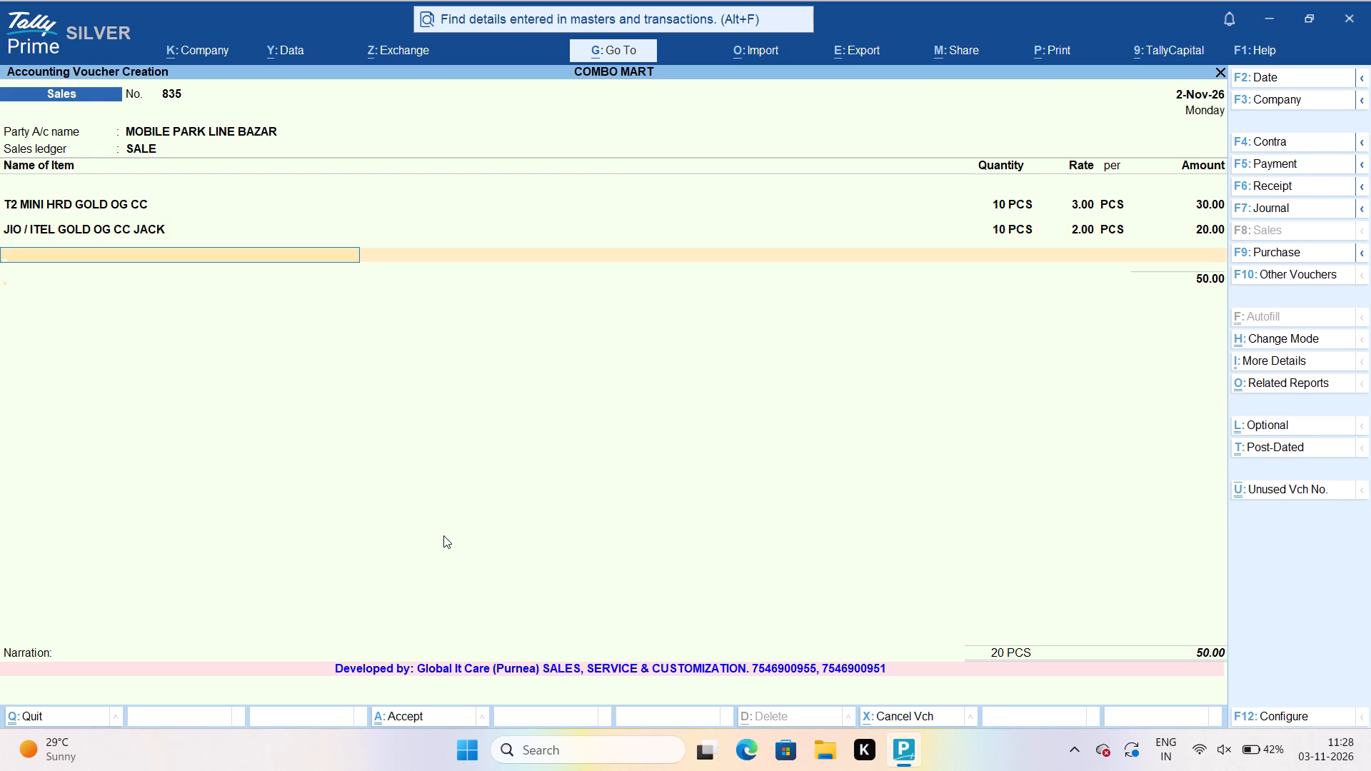
pyautogui.press('BackSpace')
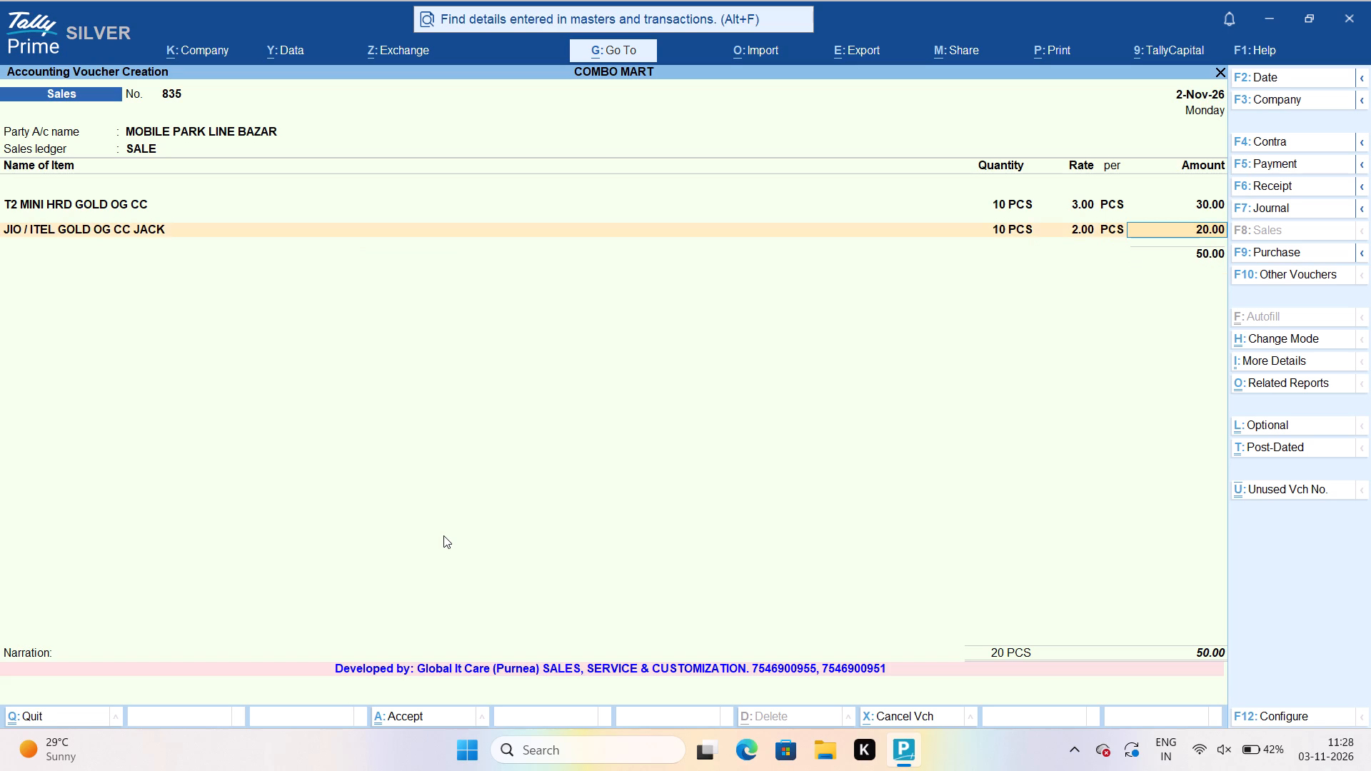
pyautogui.press('Return')
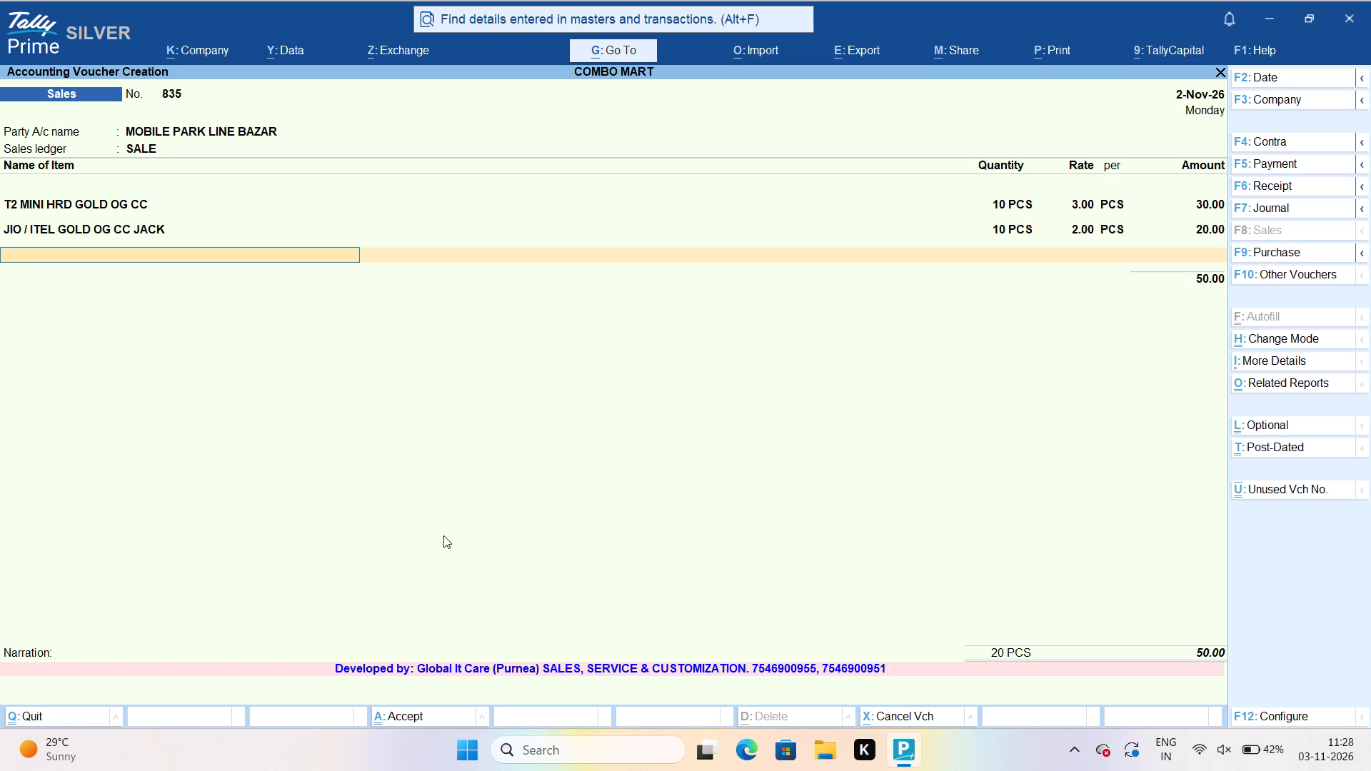
# Add the item K9 MINI GOLD CC JACK with quantity 10 PCS at a rate of 3.00.
pyautogui.write('K9')
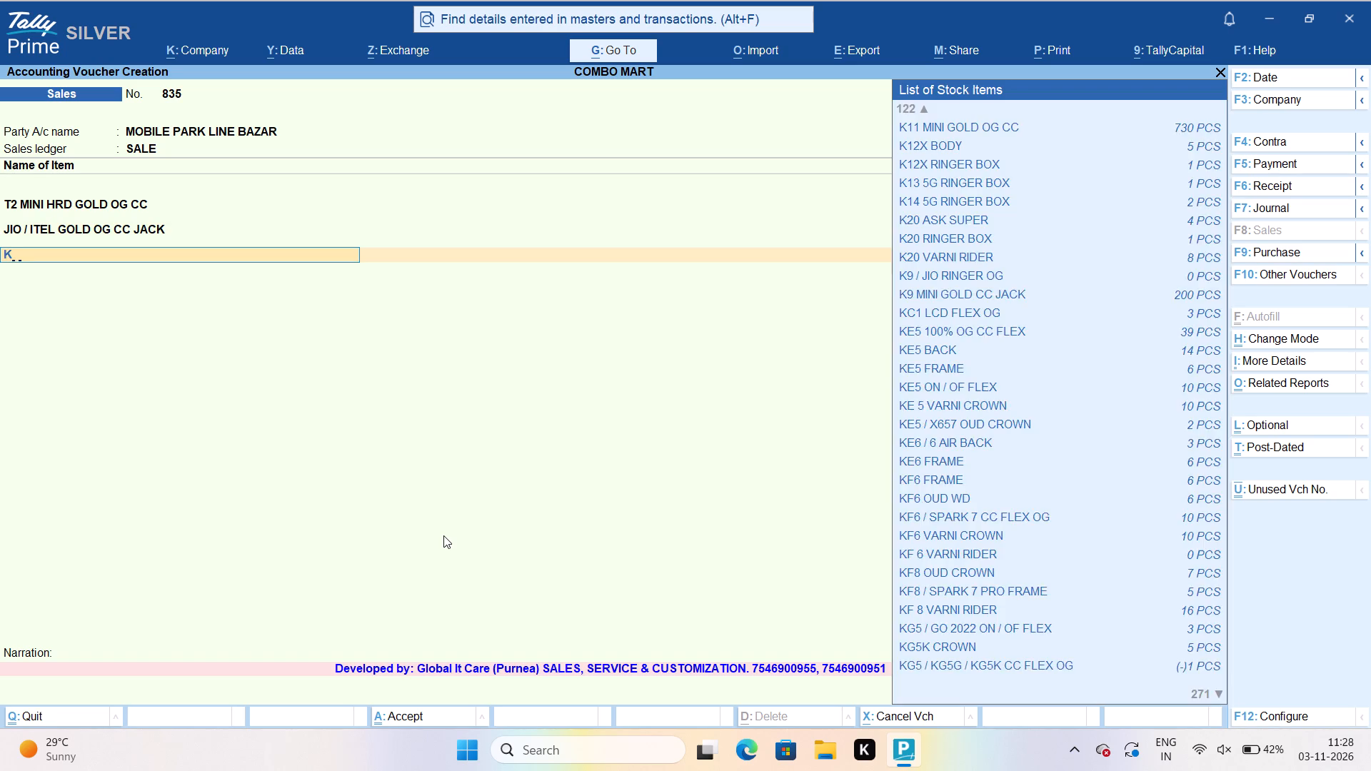
pyautogui.press('space')
pyautogui.write('CC')
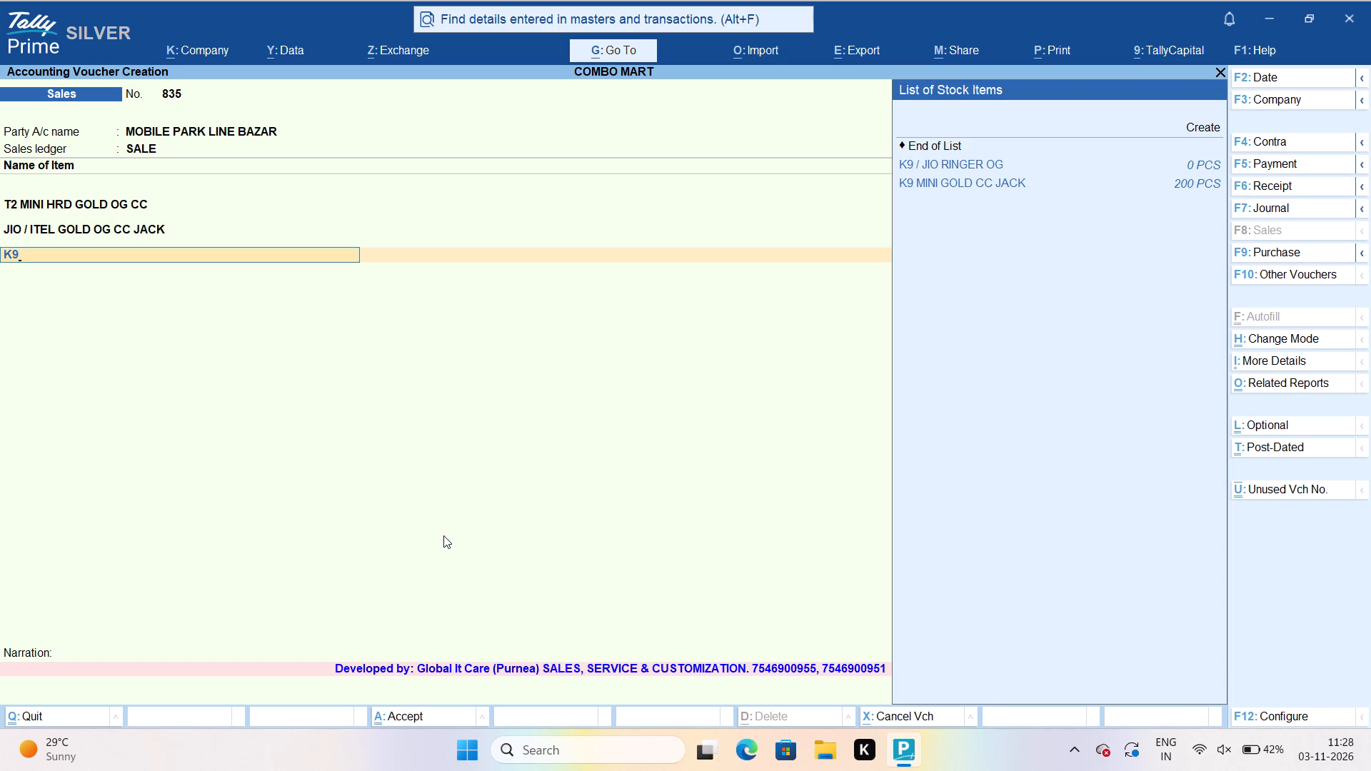
pyautogui.press('Down')
pyautogui.press('Down')
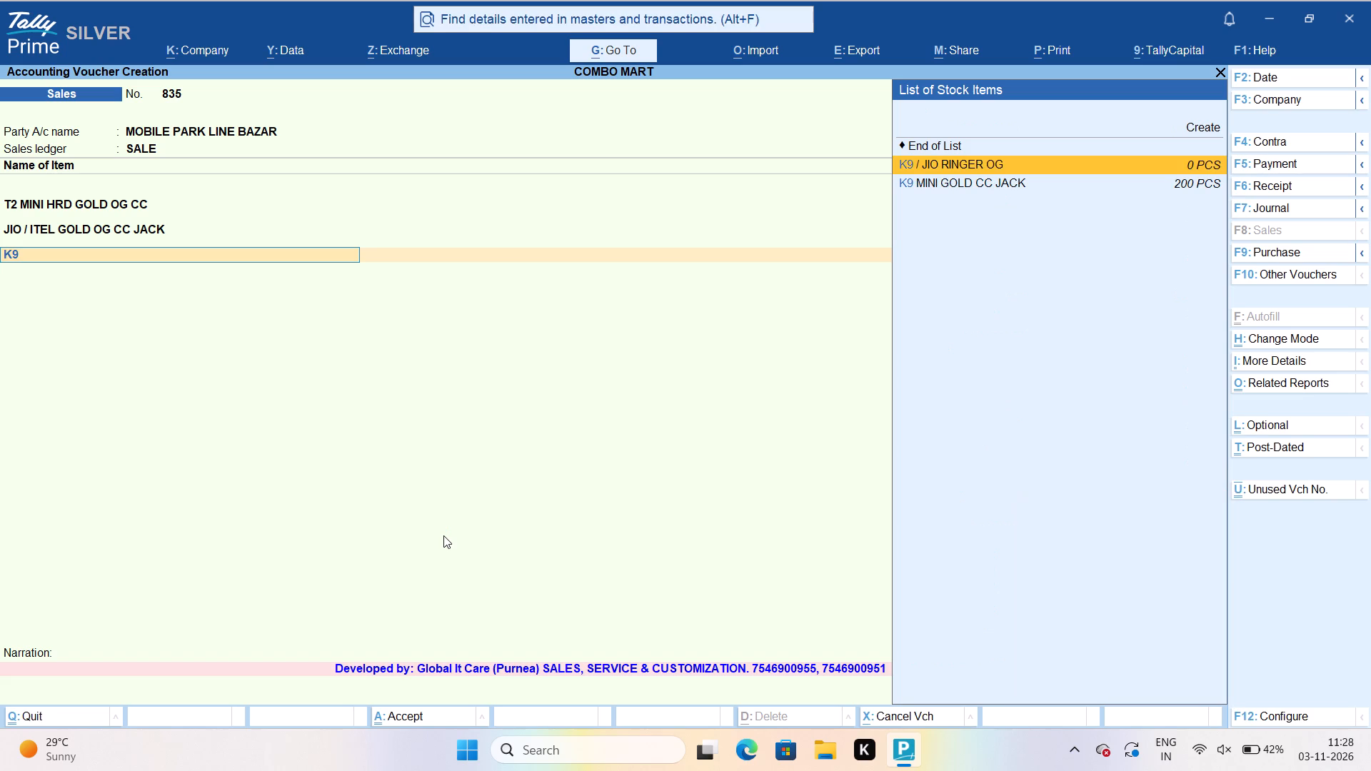
pyautogui.press('Return')
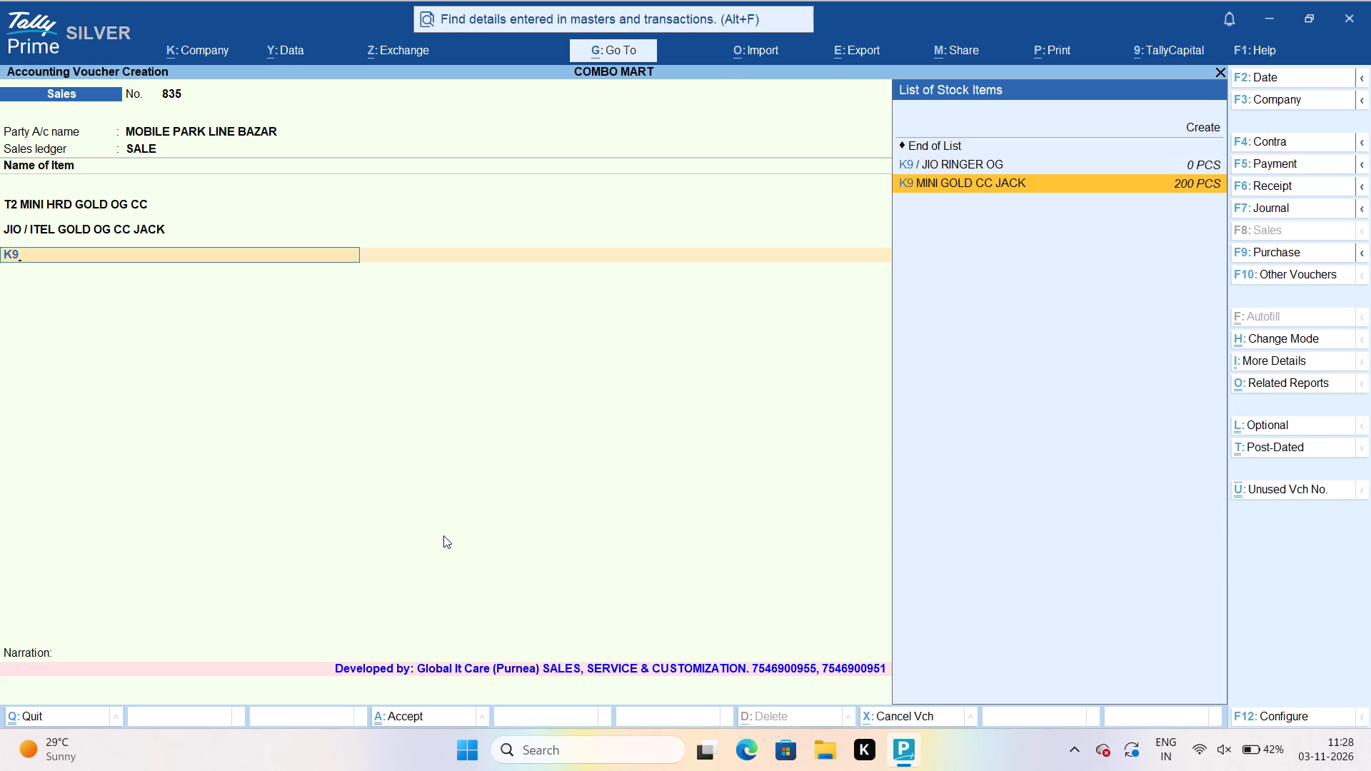
pyautogui.press('Return')
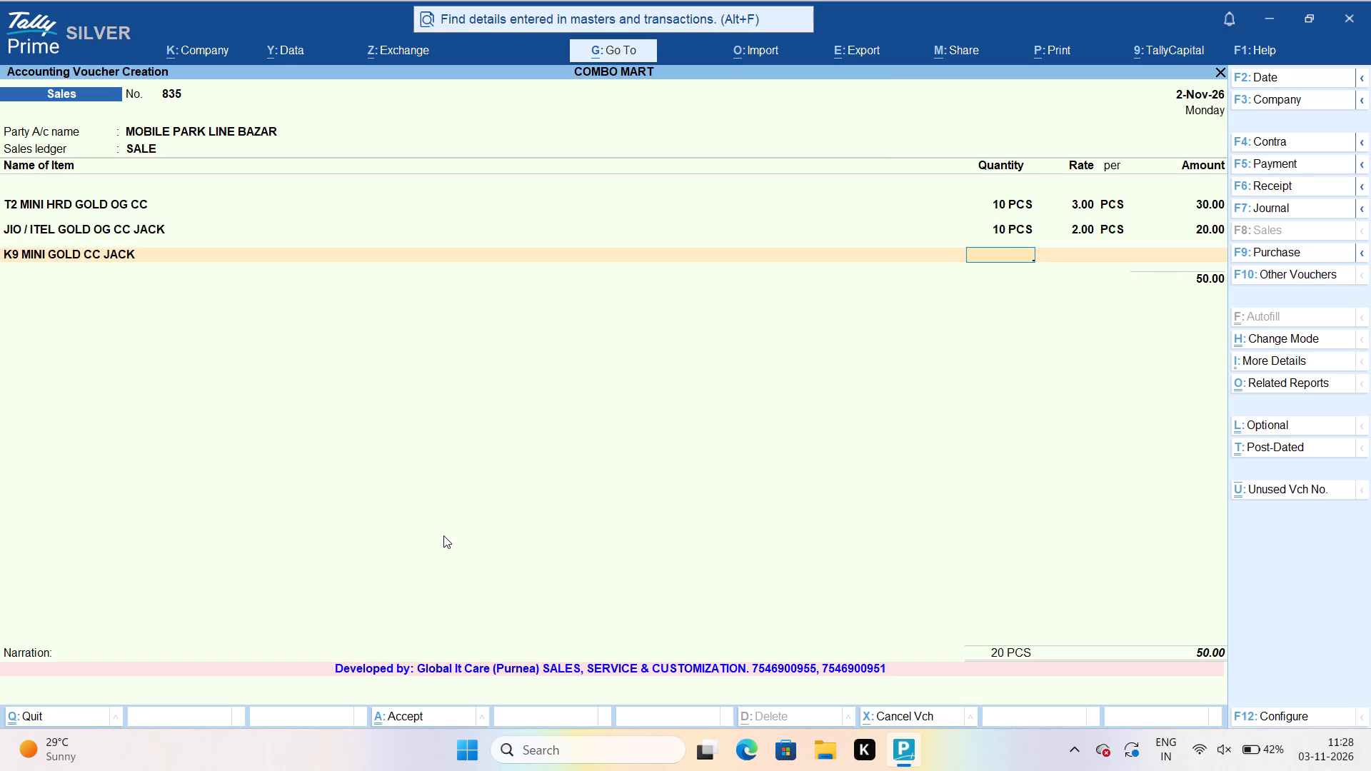
pyautogui.write('10')
pyautogui.press('Return')
pyautogui.press('3')
pyautogui.press('Return')
pyautogui.press('Return')
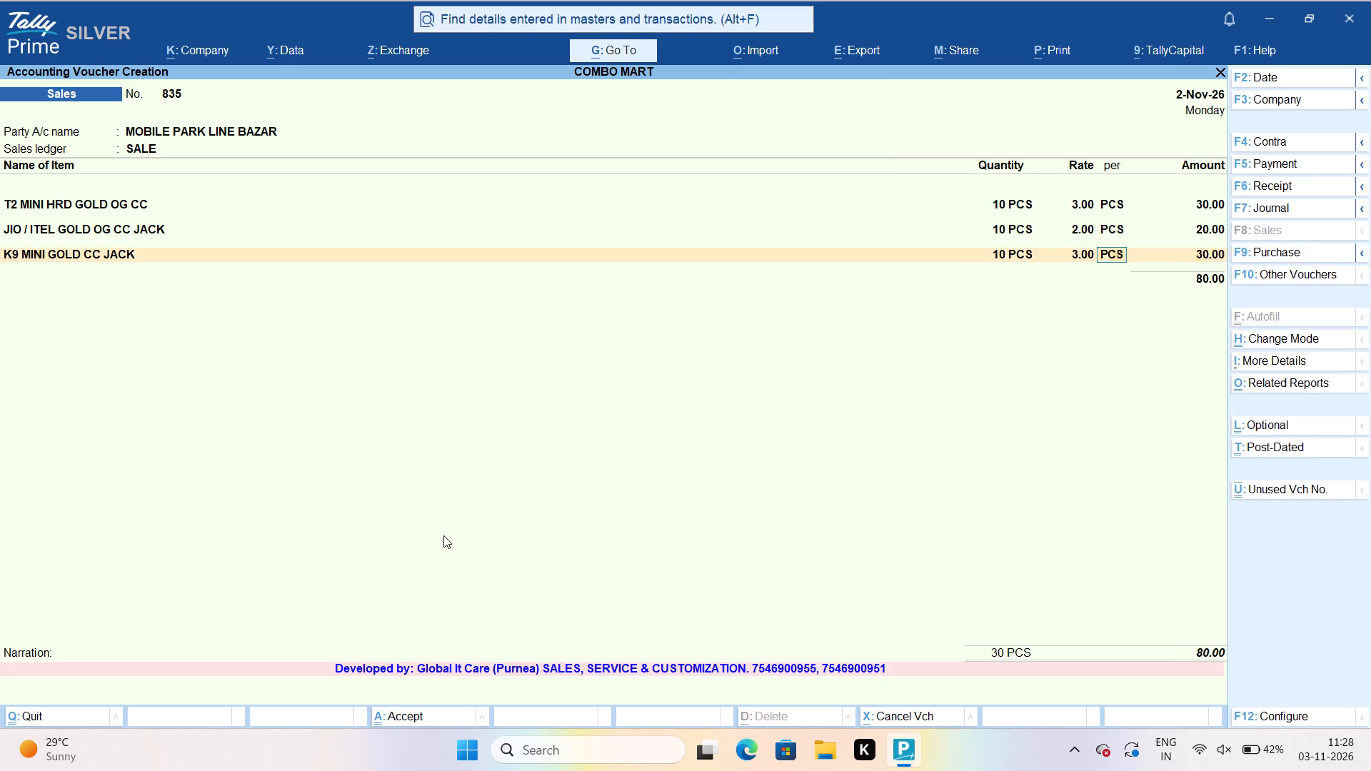
pyautogui.press('Return')
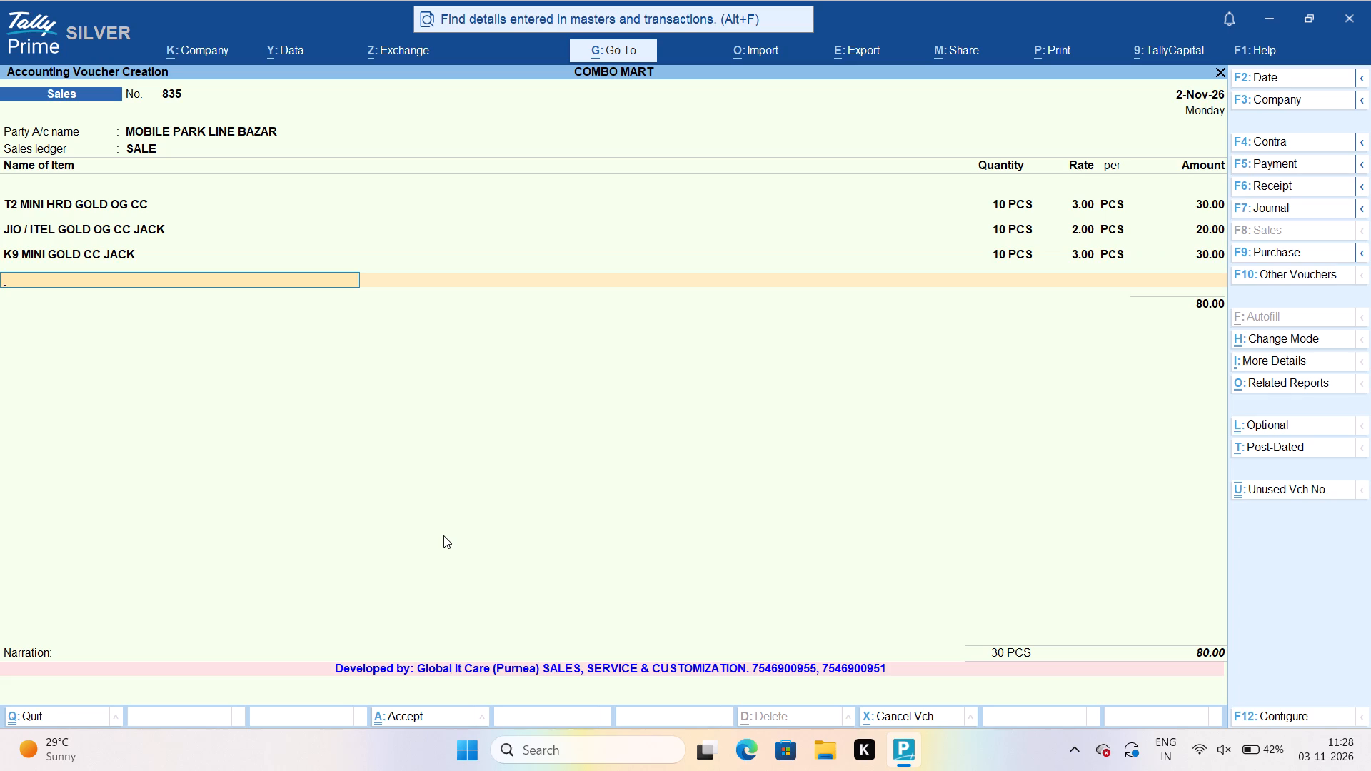
# Search the stock items for 5A and look through the MI 5A entries for the voucher's fourth line.
pyautogui.write('5A')
pyautogui.press('space')
pyautogui.write('MUL')
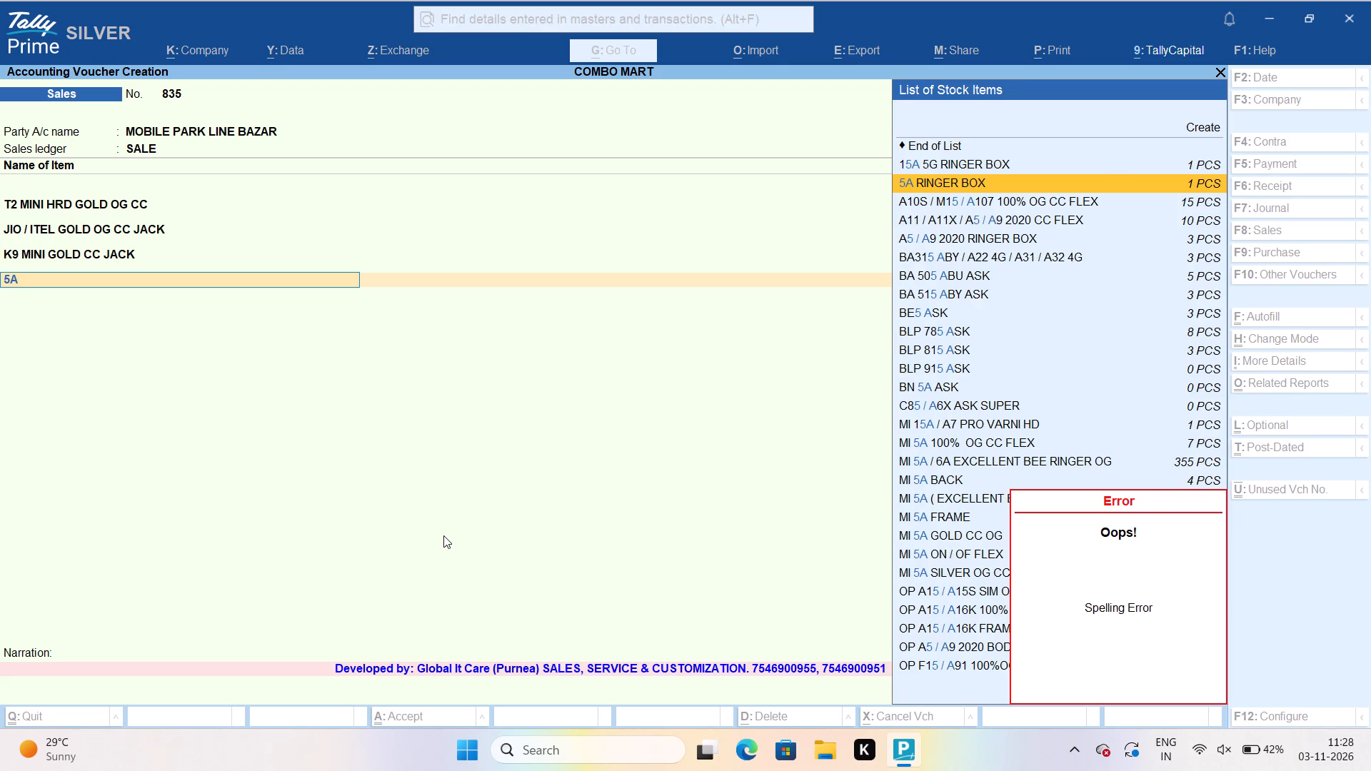
pyautogui.press('Down')
pyautogui.press('Down')
pyautogui.press('Down')
pyautogui.press('Down')
pyautogui.press('Down')
pyautogui.press('Down')
pyautogui.press('Down')
pyautogui.press('Down')
pyautogui.press('Down')
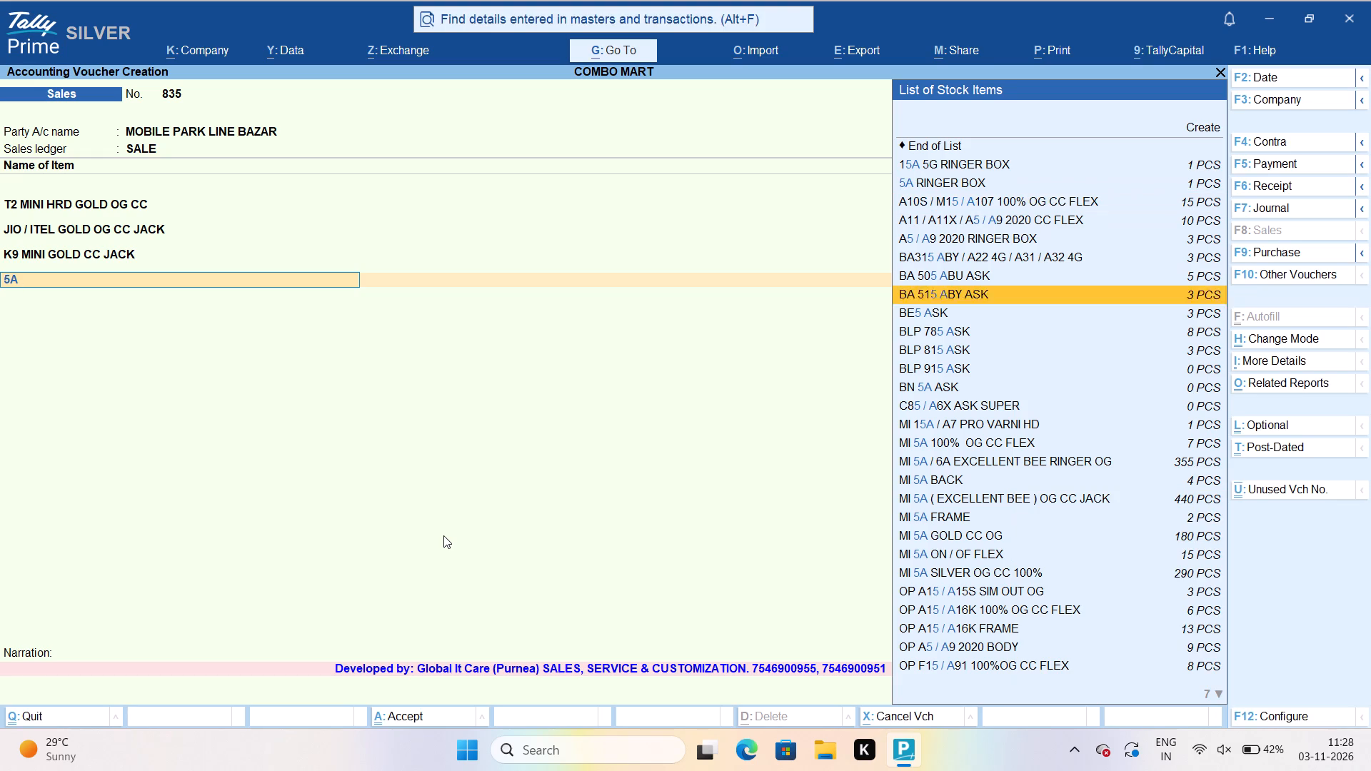
pyautogui.press('Down')
pyautogui.press('Down')
pyautogui.press('Down')
pyautogui.press('Down')
pyautogui.press('Down')
pyautogui.press('Down')
pyautogui.press('Down')
pyautogui.press('Down')
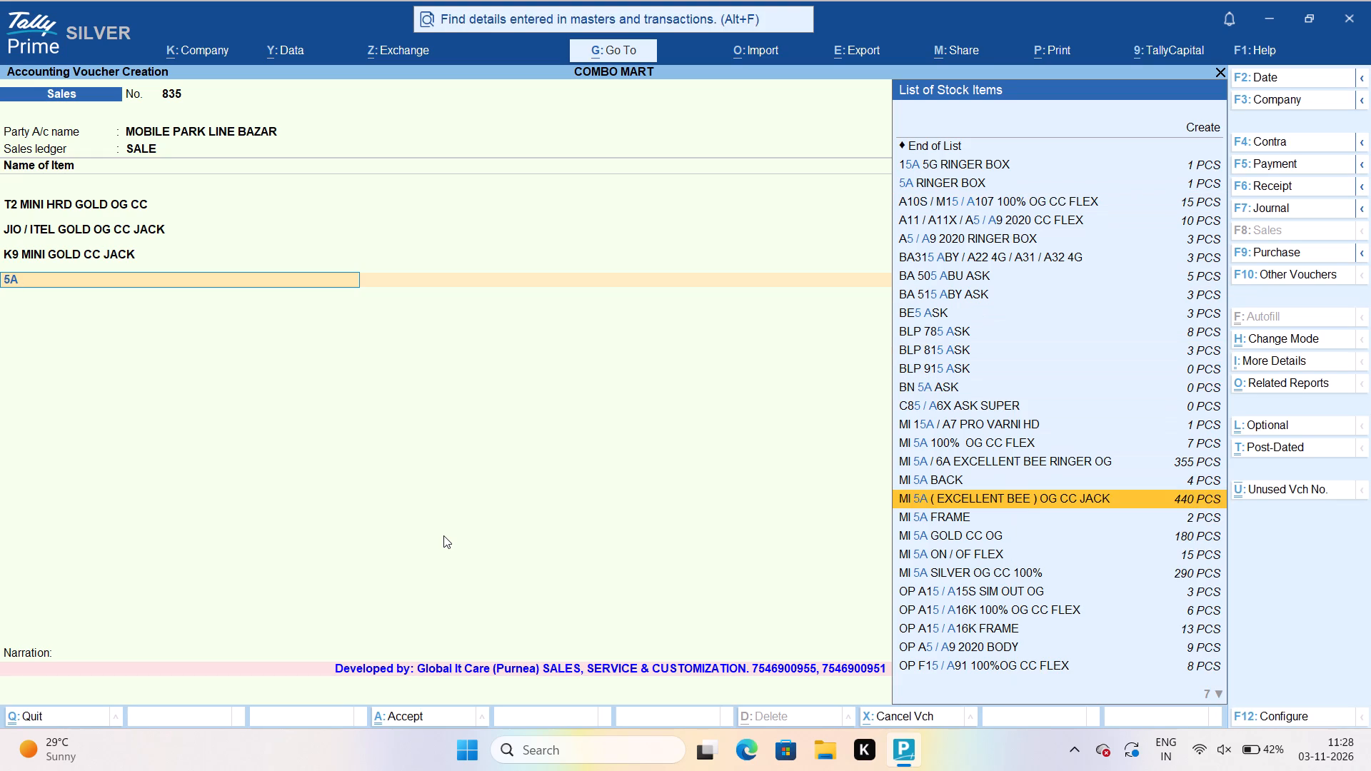
pyautogui.press('Up')
pyautogui.press('Up')
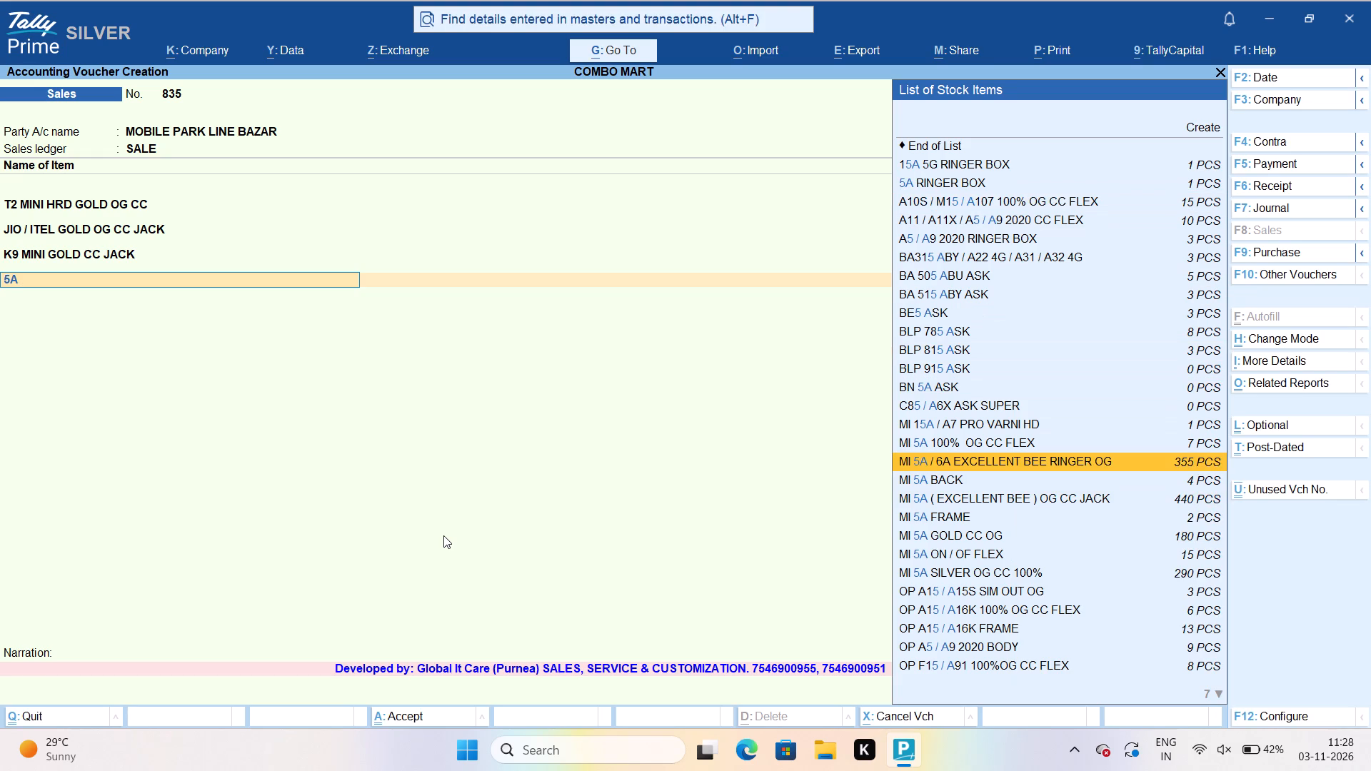
pyautogui.press('Down')
pyautogui.press('Down')
pyautogui.press('Down')
pyautogui.press('Up')
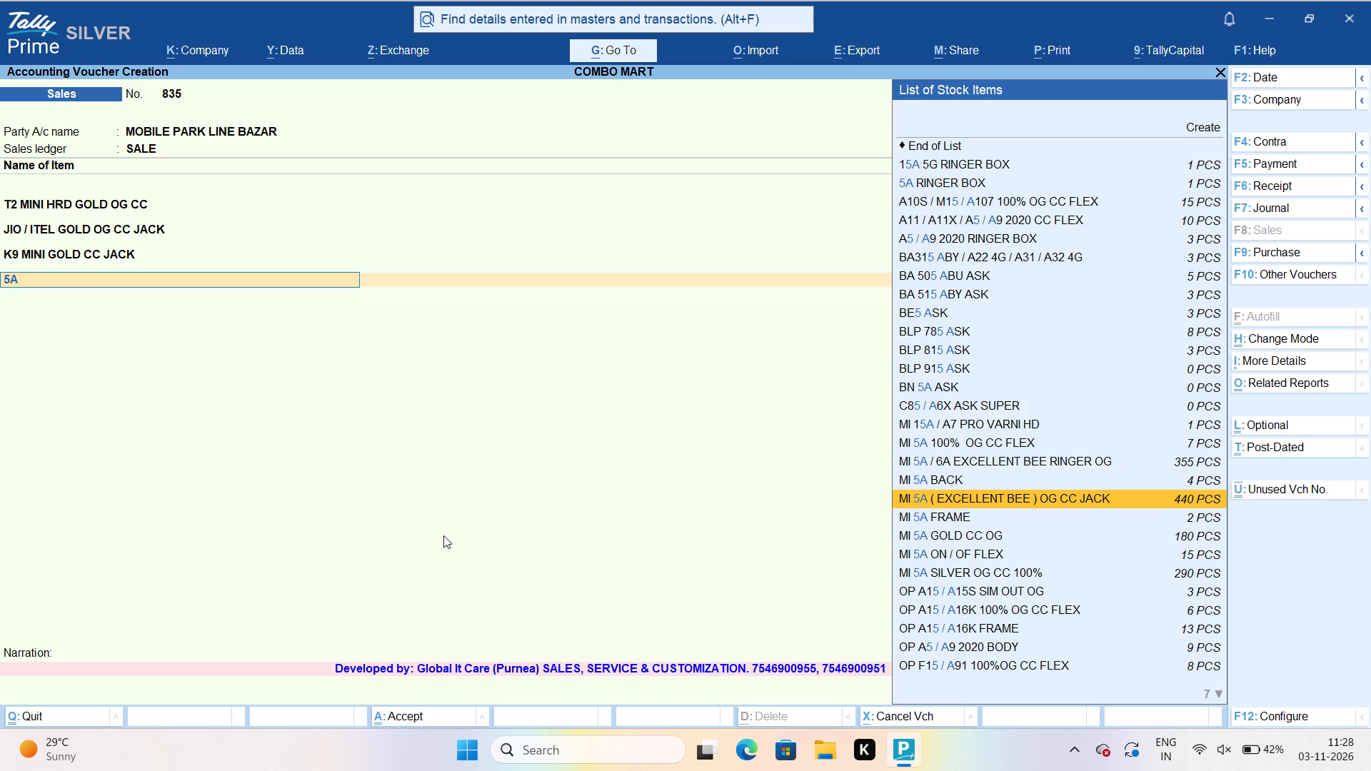
pyautogui.press('Down')
pyautogui.press('Down')
pyautogui.press('Down')
pyautogui.press('Down')
pyautogui.press('Down')
pyautogui.press('Down')
pyautogui.press('Down')
pyautogui.press('Down')
pyautogui.press('Down')
pyautogui.press('Down')
pyautogui.press('Down')
pyautogui.press('Down')
pyautogui.press('Down')
pyautogui.press('Down')
pyautogui.press('Down')
pyautogui.press('Down')
pyautogui.press('Down')
pyautogui.press('Down')
pyautogui.press('Down')
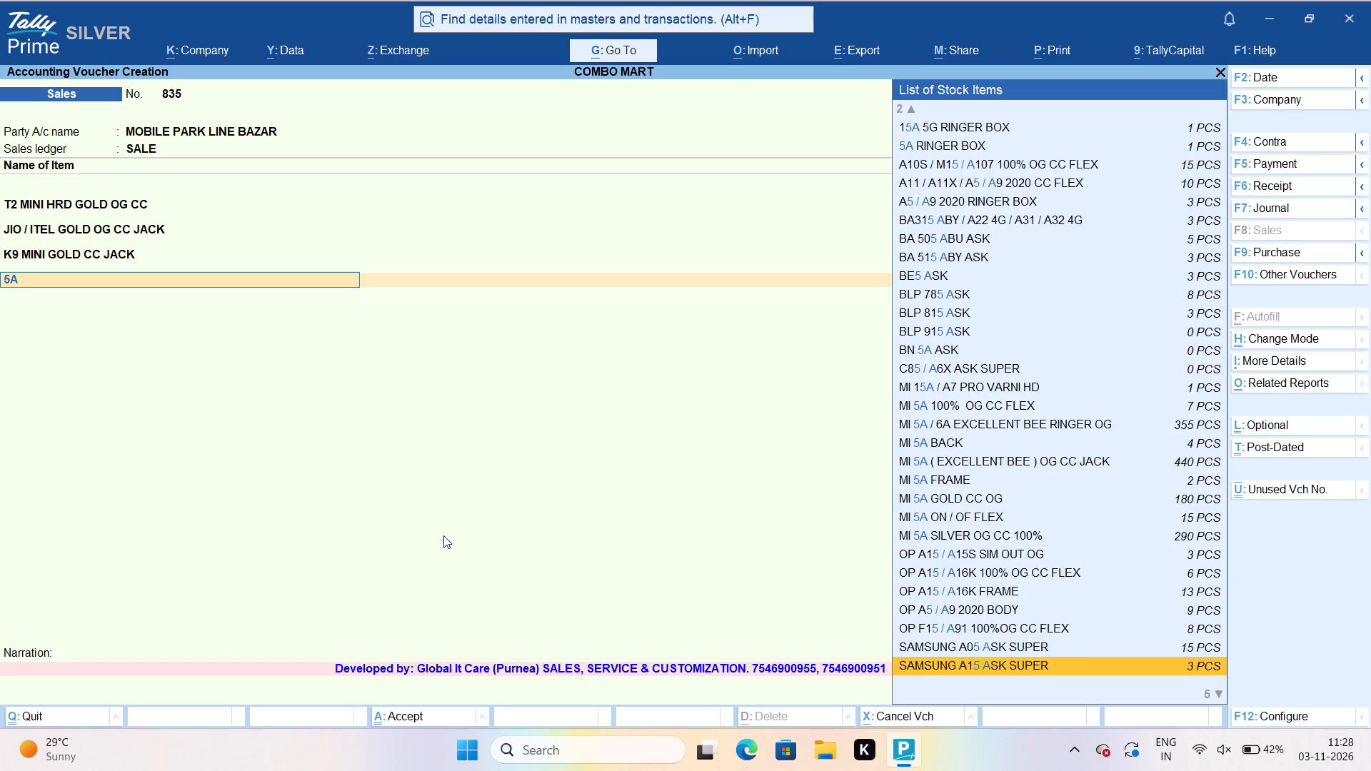
pyautogui.press('Up')
pyautogui.press('Up')
pyautogui.press('Up')
pyautogui.press('Up')
pyautogui.press('Up')
pyautogui.press('Up')
pyautogui.press('Up')
pyautogui.press('Up')
pyautogui.press('Up')
pyautogui.press('Up')
pyautogui.press('Up')
pyautogui.press('Up')
pyautogui.press('Up')
pyautogui.press('Up')
pyautogui.press('Up')
pyautogui.press('Up')
pyautogui.press('Up')
pyautogui.press('Up')
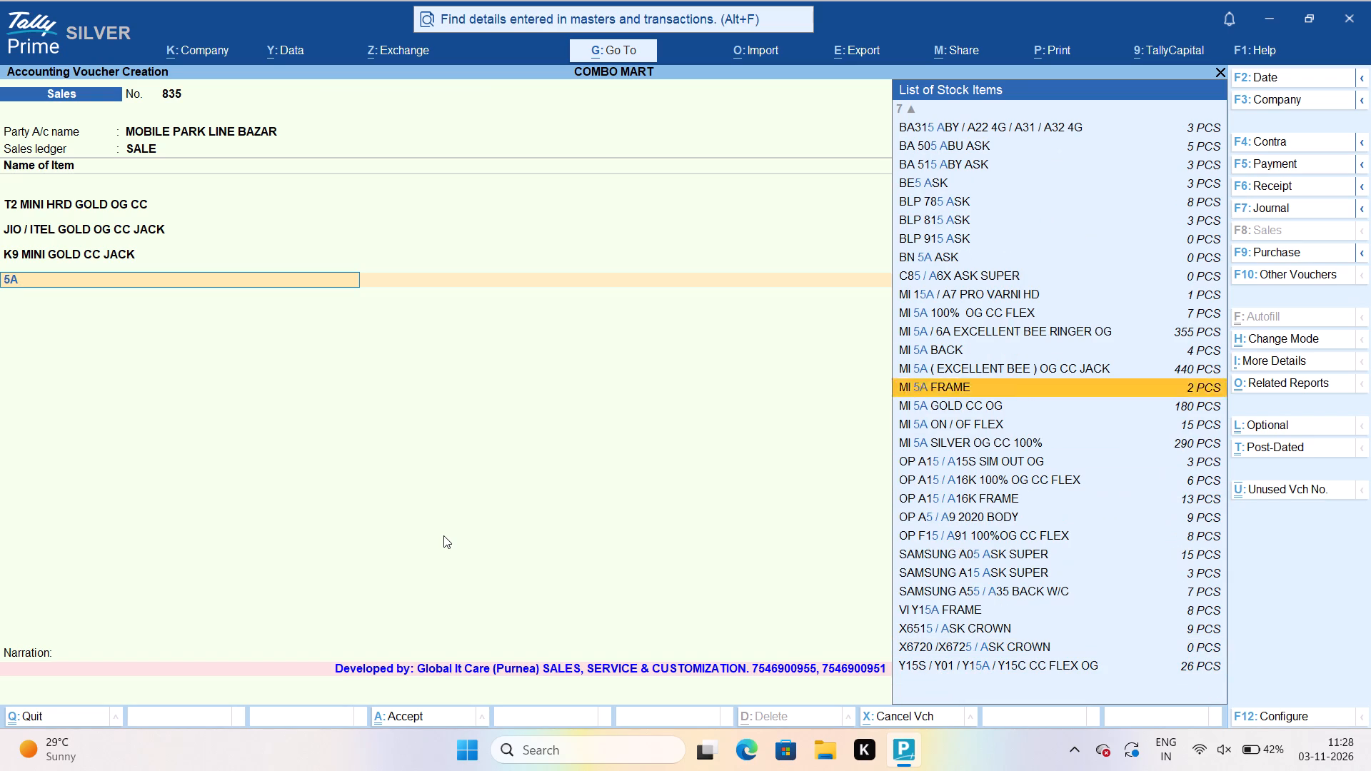
pyautogui.press('Down')
pyautogui.press('Down')
pyautogui.press('Down')
pyautogui.press('Down')
pyautogui.press('Down')
pyautogui.press('Down')
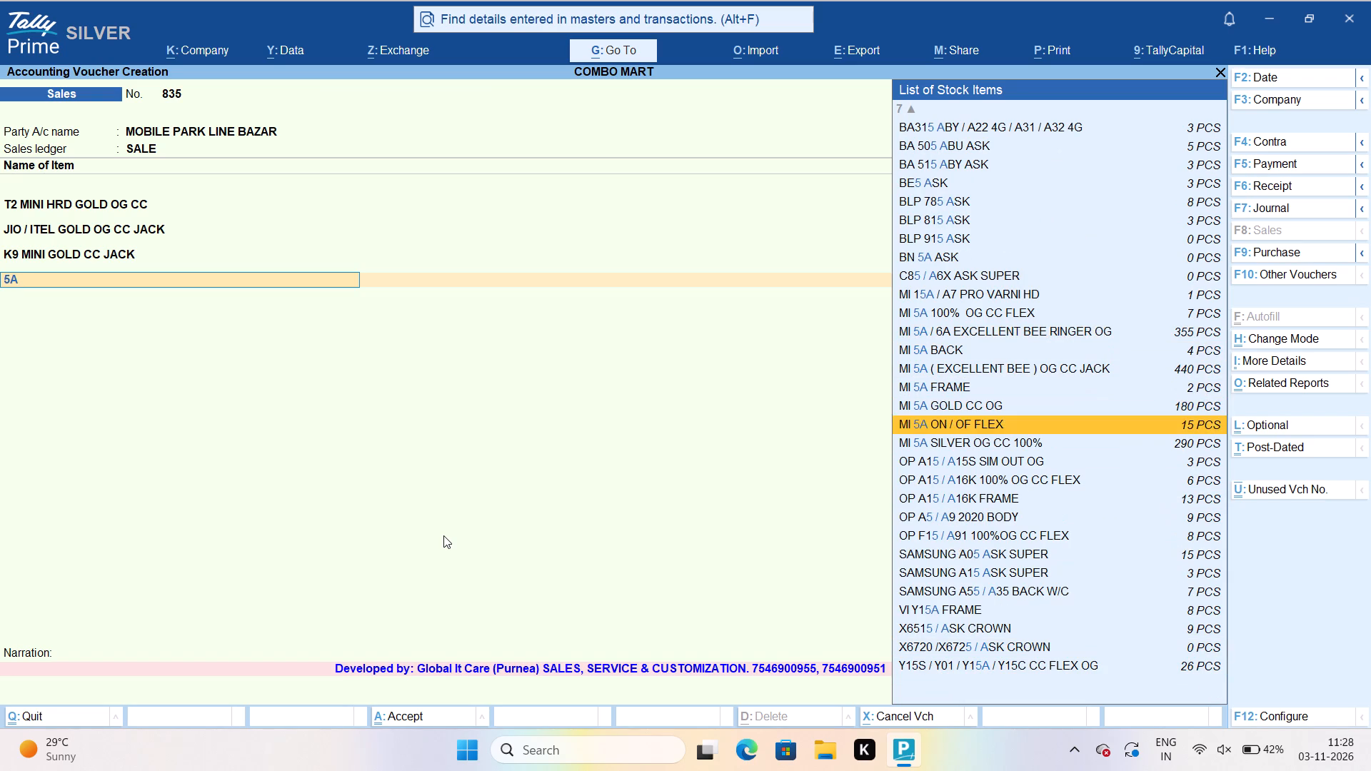
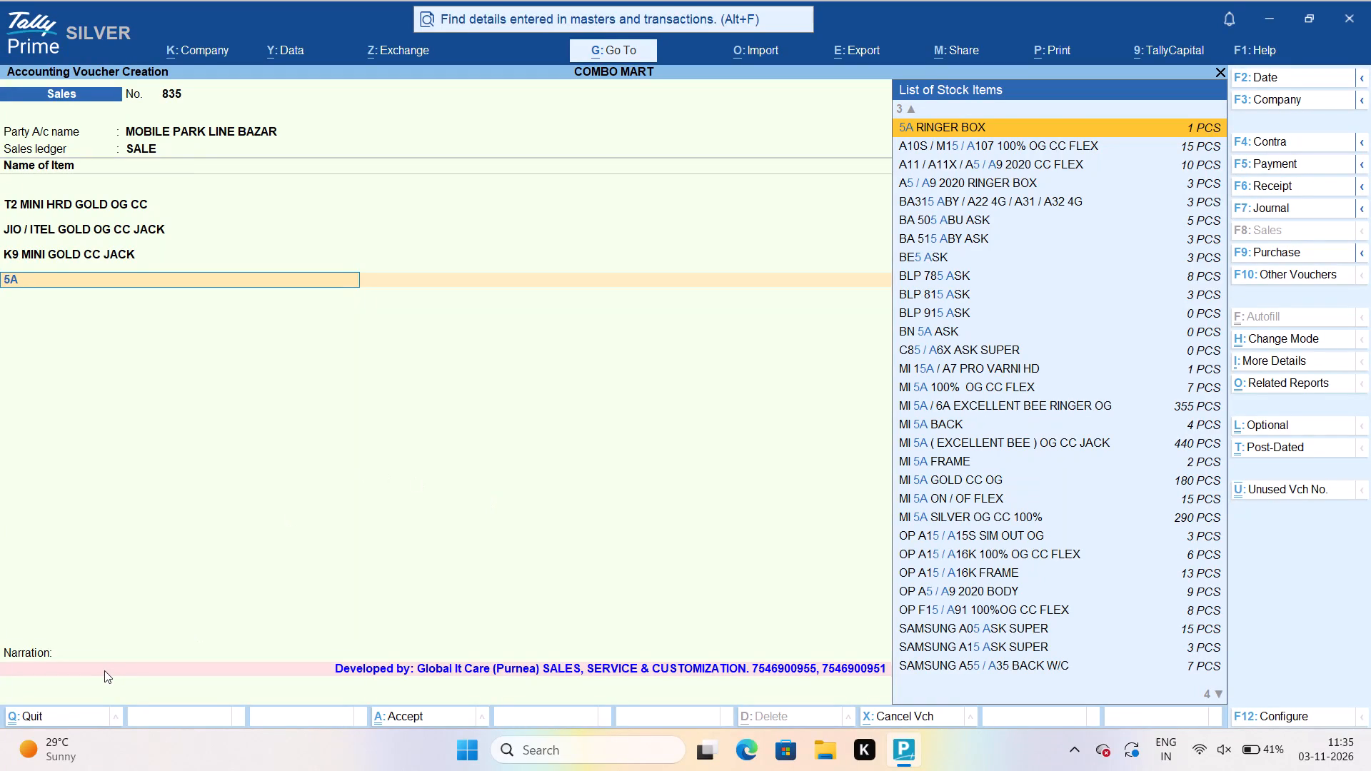
# Add the item MI 5A ( EXCELLENT BEE ) OG CC JACK with quantity 10 PCS at a rate of 3.50.
pyautogui.press('Down')
pyautogui.press('Down')
pyautogui.press('Down')
pyautogui.press('Down')
pyautogui.press('Down')
pyautogui.press('Down')
pyautogui.press('Down')
pyautogui.press('Down')
pyautogui.press('Down')
pyautogui.press('Down')
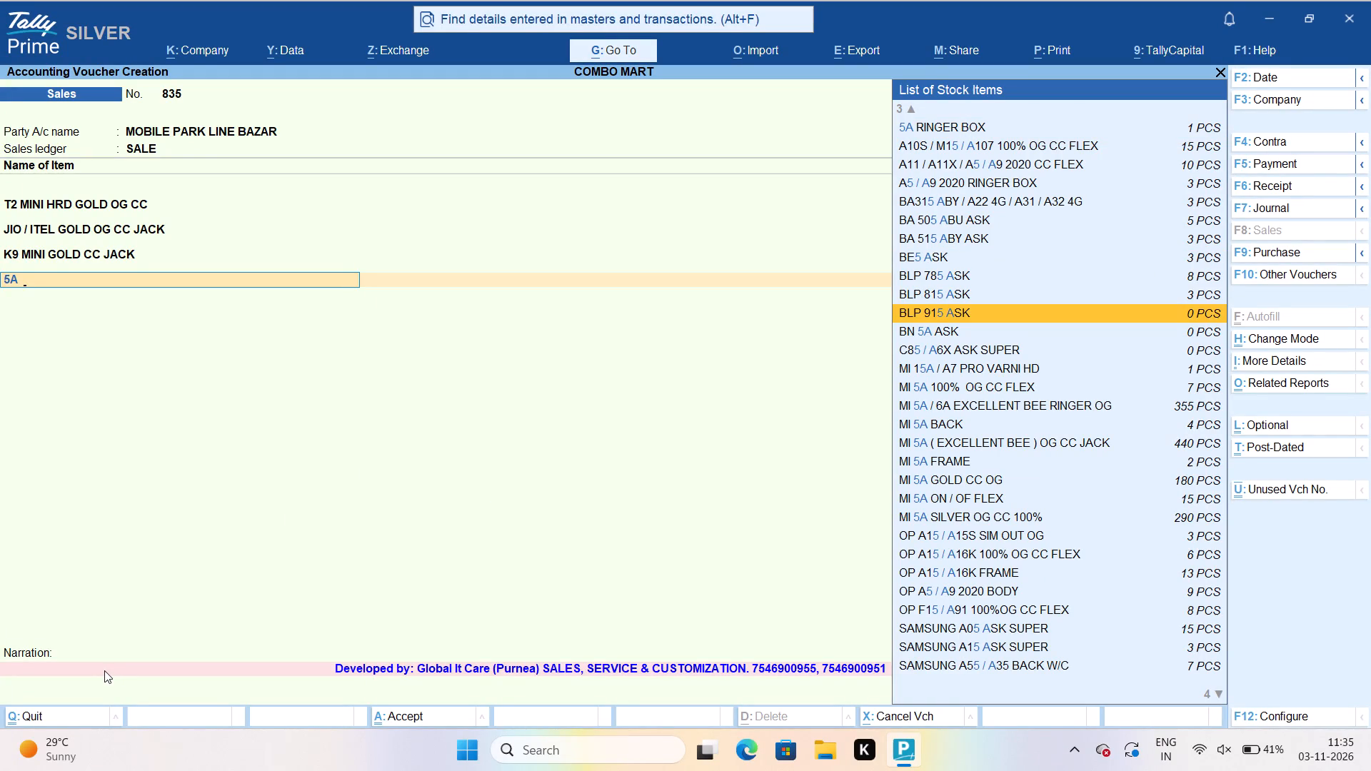
pyautogui.press('Down')
pyautogui.press('Down')
pyautogui.press('Down')
pyautogui.press('Down')
pyautogui.press('Down')
pyautogui.press('Down')
pyautogui.press('Down')
pyautogui.press('Down')
pyautogui.press('Down')
pyautogui.press('Down')
pyautogui.press('Down')
pyautogui.press('Down')
pyautogui.press('Down')
pyautogui.press('Down')
pyautogui.press('Down')
pyautogui.press('Down')
pyautogui.press('Down')
pyautogui.press('Down')
pyautogui.press('Down')
pyautogui.press('Down')
pyautogui.press('Down')
pyautogui.press('Down')
pyautogui.press('Down')
pyautogui.press('Down')
pyautogui.press('Down')
pyautogui.press('Down')
pyautogui.press('Down')
pyautogui.press('Down')
pyautogui.press('Down')
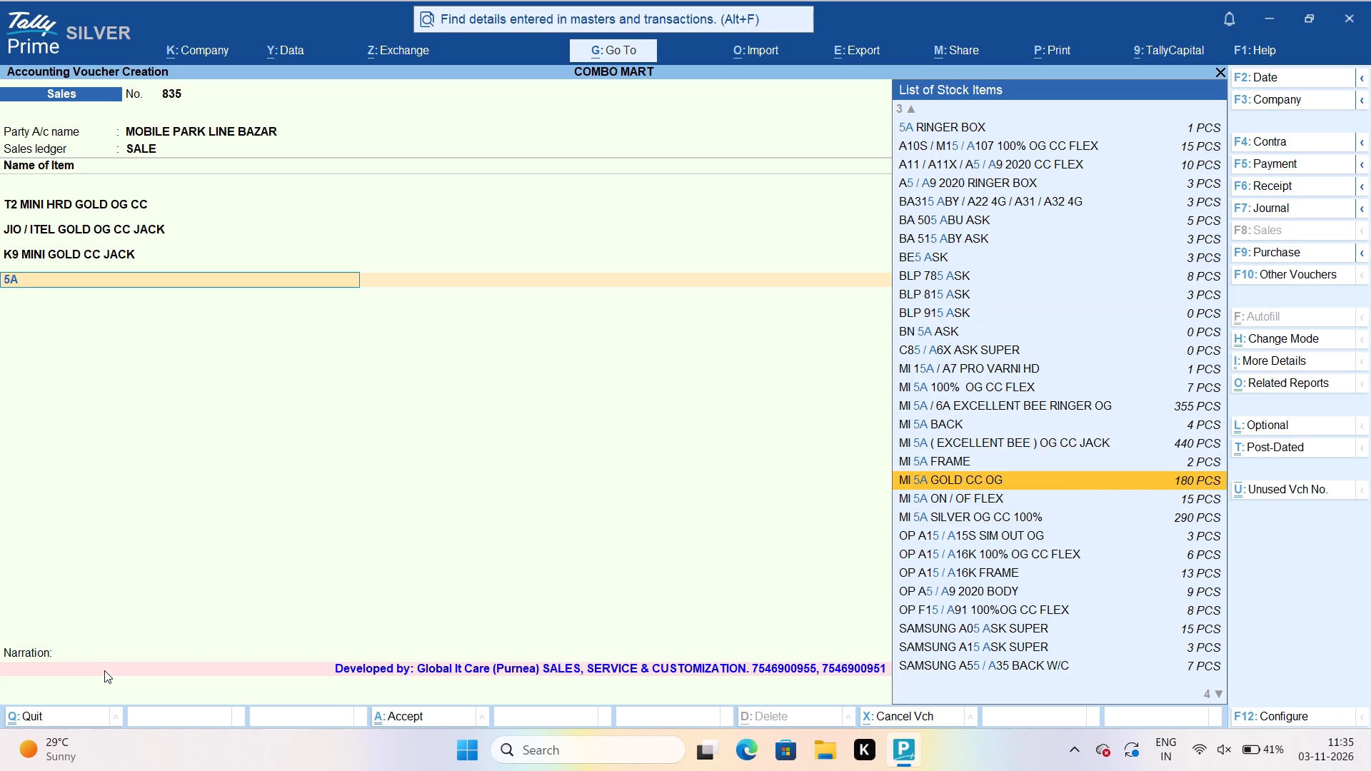
pyautogui.press('Up')
pyautogui.press('Up')
pyautogui.press('Up')
pyautogui.press('Up')
pyautogui.press('Up')
pyautogui.press('Up')
pyautogui.press('Up')
pyautogui.press('Up')
pyautogui.press('Up')
pyautogui.press('Up')
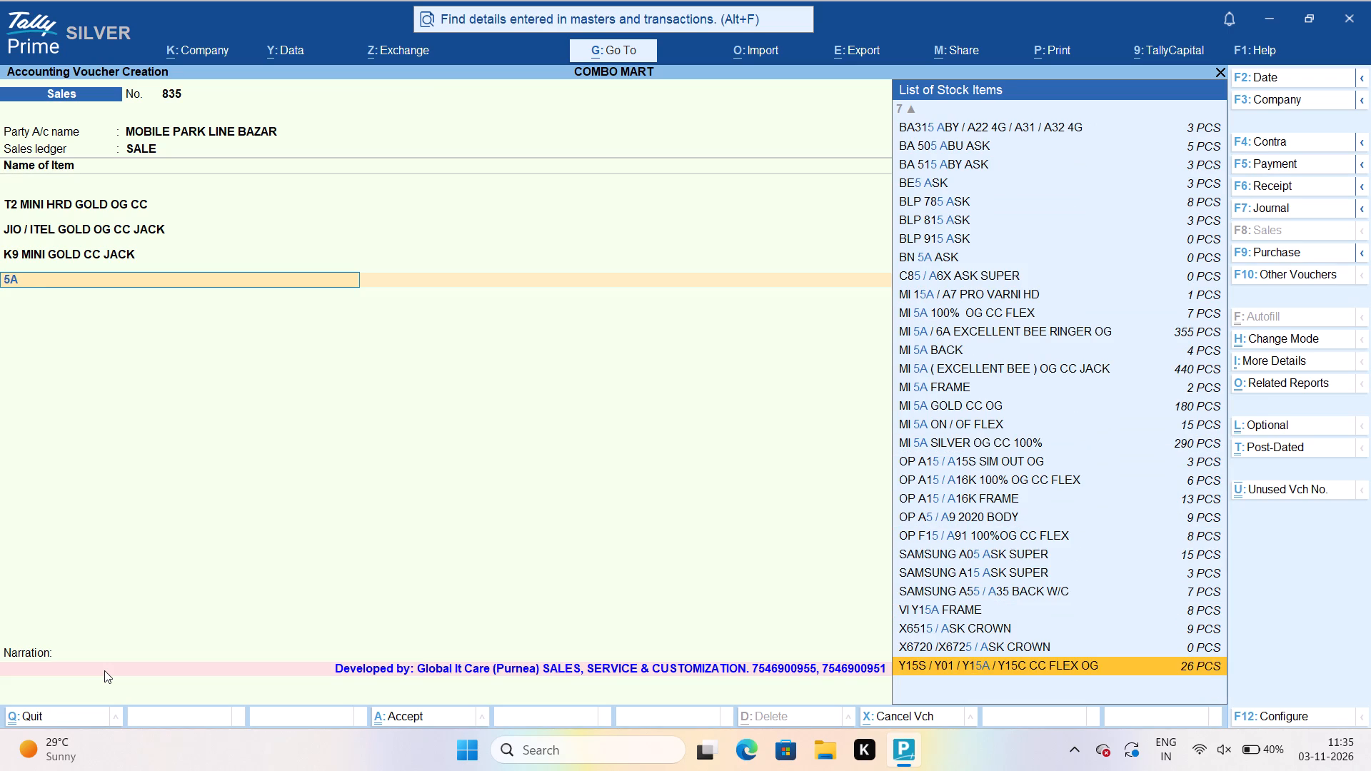
pyautogui.press('Up')
pyautogui.press('Up')
pyautogui.press('Up')
pyautogui.press('Up')
pyautogui.press('Up')
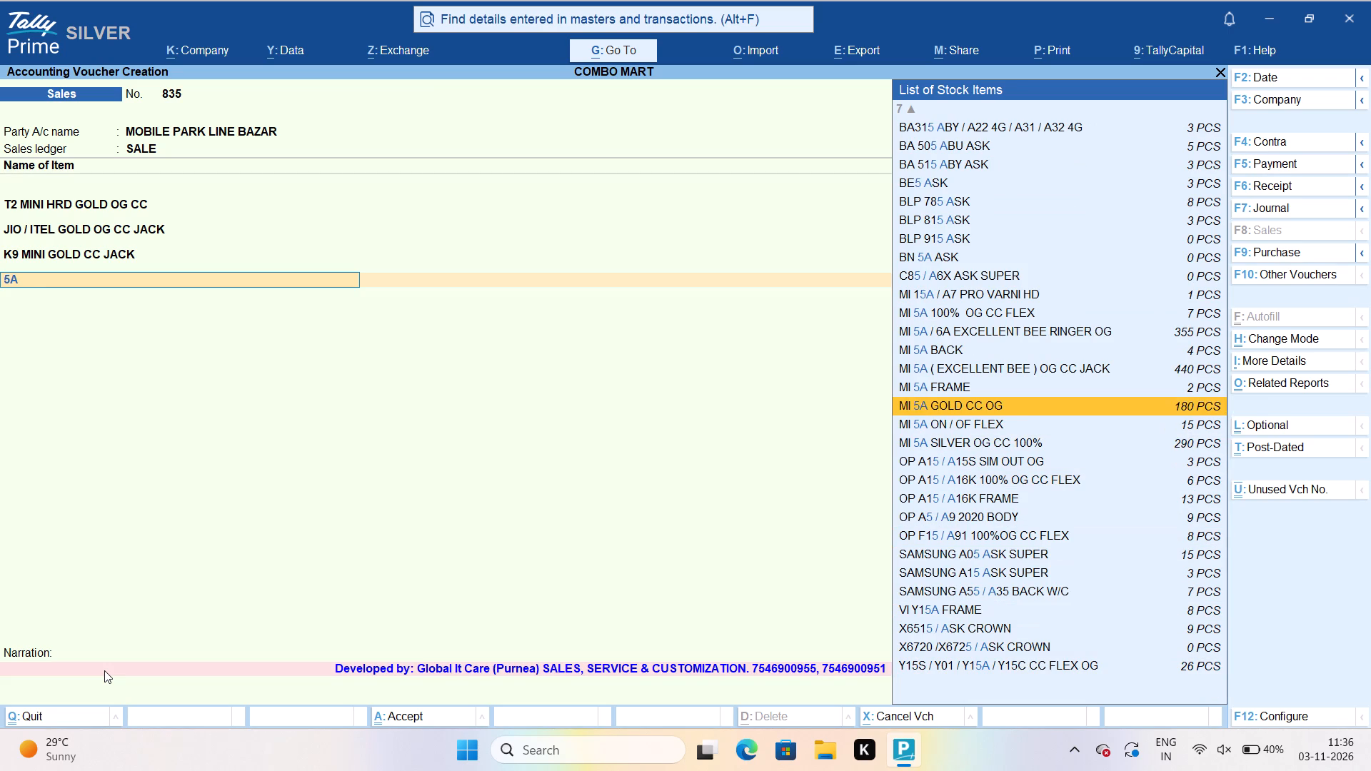
pyautogui.press('Up')
pyautogui.press('Return')
pyautogui.press('Return')
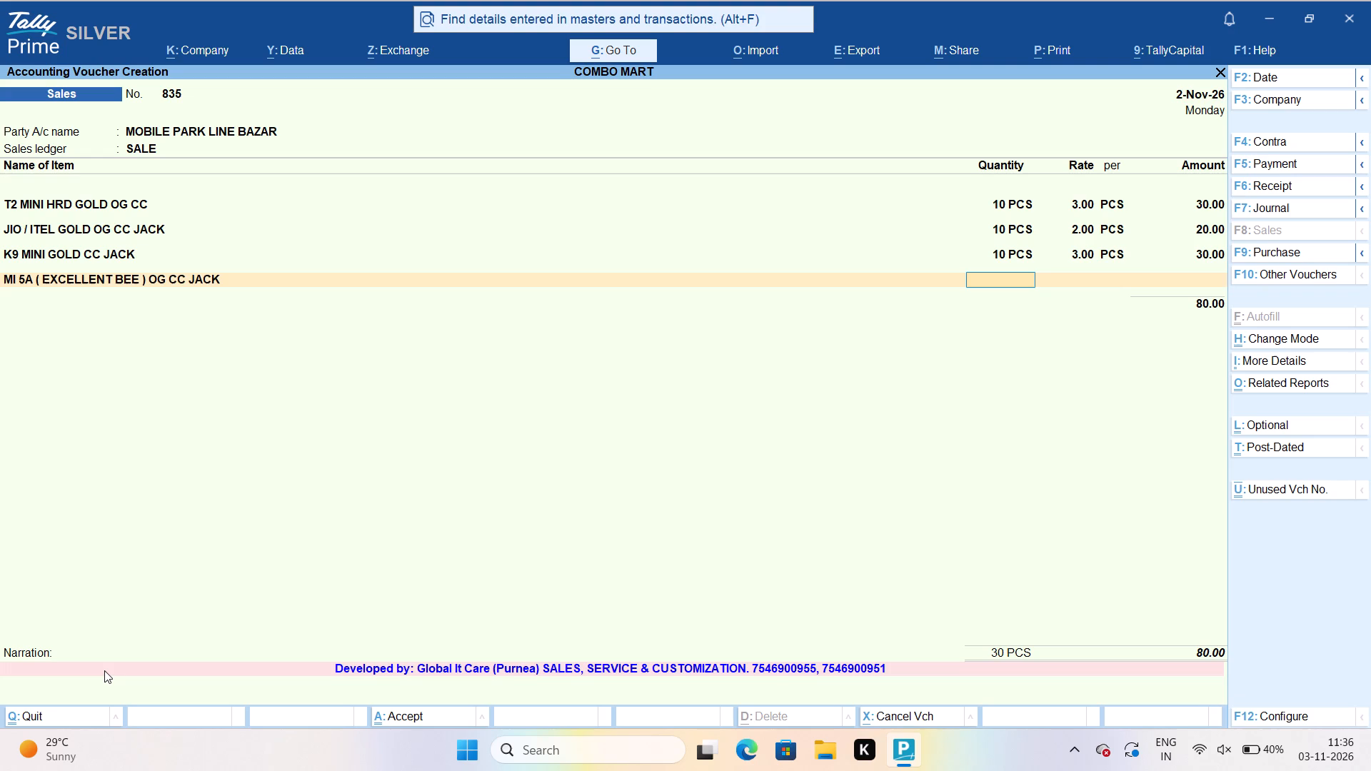
pyautogui.write('10')
pyautogui.press('Return')
pyautogui.write('3.50')
pyautogui.press('Return')
pyautogui.press('Return')
pyautogui.press('Return')
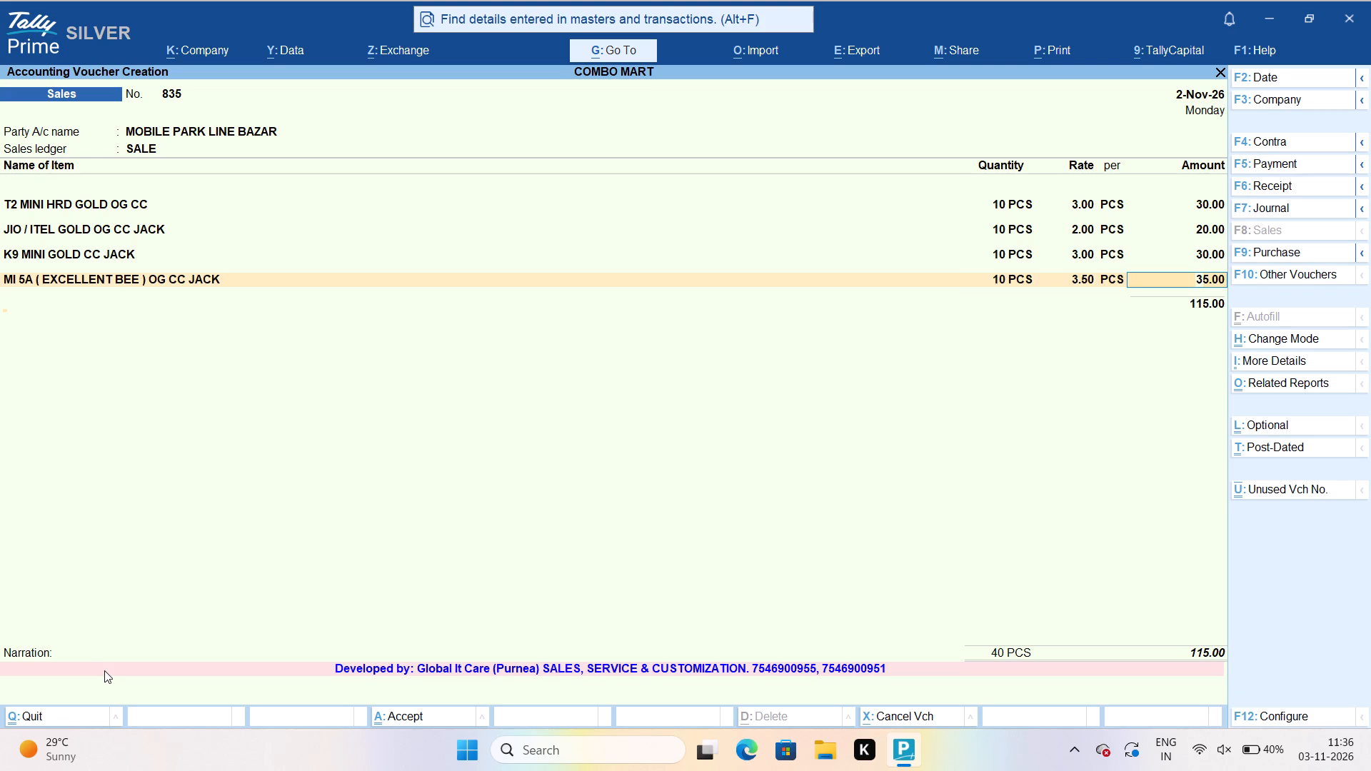
# Search the stock items for Y20 to fill the voucher's fifth line.
pyautogui.press('y')
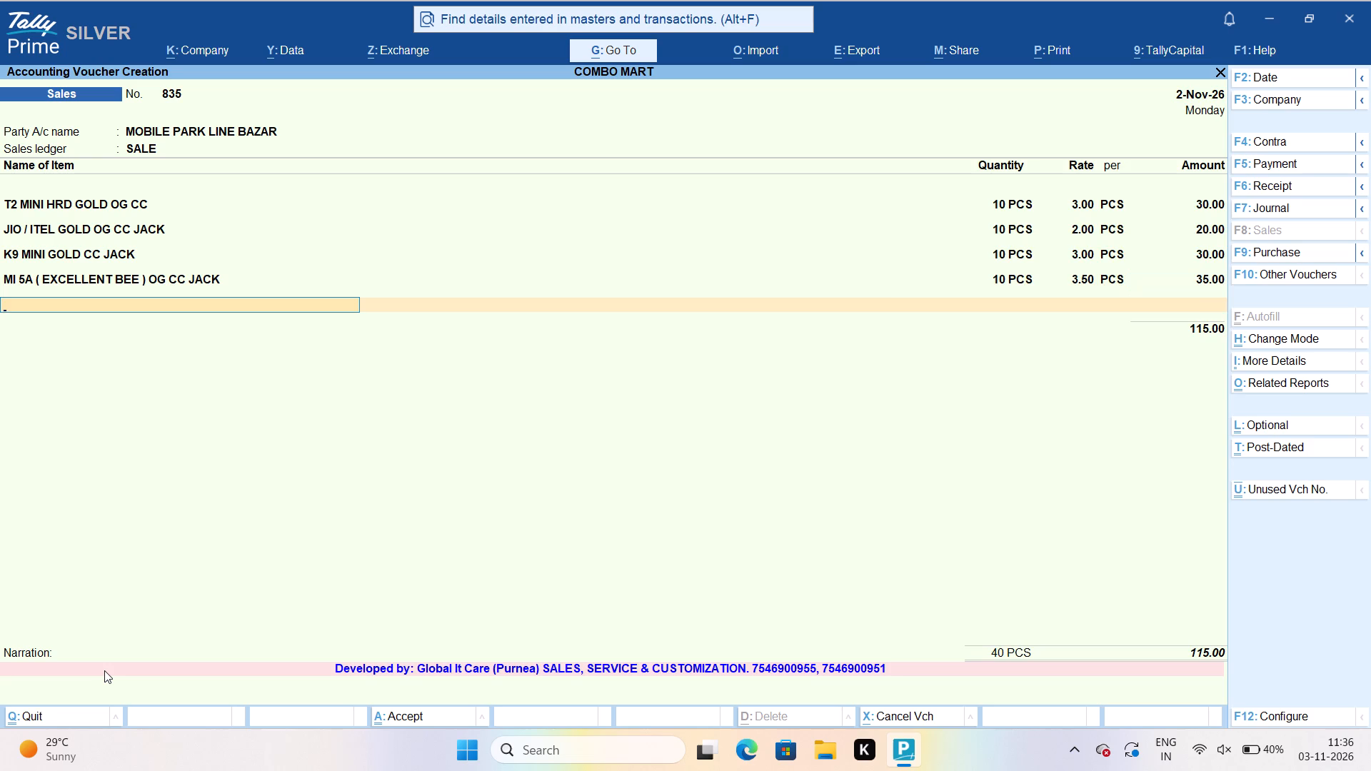
pyautogui.write('20')
pyautogui.press('space')
pyautogui.write('PIN')
pyautogui.press('space')
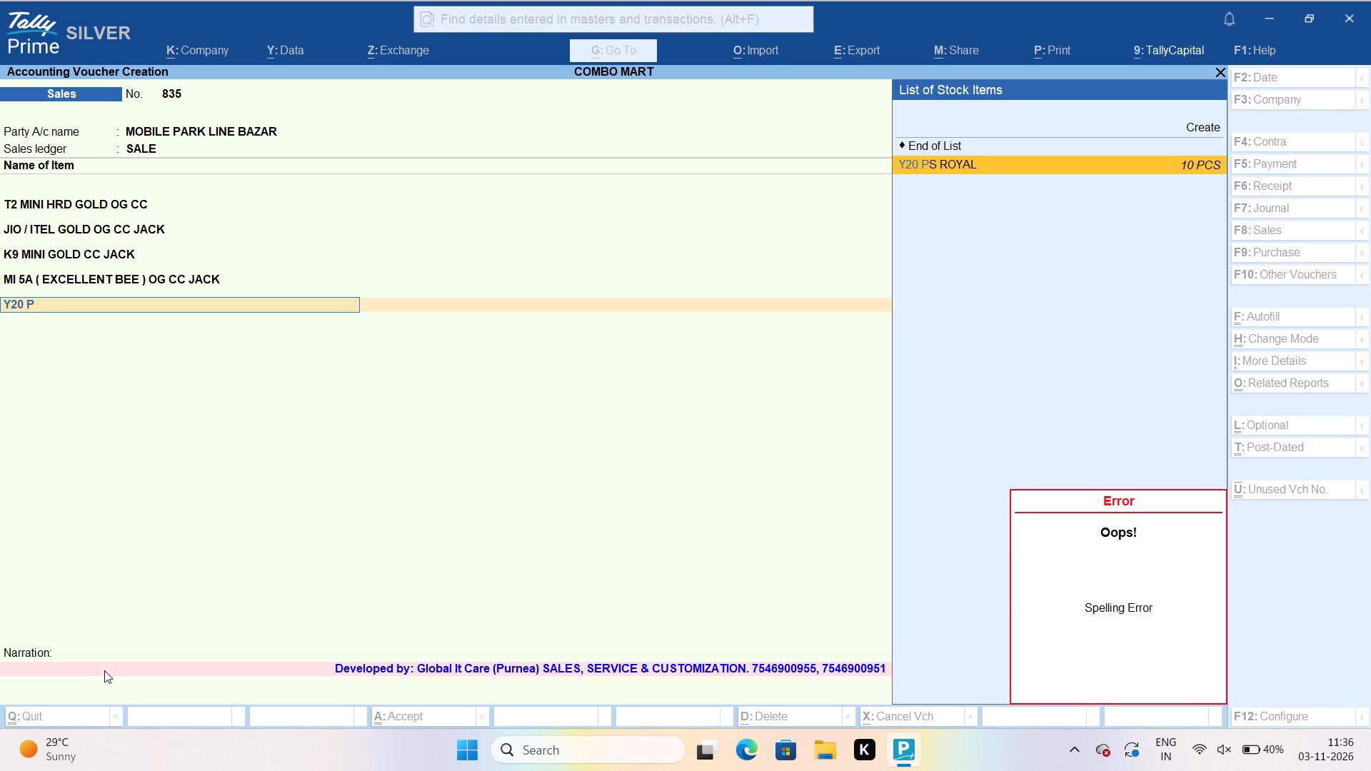
pyautogui.press('BackSpace')
pyautogui.press('BackSpace')
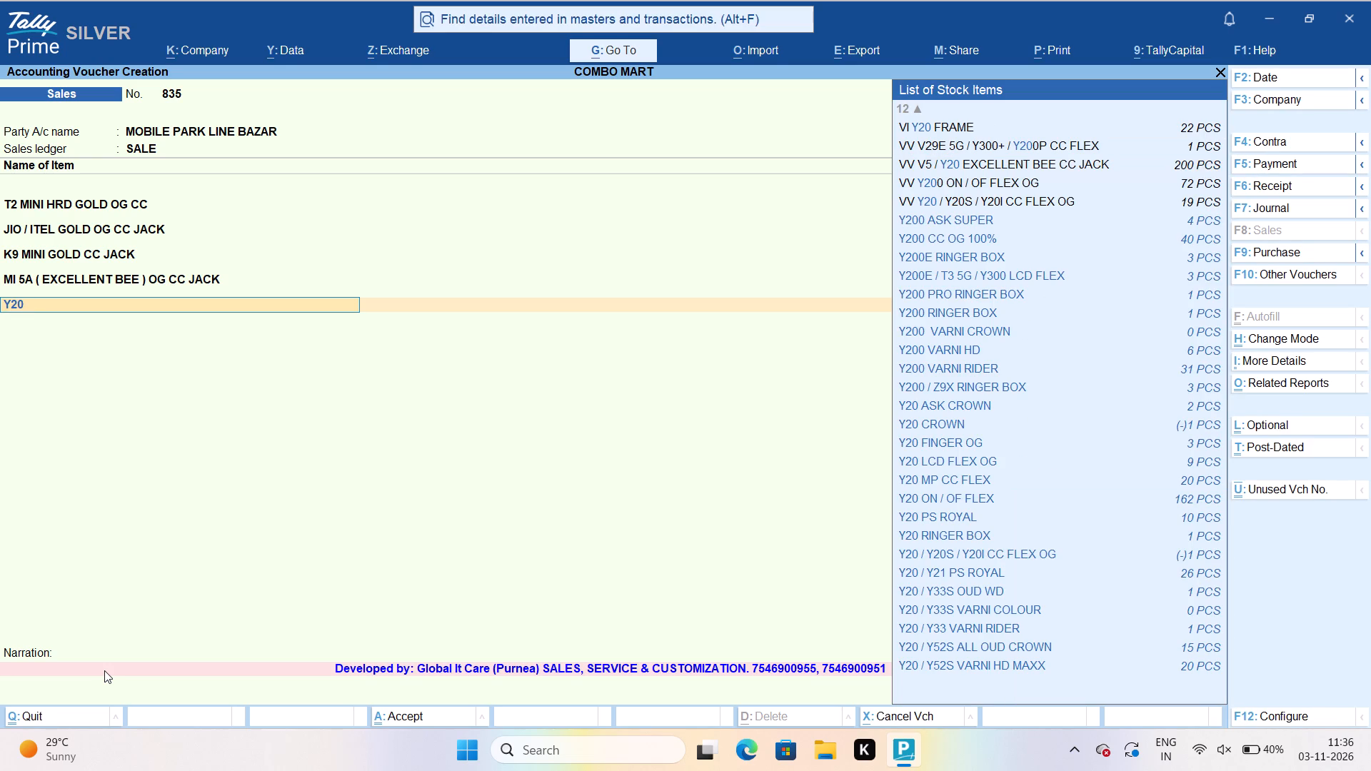
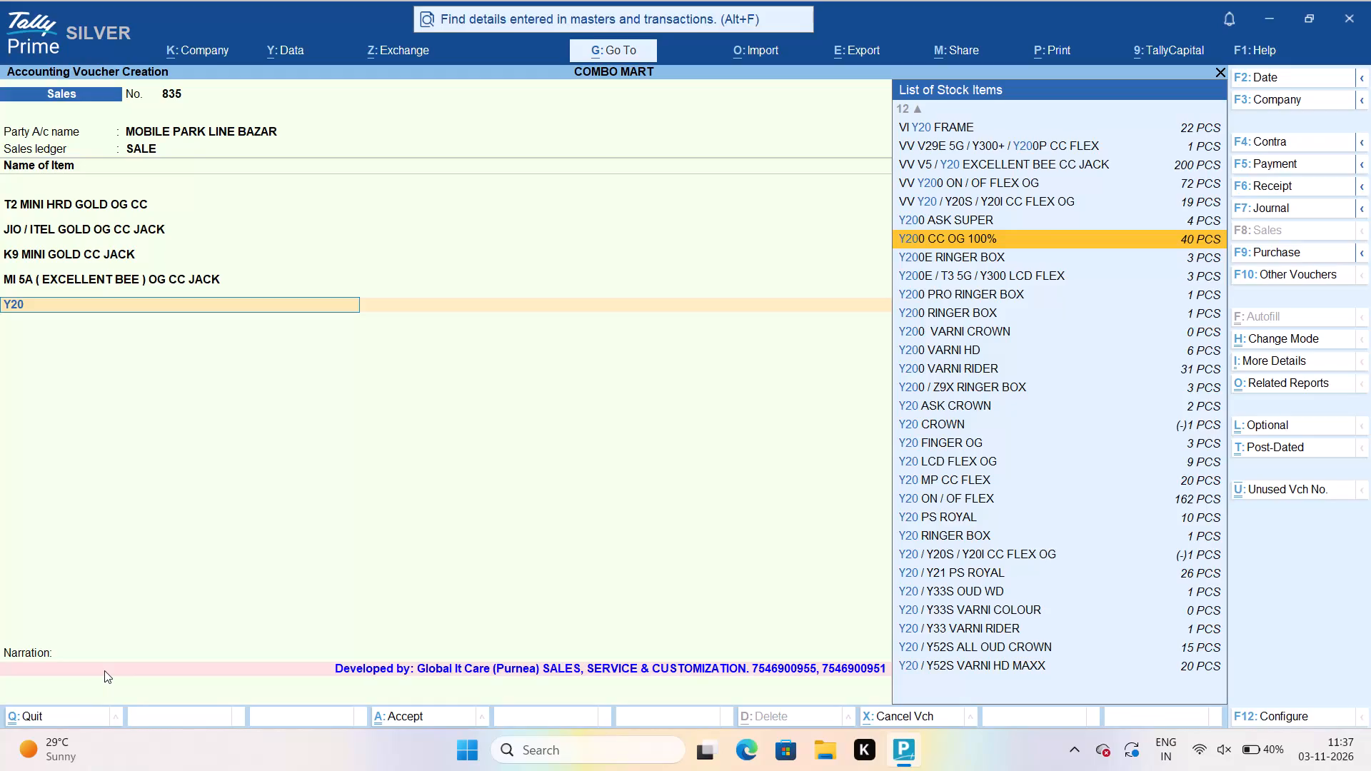
# Add the item VV V5 / Y20 EXCELLENT BEE CC JACK with quantity 30 PCS at a rate of 3.00.
pyautogui.press('Up')
pyautogui.press('Up')
pyautogui.press('Up')
pyautogui.press('Up')
pyautogui.press('Up')
pyautogui.press('Up')
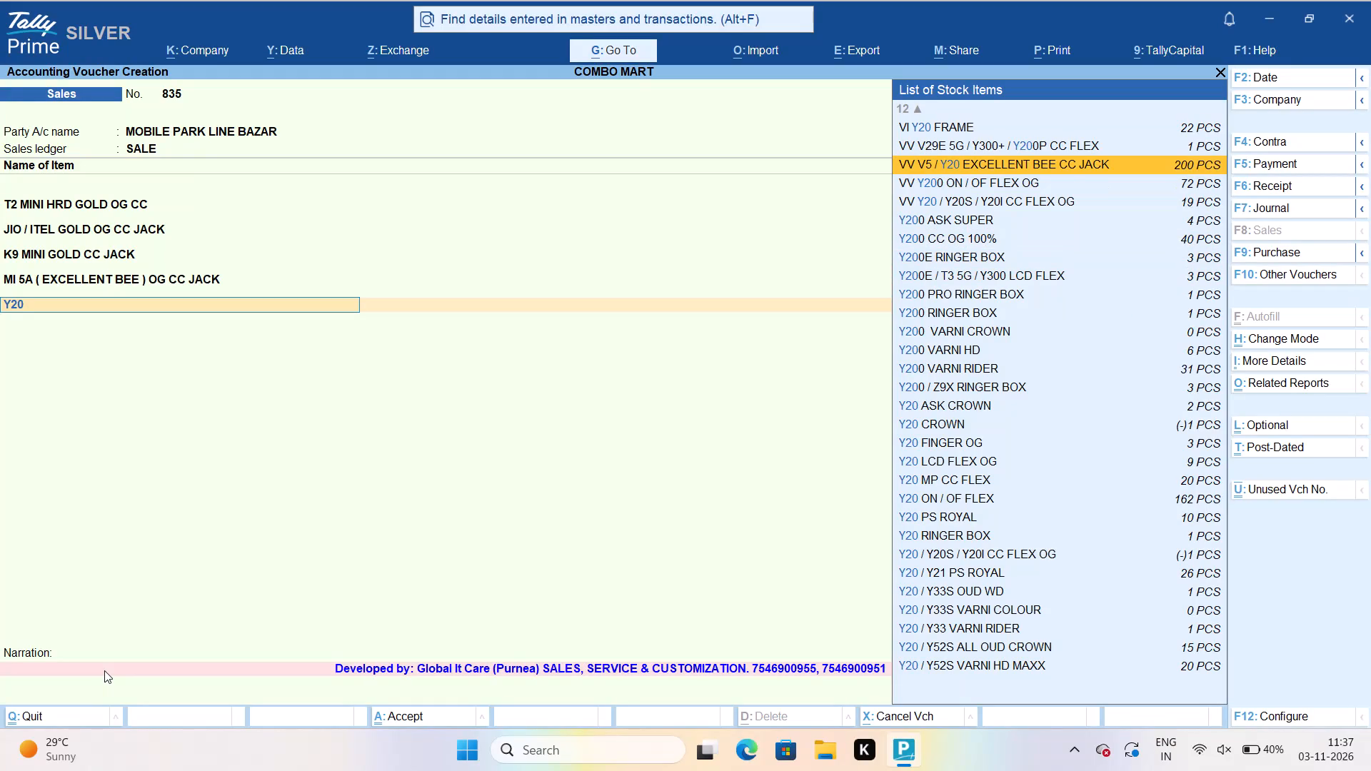
pyautogui.press('Return')
pyautogui.press('Return')
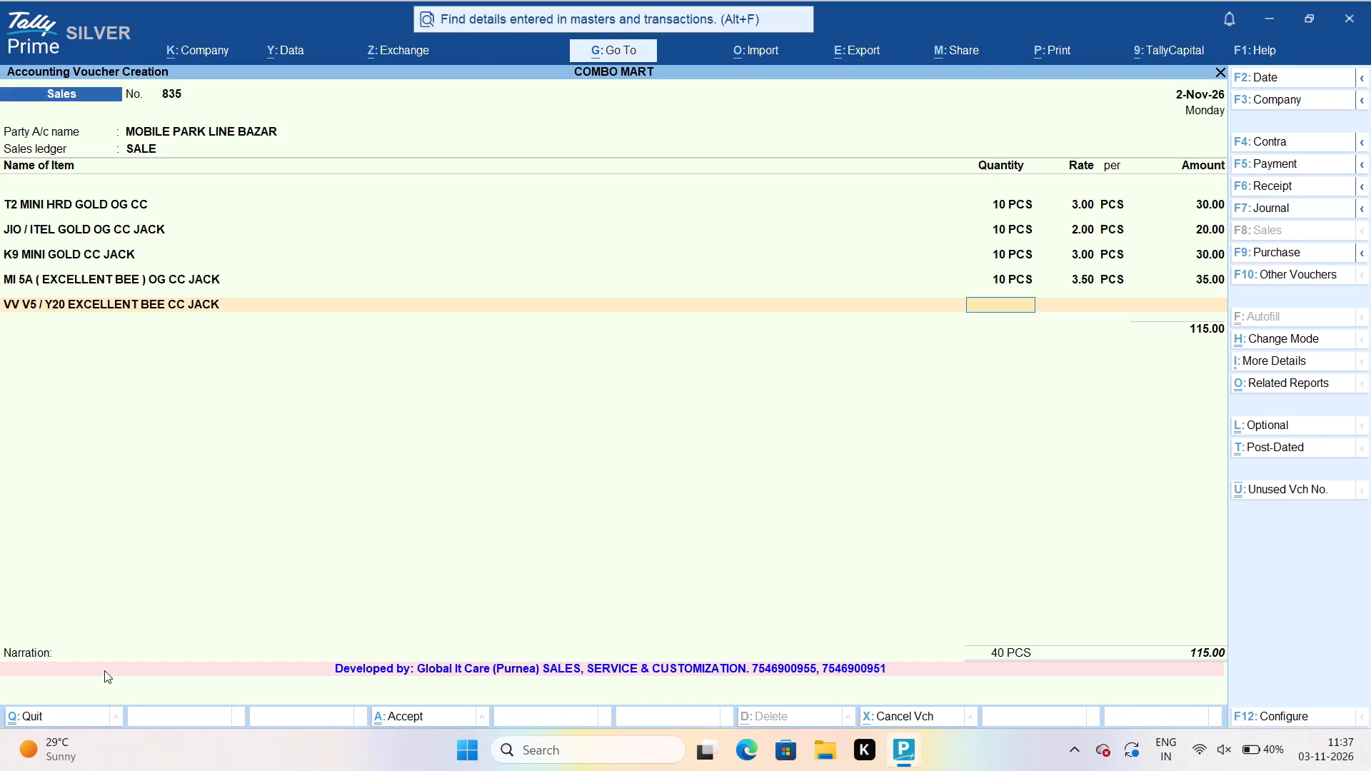
pyautogui.write('30')
pyautogui.press('Return')
pyautogui.press('Return')
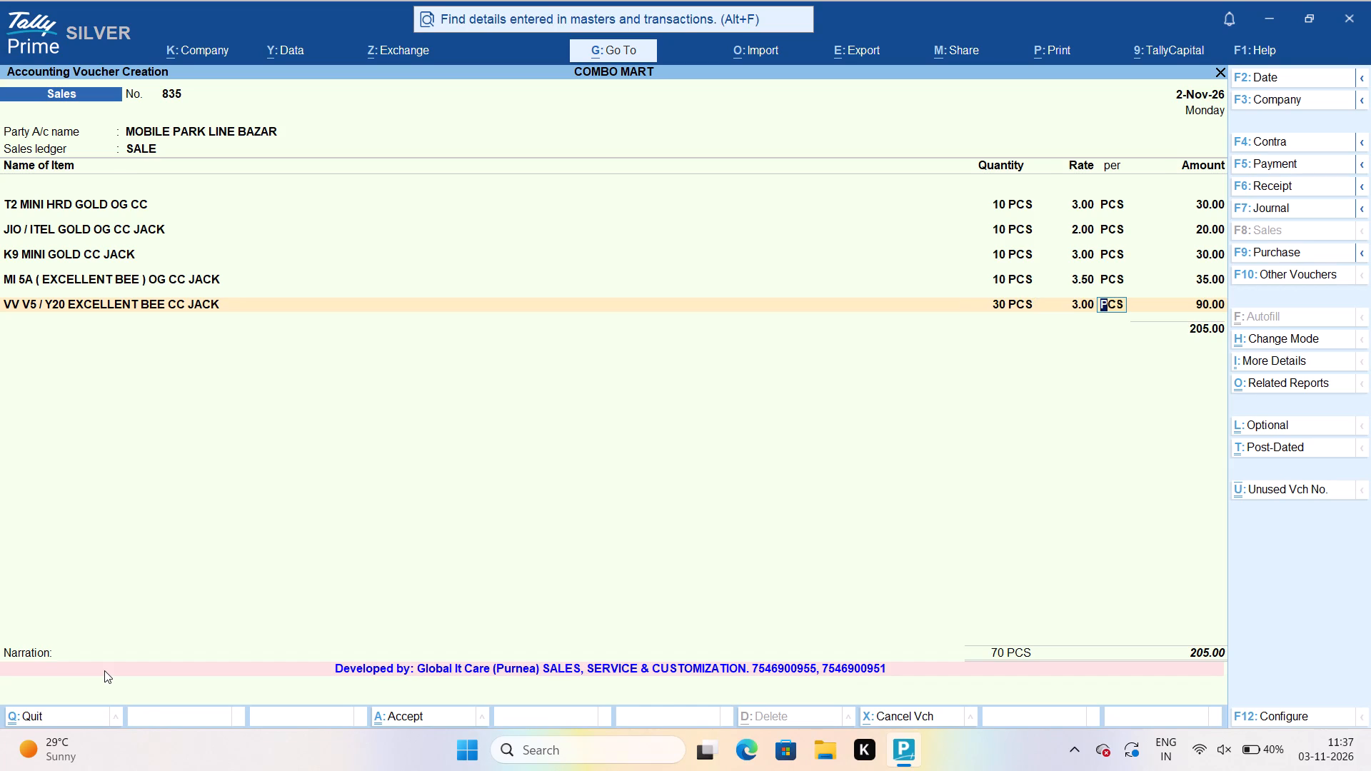
pyautogui.press('Return')
pyautogui.press('Return')
# End the item list, save the sales voucher with a blank narration, and return to the Gateway of Tally.
pyautogui.press('Return')
pyautogui.press('Return')
pyautogui.press('Return')
pyautogui.press('Return')
pyautogui.press('Return')
pyautogui.press('Return')
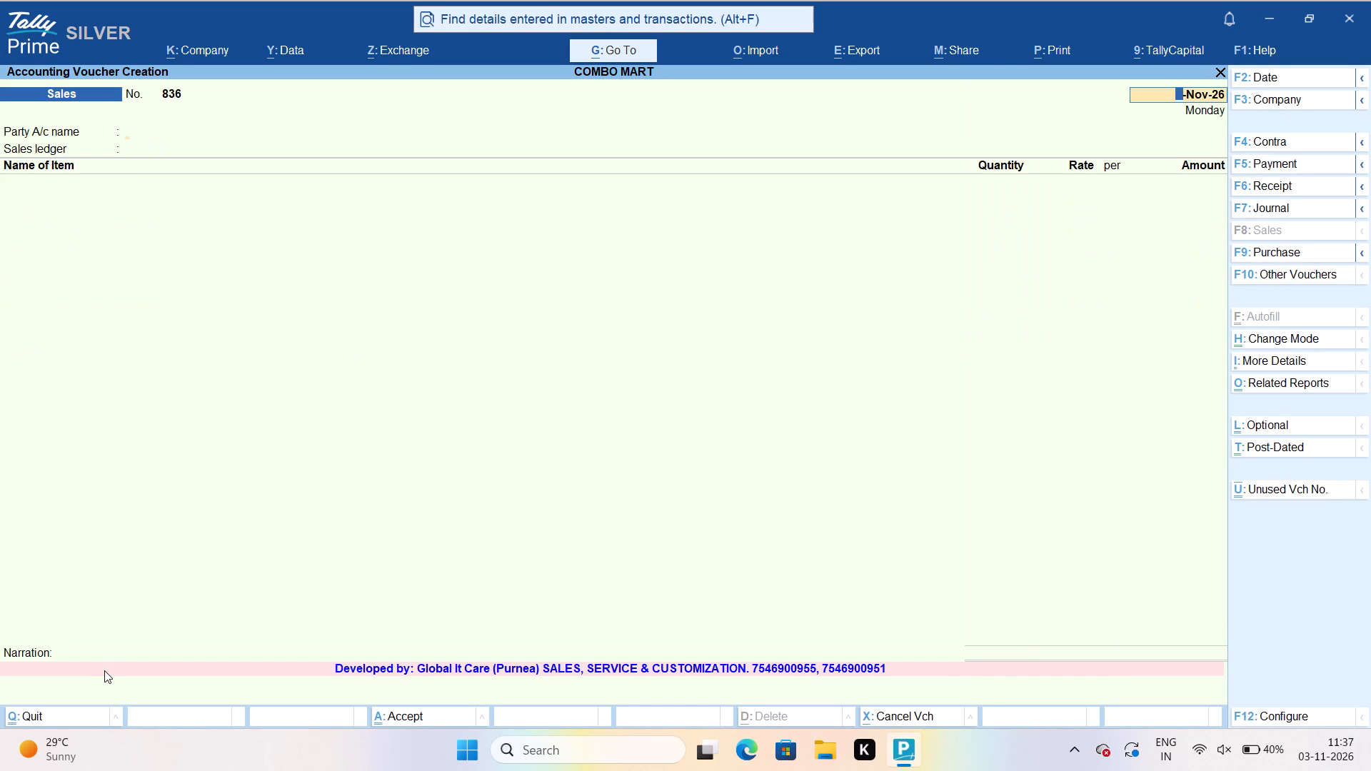
pyautogui.press('Escape')
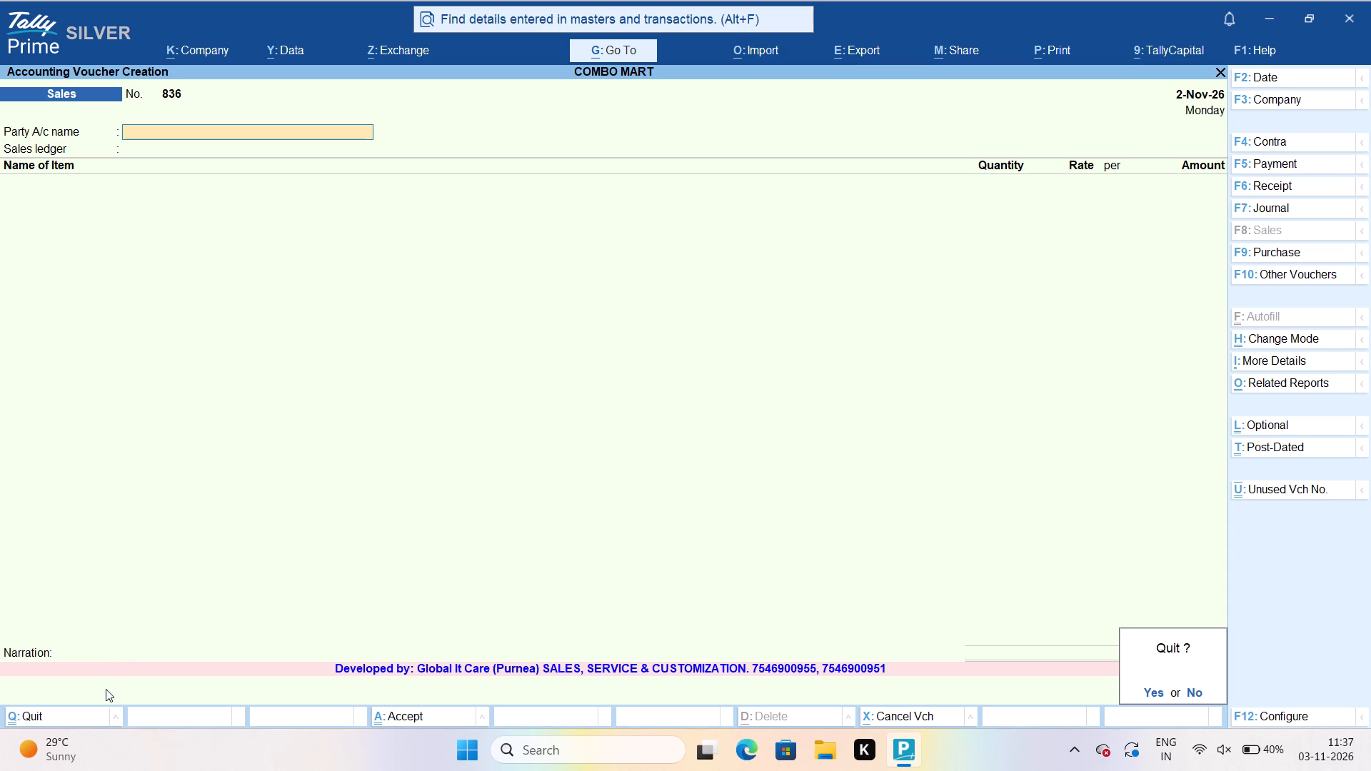
pyautogui.press('Escape')
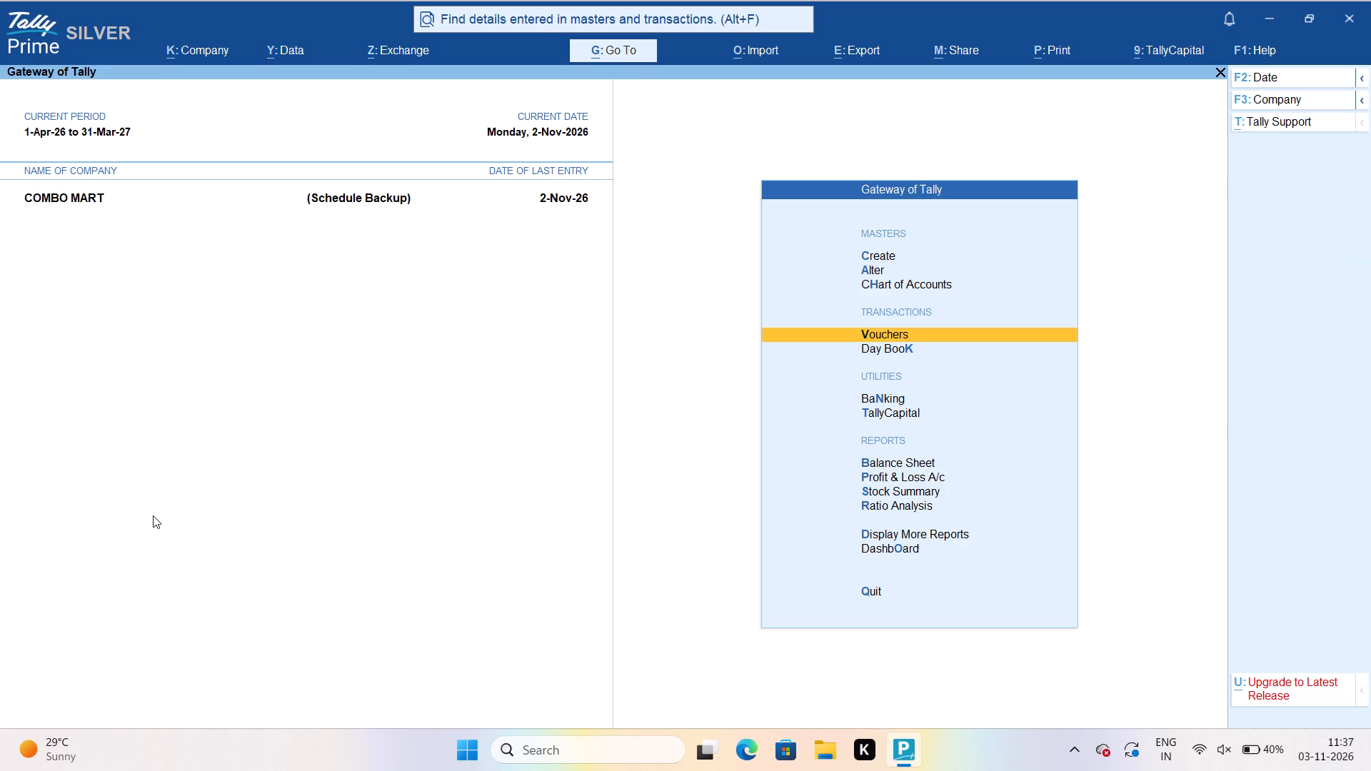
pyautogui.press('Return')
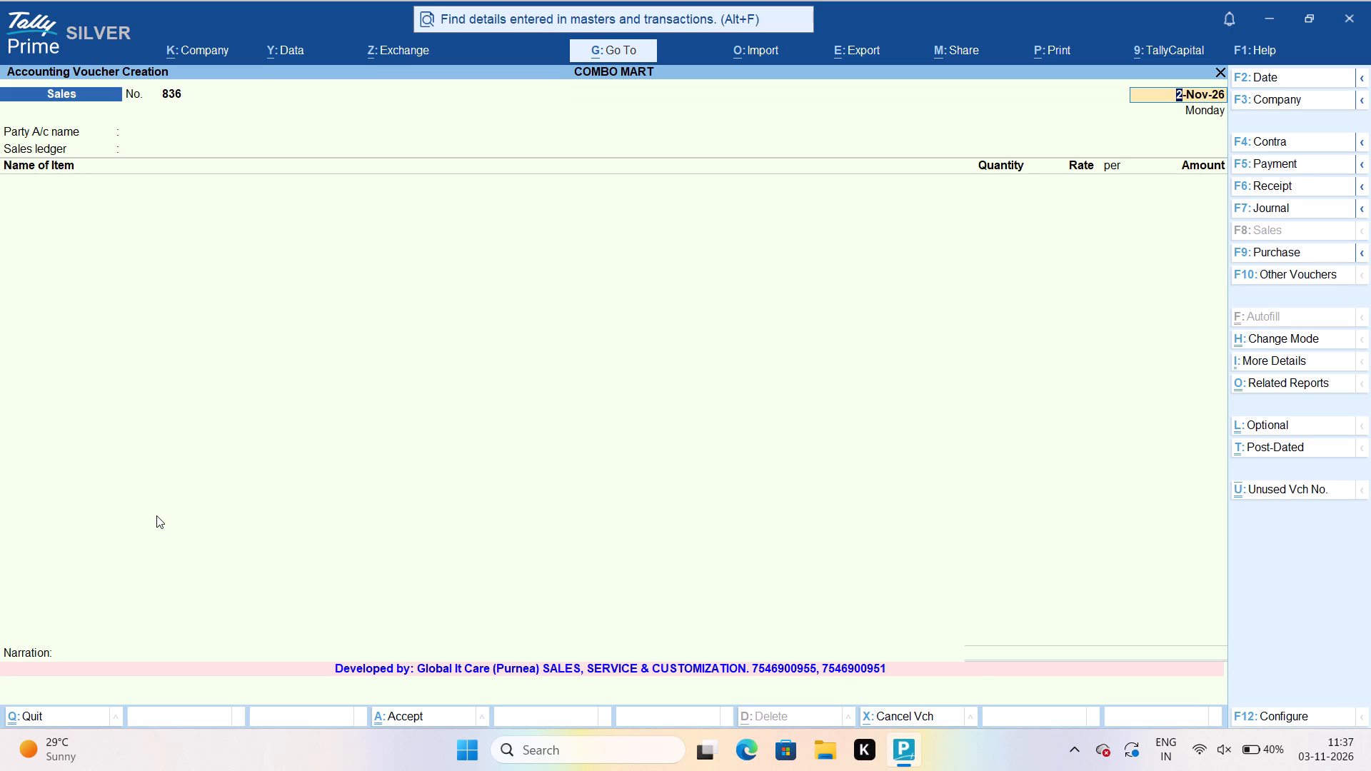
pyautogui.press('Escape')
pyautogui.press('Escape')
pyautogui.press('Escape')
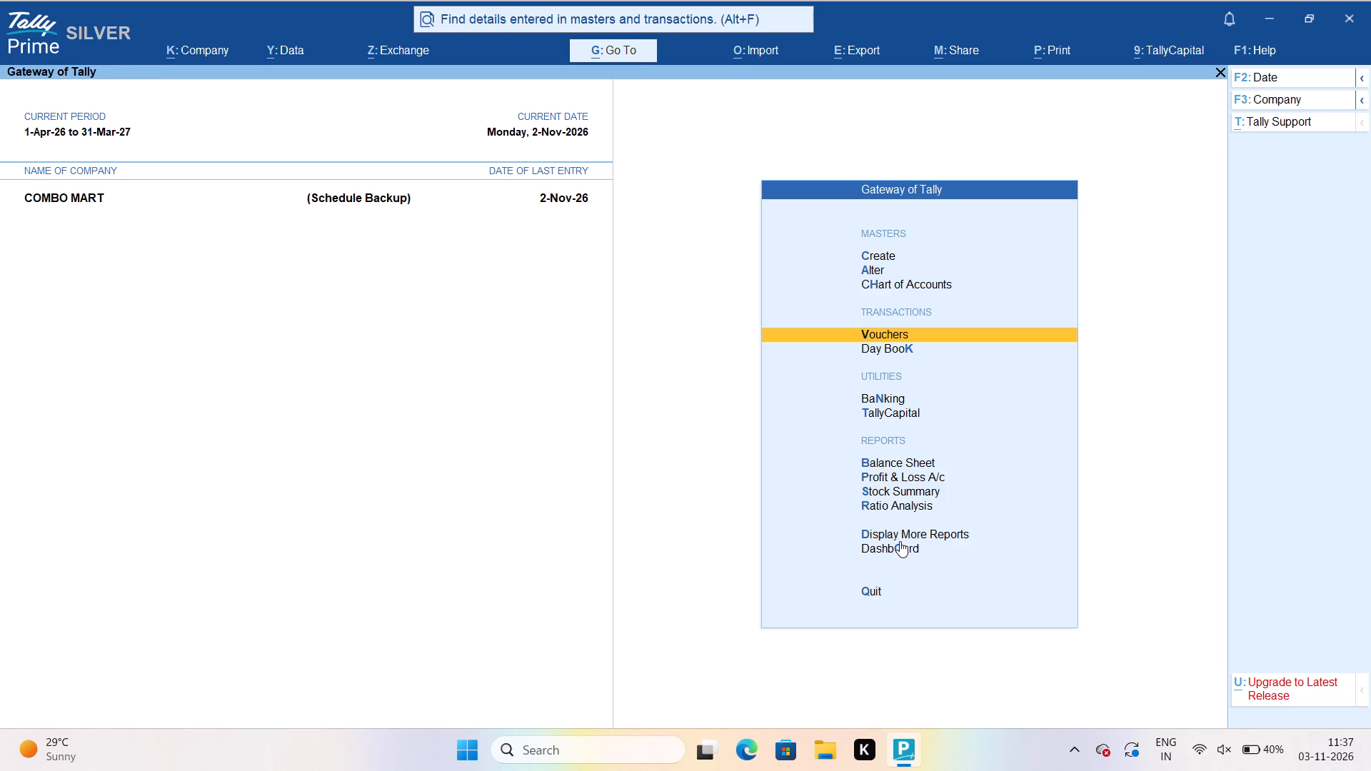
# View the GOLU JEE ledger's vouchers from the account books, and return to ledger selection.
pyautogui.click(896, 538)
pyautogui.click(894, 348)
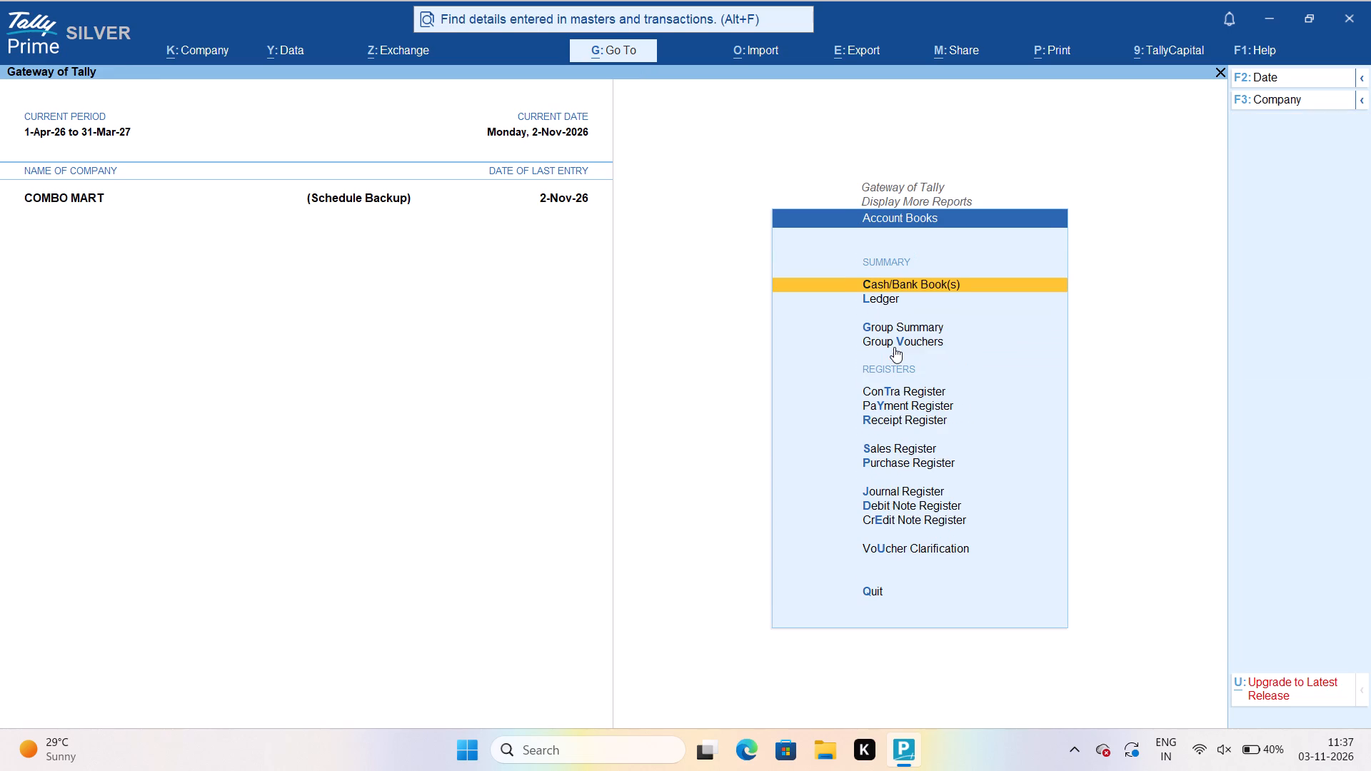
pyautogui.click(887, 302)
pyautogui.write('GOLU')
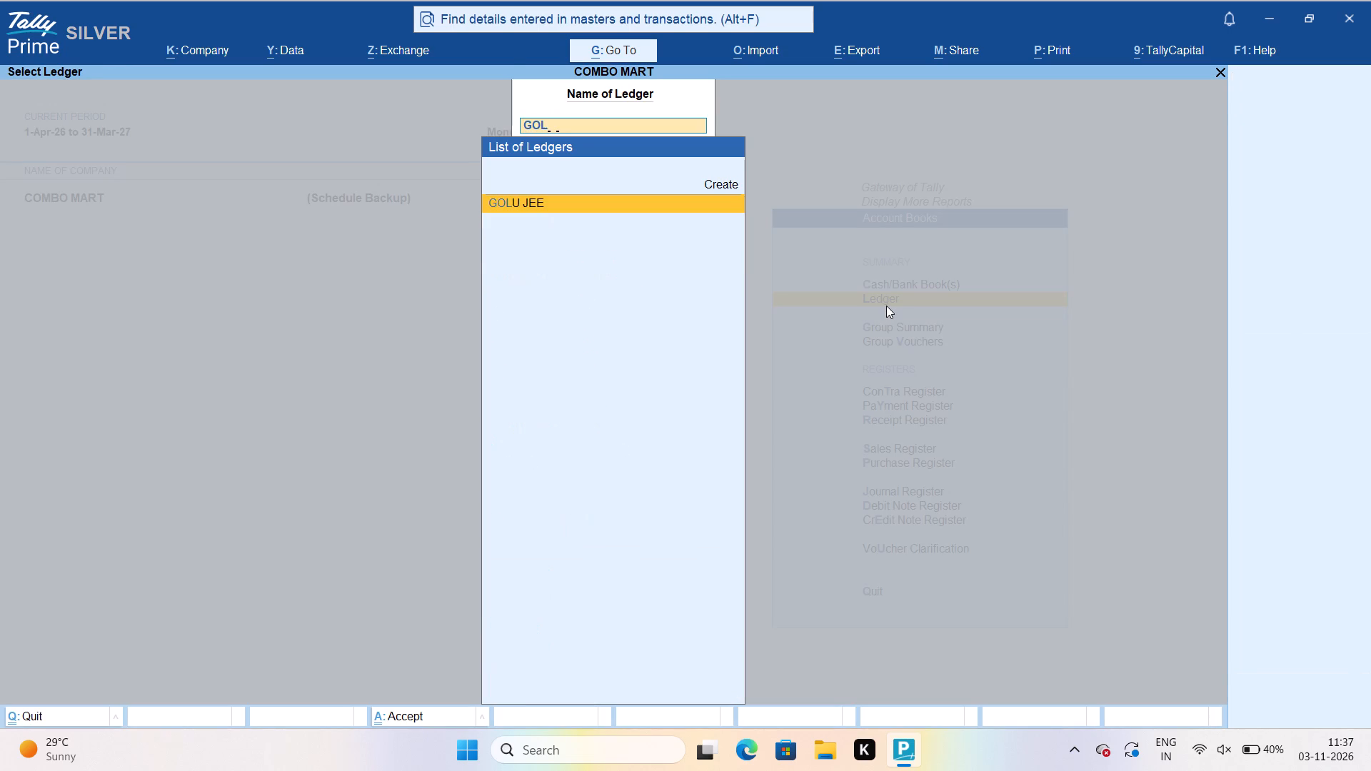
pyautogui.press('Return')
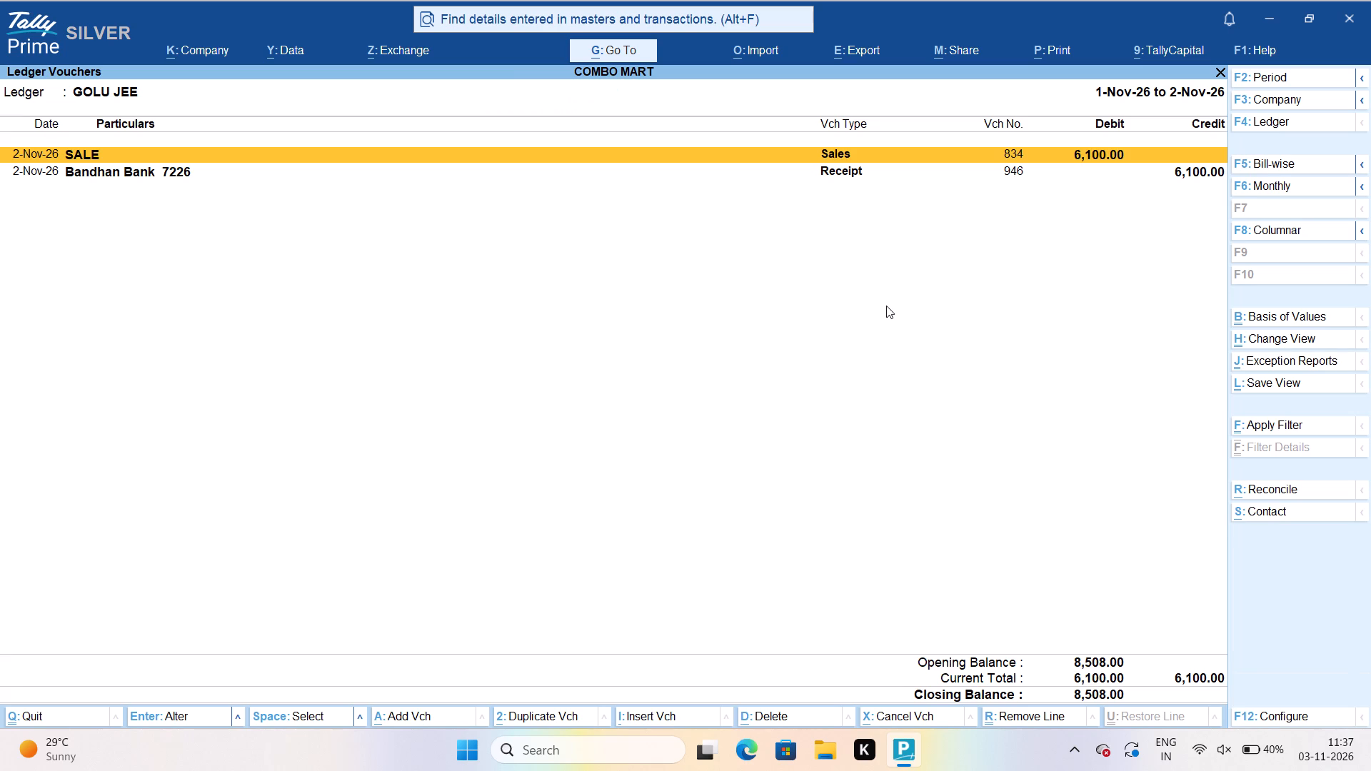
pyautogui.press('Escape')
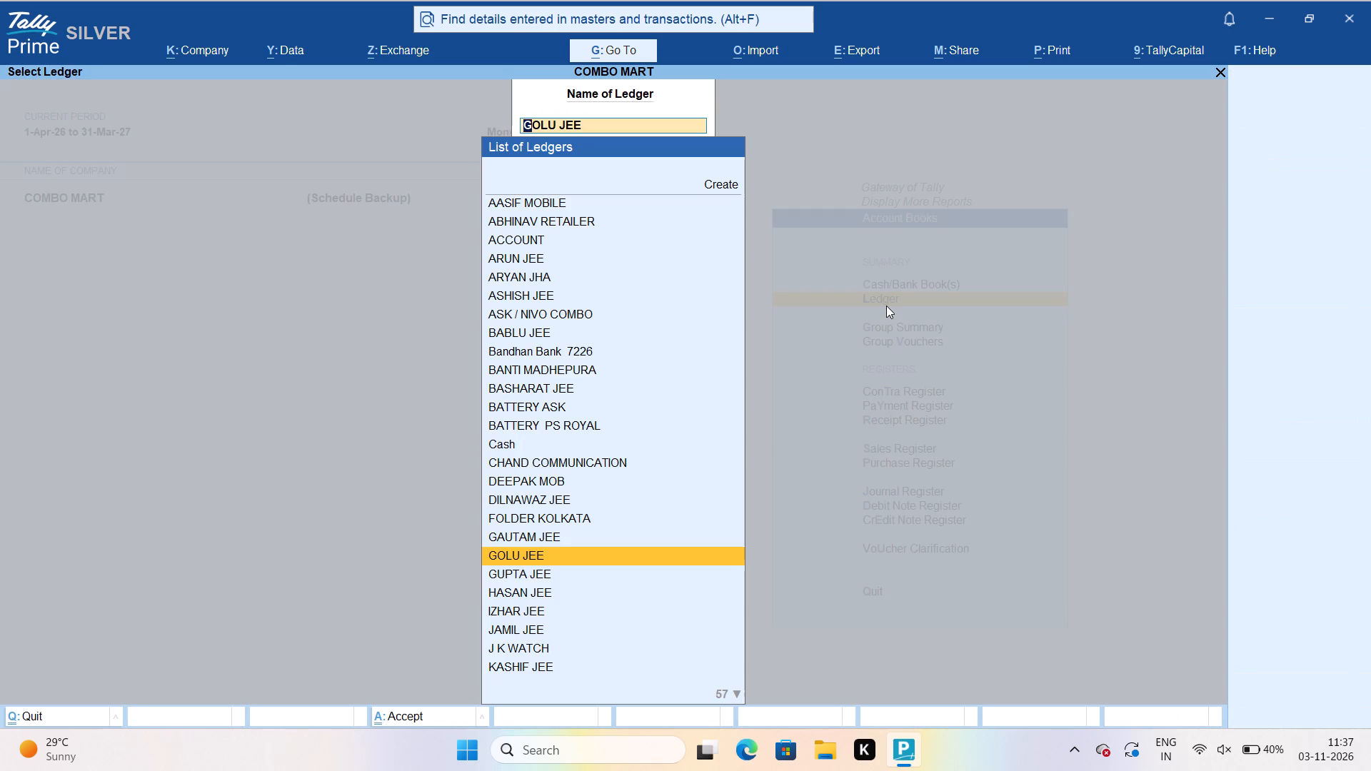
# Open the MOBILE PARK LINE BAZAR ledger to examine its vouchers and balance.
pyautogui.write('PARK')
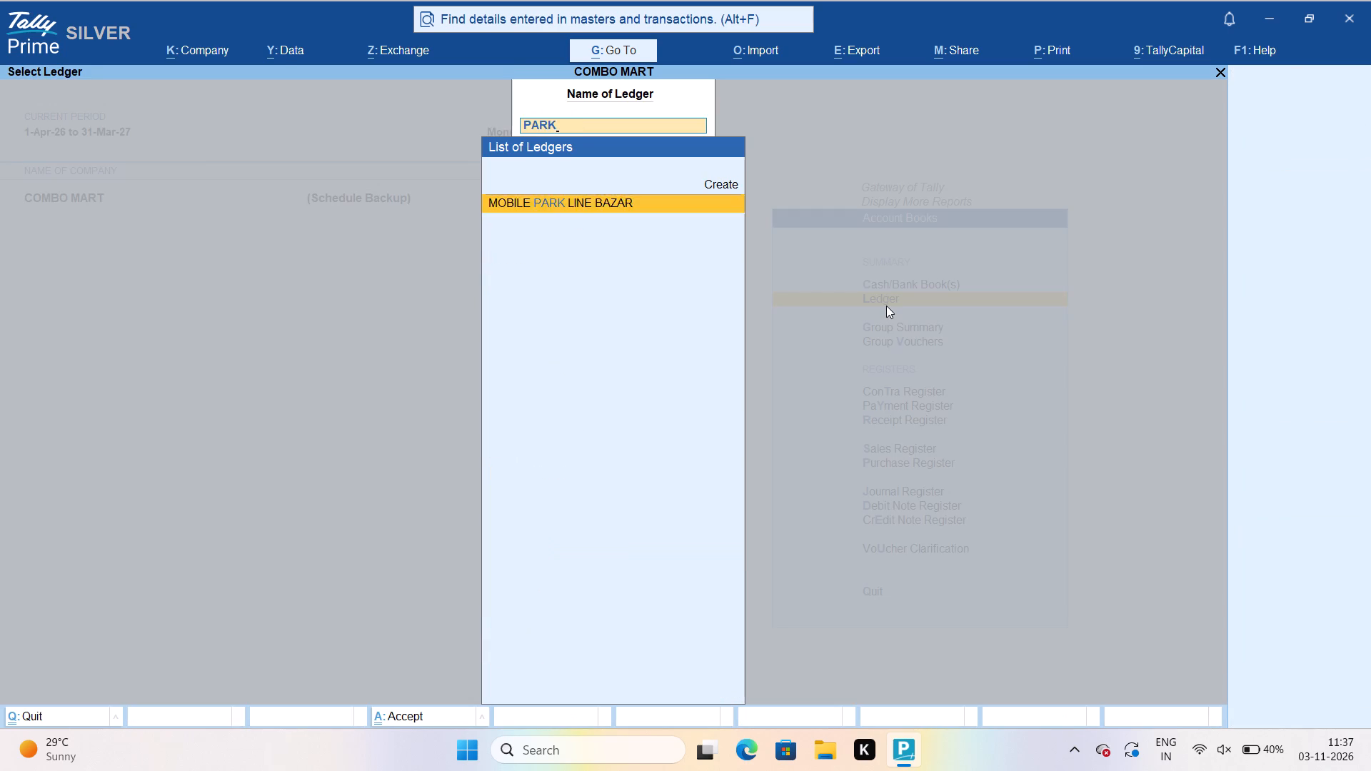
pyautogui.press('Return')
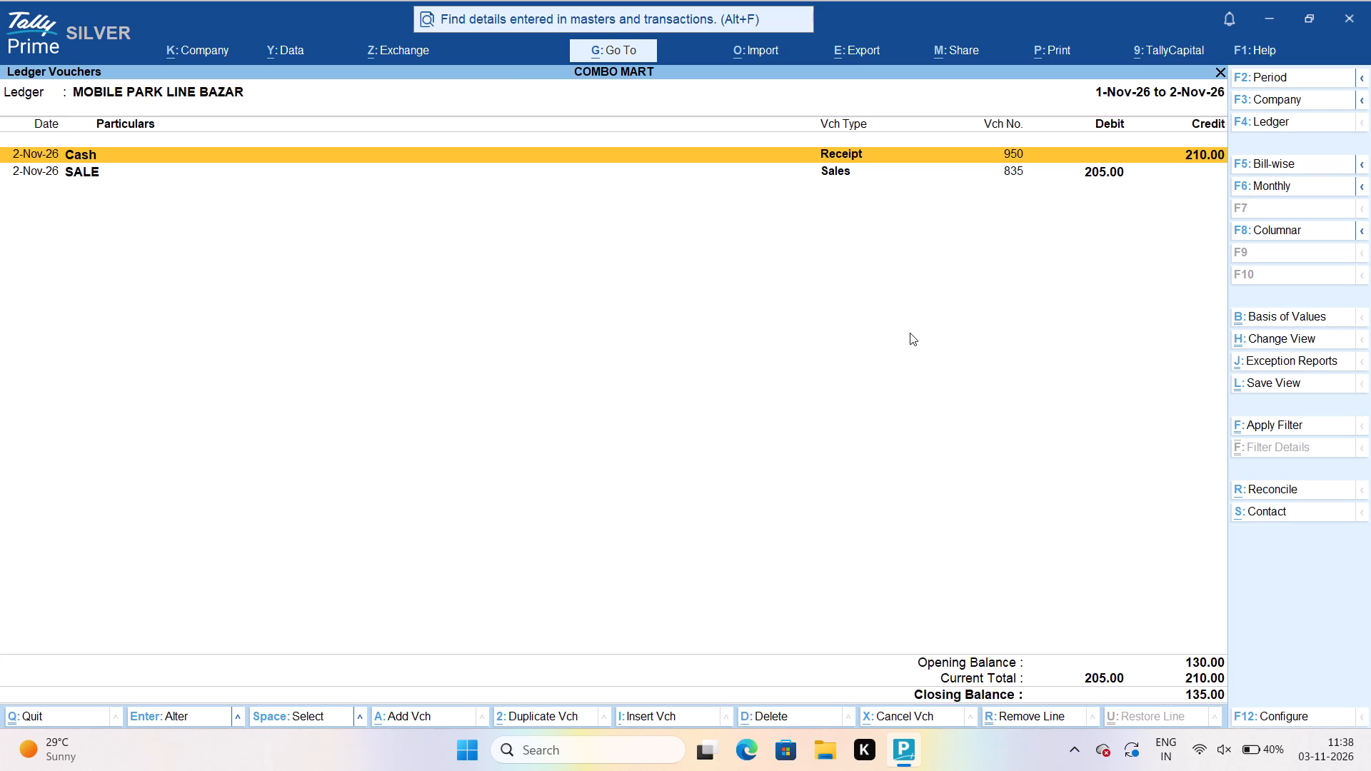
# Switch to the app marked K.
pyautogui.click(865, 746)
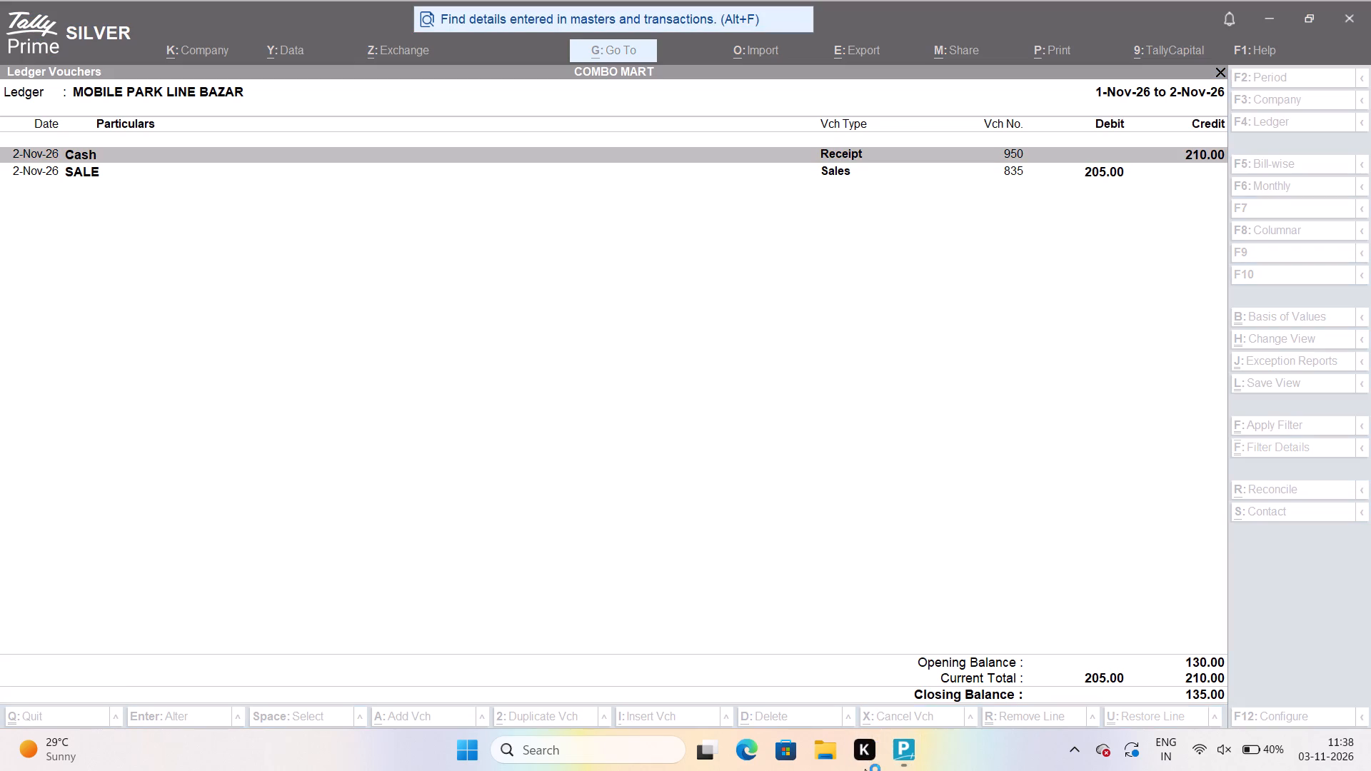
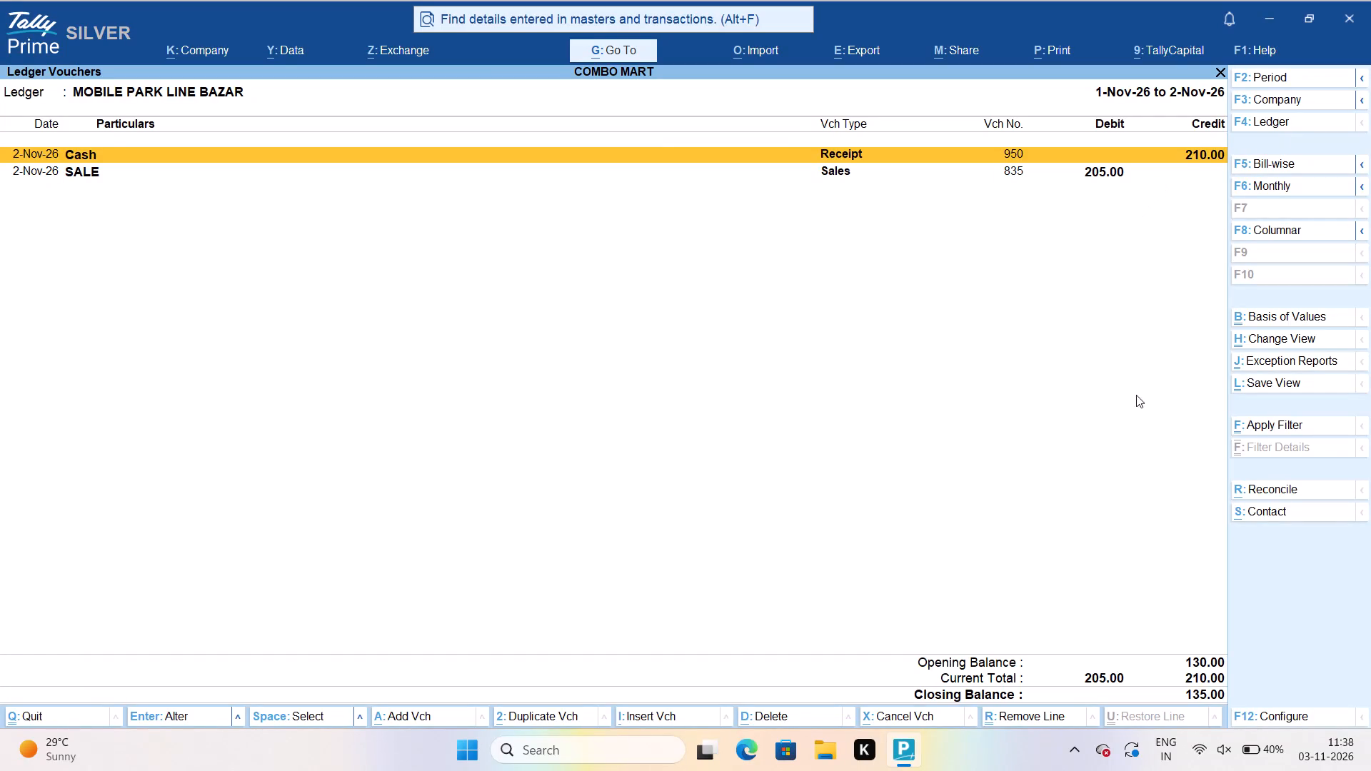
# Leave the MOBILE PARK LINE BAZAR ledger, minimize Tally, and open the SALE UPDATE workbook in Excel.
pyautogui.press('Escape')
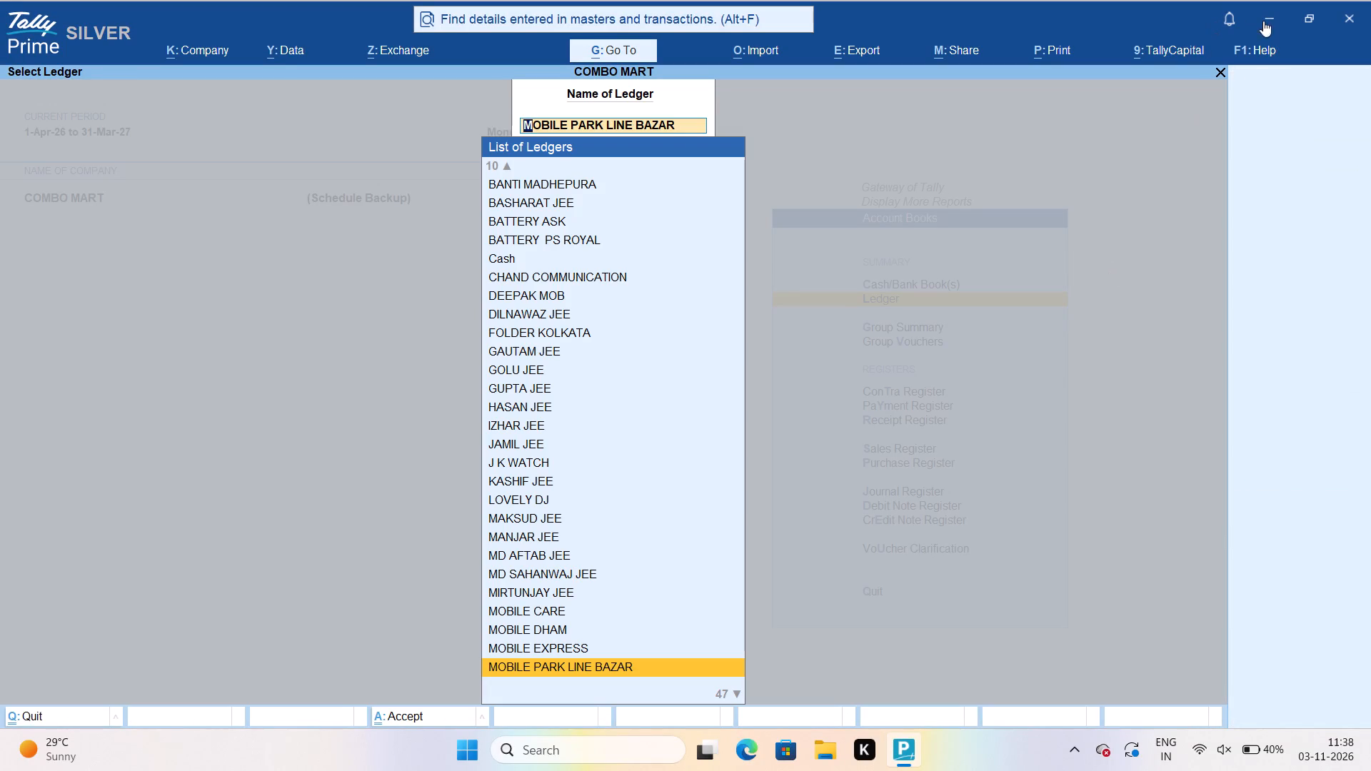
pyautogui.click(1276, 14)
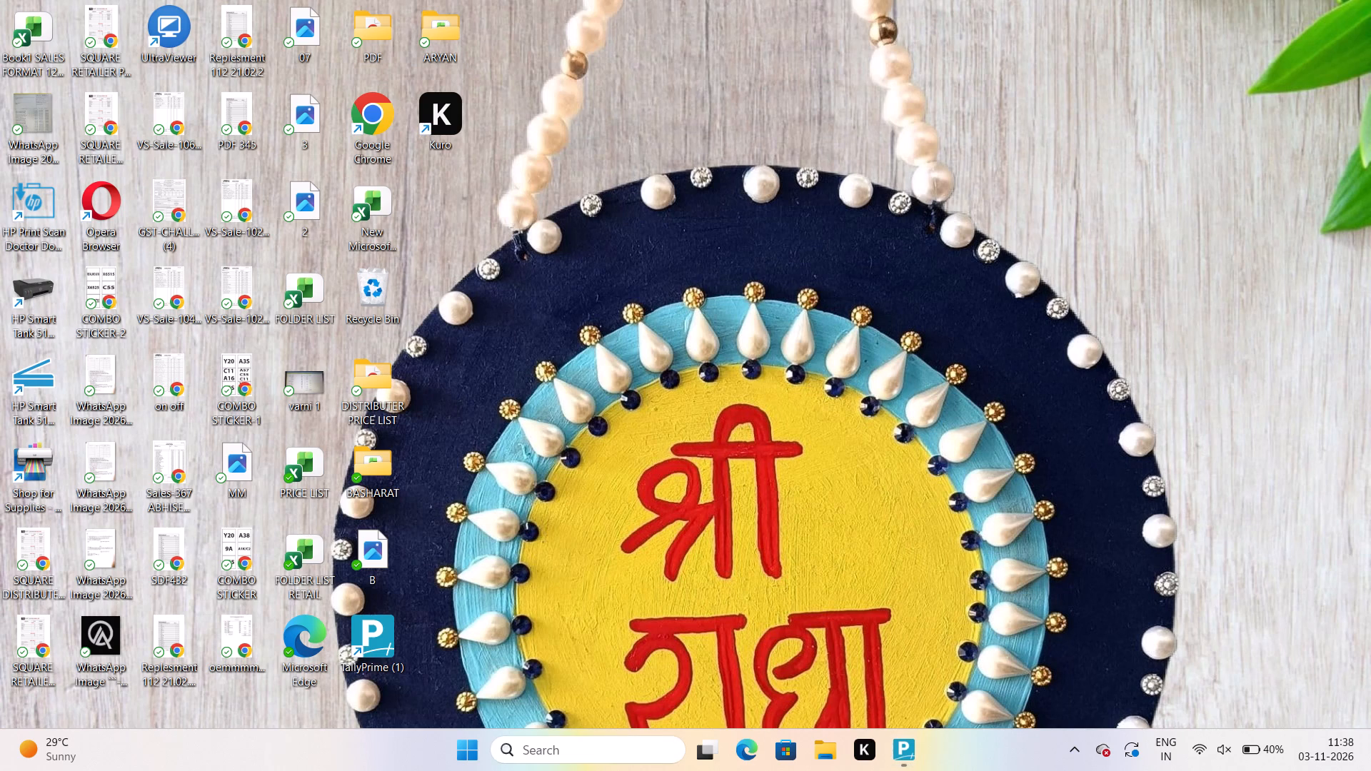
pyautogui.click(569, 757)
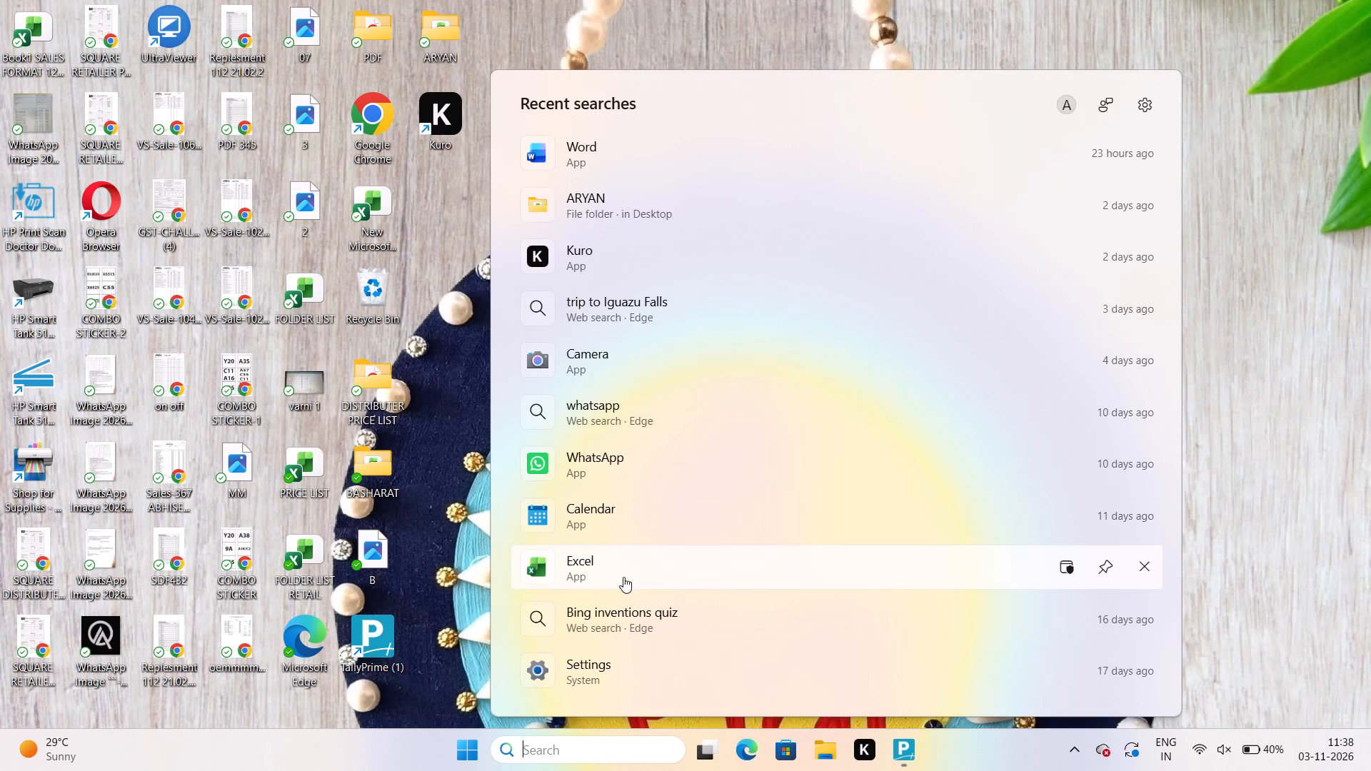
pyautogui.click(620, 563)
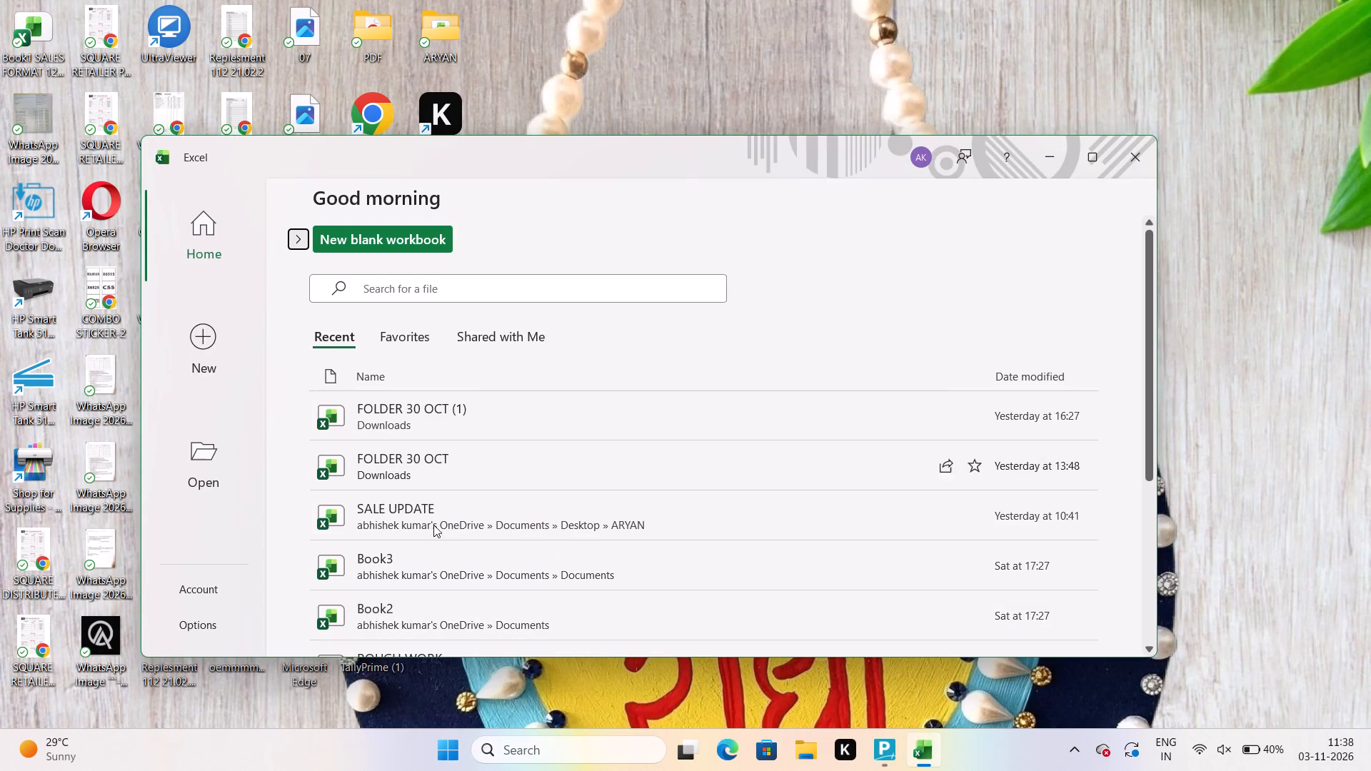
pyautogui.scroll(-1, 441, 531)
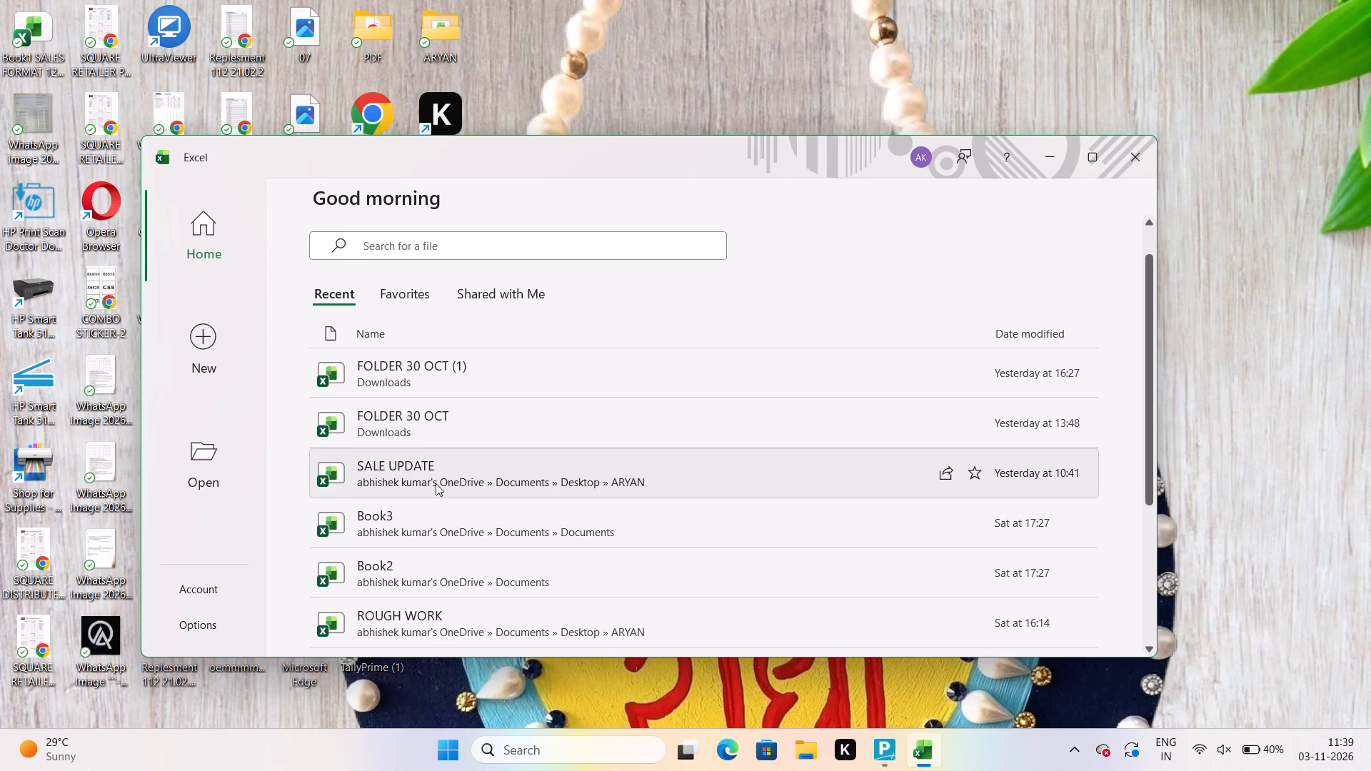
pyautogui.scroll(-1, 436, 483)
pyautogui.click(434, 445)
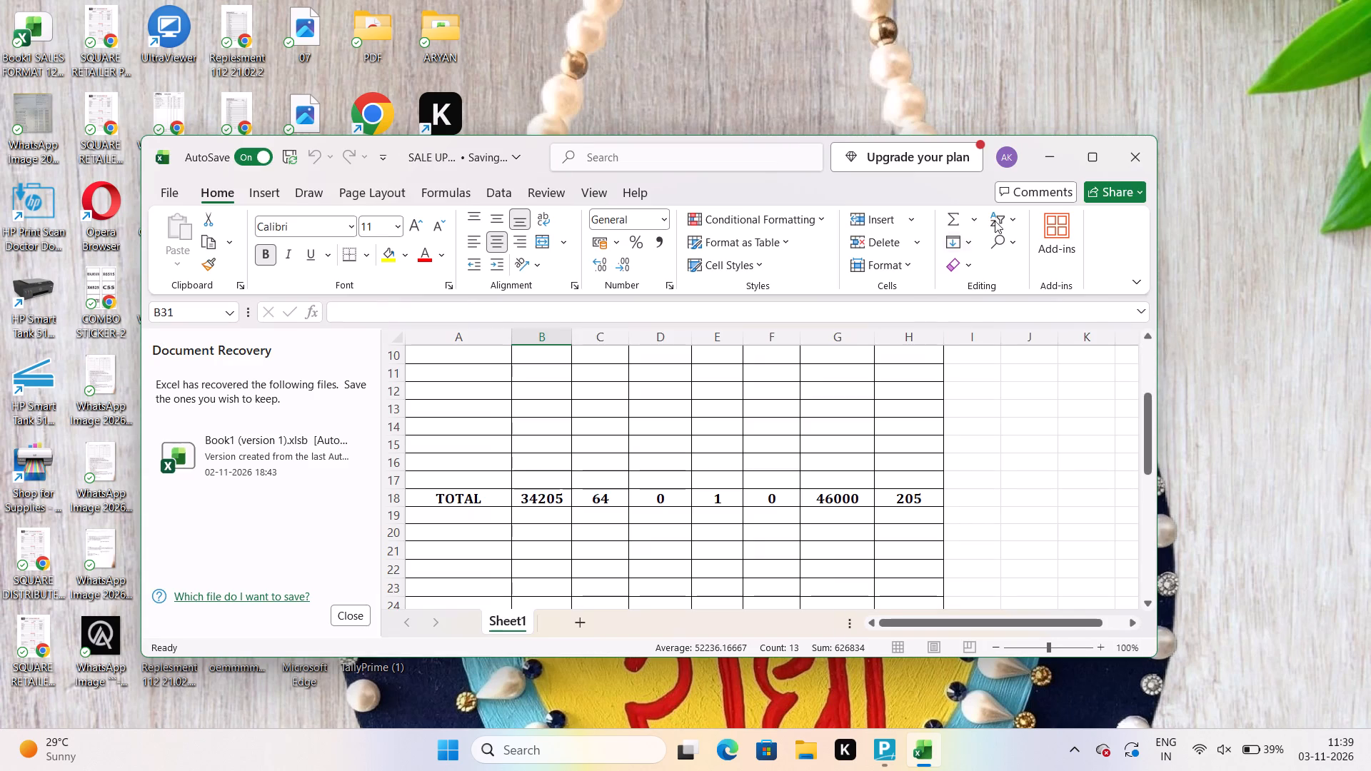
# Maximize the workbook window and close Document Recovery, removing the recovered files.
pyautogui.click(1089, 163)
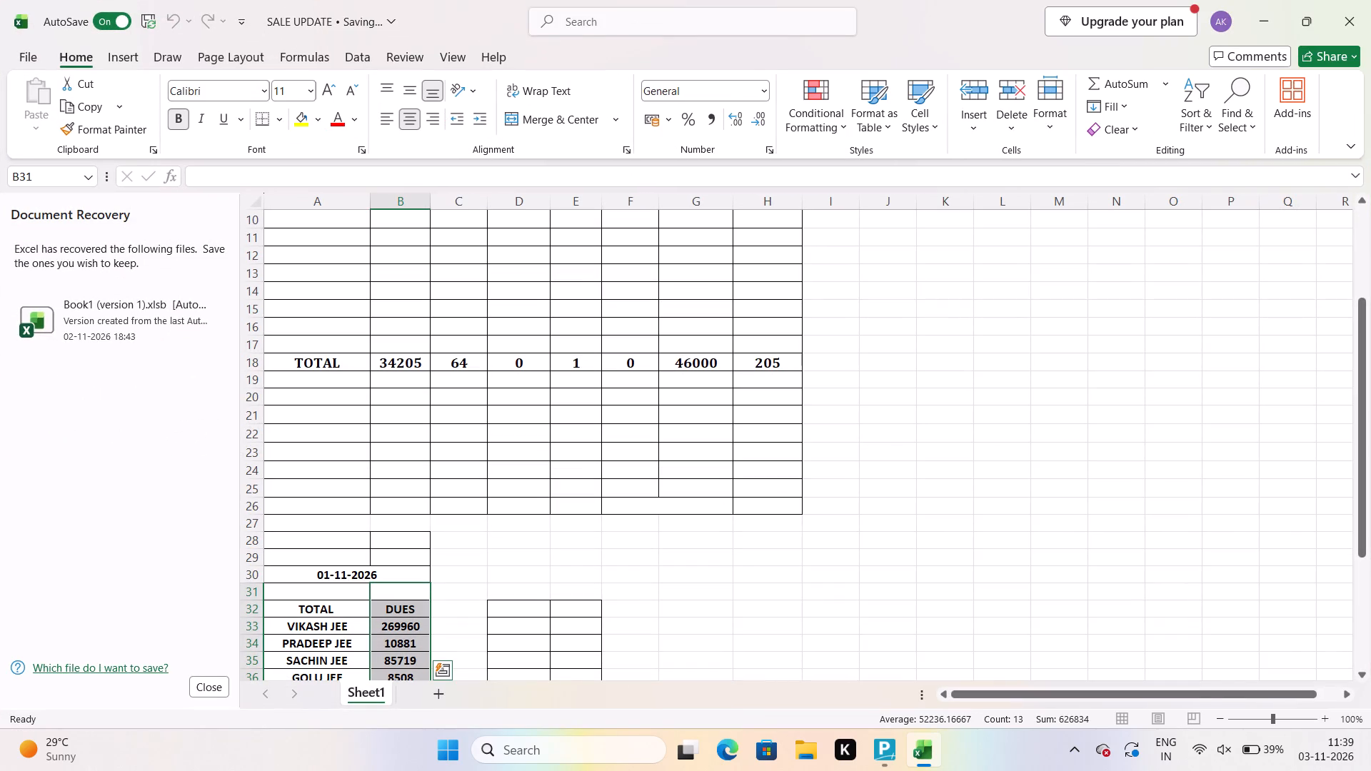
pyautogui.click(204, 690)
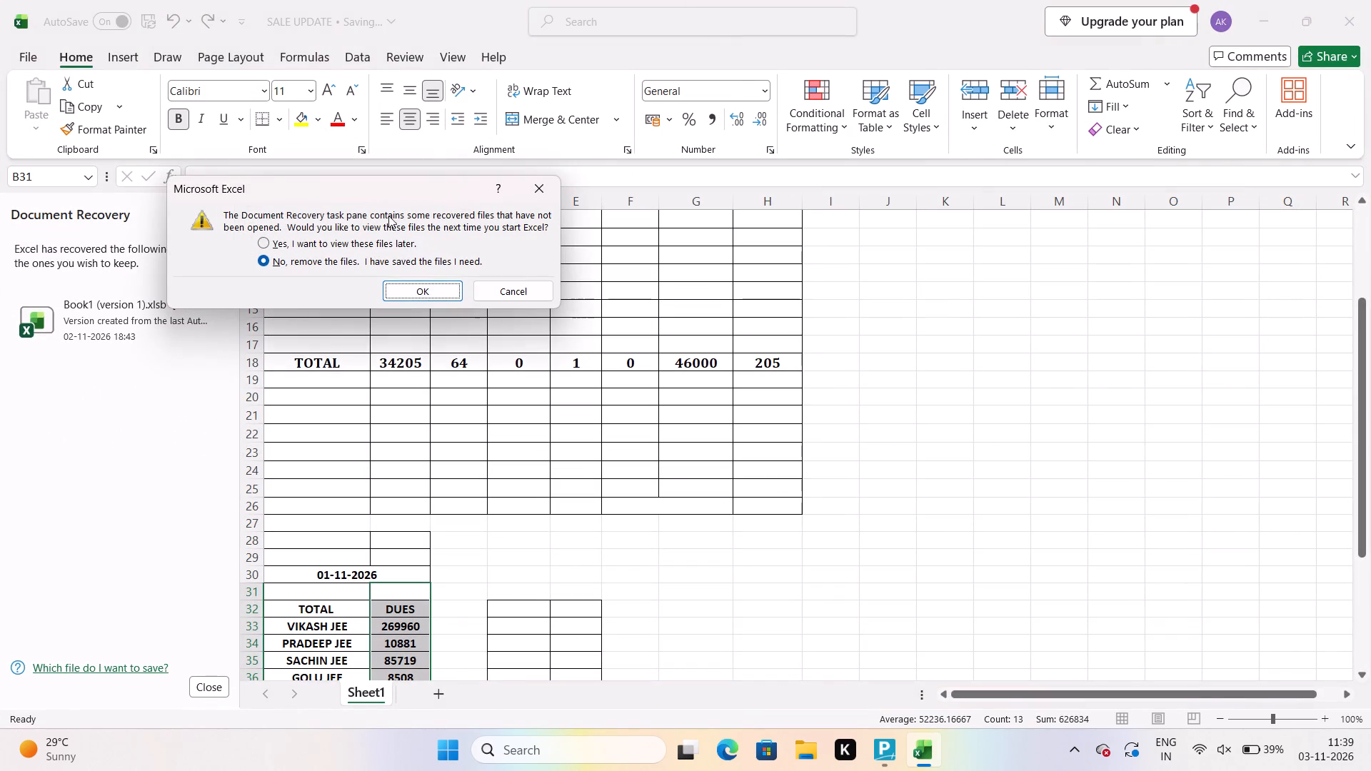
pyautogui.click(430, 289)
# Clear all entries below the headings of the daily sales table, cells A5 to H26, including the TOTAL row.
pyautogui.scroll(3, 461, 393)
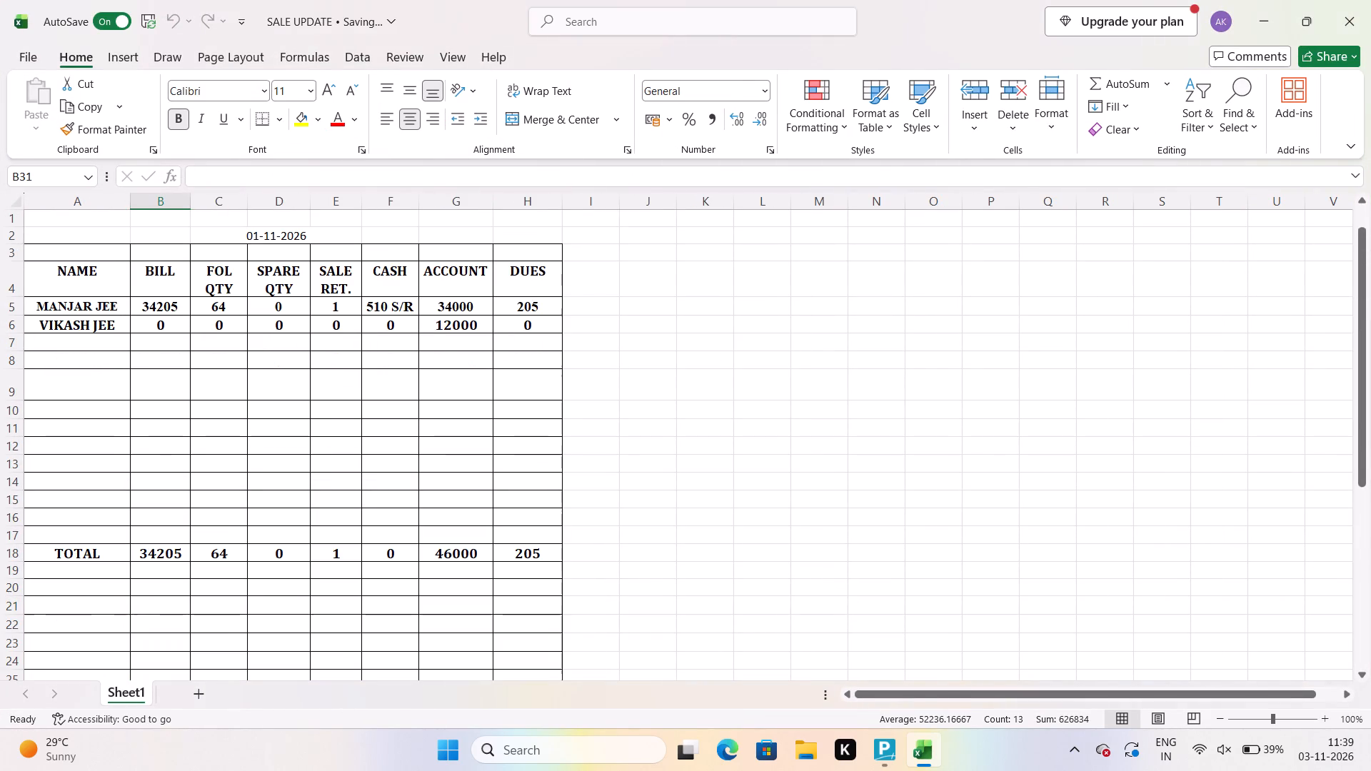
pyautogui.scroll(2, 461, 393)
pyautogui.scroll(-2, 461, 393)
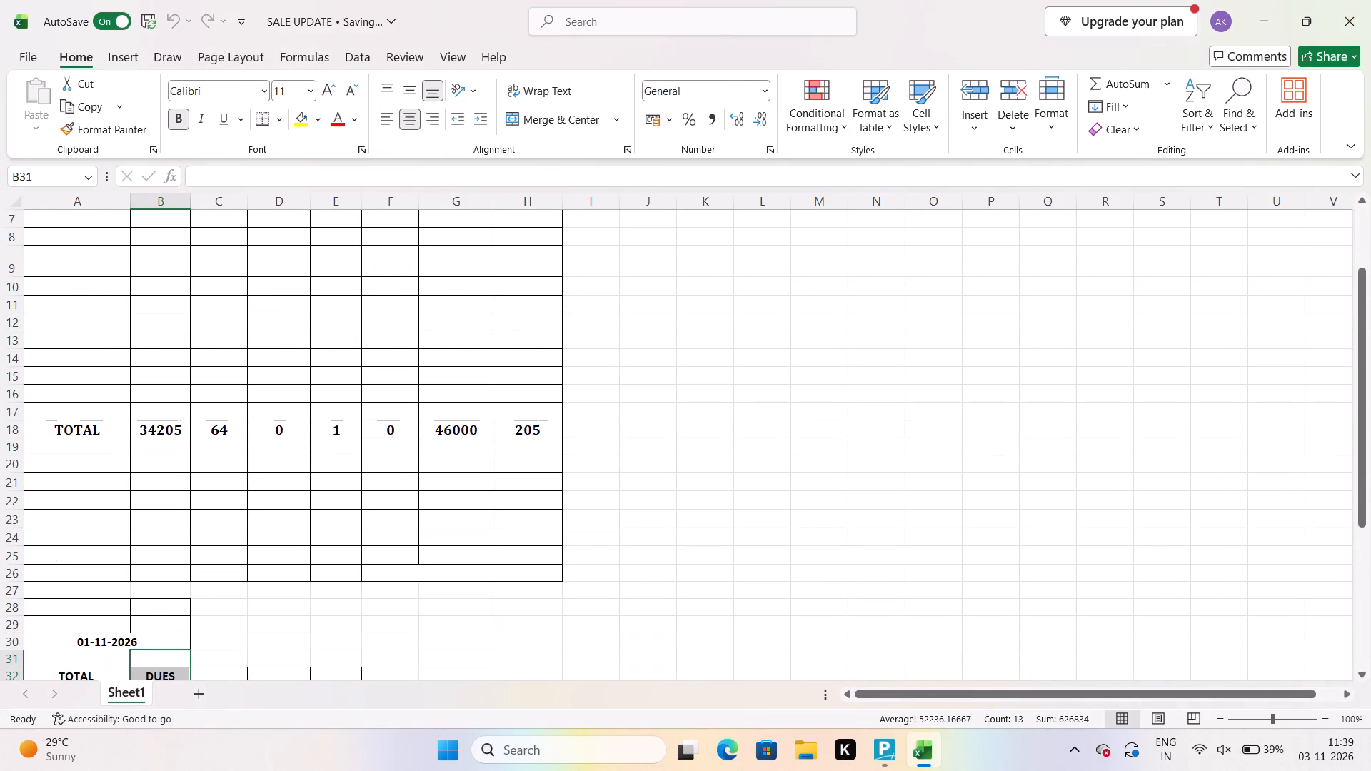
pyautogui.scroll(2, 393, 381)
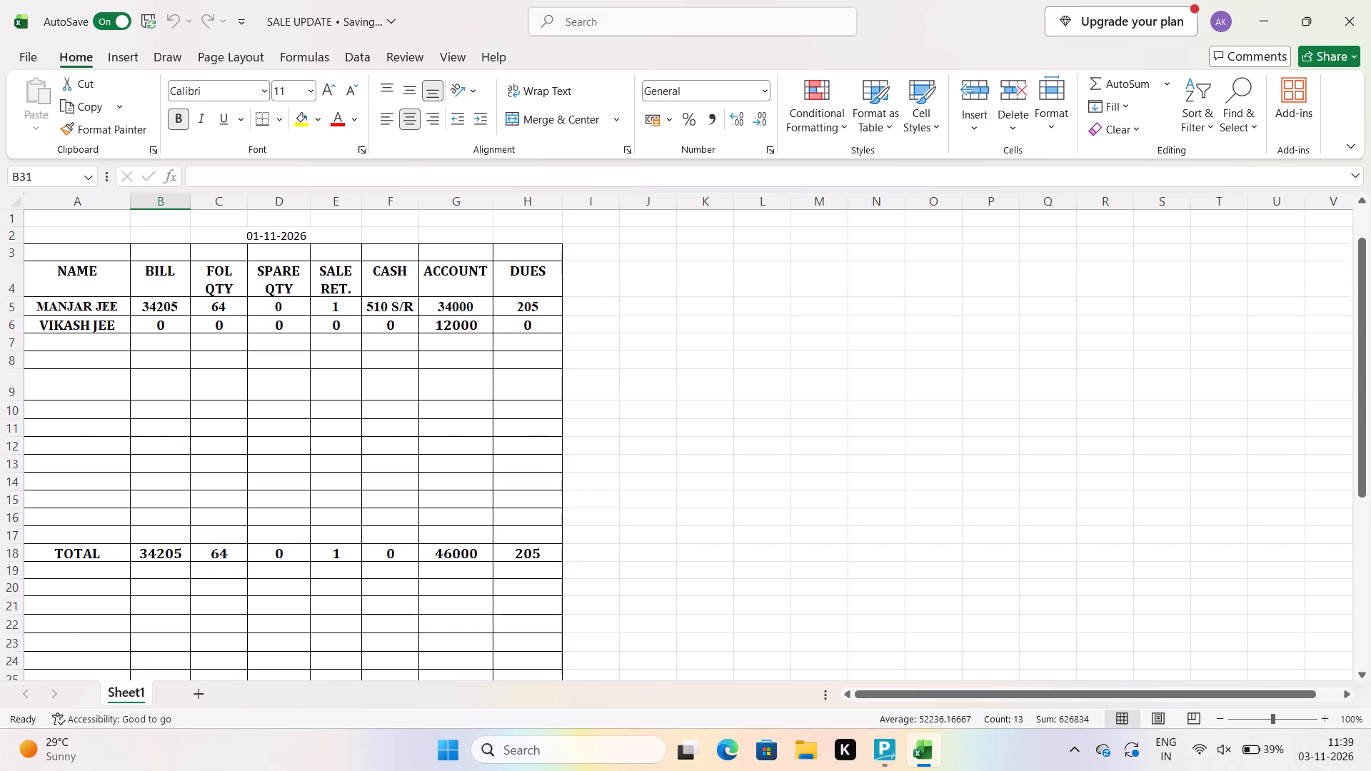
pyautogui.scroll(2, 393, 381)
pyautogui.moveTo(72, 299); pyautogui.dragTo(320, 332)
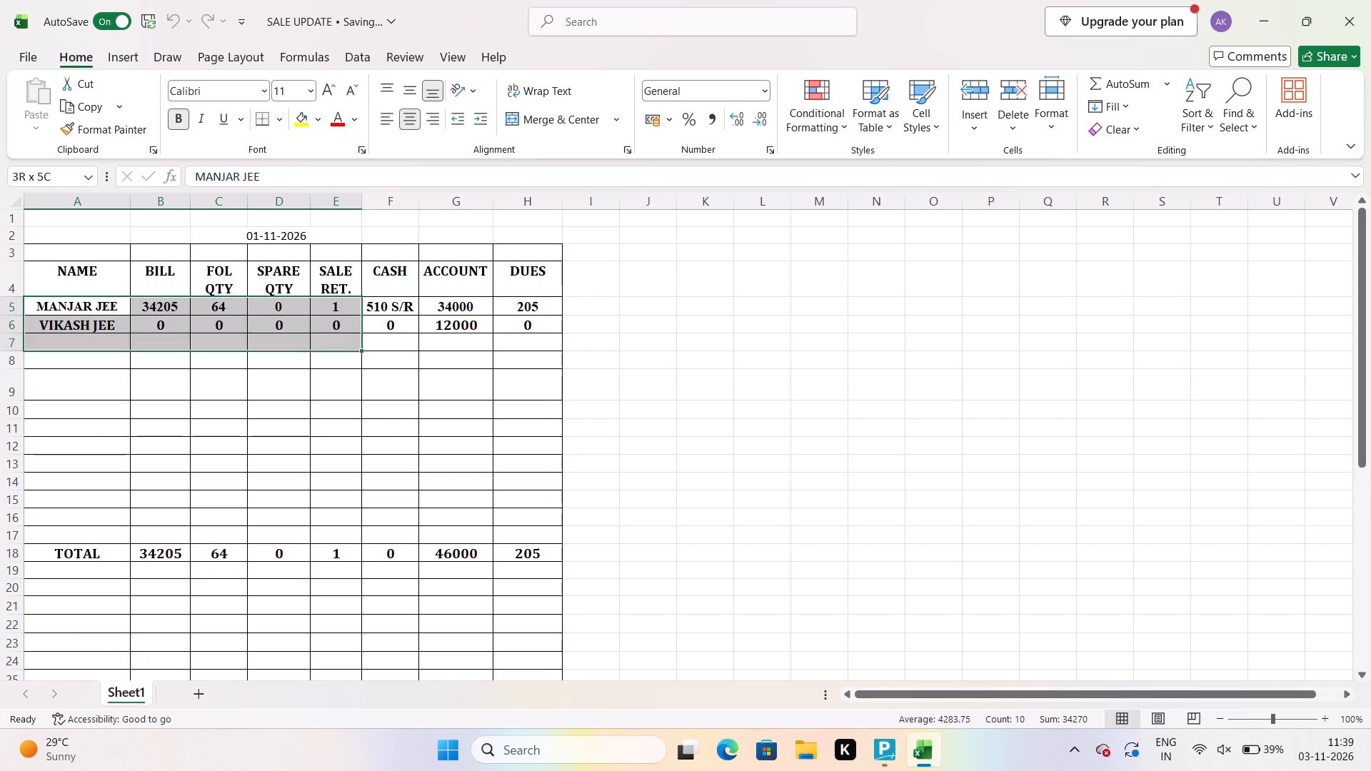
pyautogui.moveTo(320, 332); pyautogui.dragTo(531, 499)
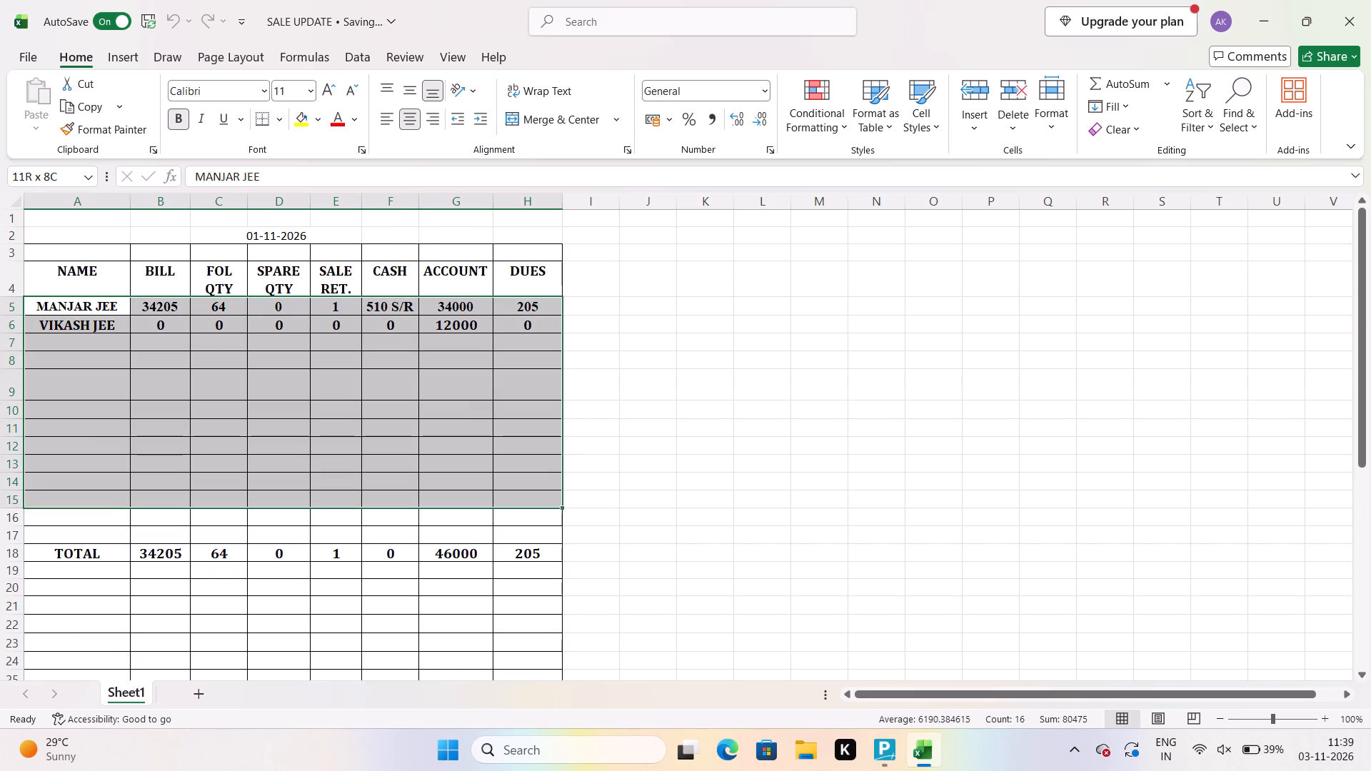
pyautogui.moveTo(531, 499); pyautogui.dragTo(523, 690)
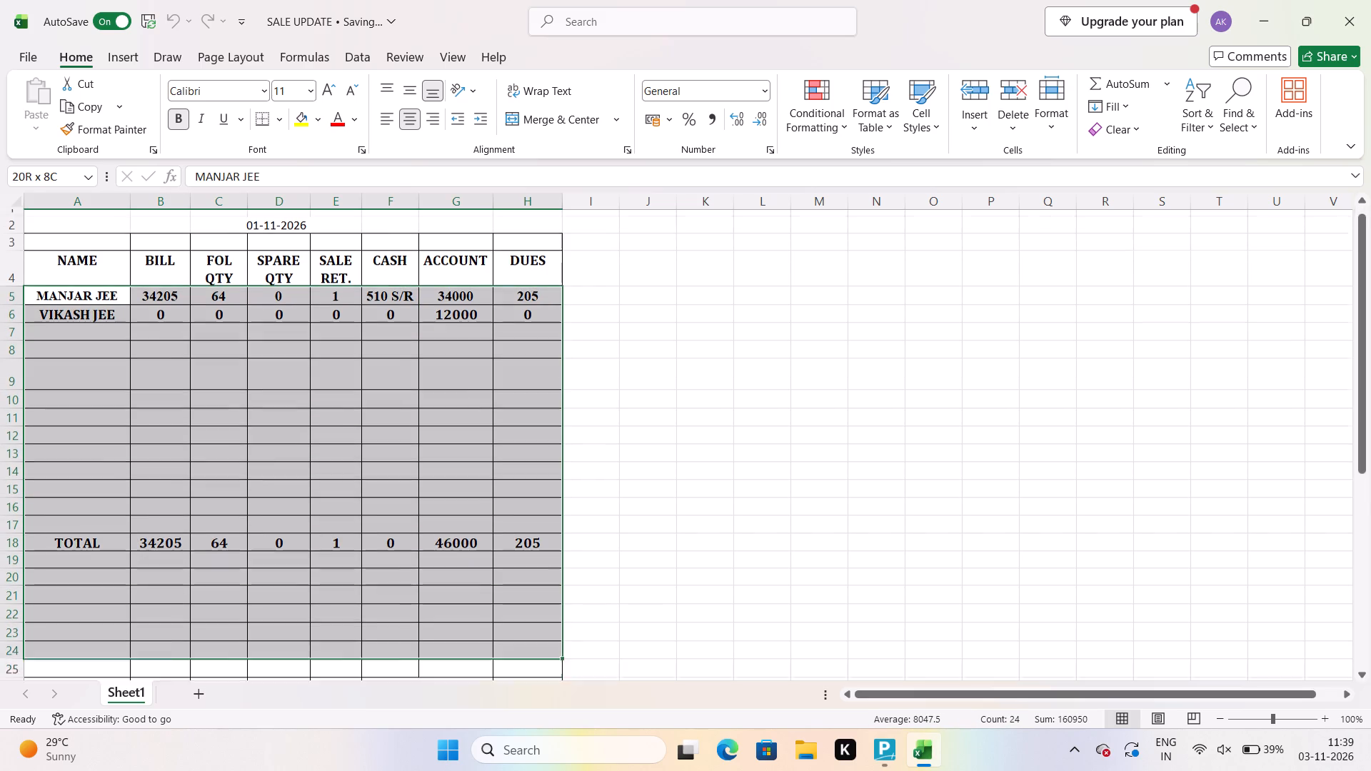
pyautogui.moveTo(523, 690); pyautogui.dragTo(500, 534)
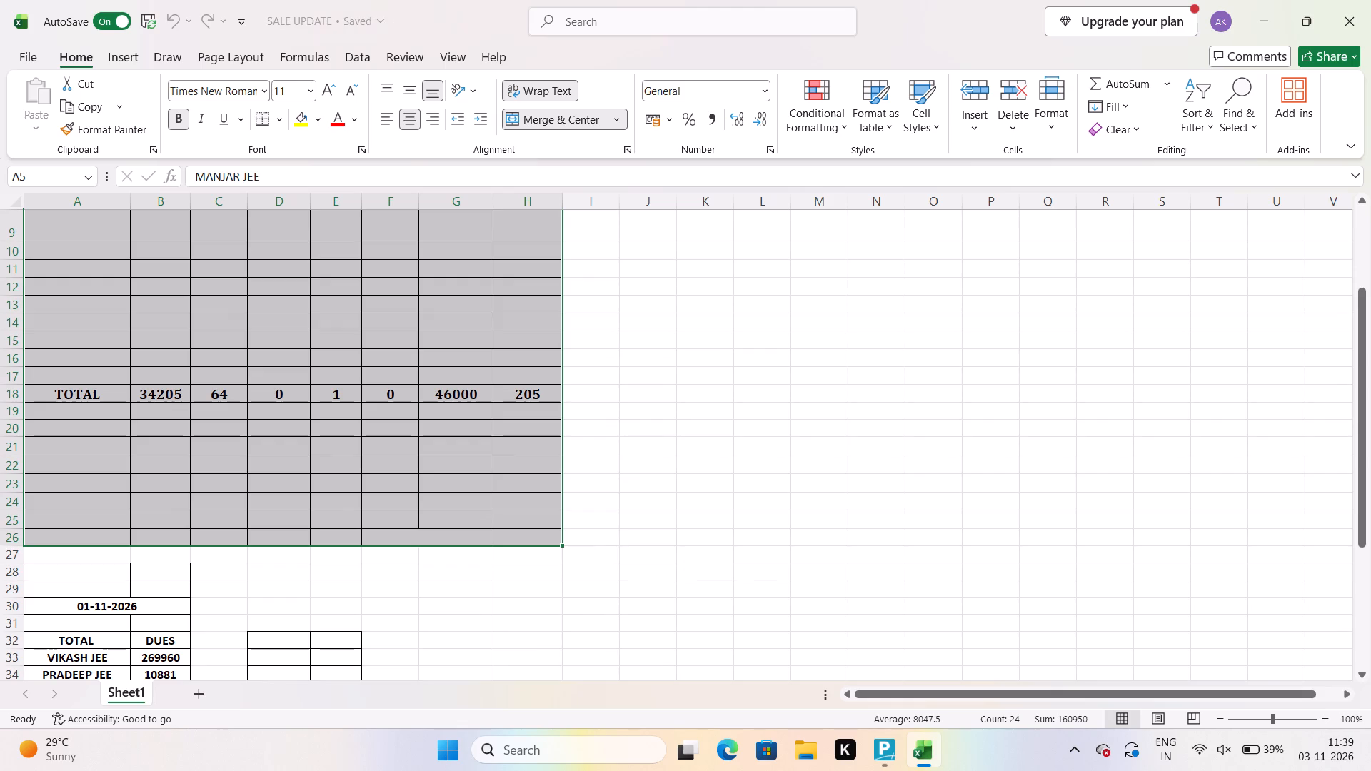
pyautogui.press('Delete')
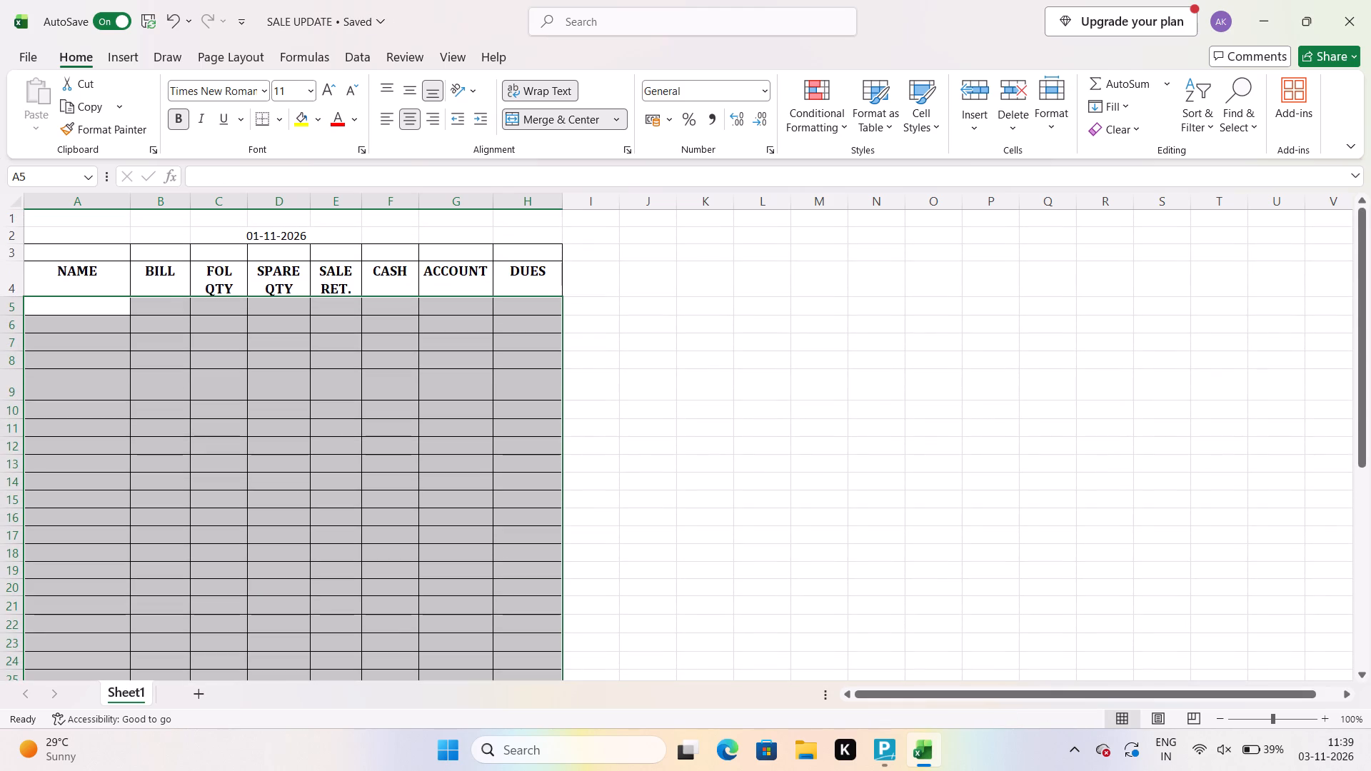
# Change the date above the daily sales table to 02-11-2026.
pyautogui.doubleClick(261, 234)
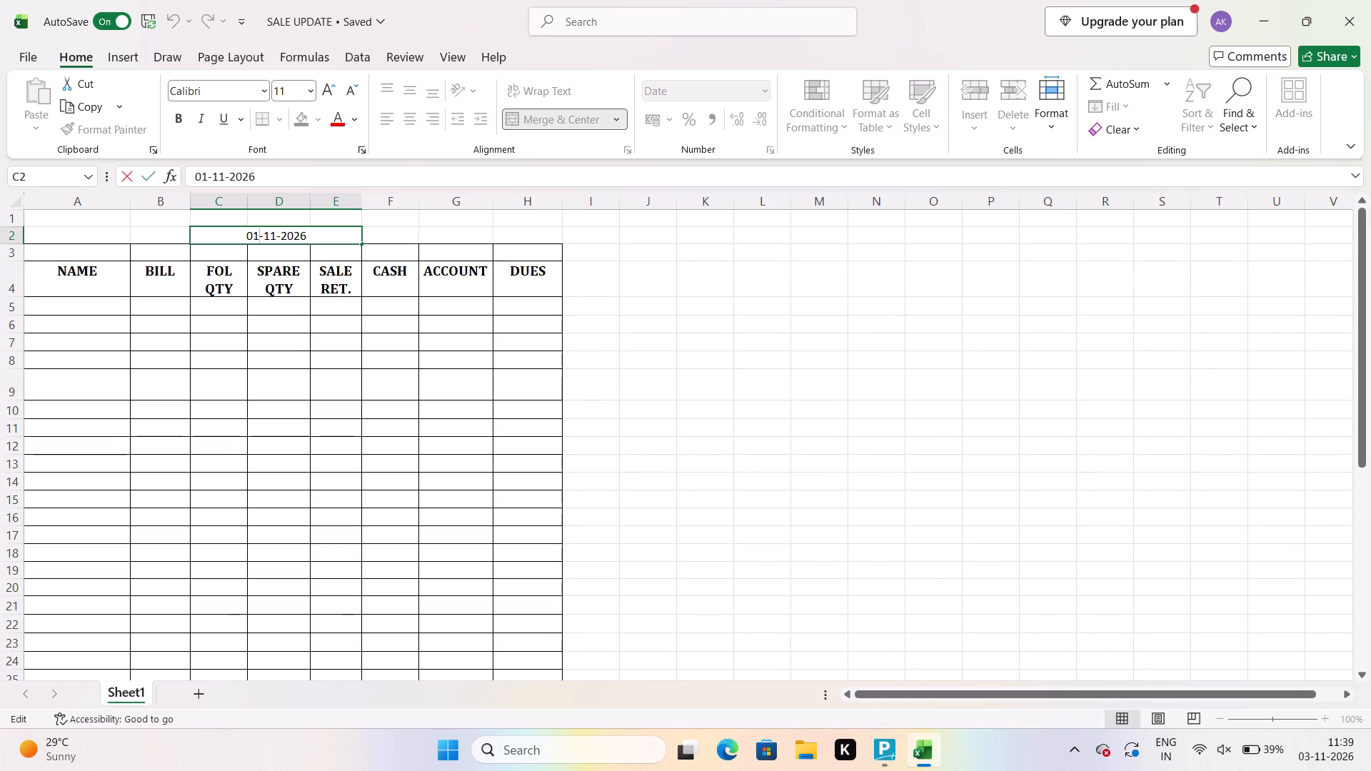
pyautogui.press('BackSpace')
pyautogui.press('2')
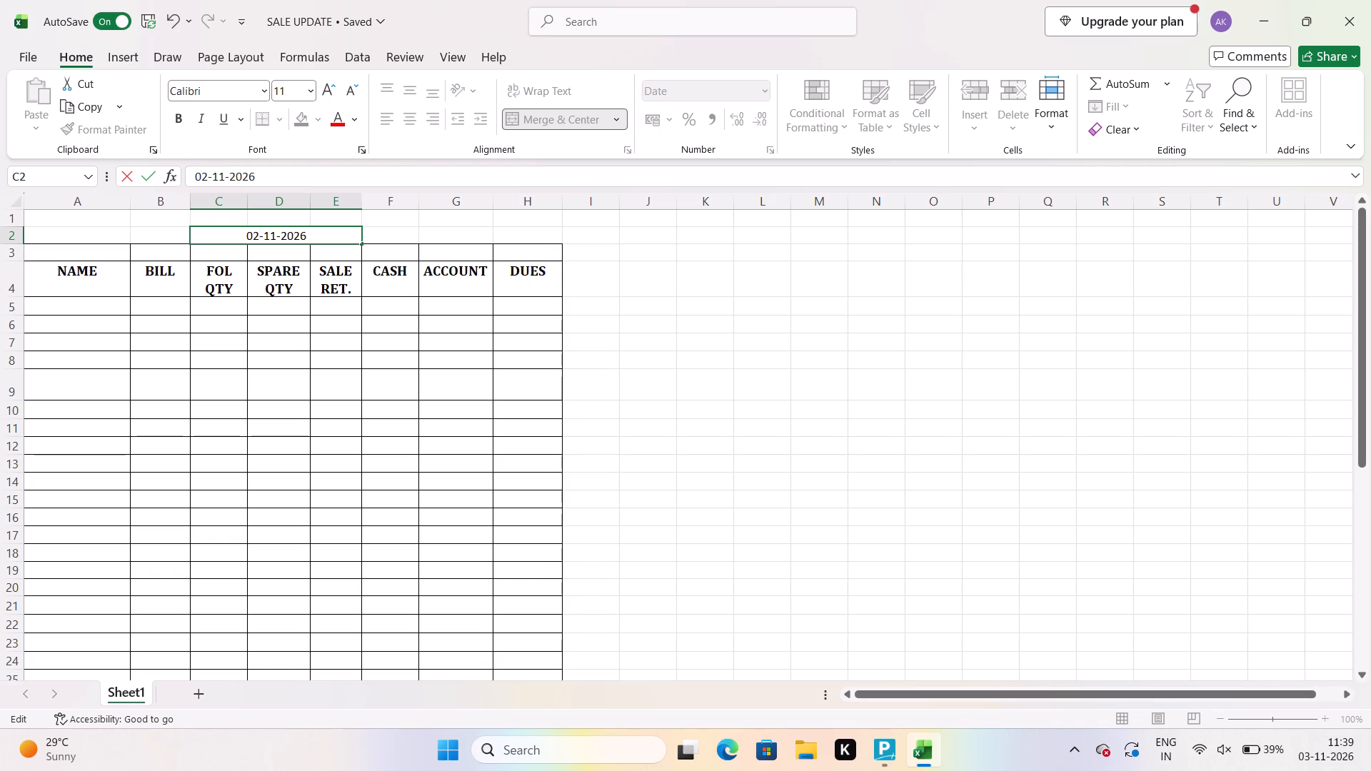
pyautogui.press('space')
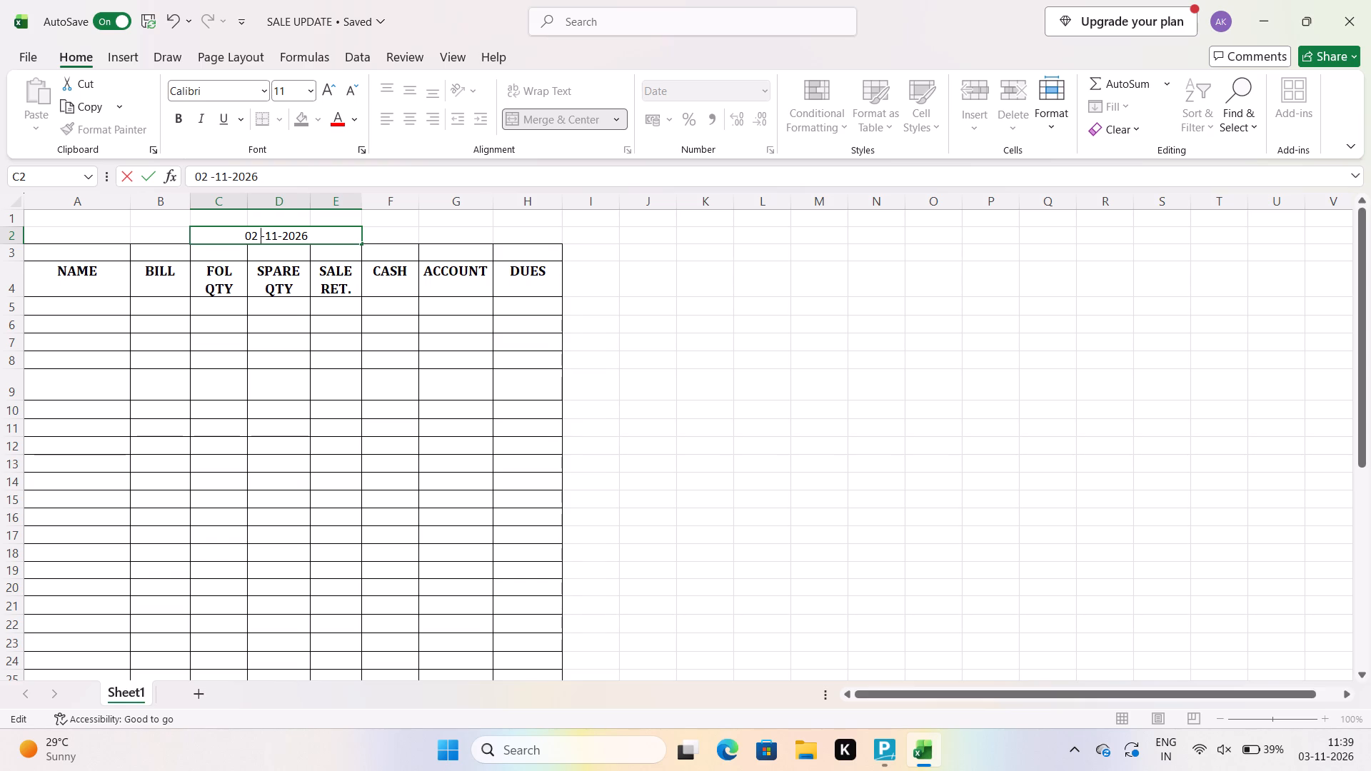
pyautogui.click(91, 306)
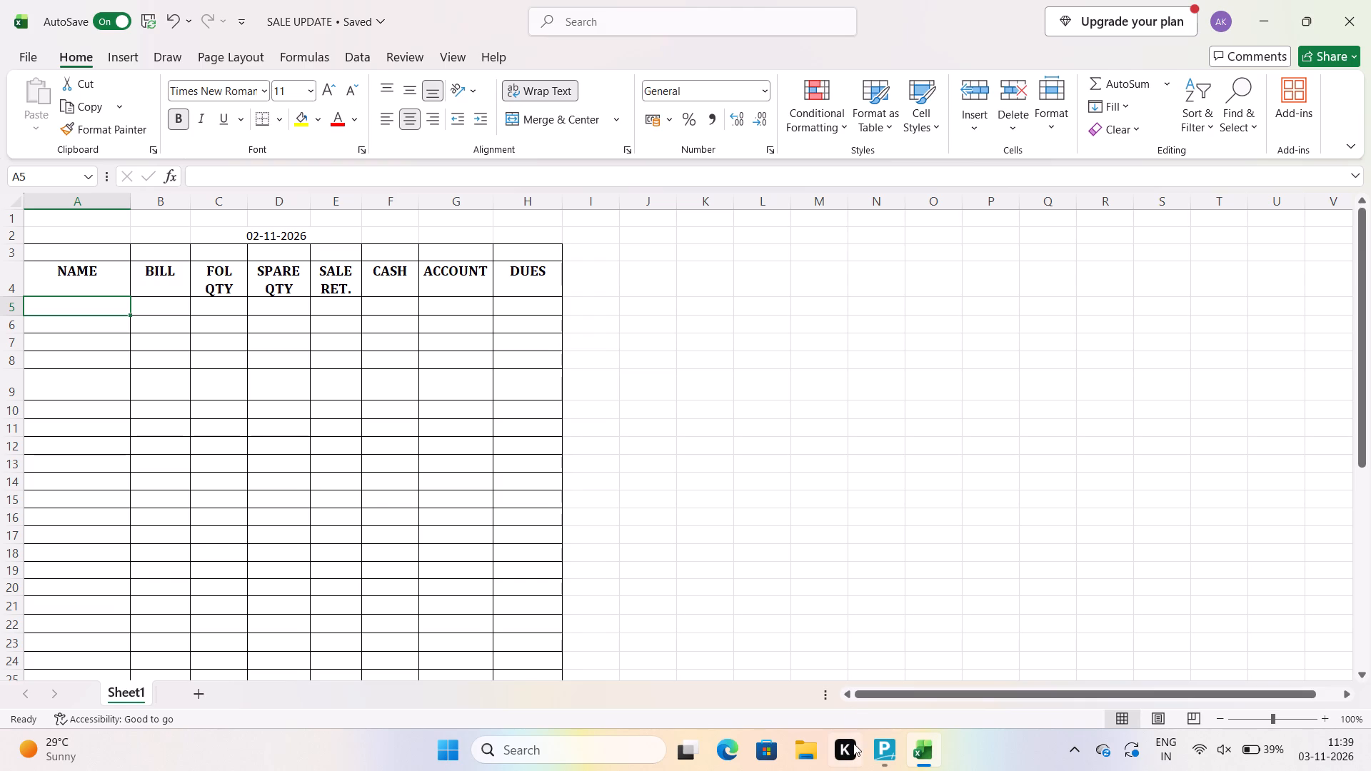
# Open the GOLU JEE 2 NOV invoice from the recent files and examine its item quantities and total.
pyautogui.click(800, 753)
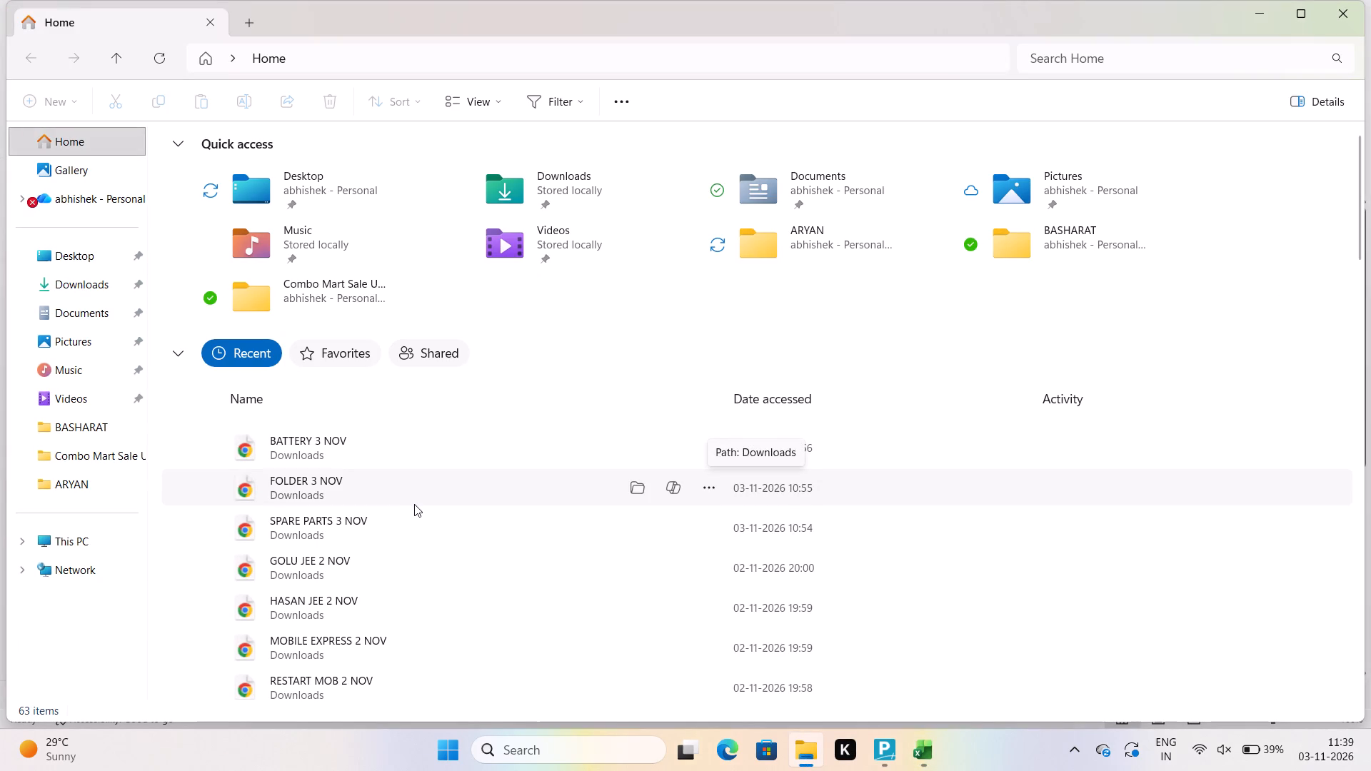
pyautogui.scroll(-2, 439, 512)
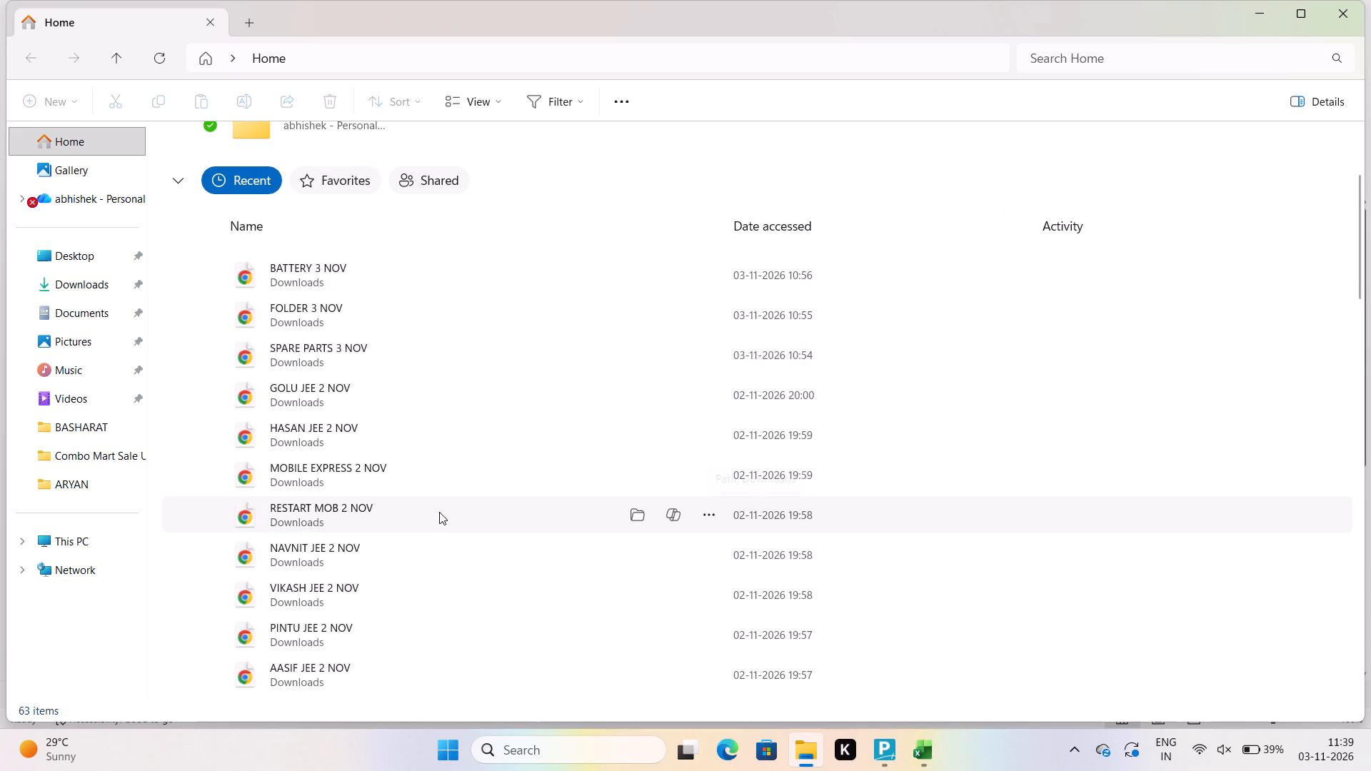
pyautogui.scroll(-2, 439, 507)
pyautogui.scroll(2, 439, 510)
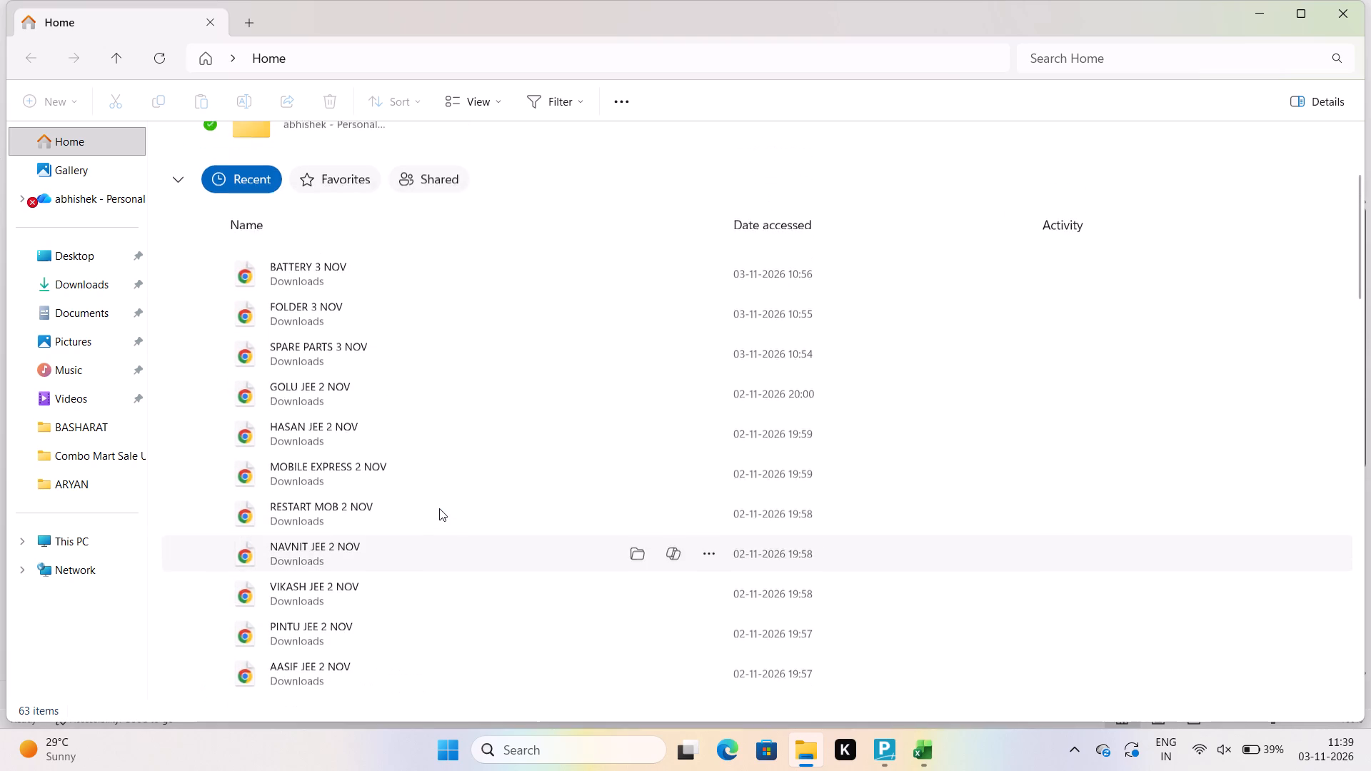
pyautogui.doubleClick(369, 392)
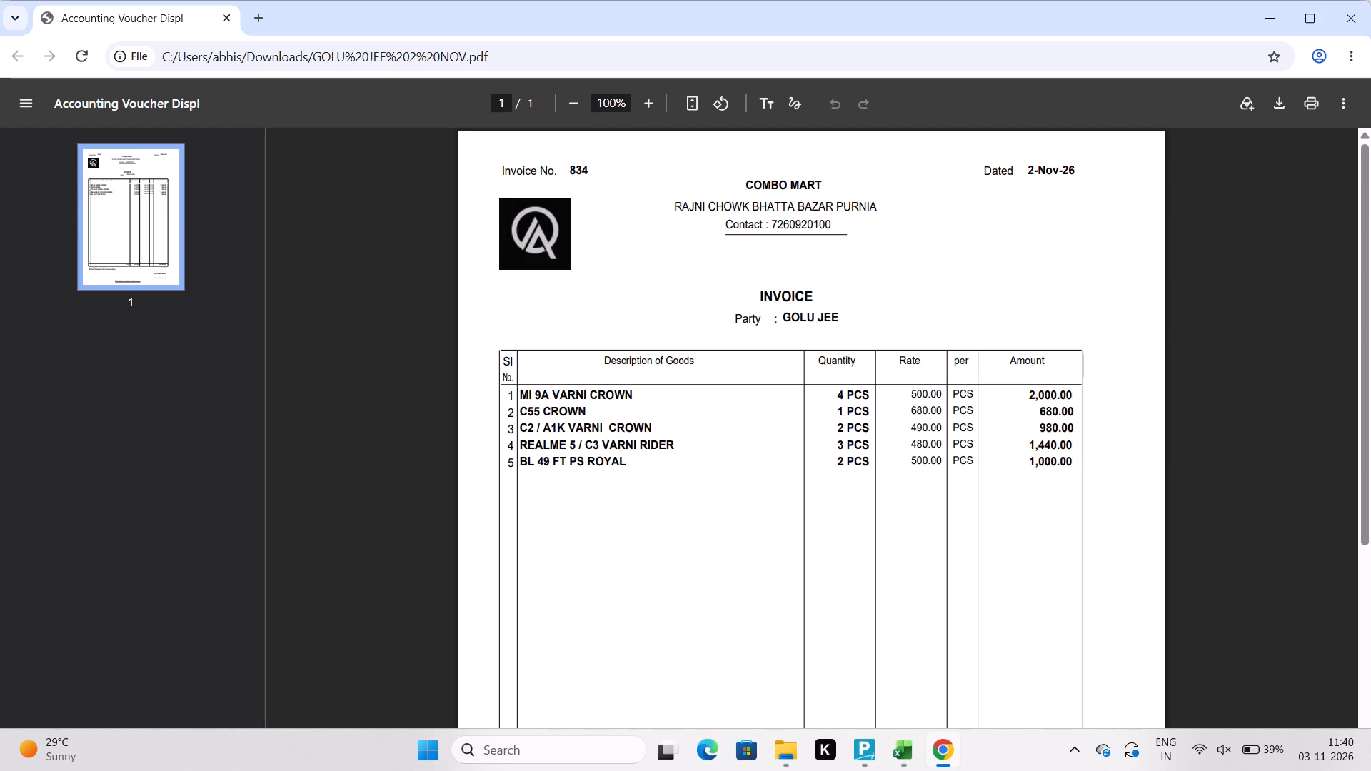
pyautogui.scroll(-6, 843, 445)
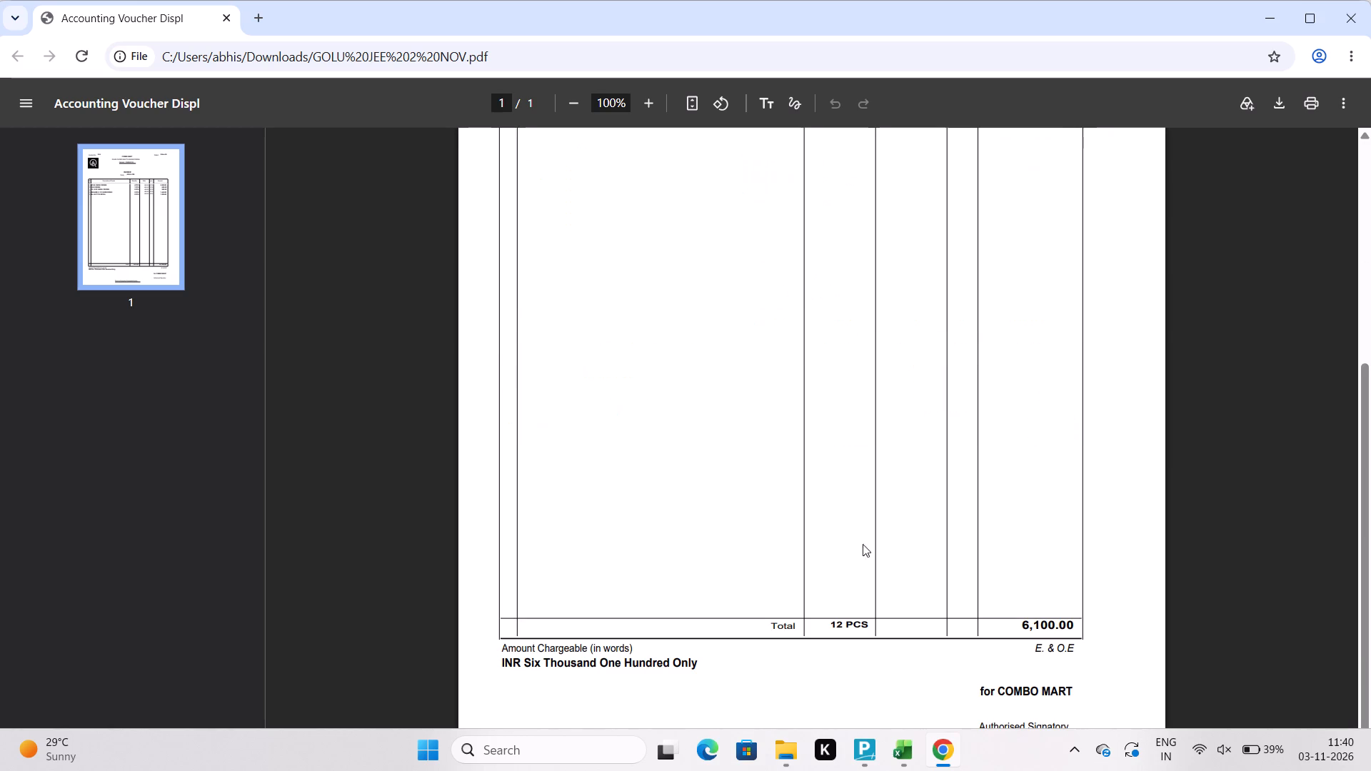
# Enter GOLU JEE in row 5 of SALE UPDATE with bill 6100, folder quantity 10, spare quantity 2 and sale return 0.
pyautogui.click(910, 756)
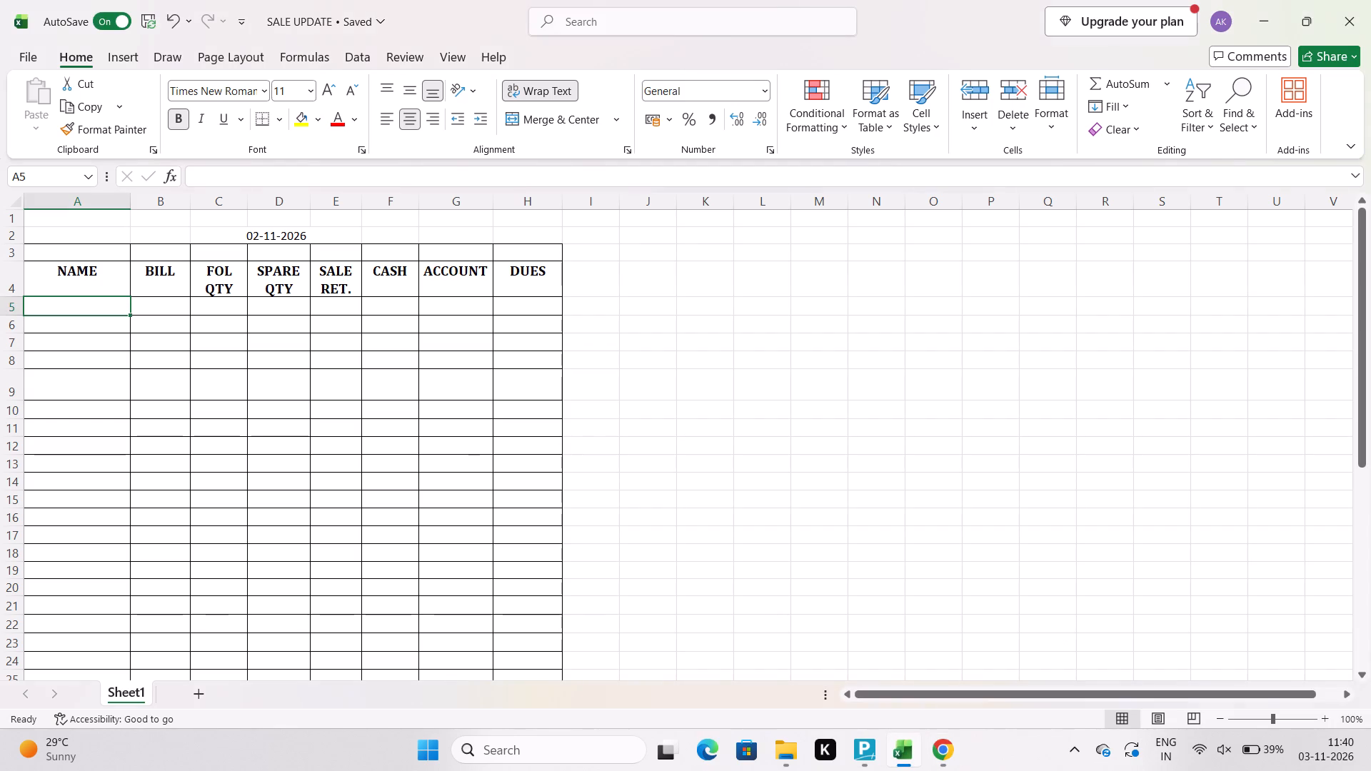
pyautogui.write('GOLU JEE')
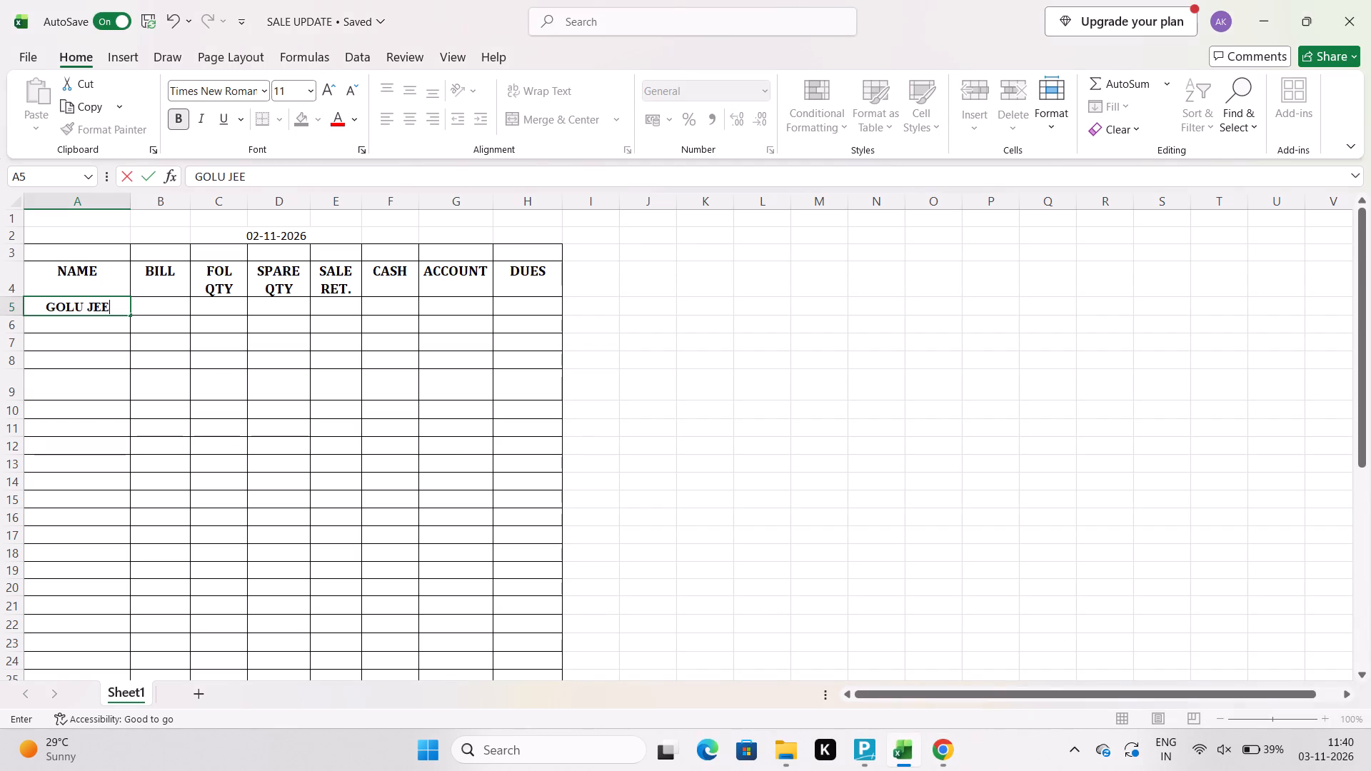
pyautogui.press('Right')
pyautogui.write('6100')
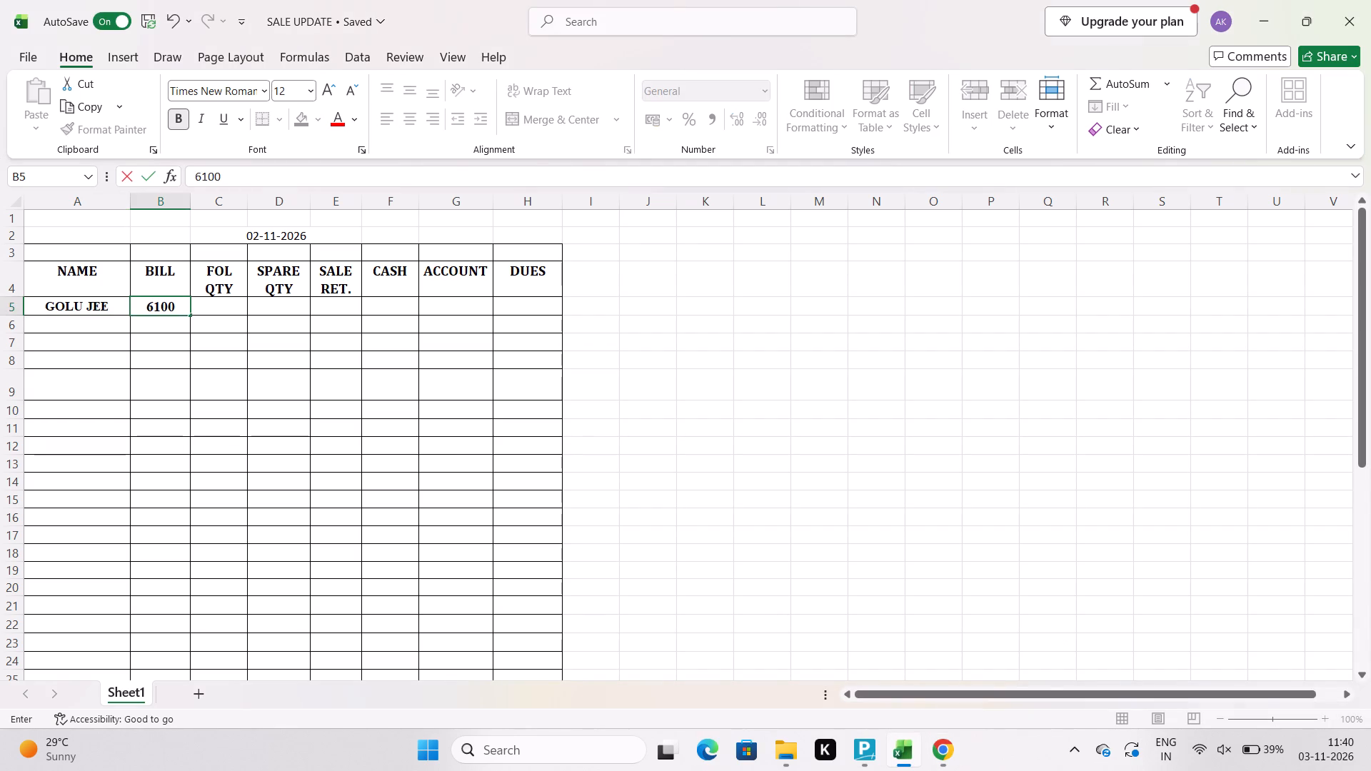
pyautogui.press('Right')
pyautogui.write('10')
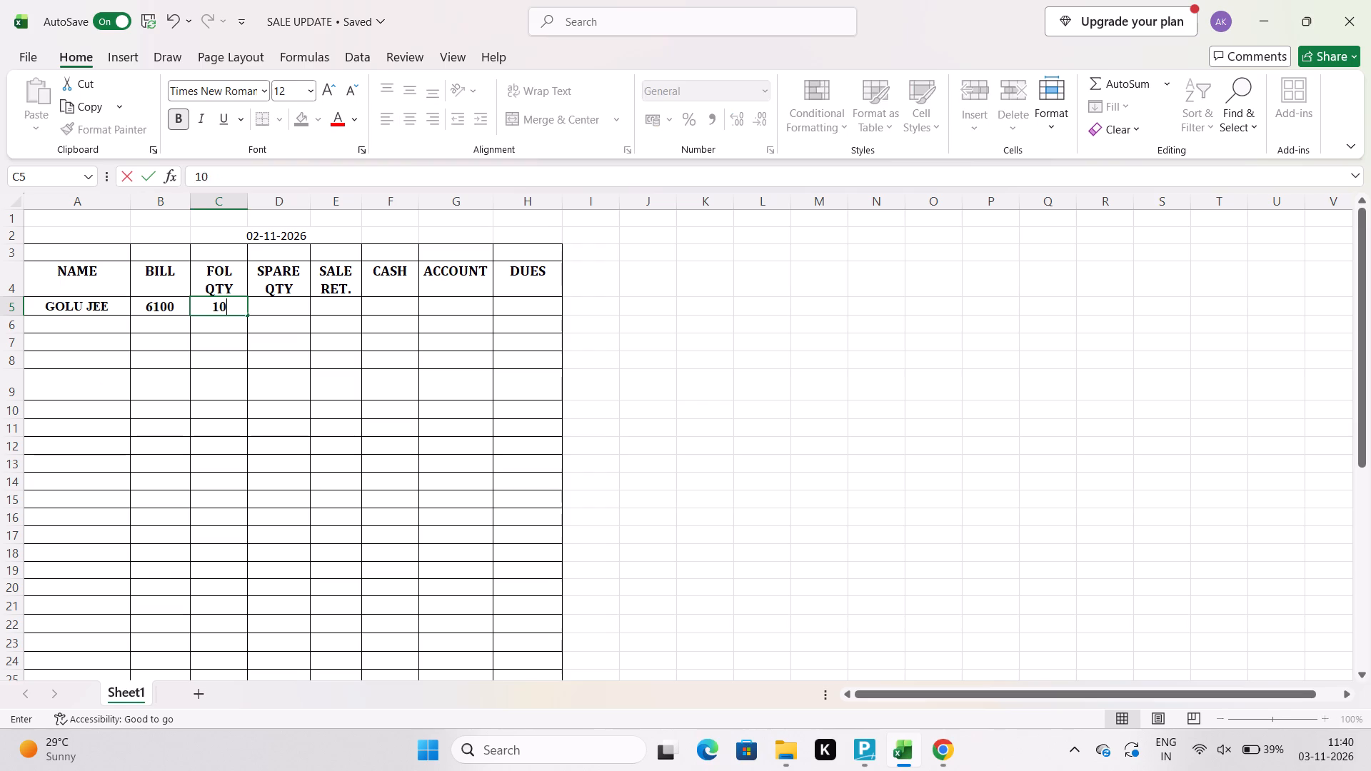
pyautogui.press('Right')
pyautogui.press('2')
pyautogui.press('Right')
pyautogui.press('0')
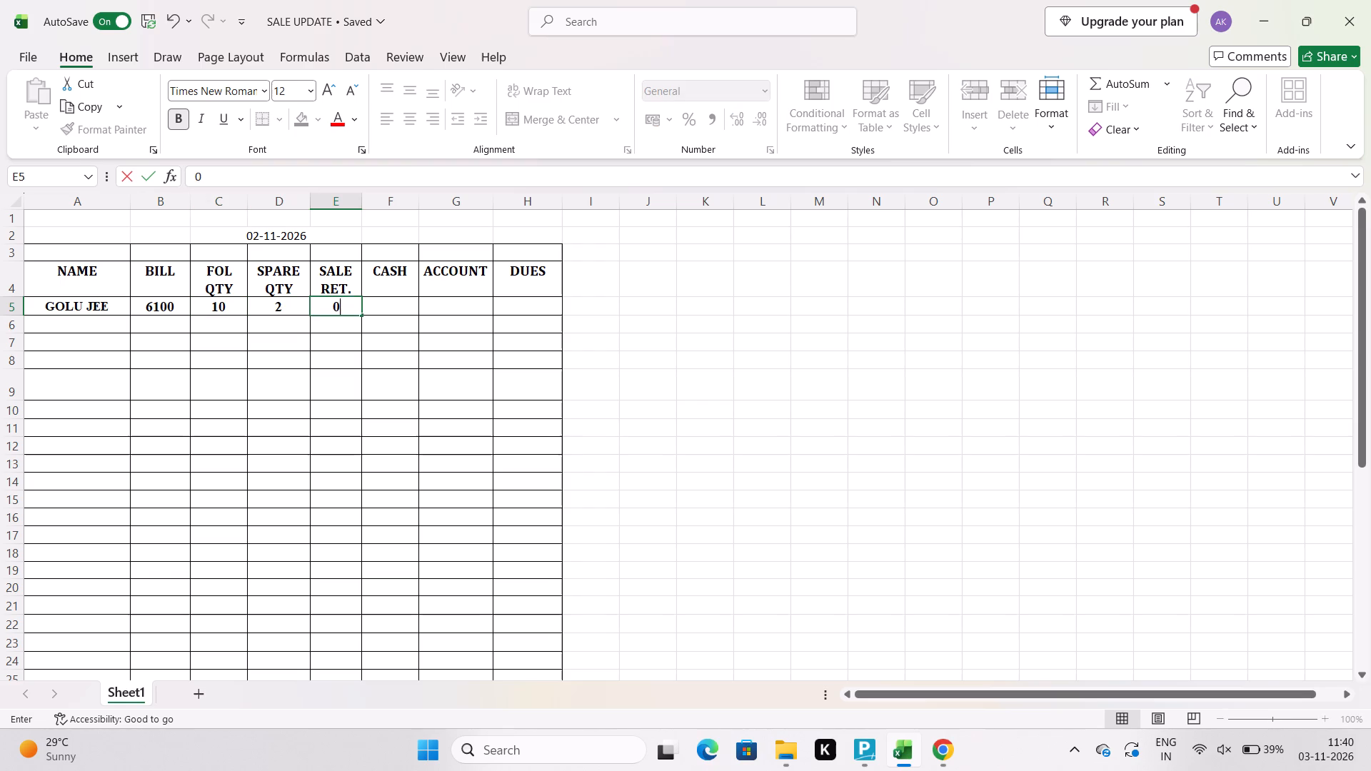
pyautogui.click(95, 327)
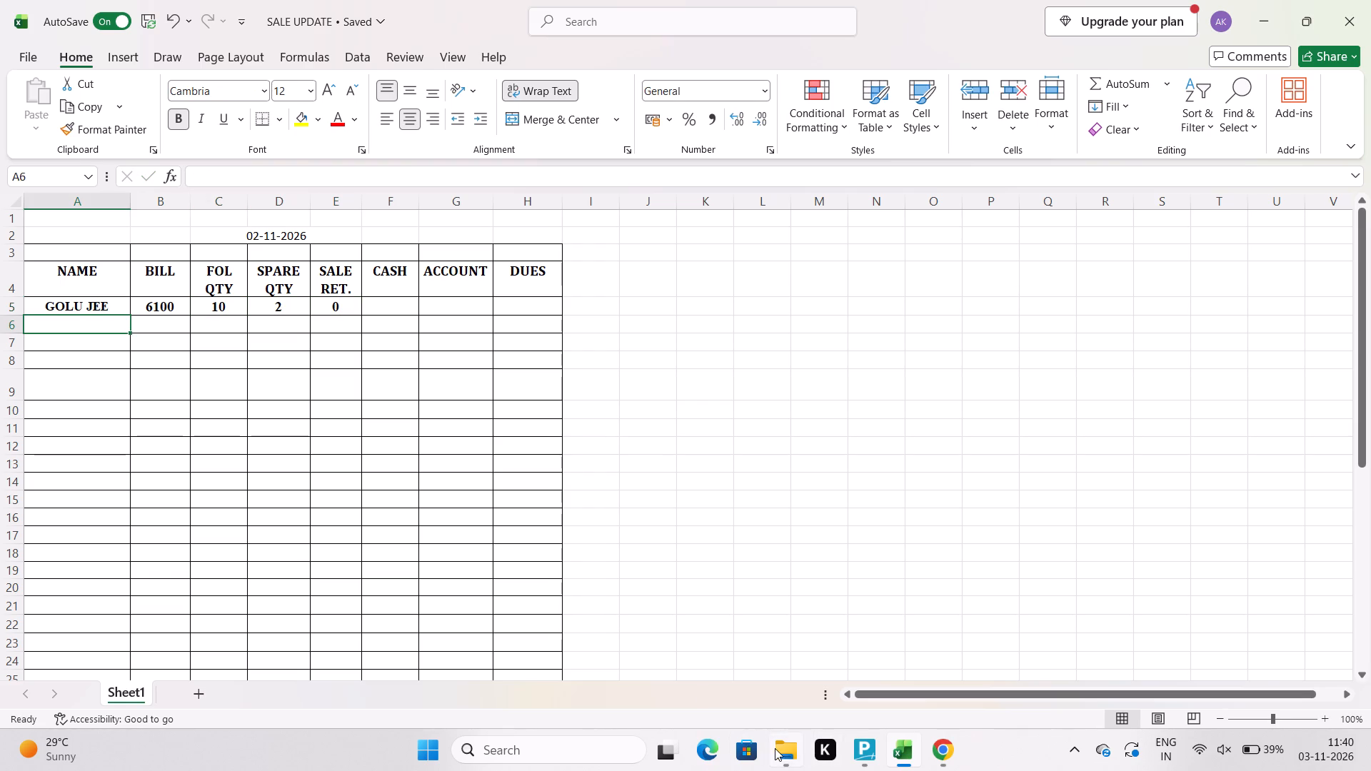
# Open the HASAN JEE 2 NOV invoice from the recent files to examine its quantity and amount.
pyautogui.click(773, 750)
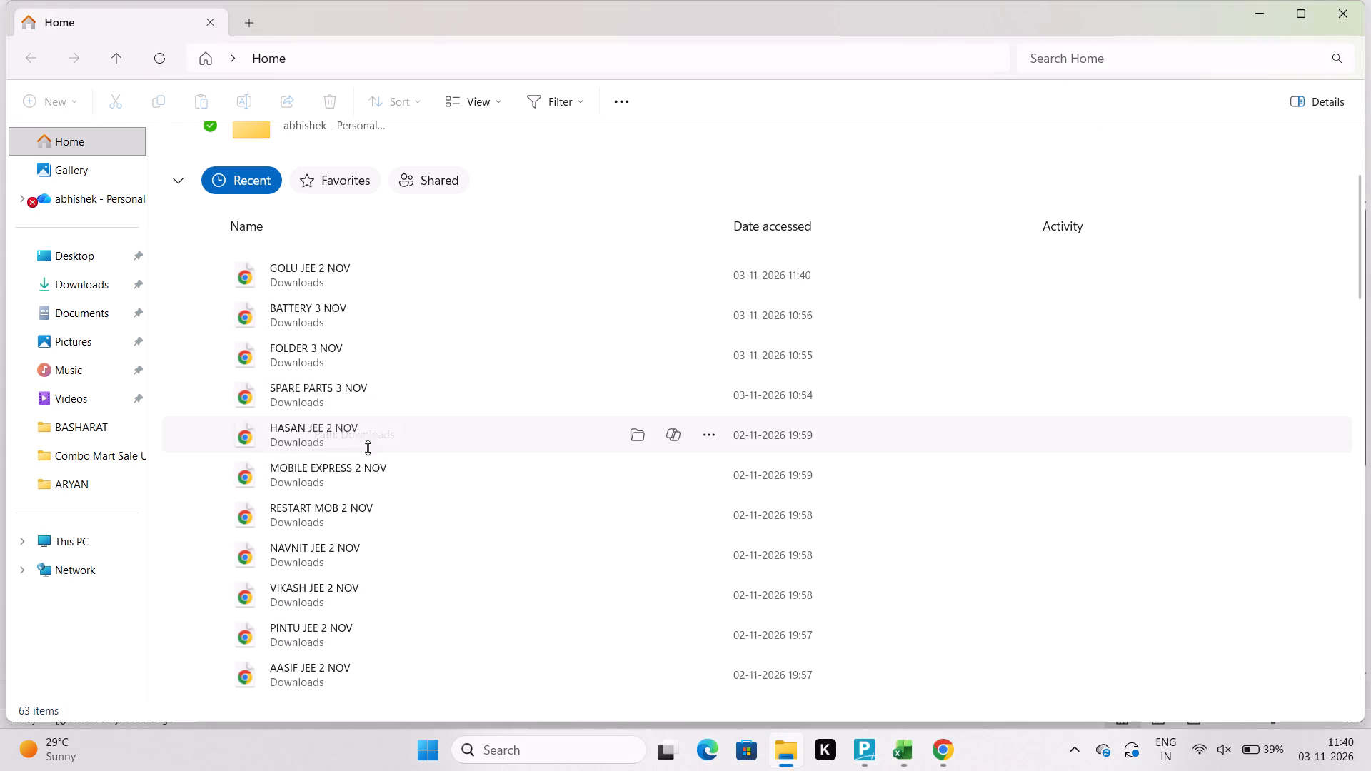
pyautogui.doubleClick(413, 428)
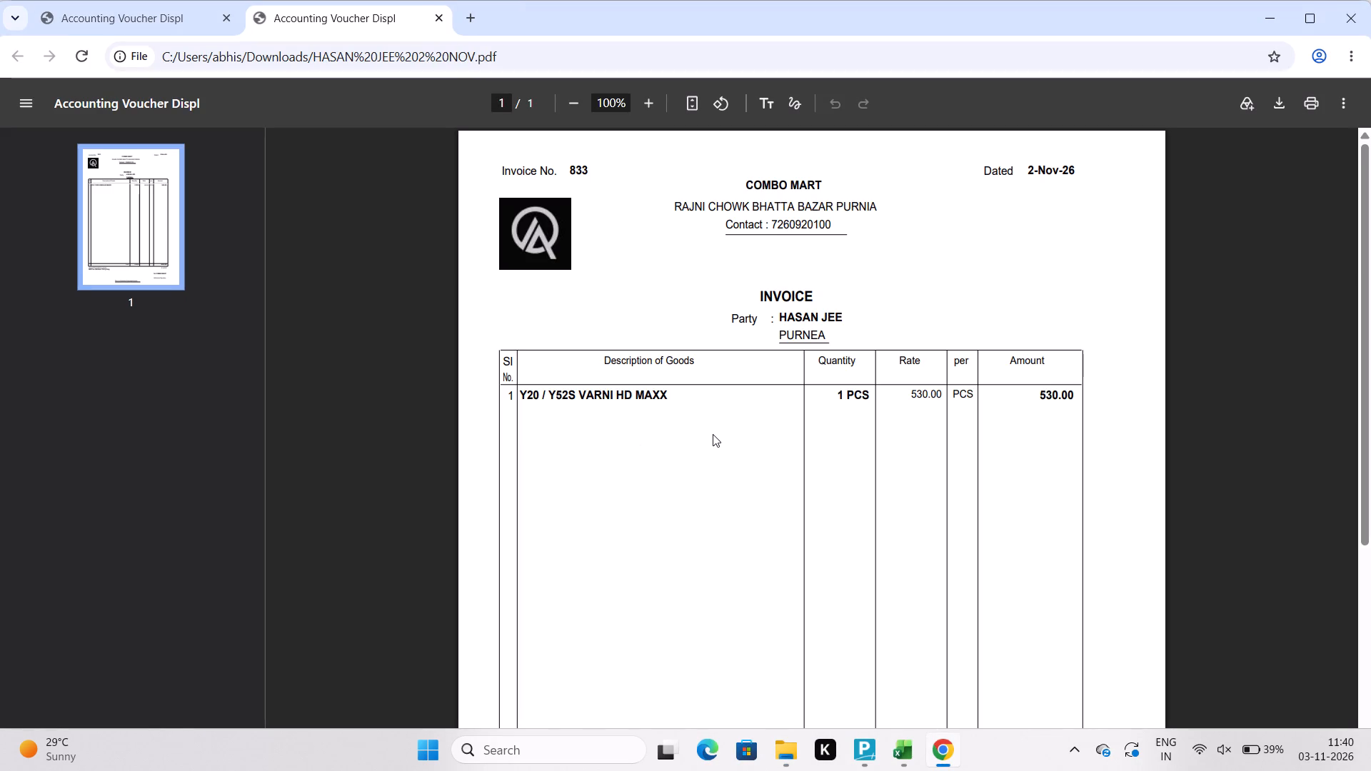
# Enter HASAN JEE in row 6 of SALE UPDATE with bill 530, folder quantity 1 and spare quantity 0.
pyautogui.click(898, 750)
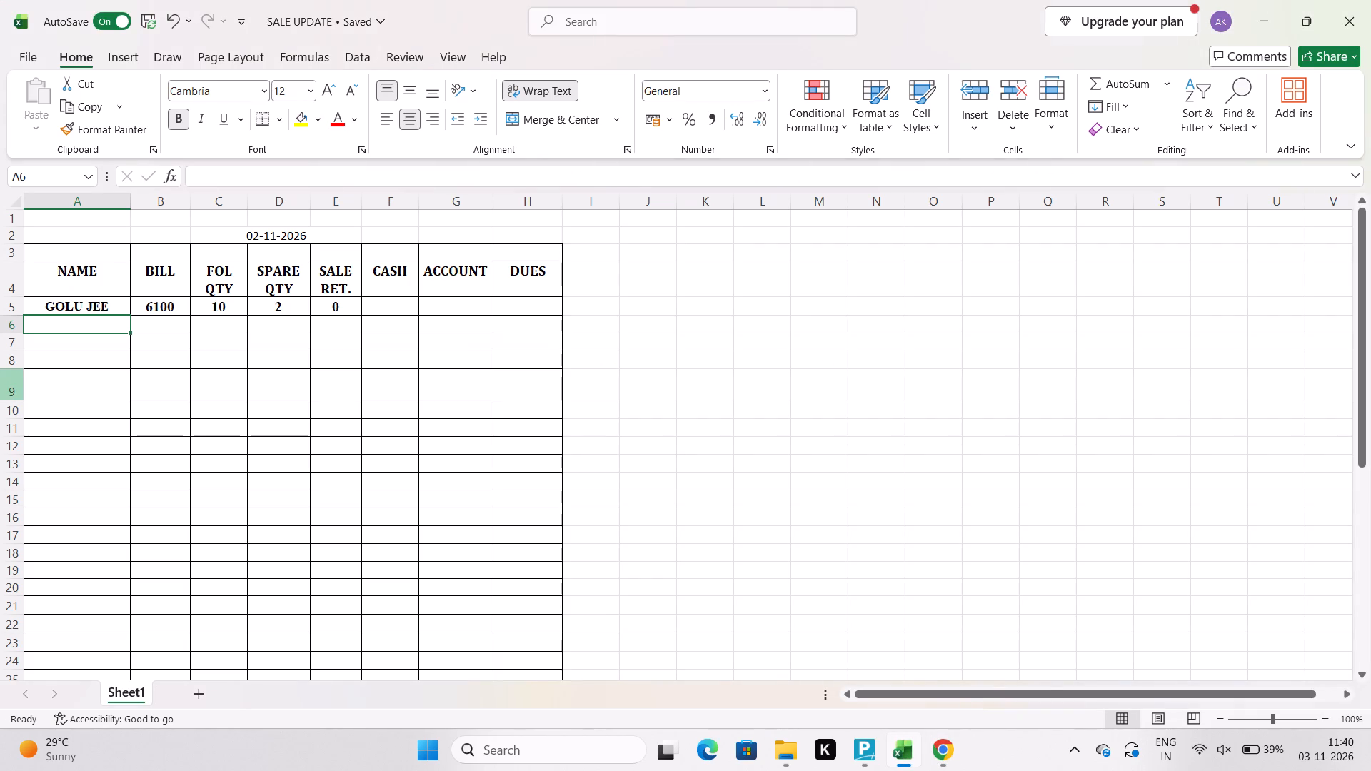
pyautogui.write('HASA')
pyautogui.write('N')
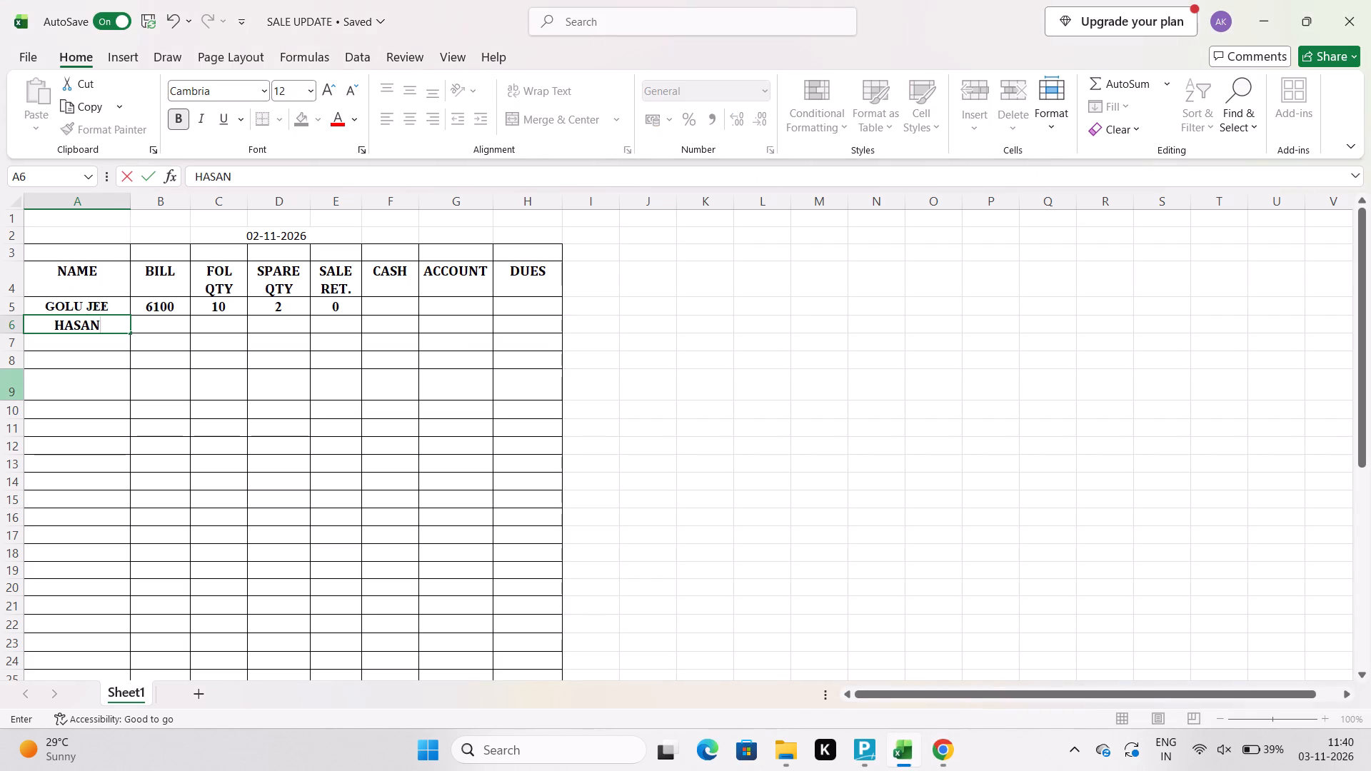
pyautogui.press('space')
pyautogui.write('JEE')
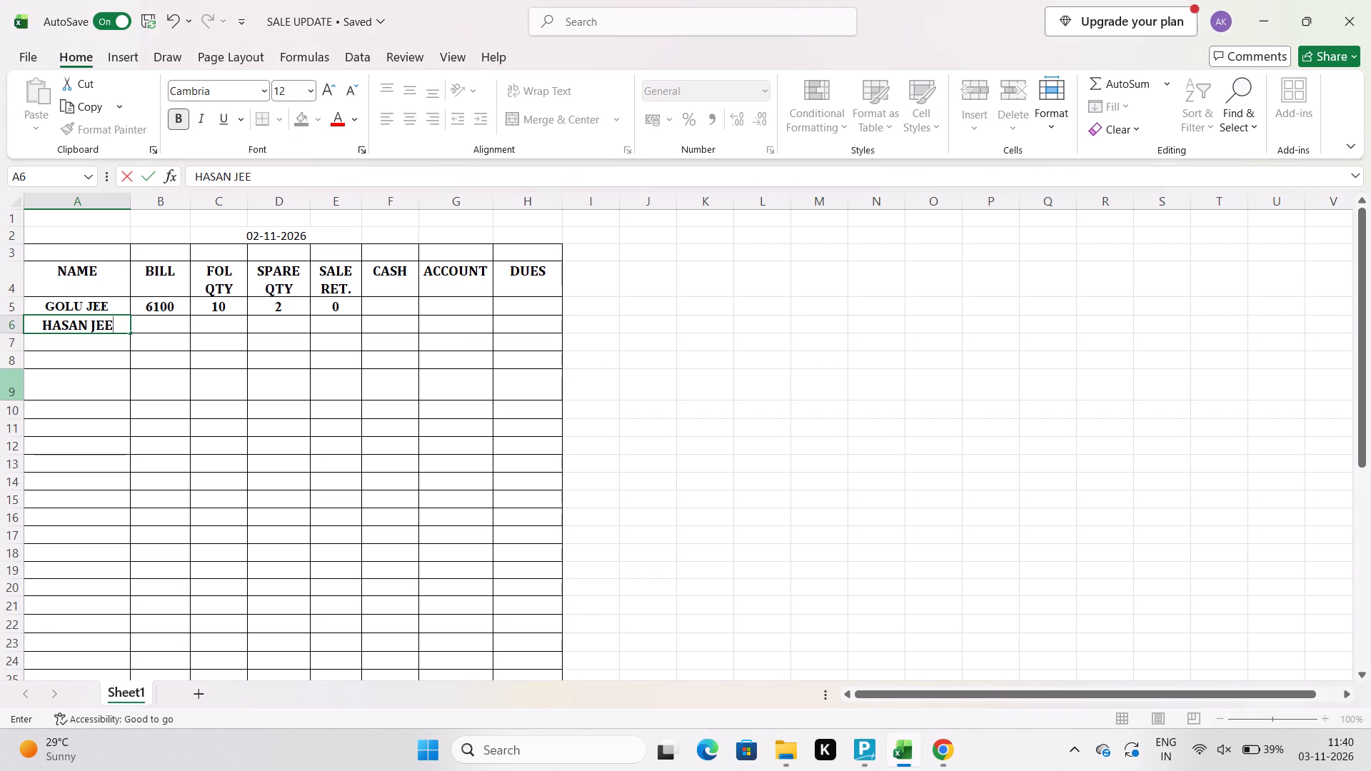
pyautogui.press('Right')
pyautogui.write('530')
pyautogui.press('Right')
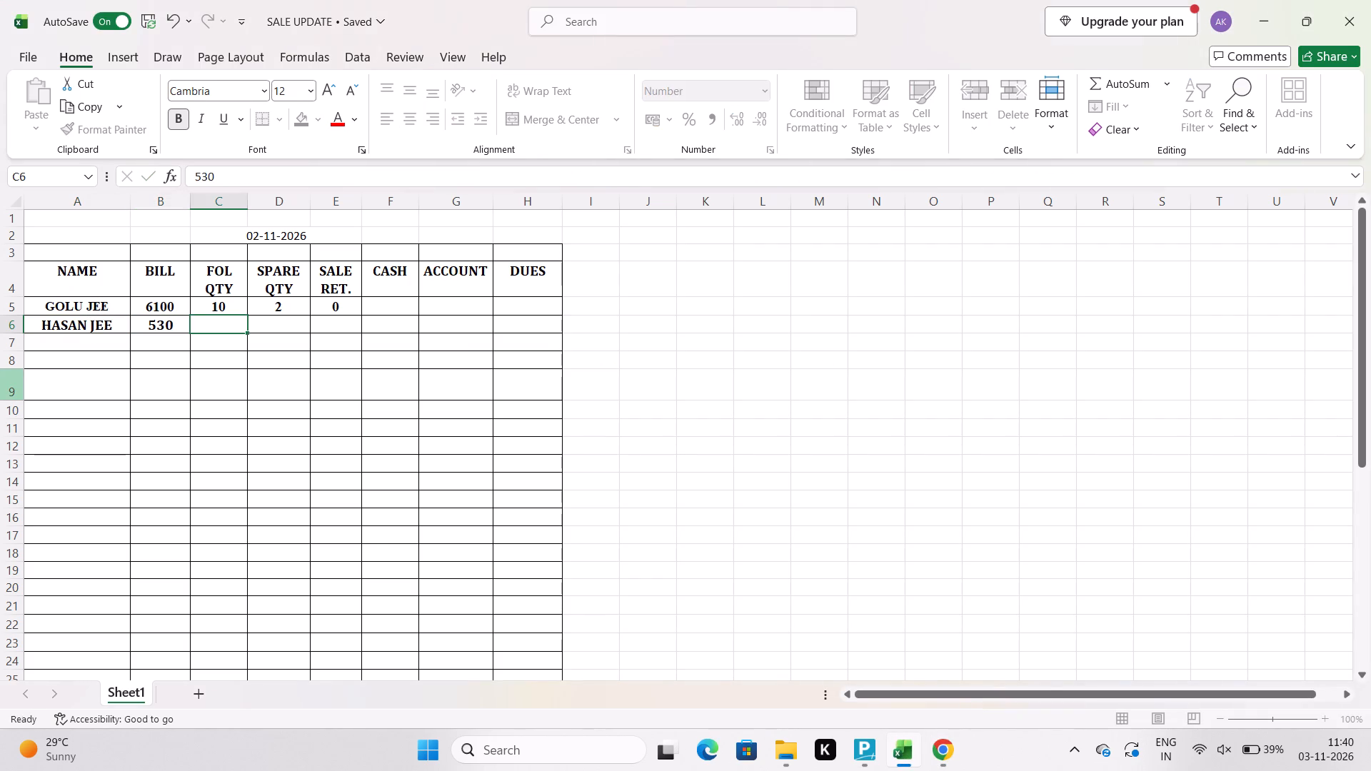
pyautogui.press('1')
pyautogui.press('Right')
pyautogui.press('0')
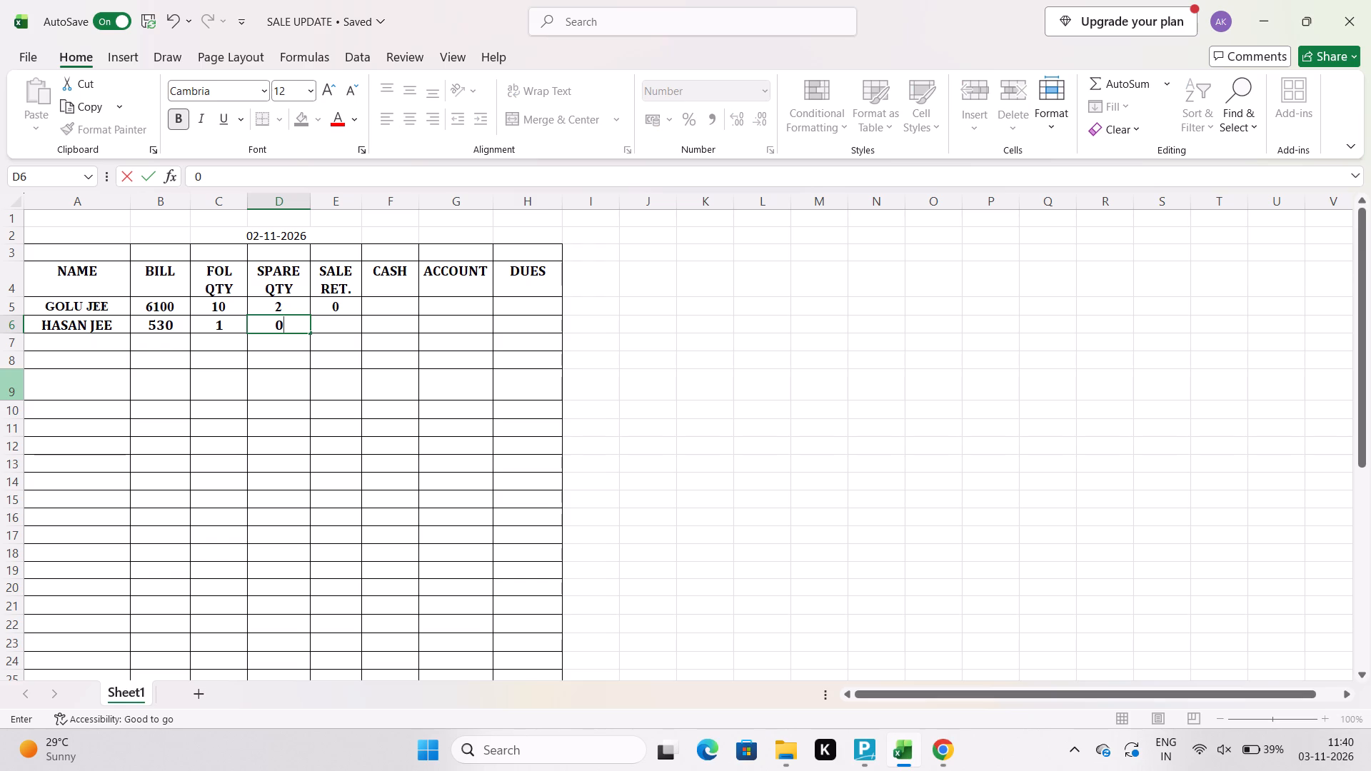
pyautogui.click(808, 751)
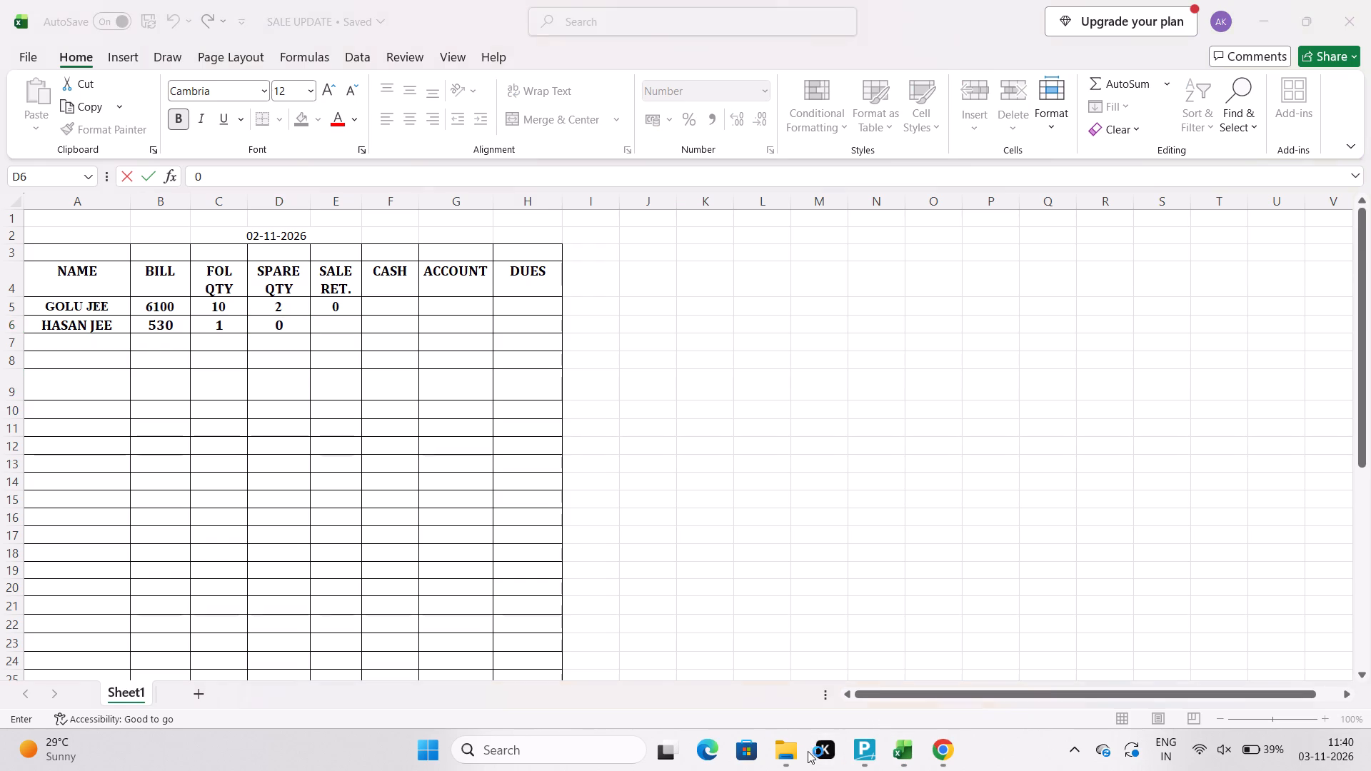
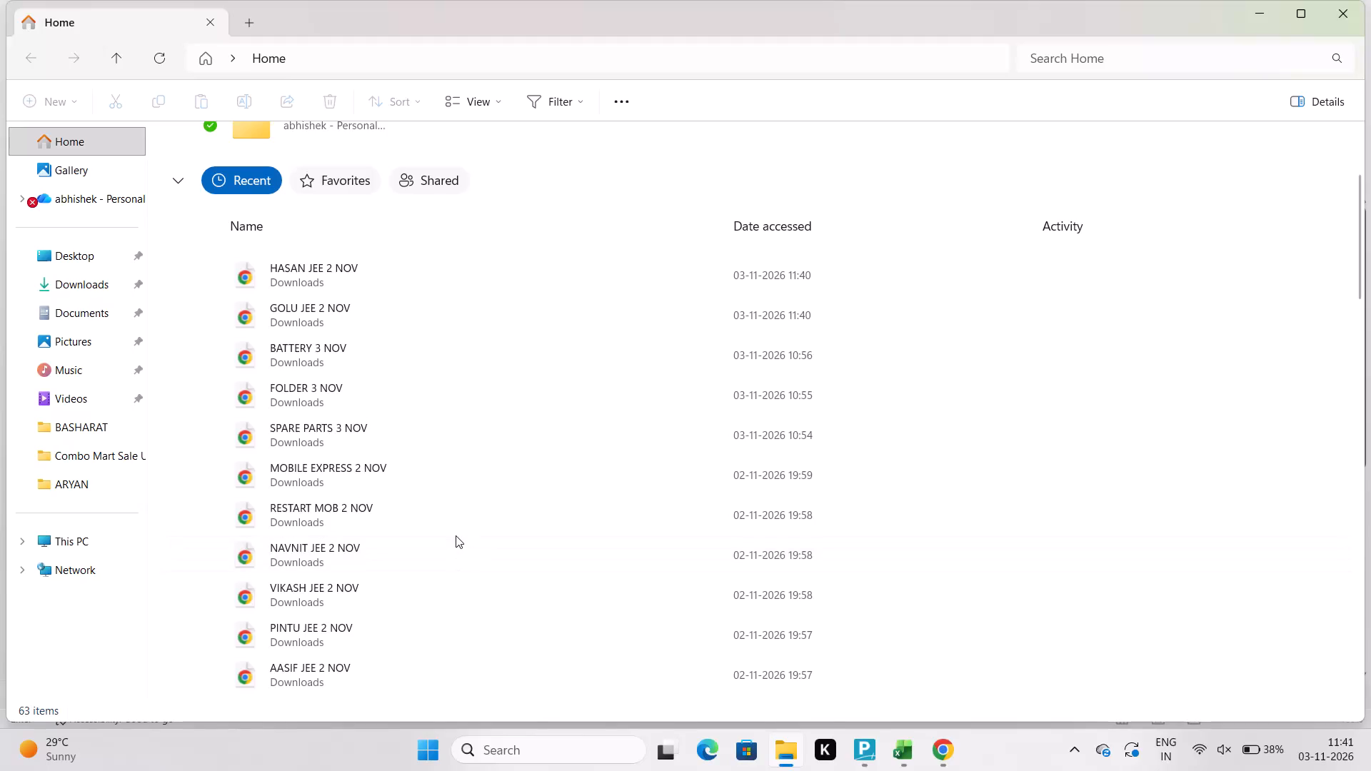
# Open the MOBILE EXPRESS 2 NOV invoice from the recent files and examine its item quantities and total.
pyautogui.doubleClick(476, 466)
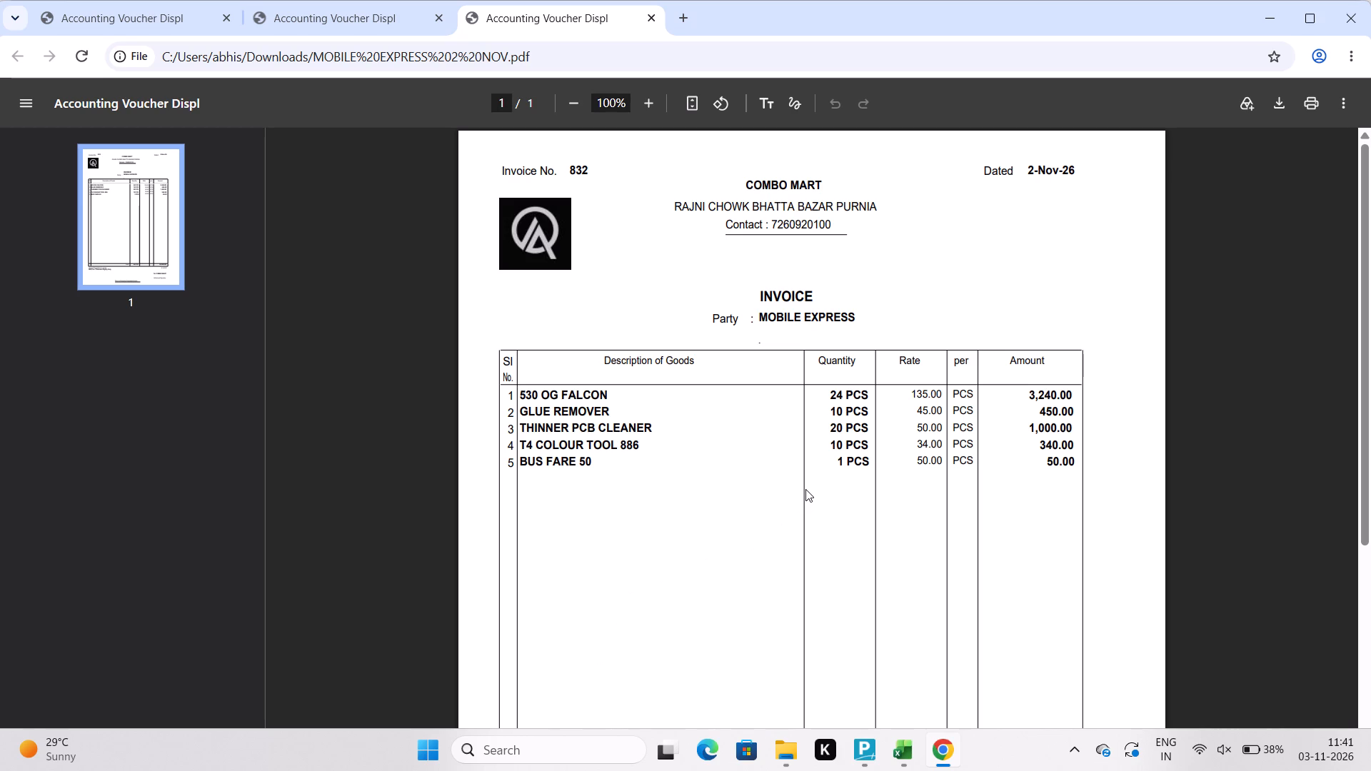
pyautogui.scroll(-5, 805, 489)
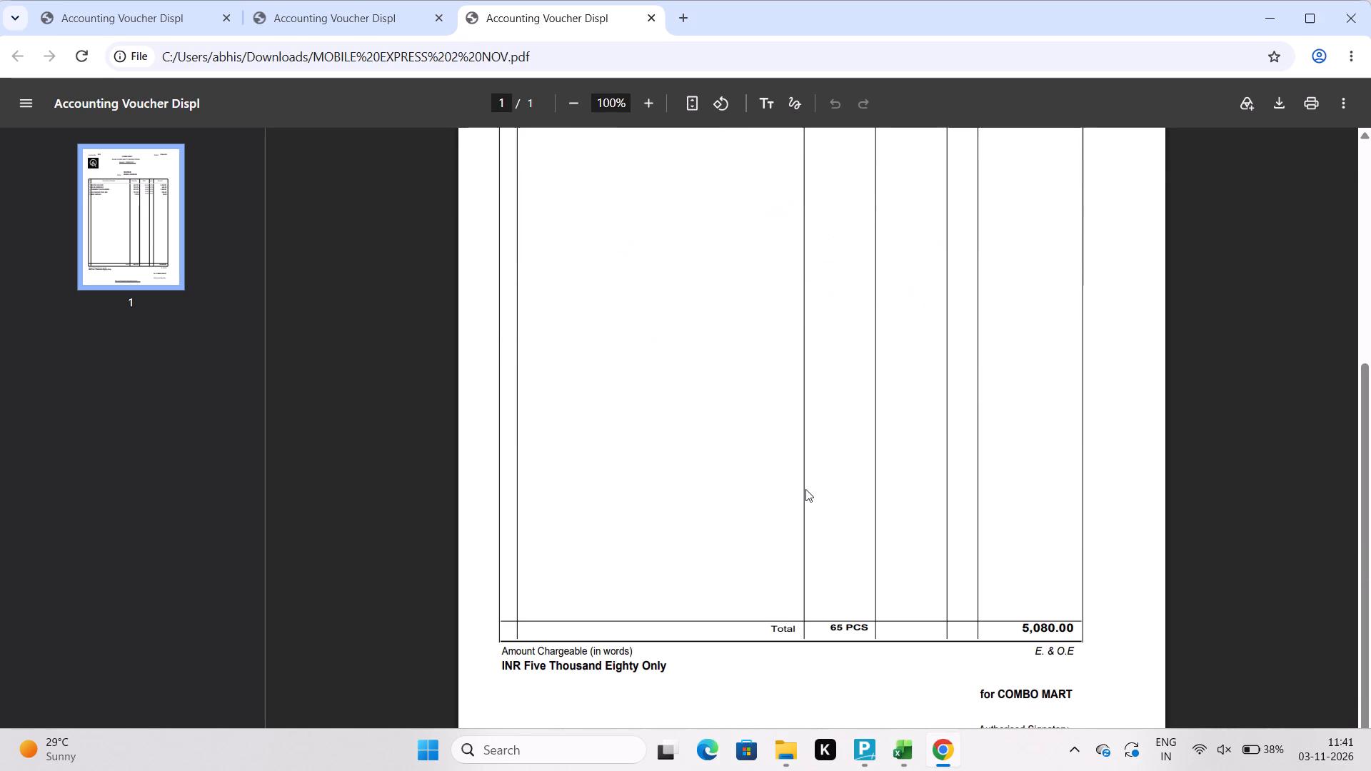
# Switch to the SALE UPDATE workbook in Excel and enter the party name MOBILE EXP in row 7.
pyautogui.moveTo(884, 742); pyautogui.dragTo(898, 741)
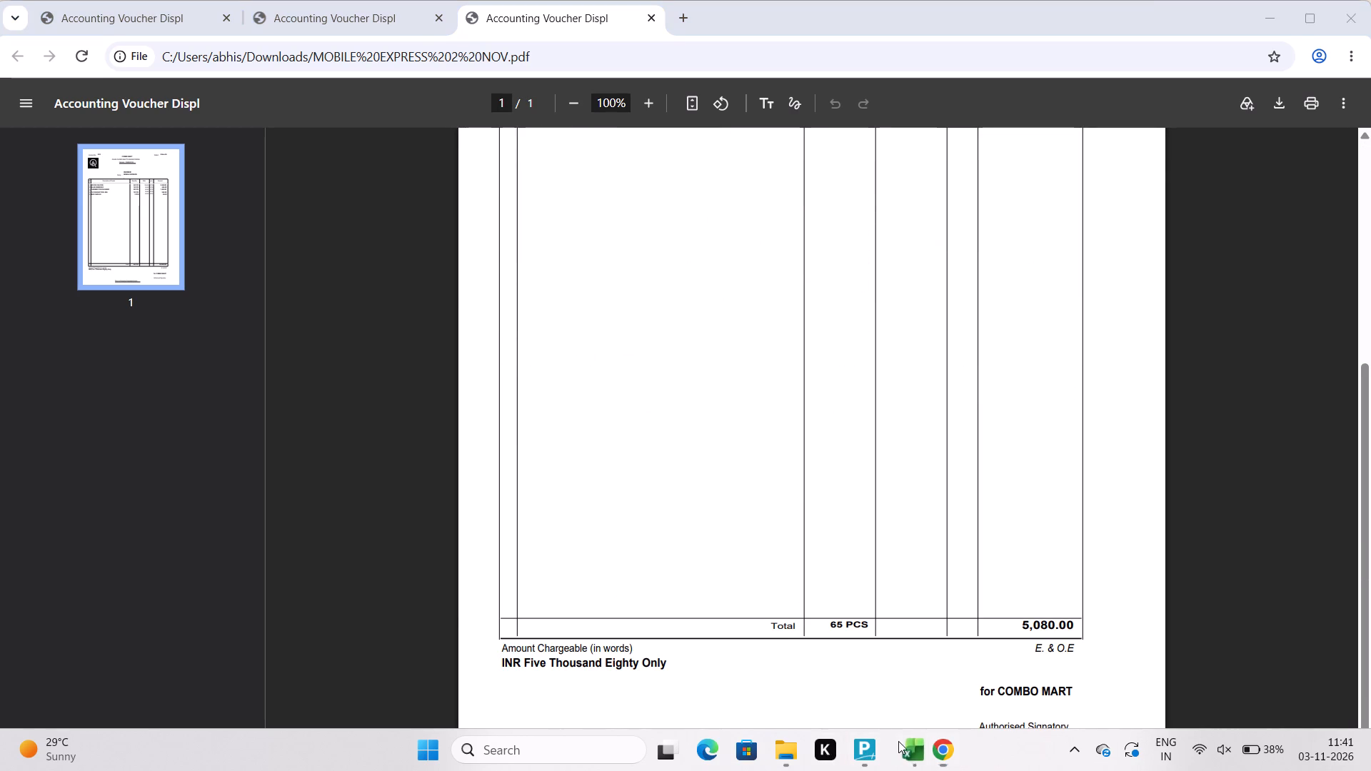
pyautogui.click(899, 741)
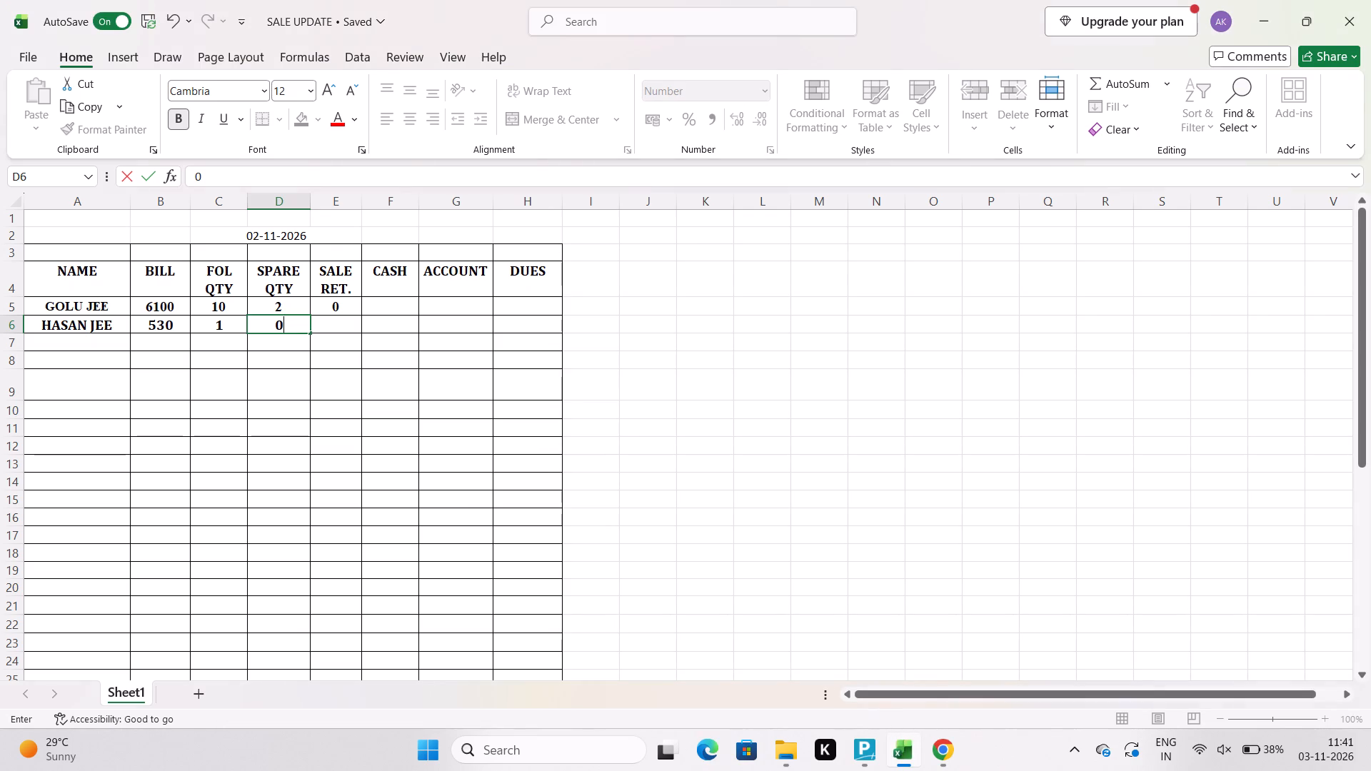
pyautogui.click(53, 343)
pyautogui.write('MOBILE')
pyautogui.press('space')
pyautogui.write('EXPRESS')
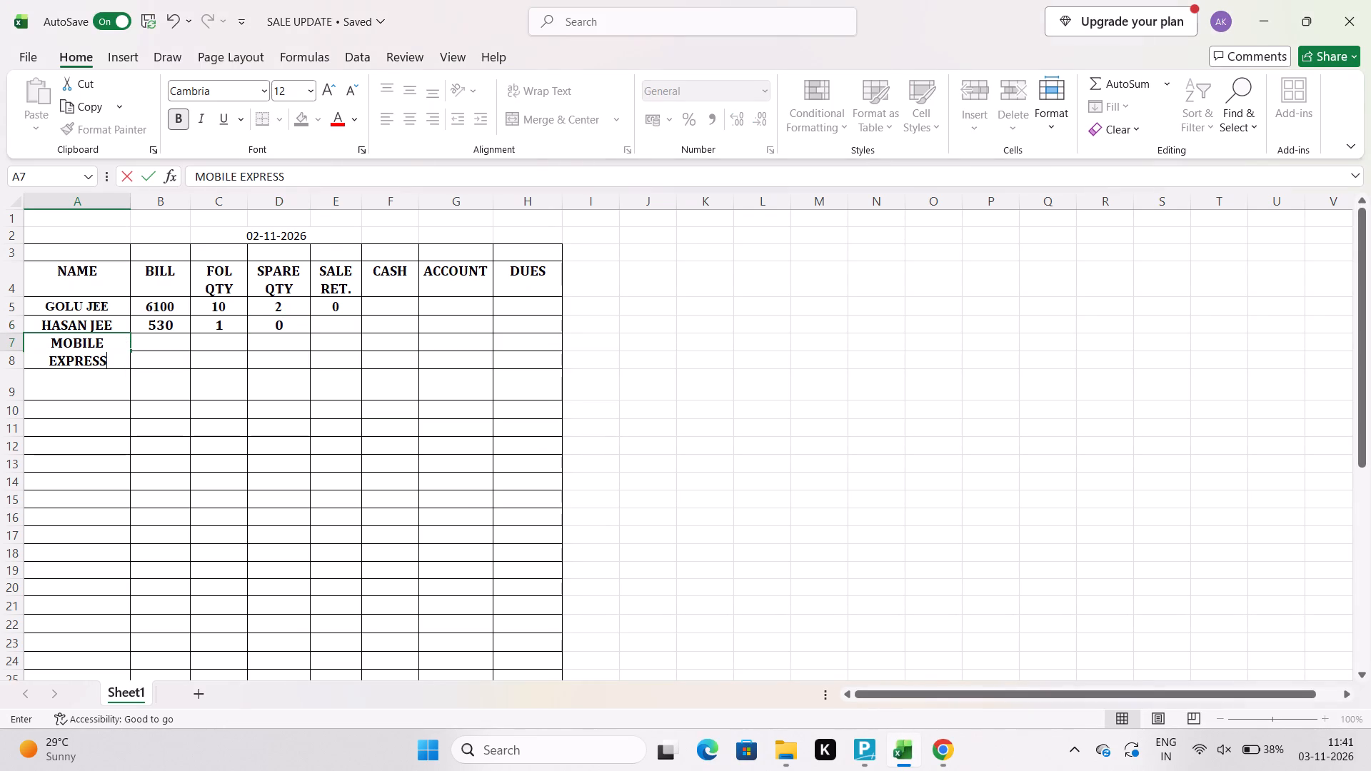
pyautogui.press('BackSpace')
pyautogui.press('BackSpace')
pyautogui.press('BackSpace')
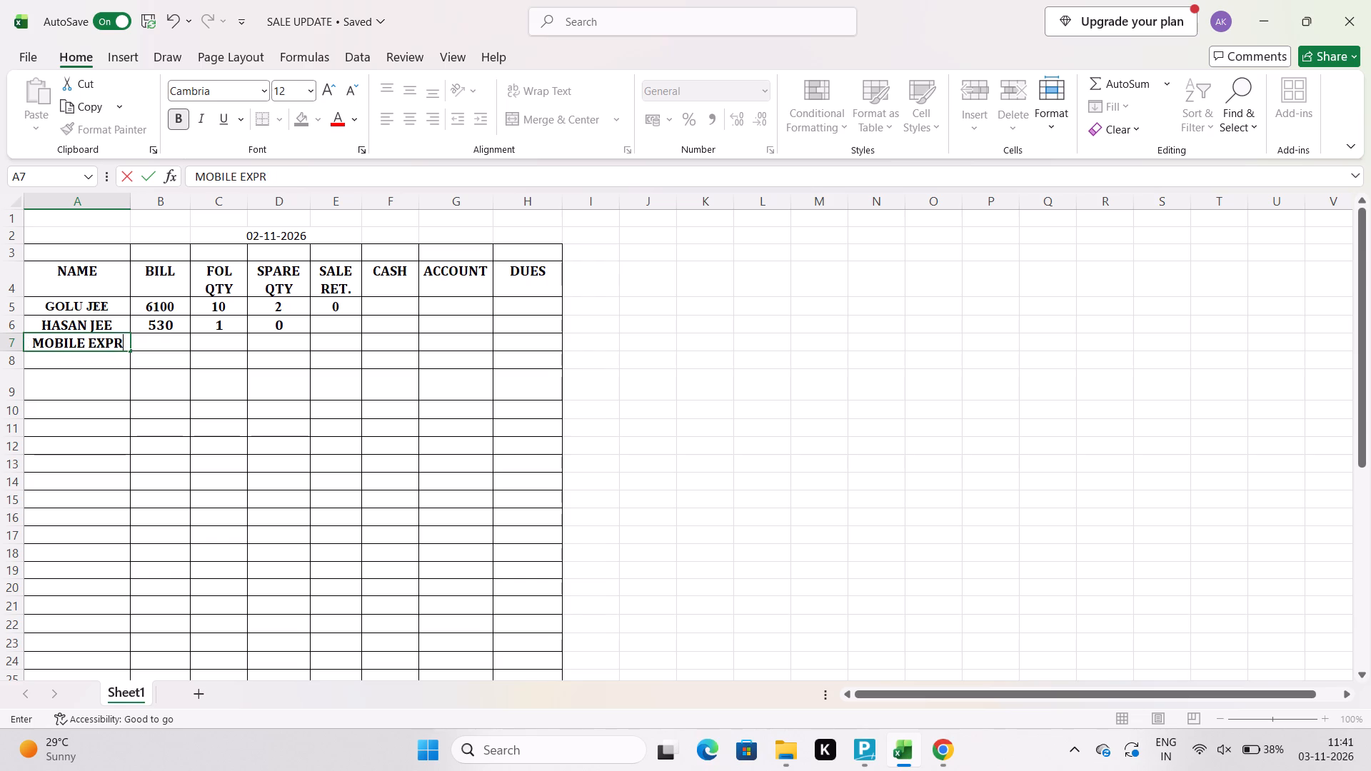
pyautogui.press('BackSpace')
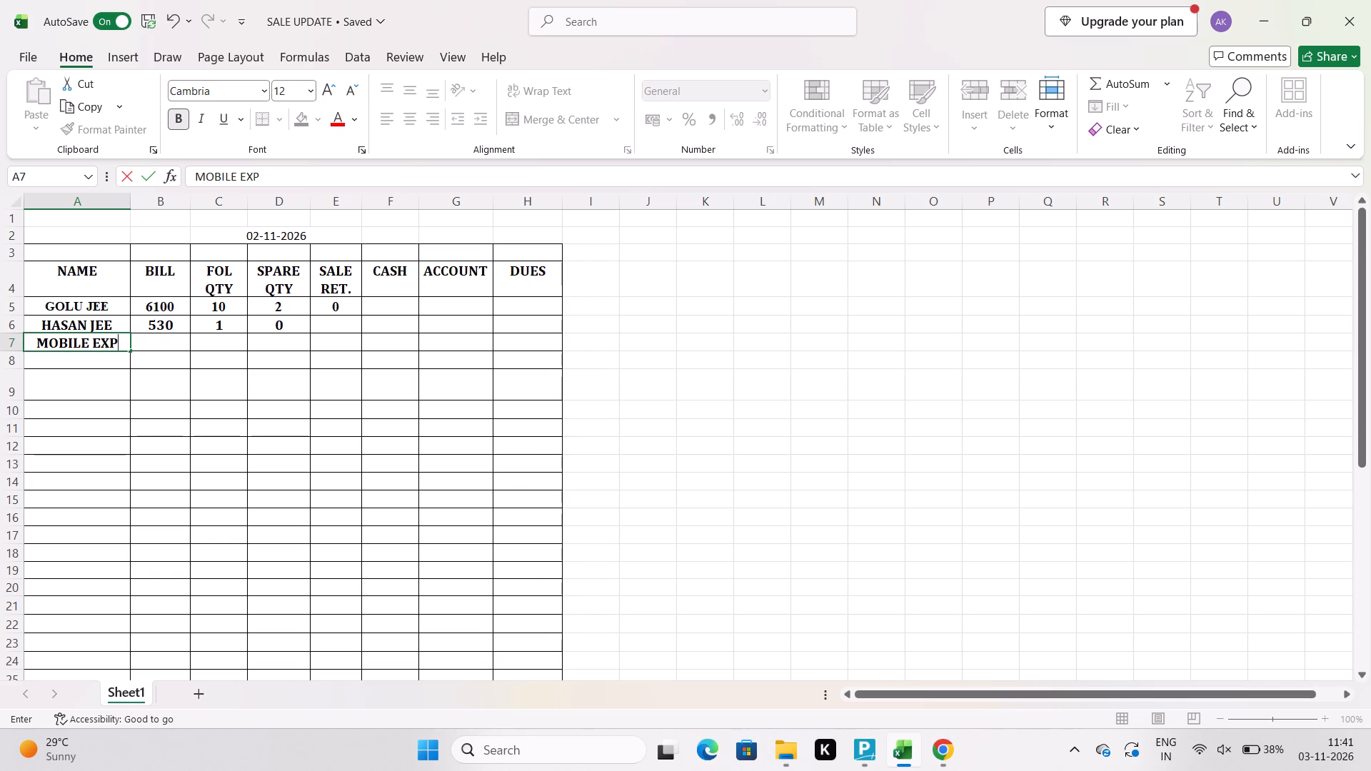
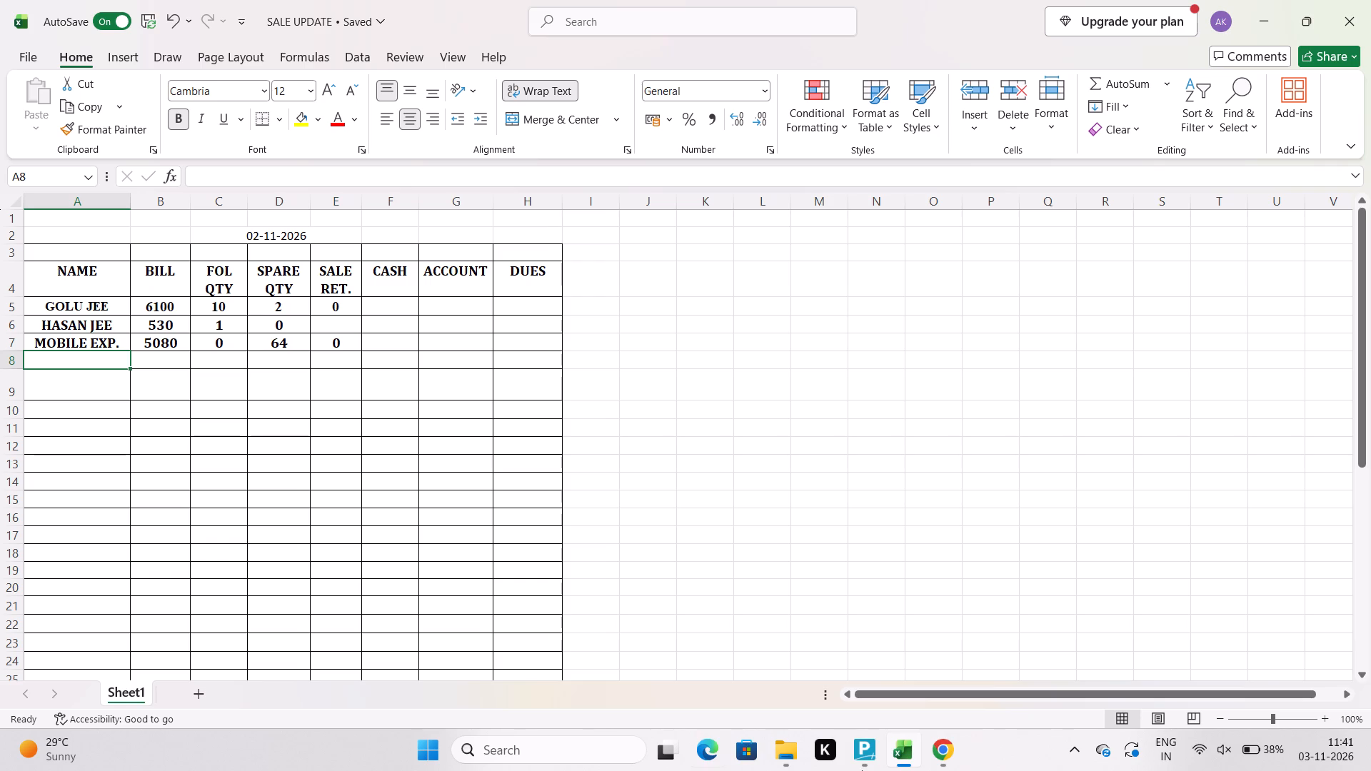
# Open the RESTART MOB 2 NOV invoice from the recent files and examine its item quantities and total.
pyautogui.click(777, 753)
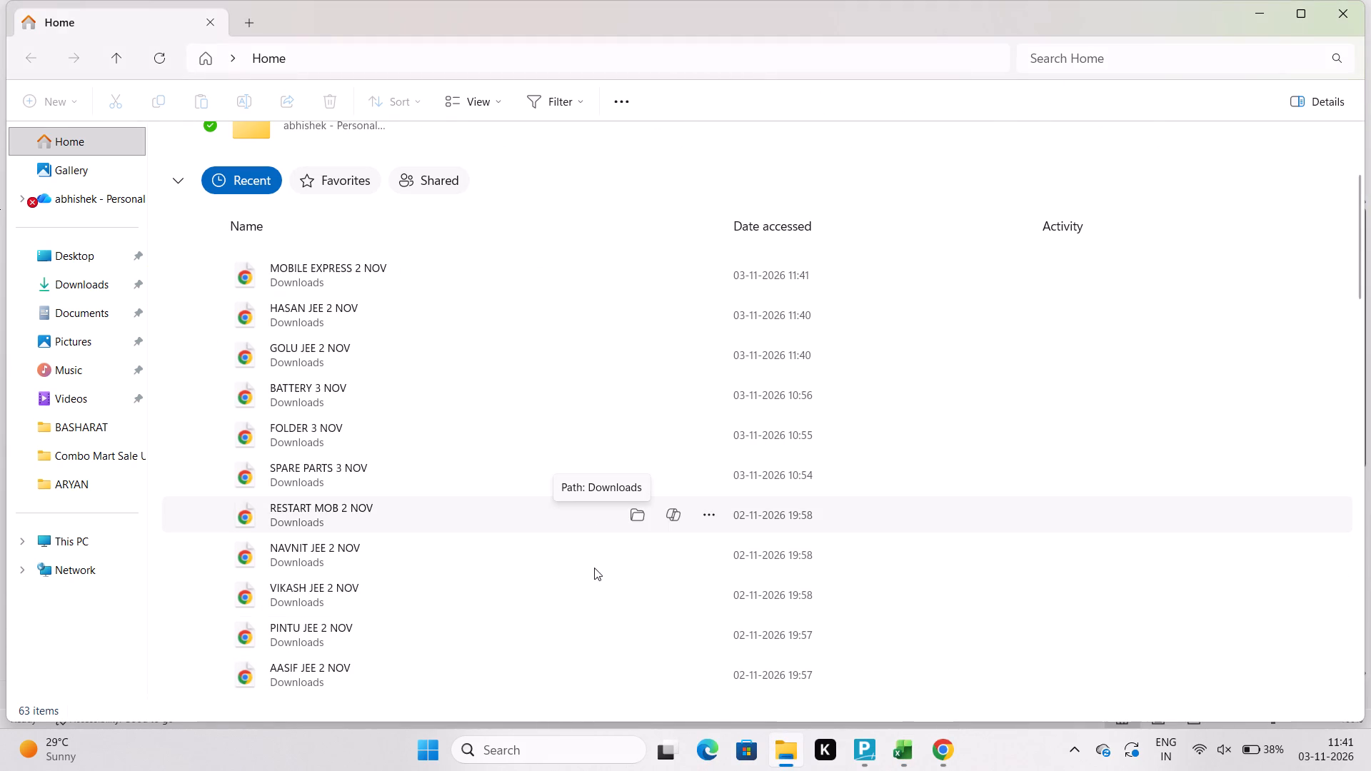
pyautogui.doubleClick(410, 504)
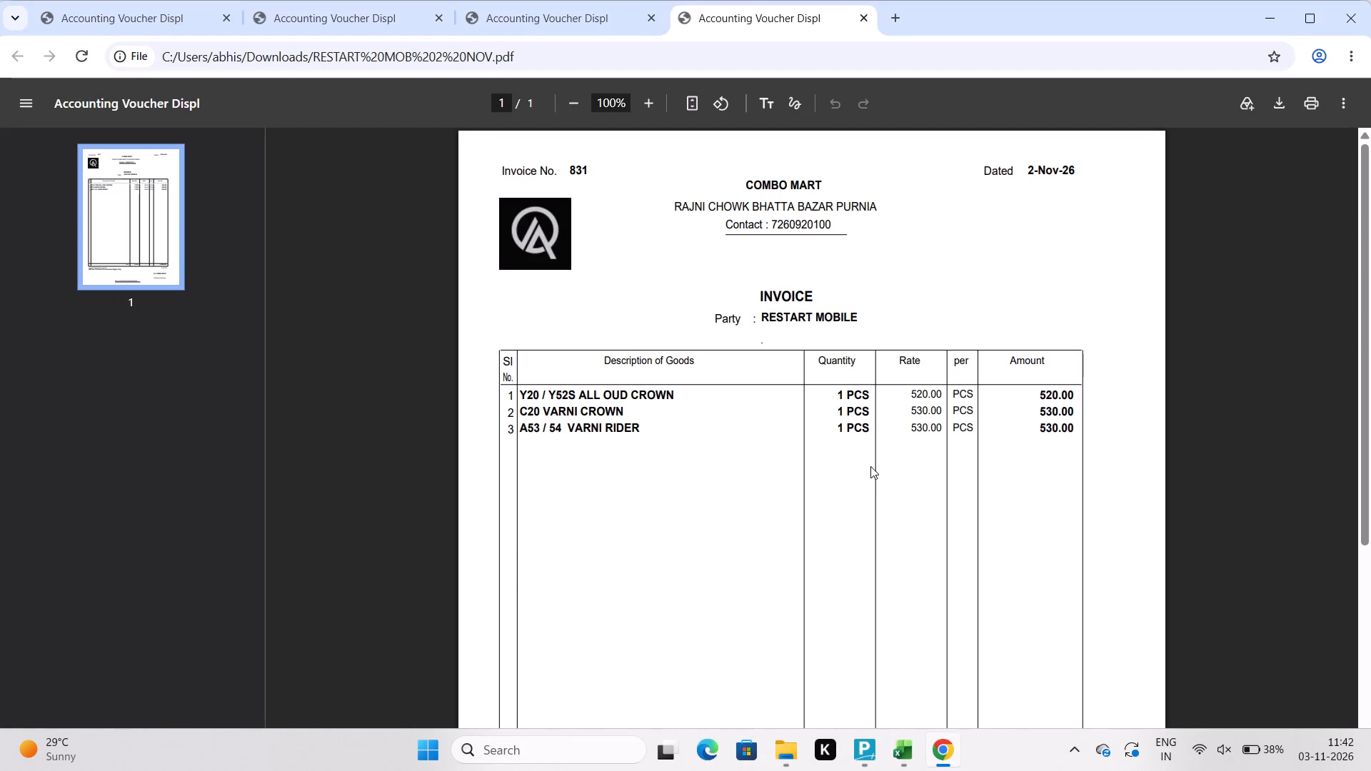
pyautogui.scroll(-7, 870, 466)
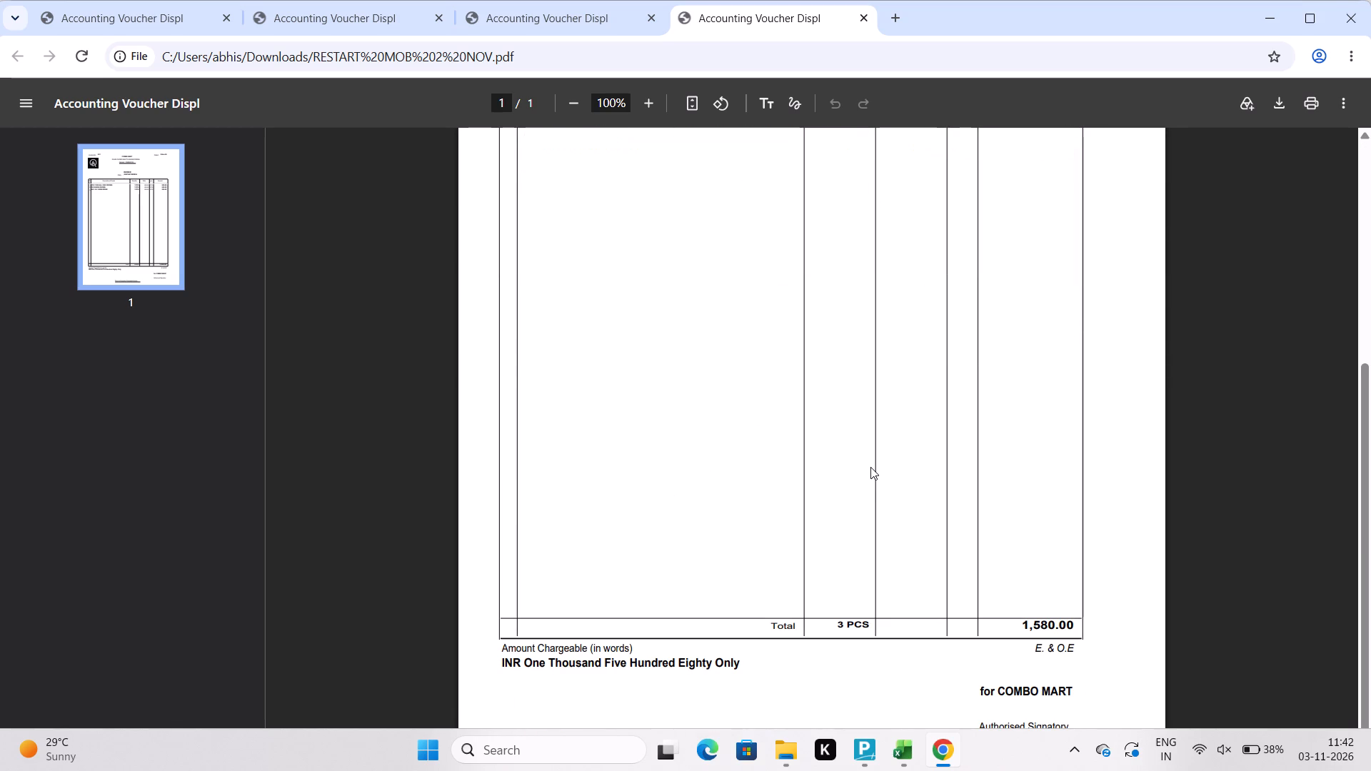
pyautogui.scroll(4, 863, 477)
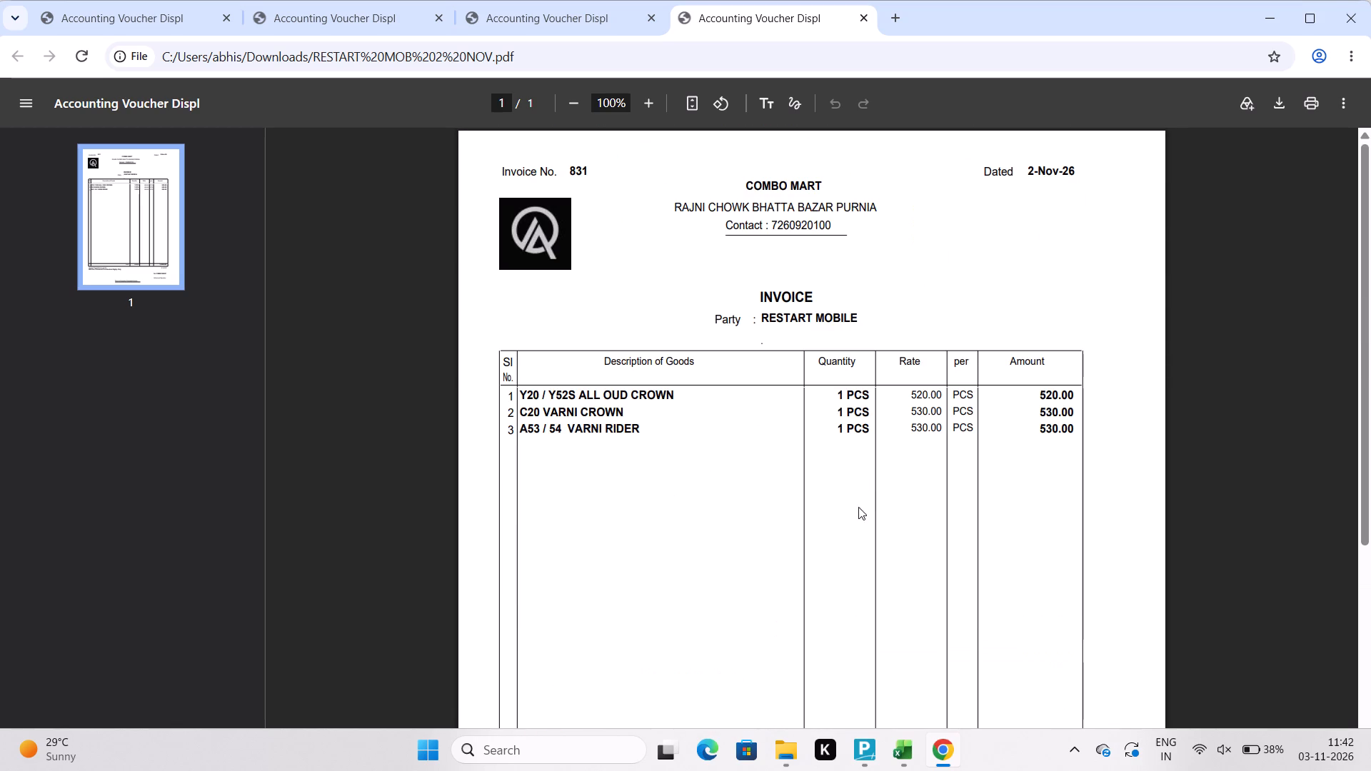
pyautogui.scroll(-6, 907, 618)
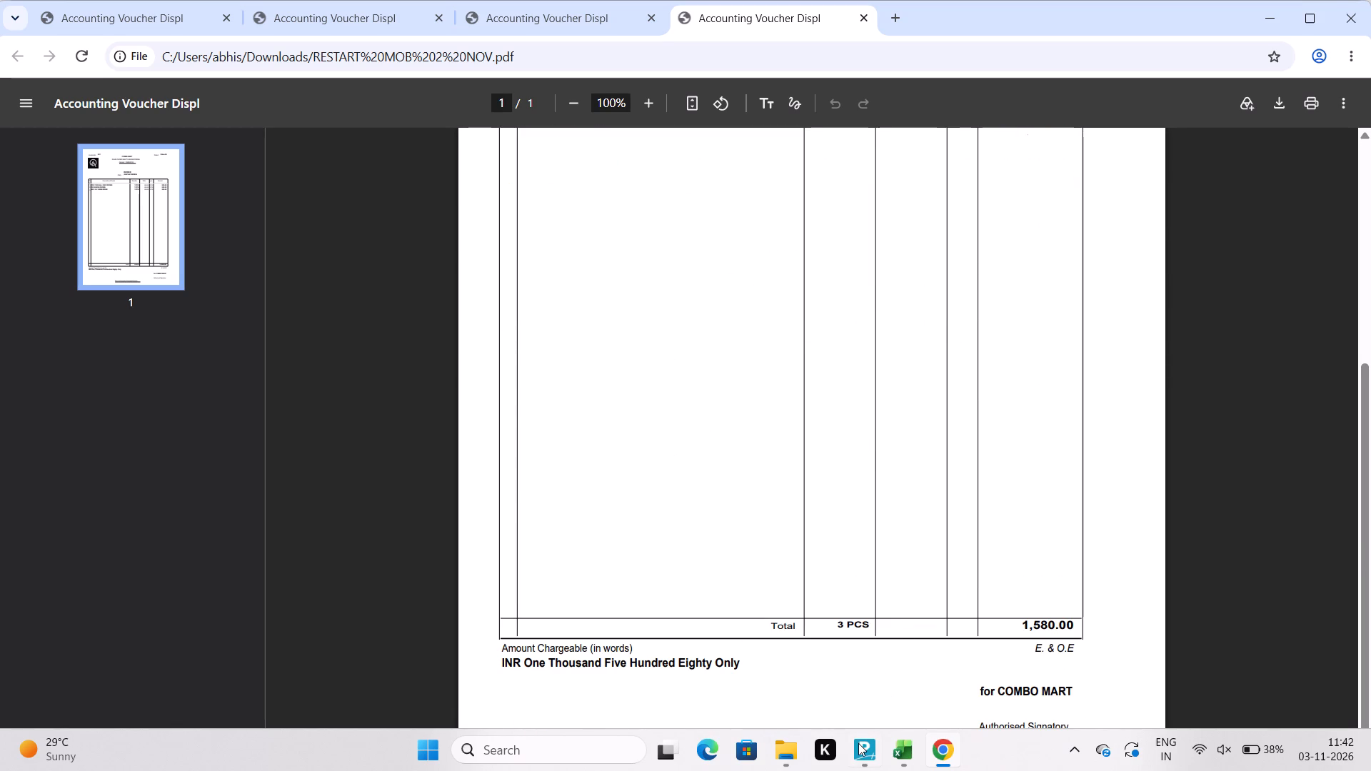
# In the SALE UPDATE workbook in Excel, fill row 8 with RESTART MOB, bill 1580, FOL QTY 3, SPARE QTY 0 and SALE RET. 0.
pyautogui.click(892, 751)
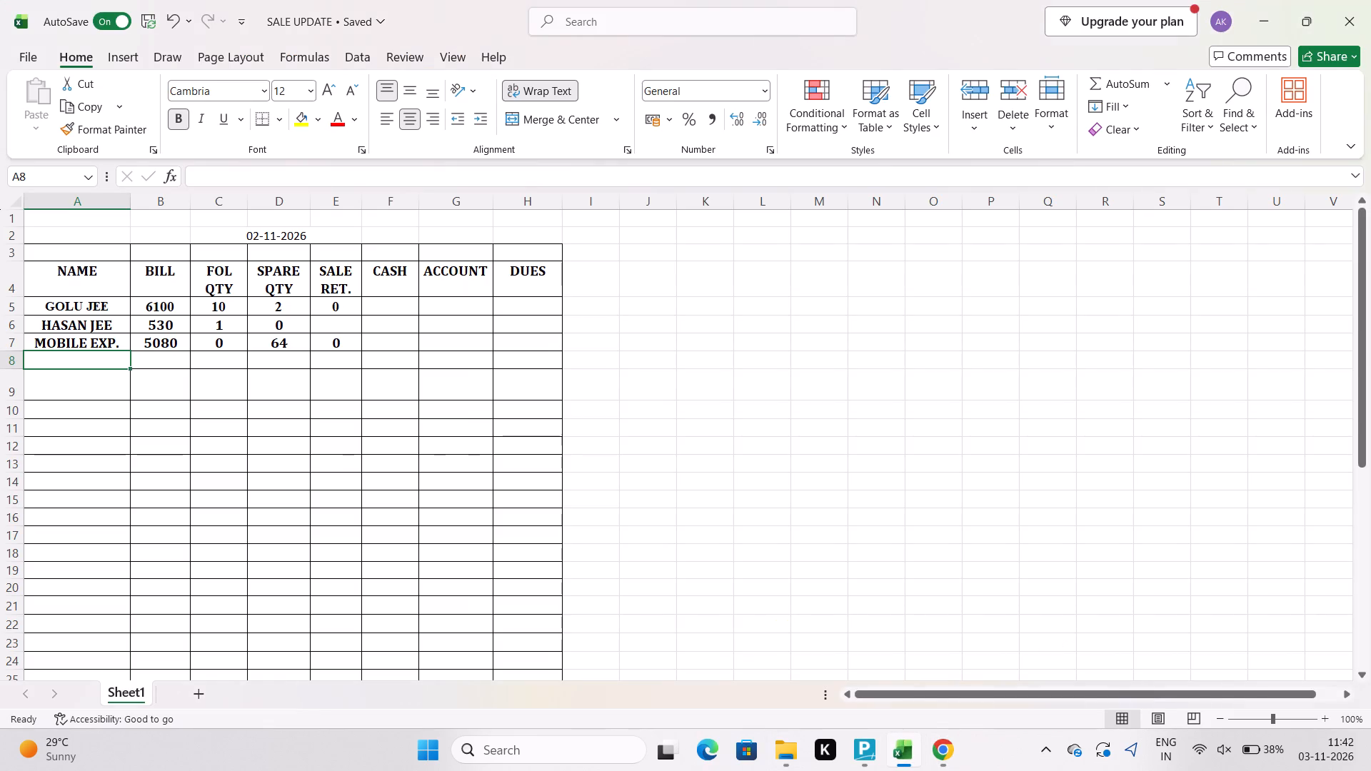
pyautogui.write('RESTART MOB')
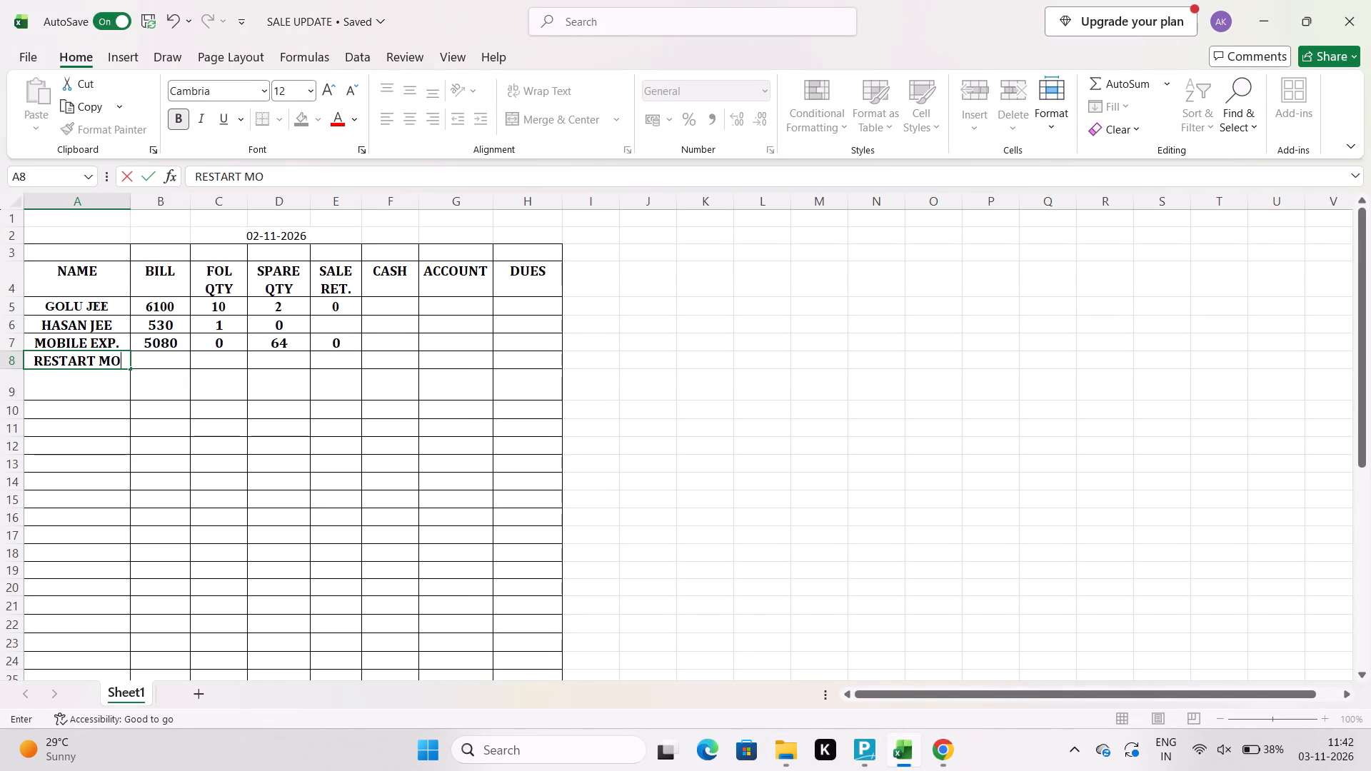
pyautogui.press('Right')
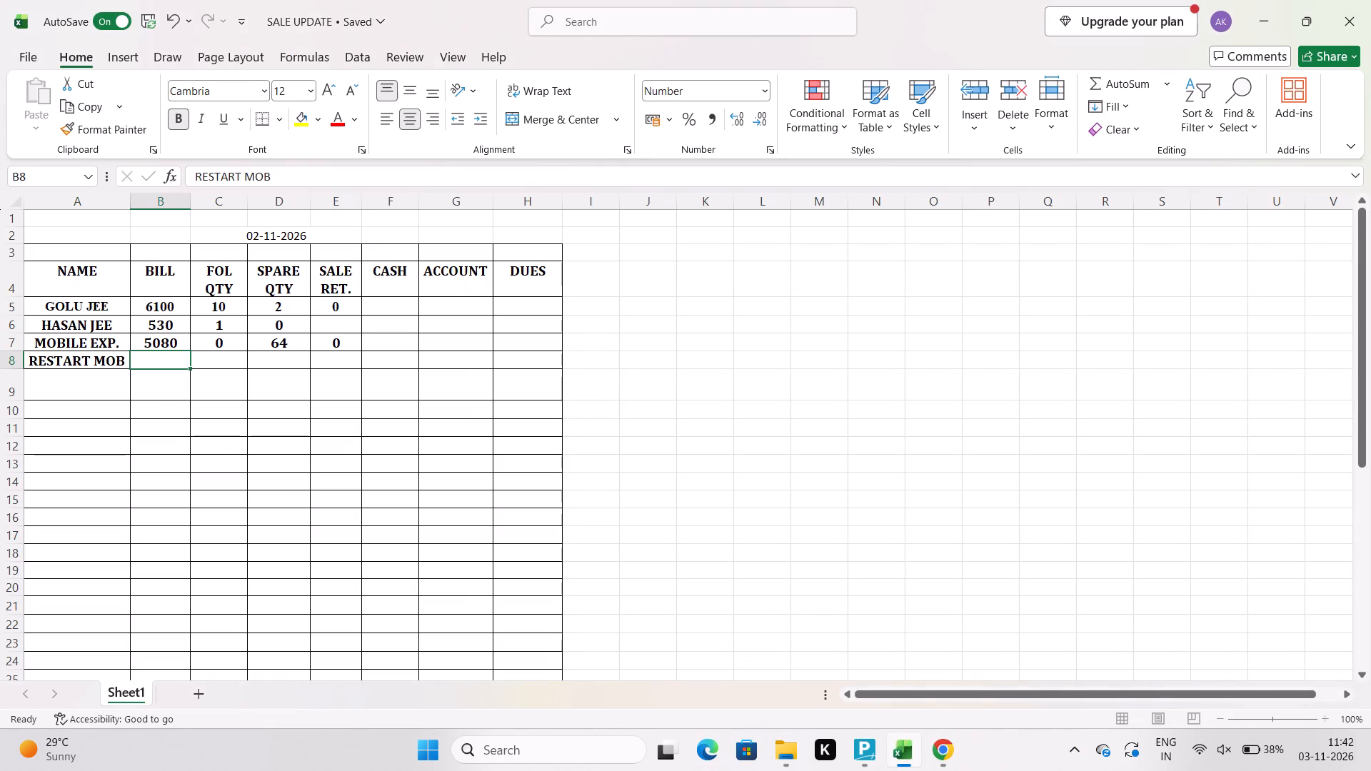
pyautogui.write('1580')
pyautogui.press('Right')
pyautogui.press('3')
pyautogui.press('Right')
pyautogui.press('Down')
pyautogui.press('0')
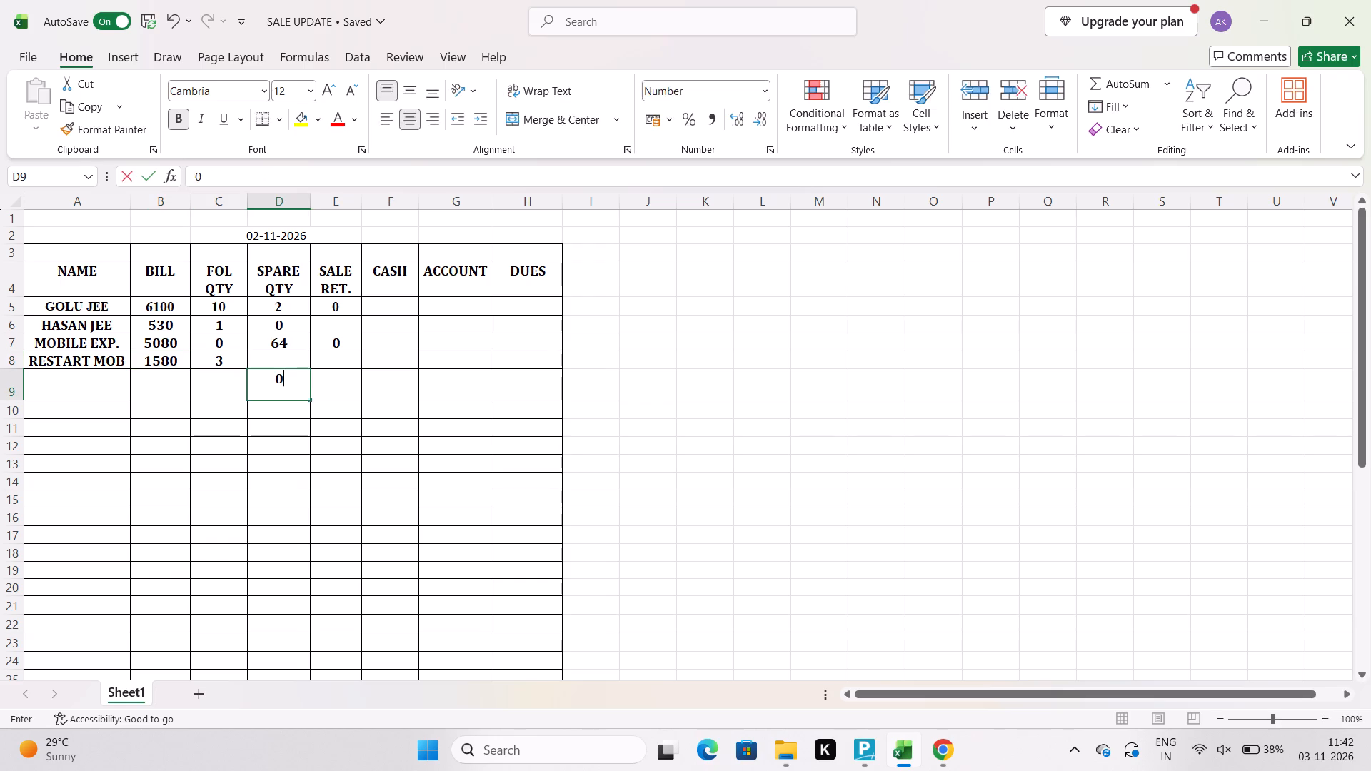
pyautogui.press('Right')
pyautogui.press('Up')
pyautogui.press('Left')
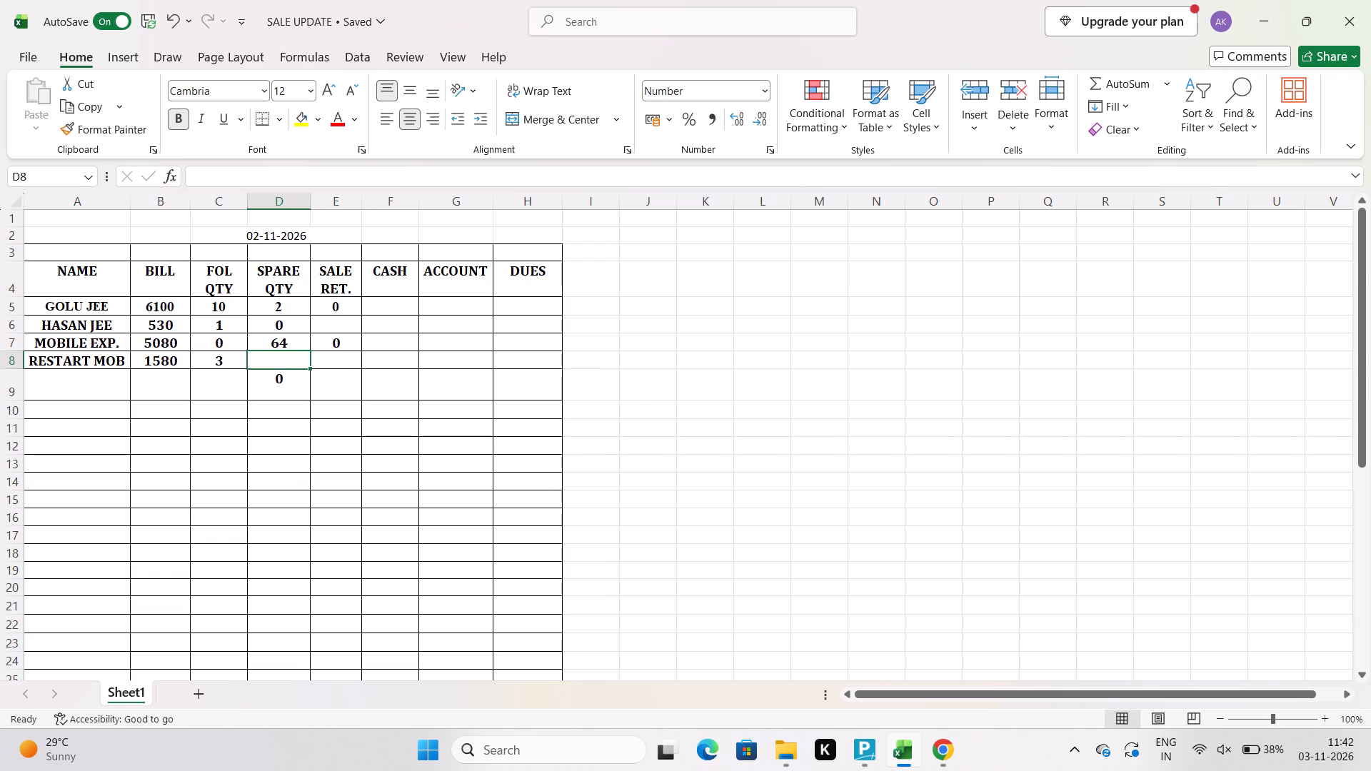
pyautogui.press('0')
pyautogui.press('Right')
pyautogui.press('0')
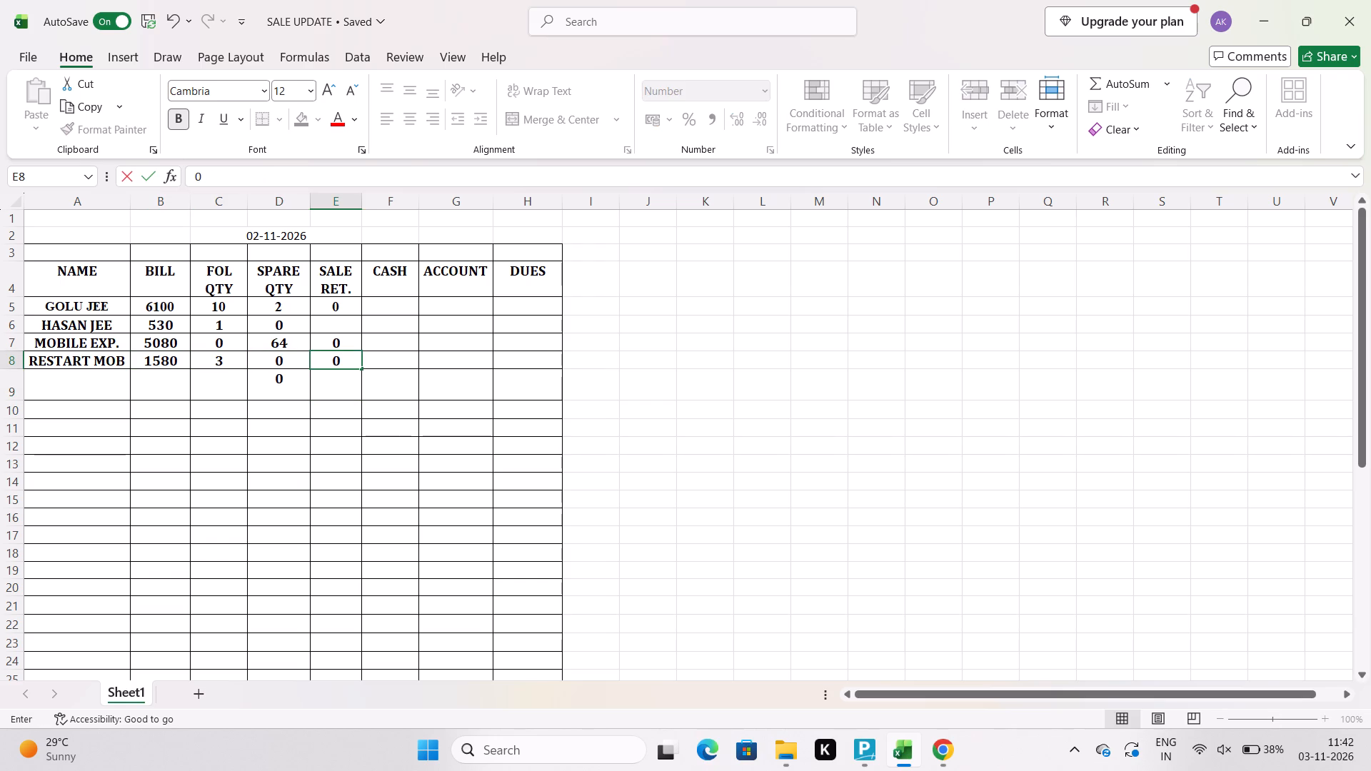
pyautogui.click(74, 396)
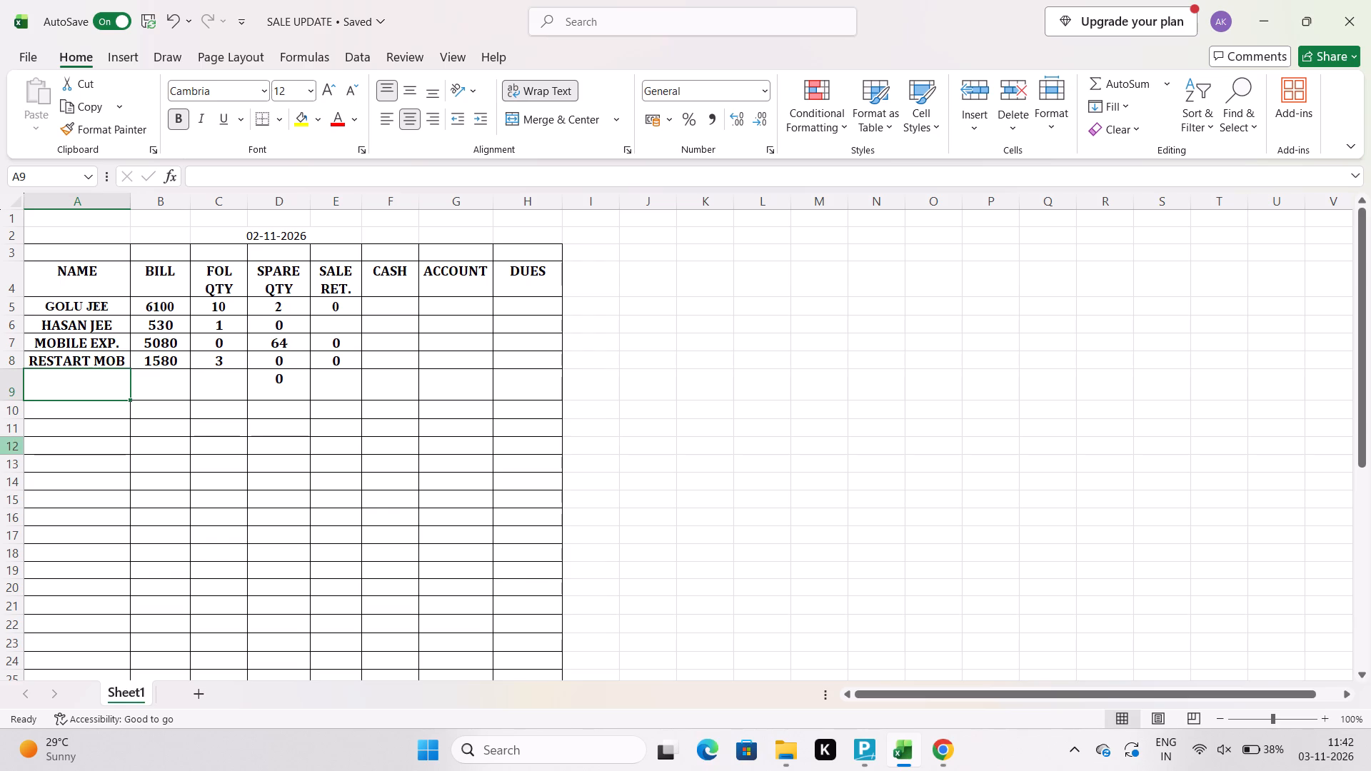
# Reduce the height of row 9 slightly, closer to that of the other rows.
pyautogui.click(91, 403)
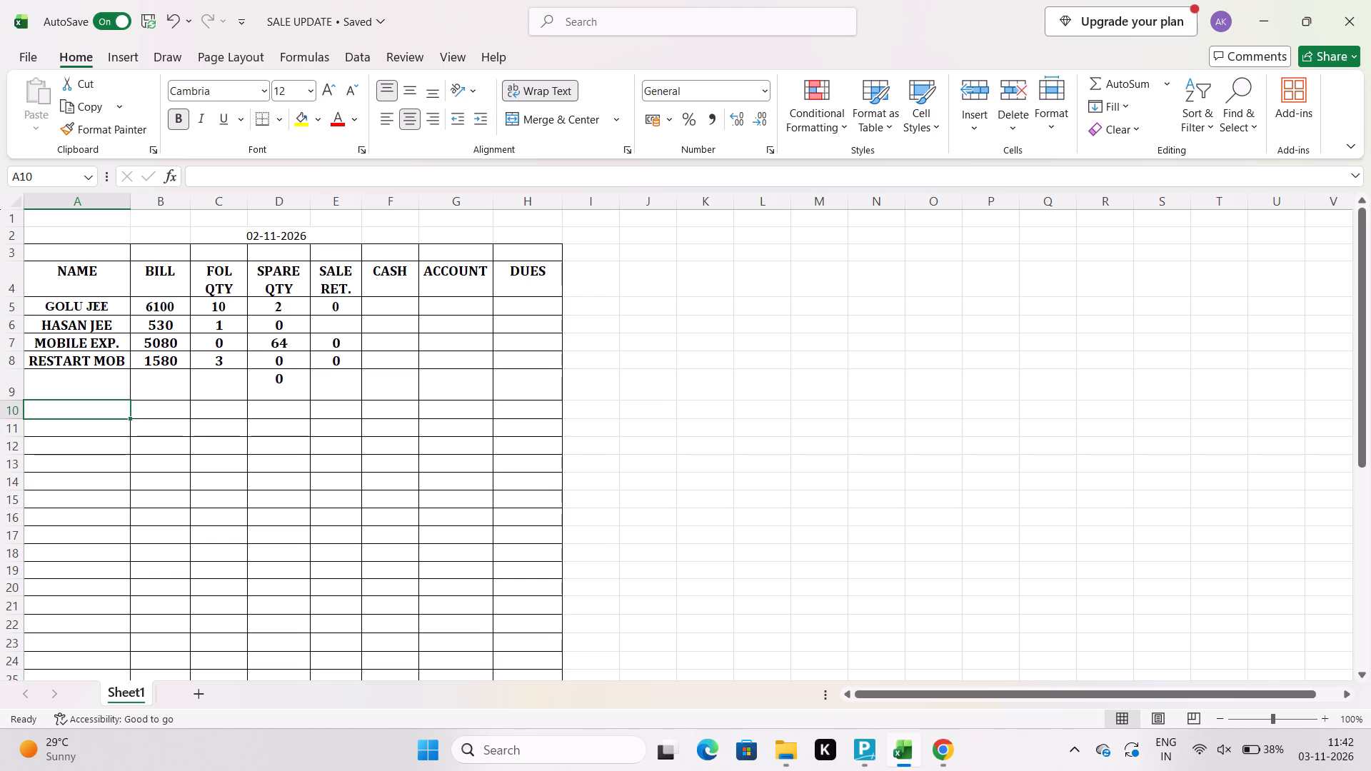
pyautogui.moveTo(18, 400); pyautogui.dragTo(16, 399)
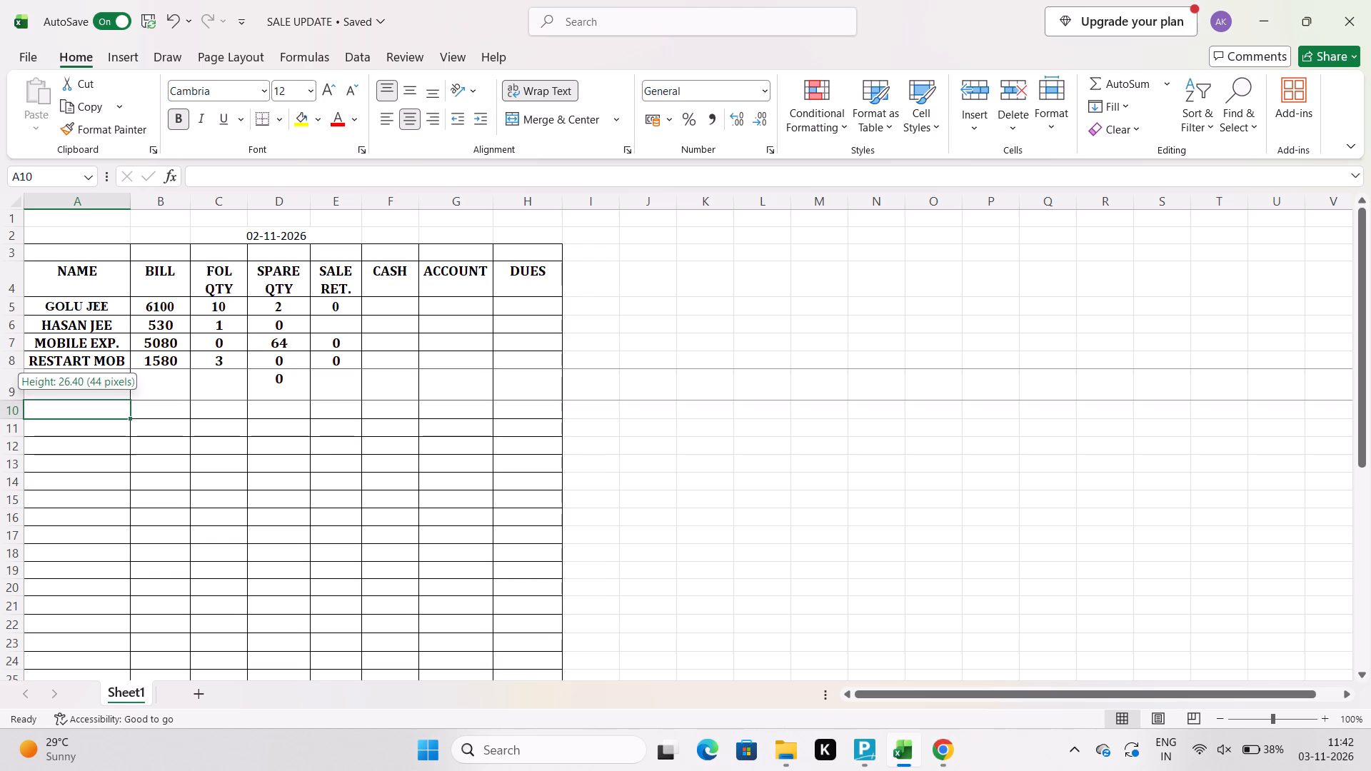
pyautogui.moveTo(16, 399); pyautogui.dragTo(12, 393)
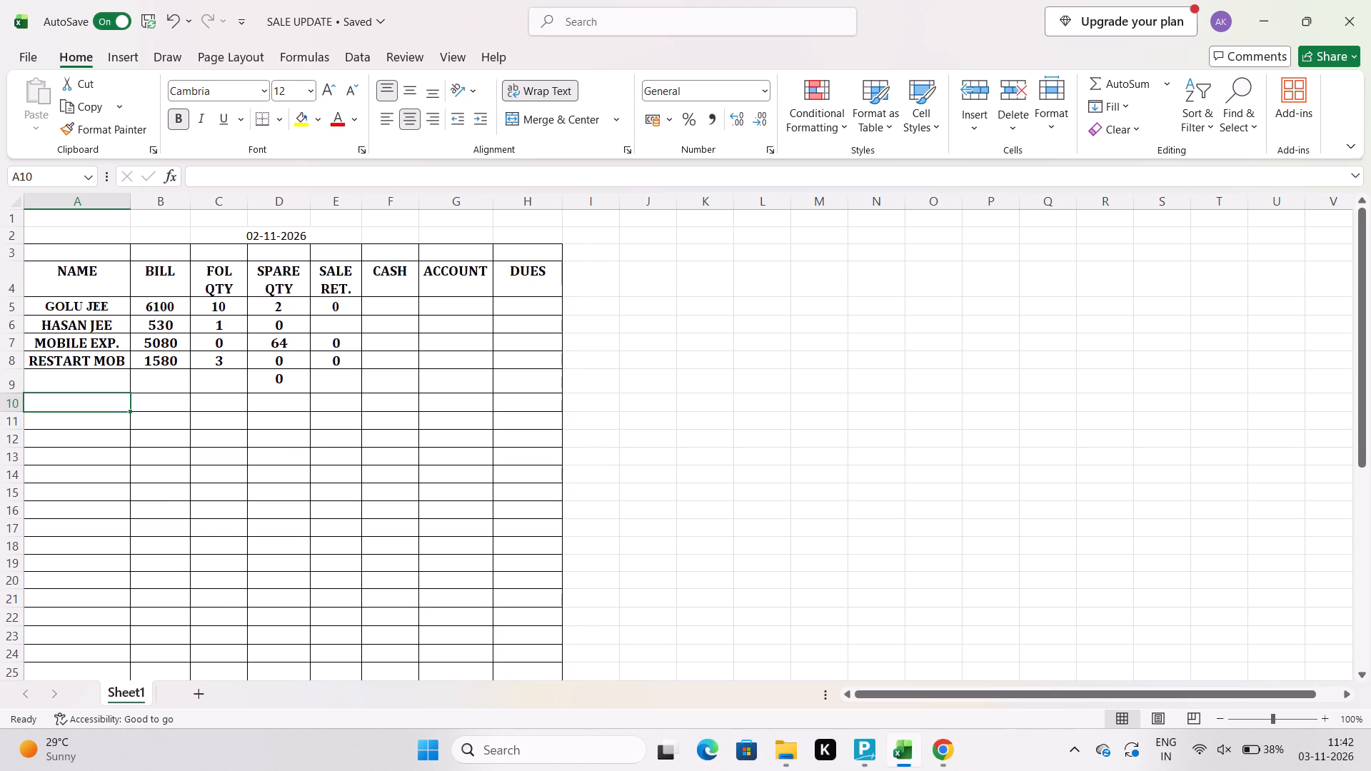
# Open the NAVNIT JEE 2 NOV invoice from the recent files and examine its item quantity and amount.
pyautogui.click(105, 378)
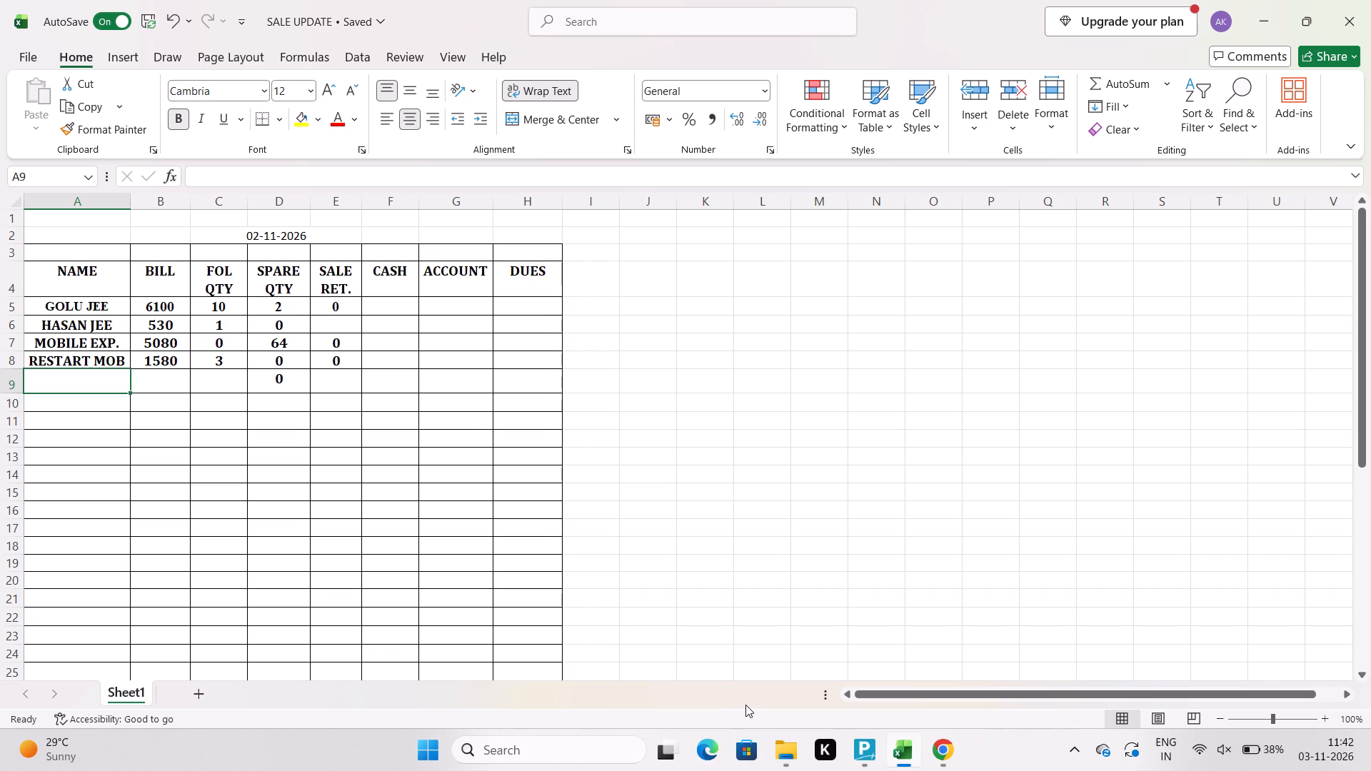
pyautogui.rightClick(745, 705)
pyautogui.click(798, 745)
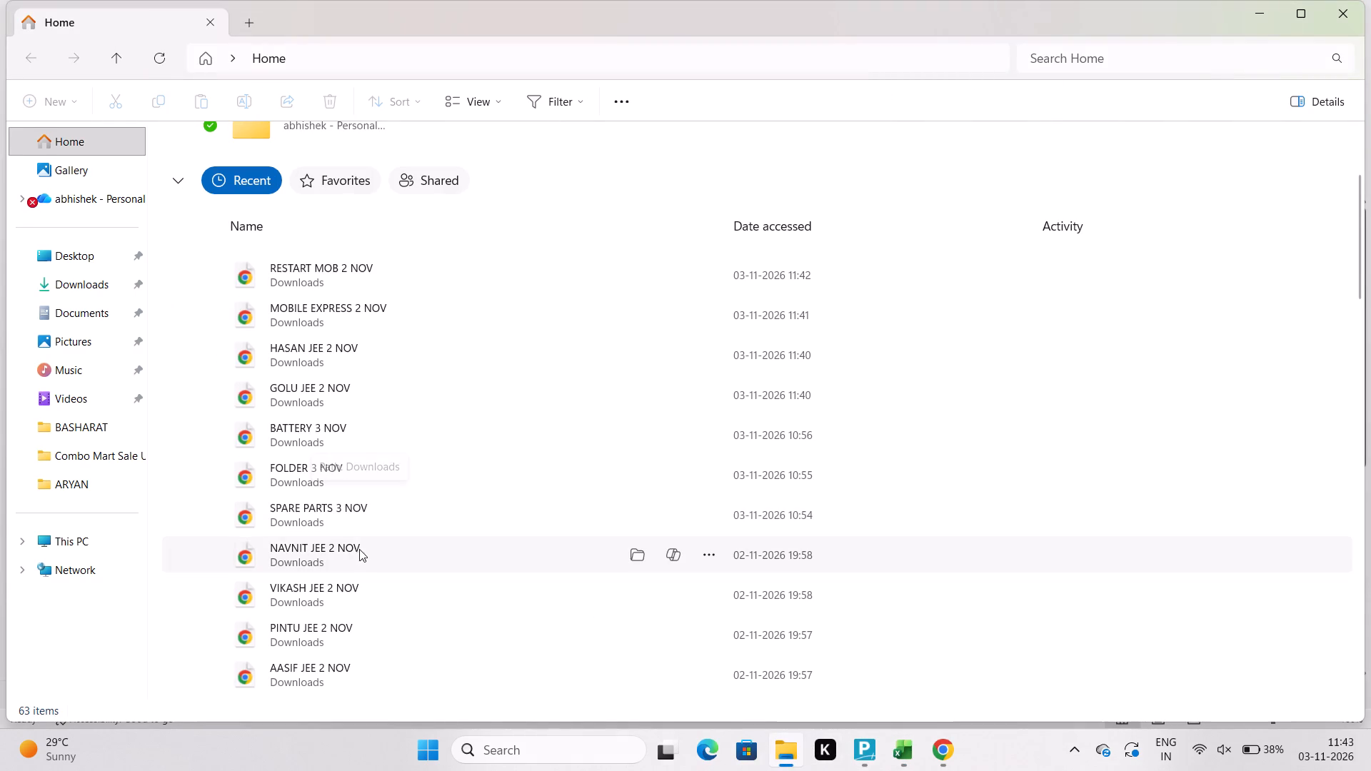
pyautogui.click(342, 558)
pyautogui.doubleClick(342, 558)
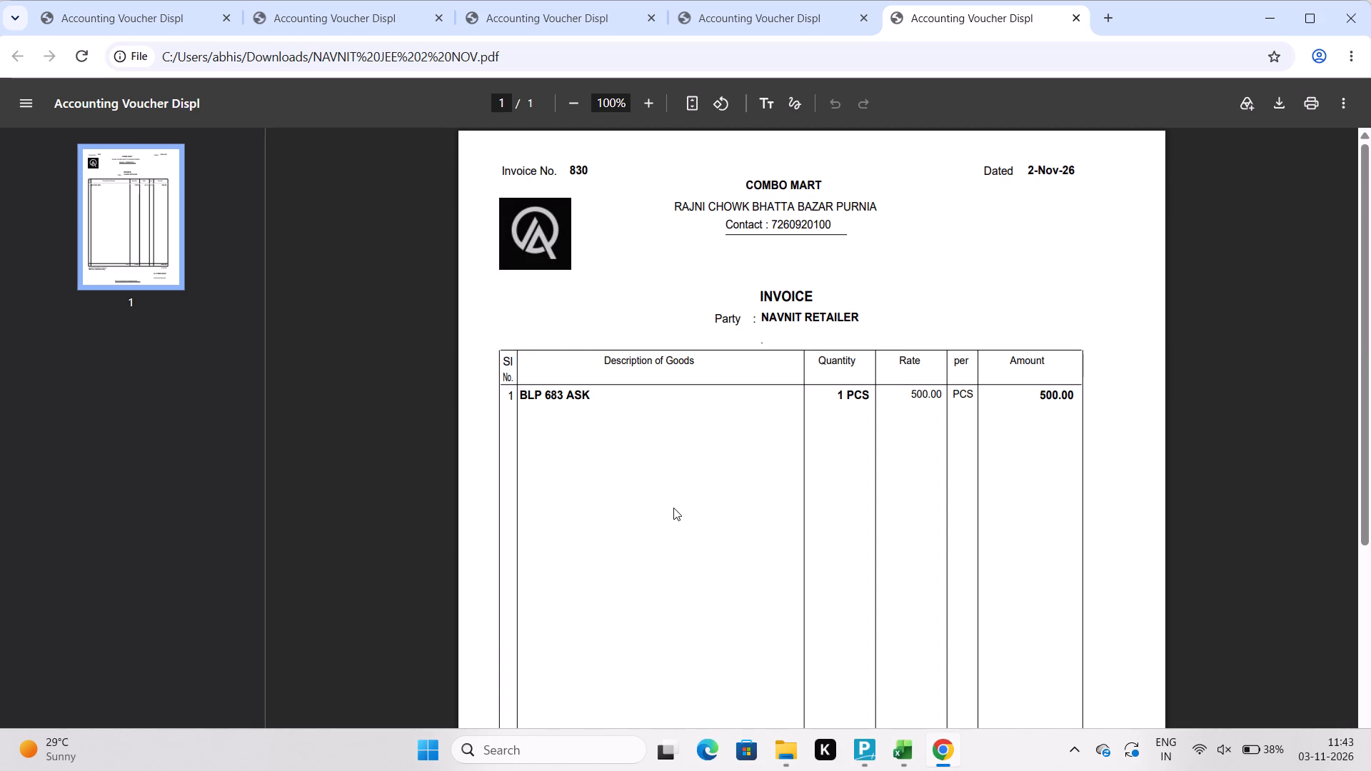
# In the SALE UPDATE workbook, fill row 9 with NAVNIT JEE, bill 500, FOL QTY 0, SPARE QTY 1 and SALE RET. 0, rechecking the invoice.
pyautogui.click(912, 749)
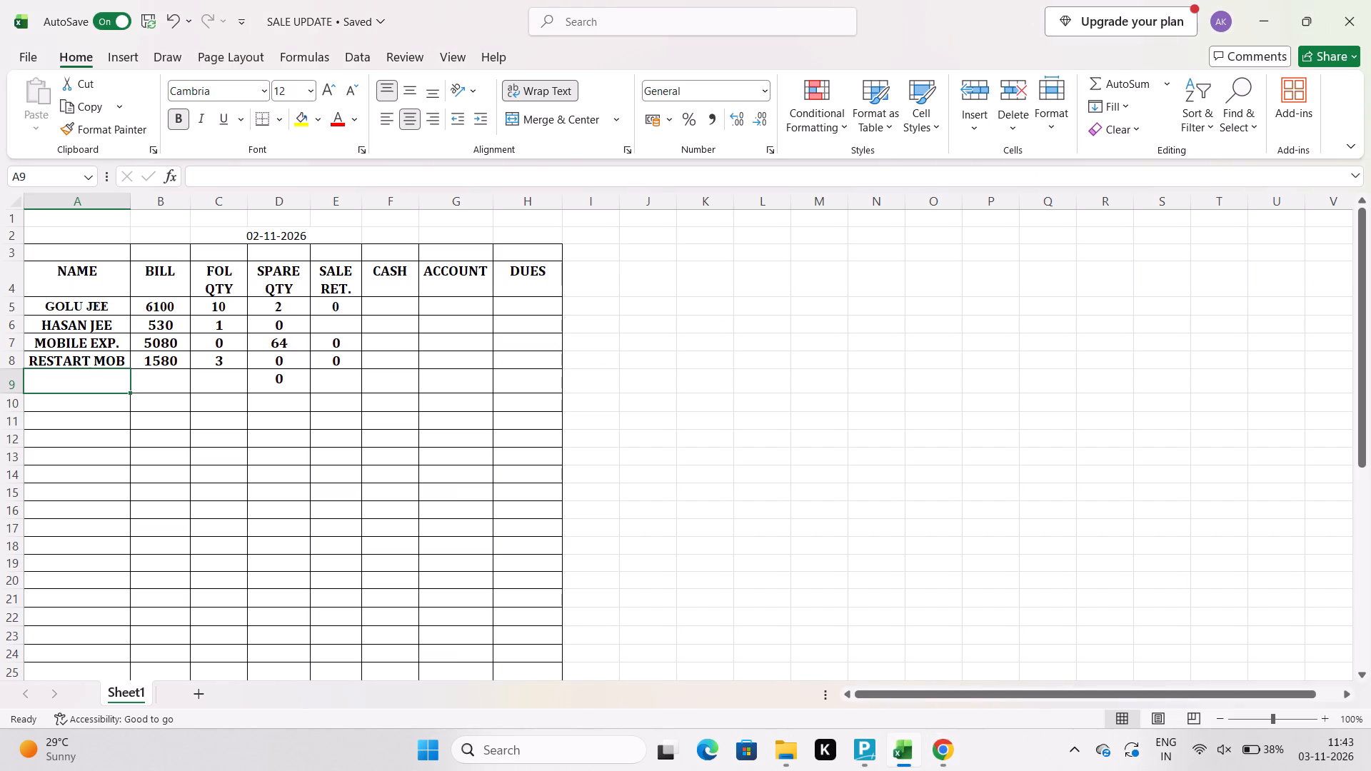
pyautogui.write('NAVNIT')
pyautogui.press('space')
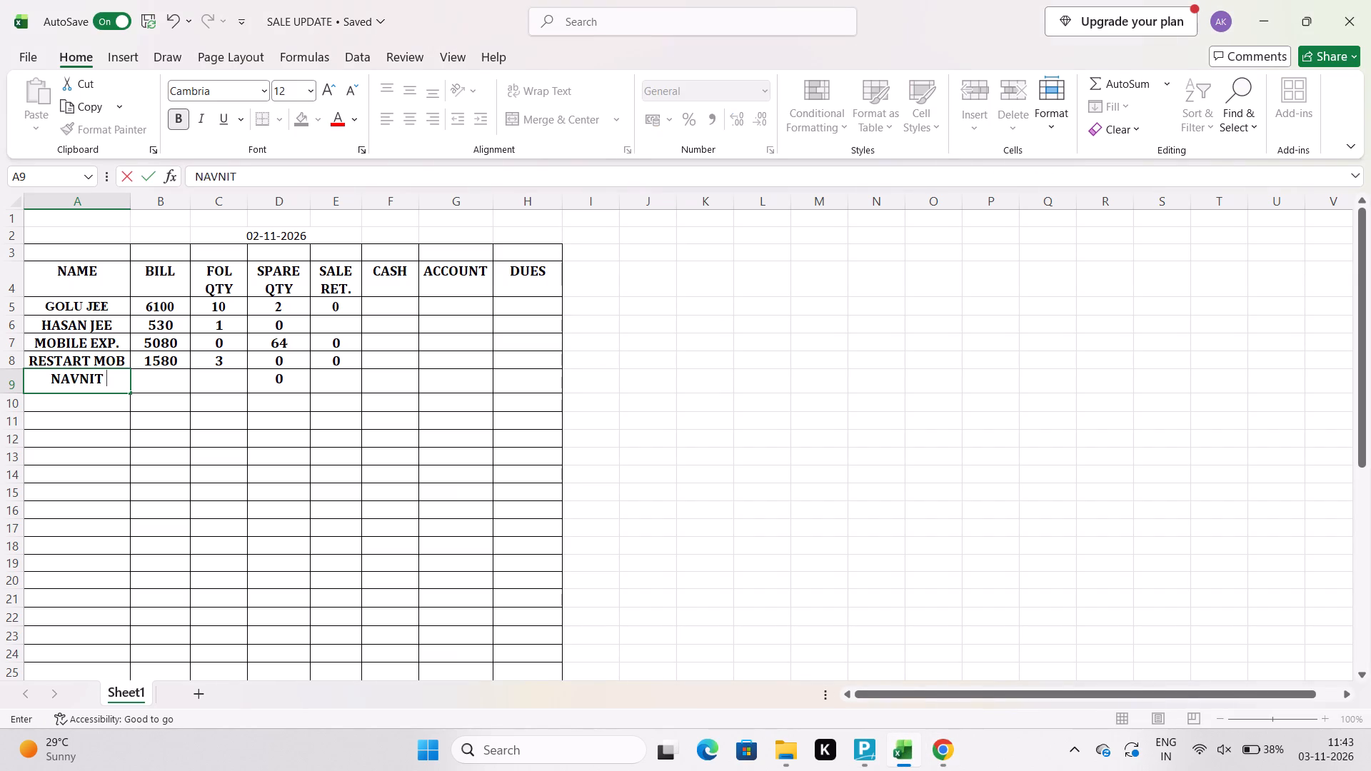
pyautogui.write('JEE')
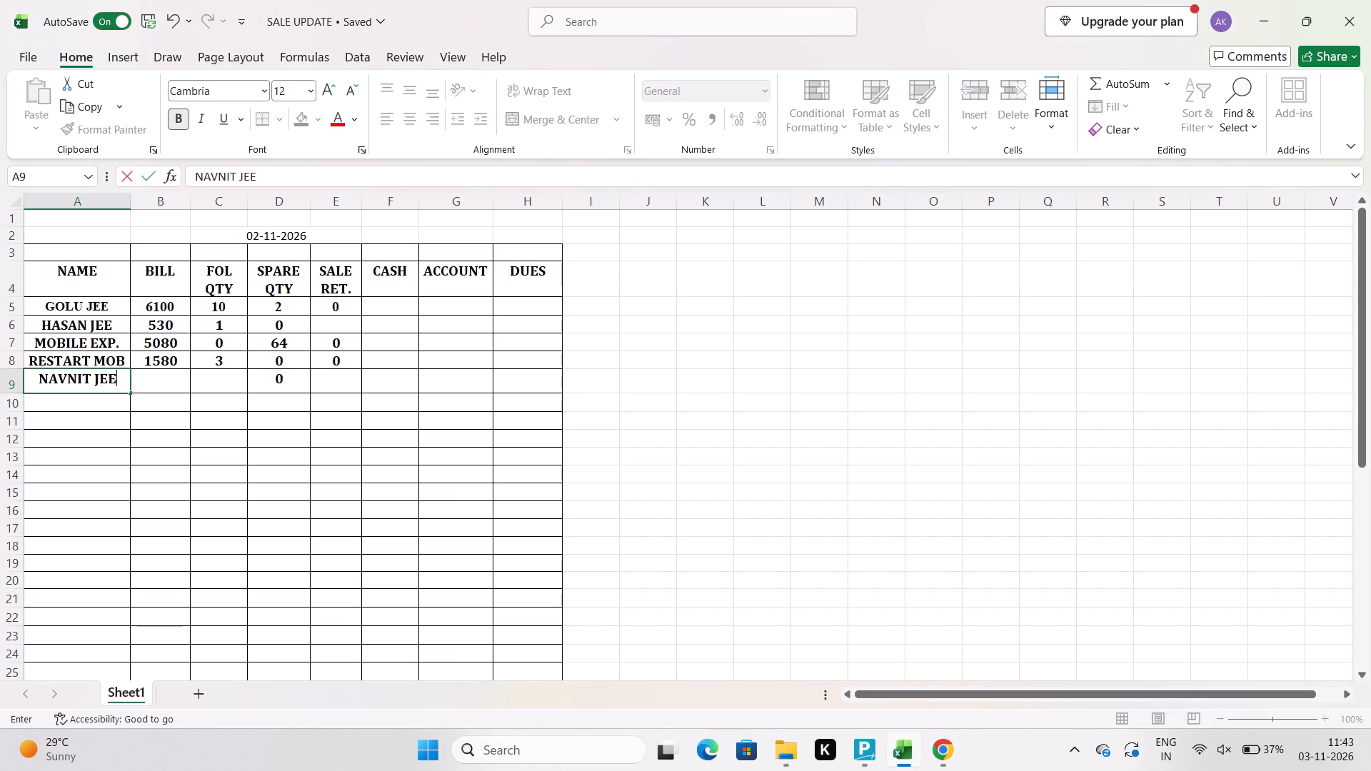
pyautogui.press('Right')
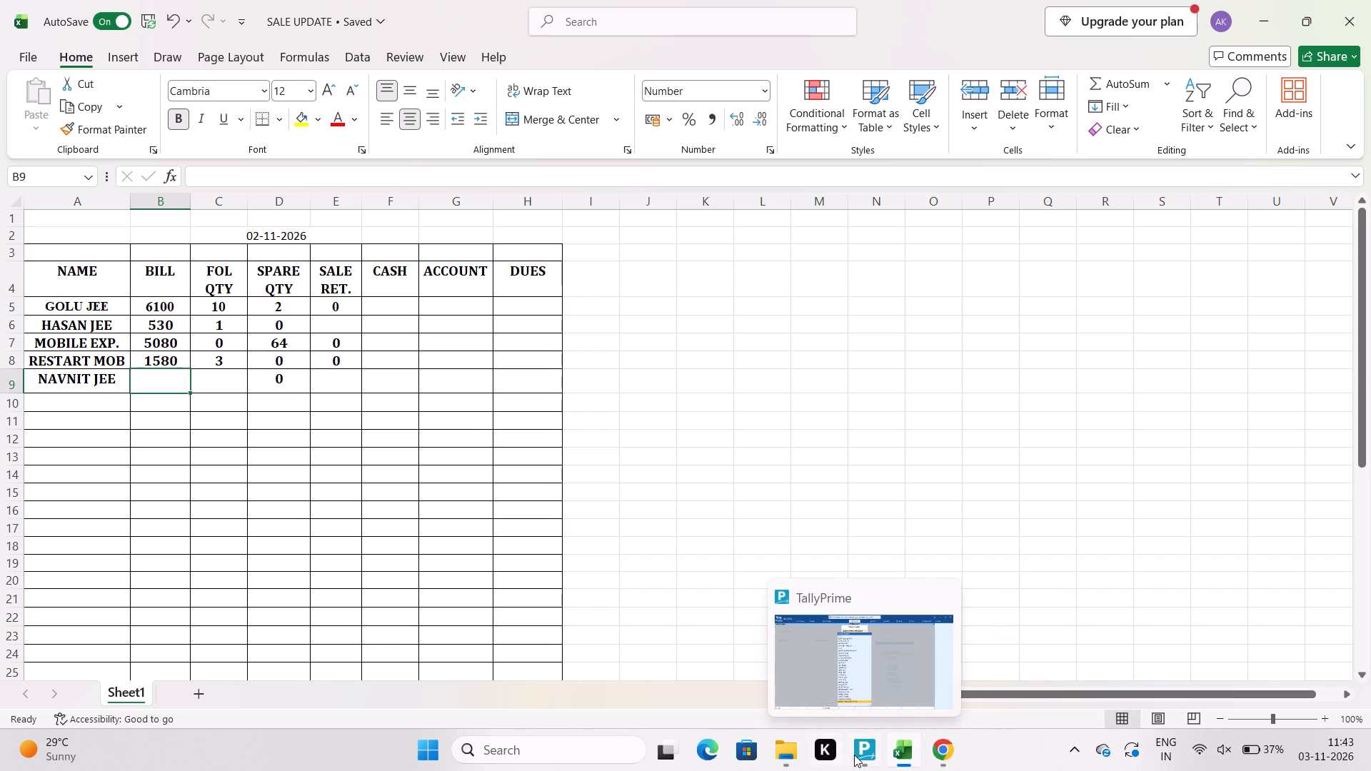
pyautogui.click(944, 751)
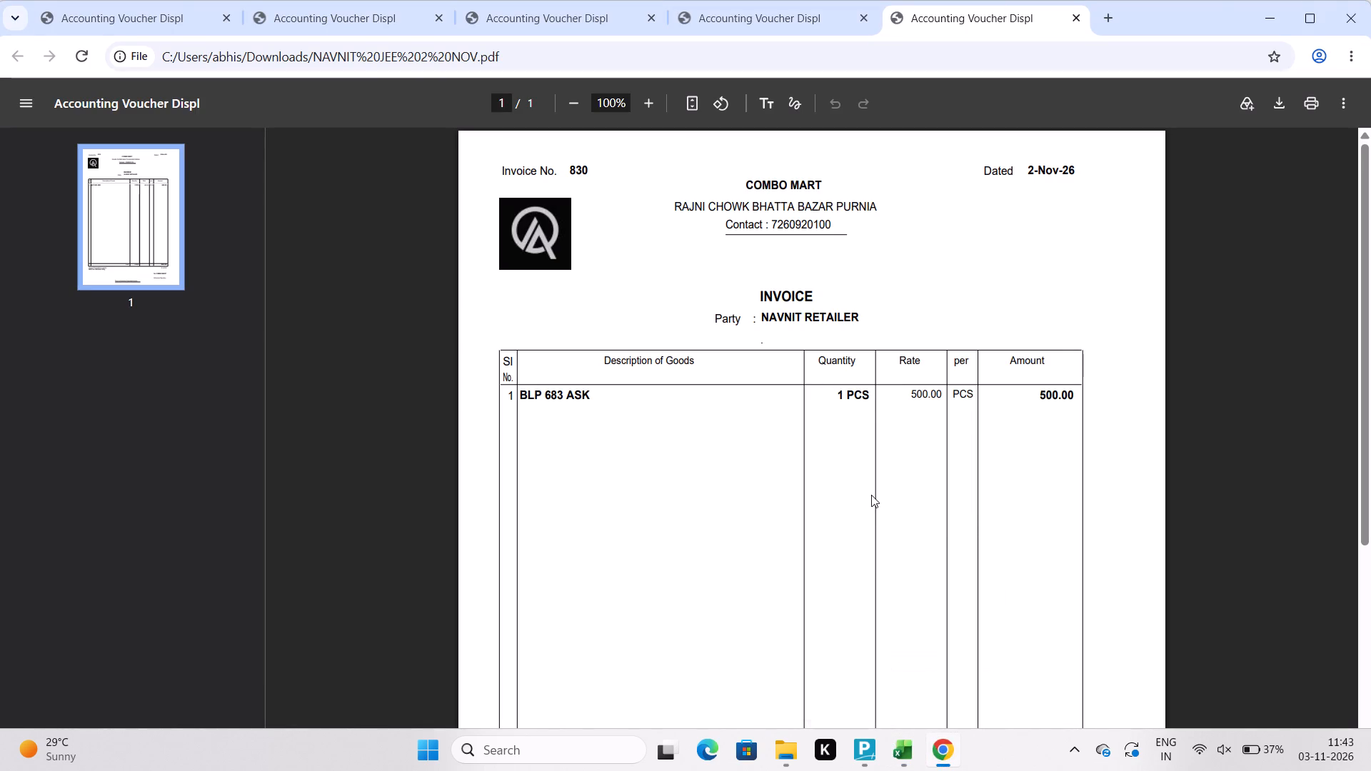
pyautogui.click(920, 747)
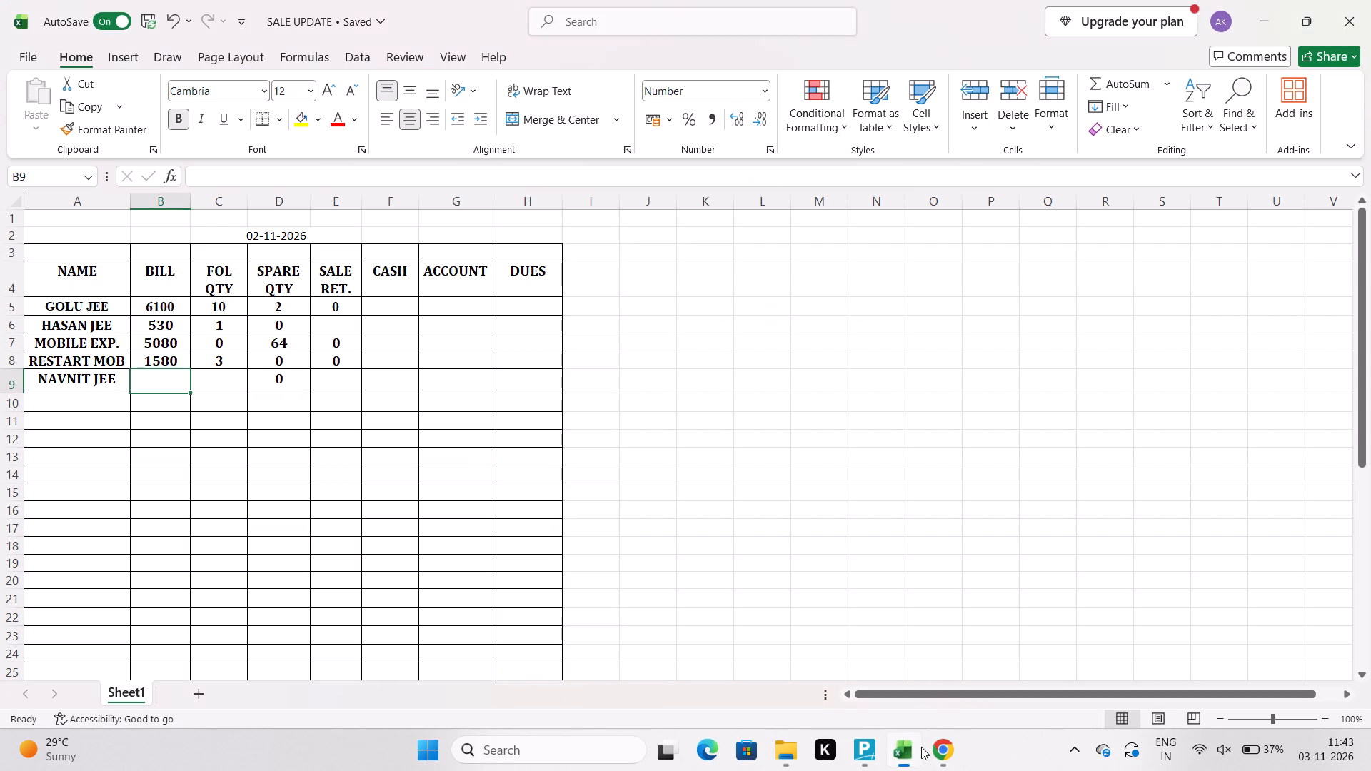
pyautogui.write('500')
pyautogui.press('Right')
pyautogui.press('0')
pyautogui.press('Right')
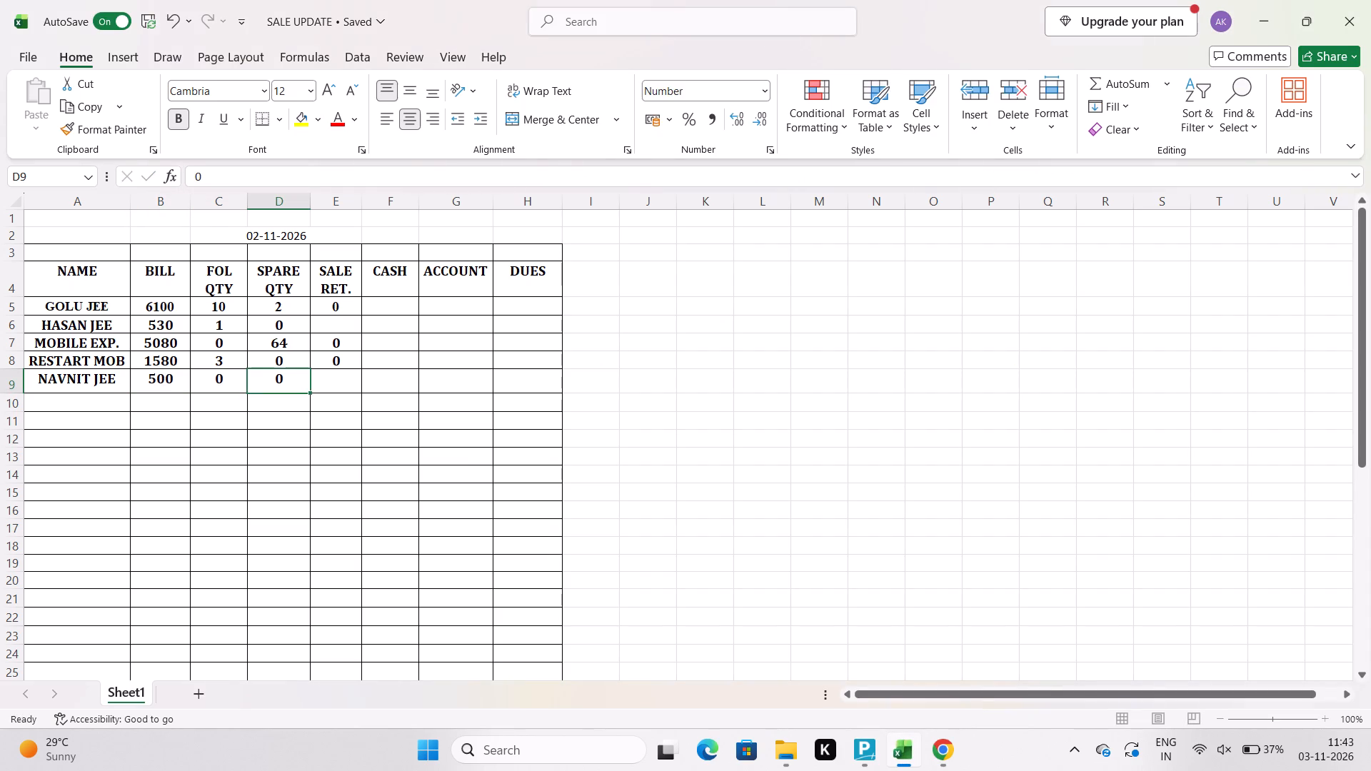
pyautogui.press('1')
pyautogui.press('Right')
pyautogui.press('0')
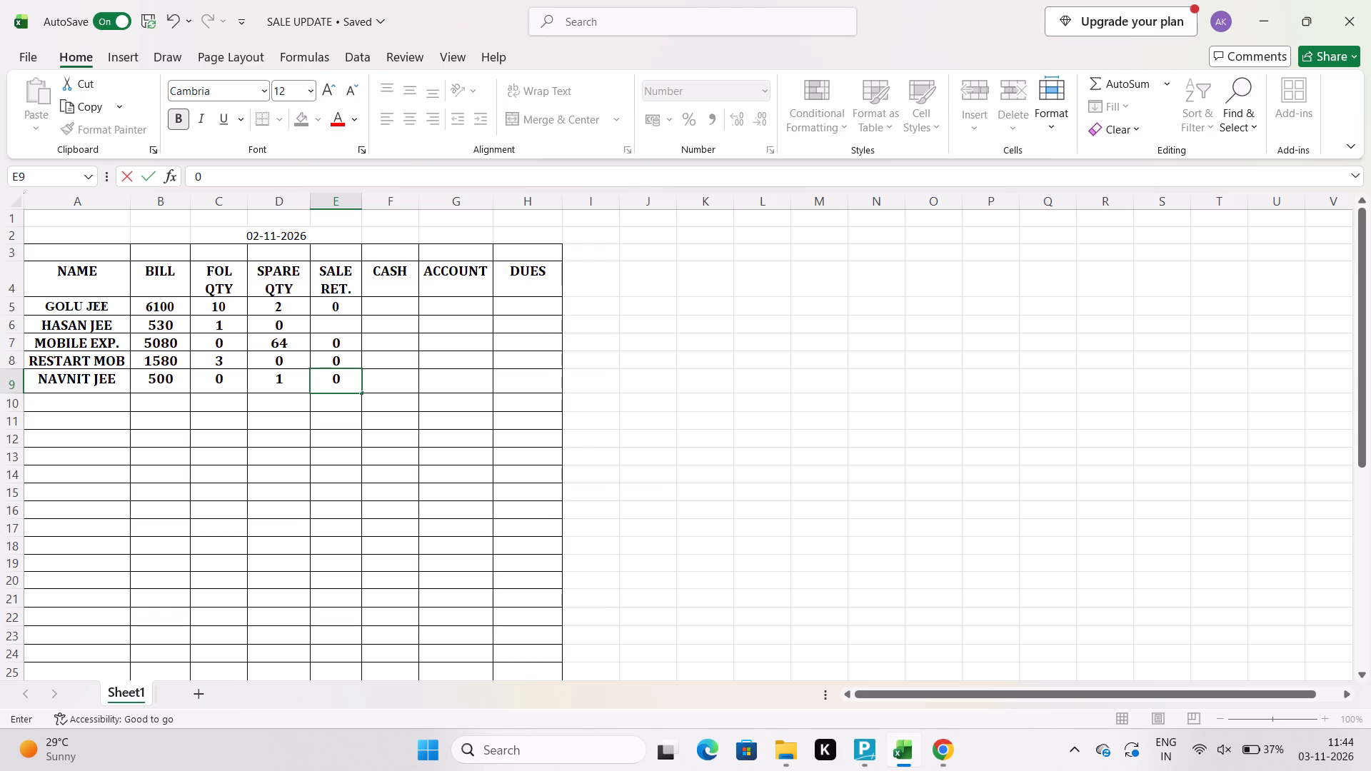
pyautogui.click(64, 401)
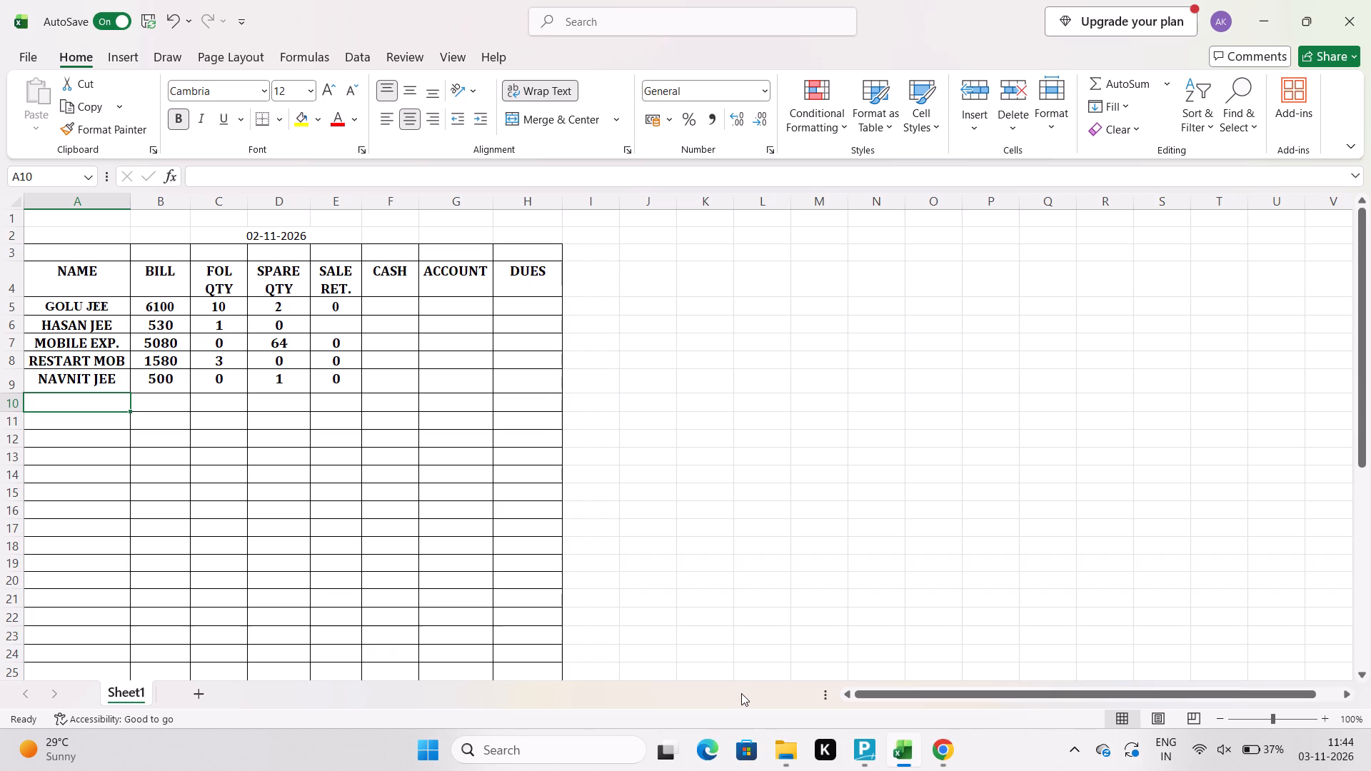
# Switch to the recent files in File Explorer to find the next party's 2 NOV invoice.
pyautogui.doubleClick(793, 763)
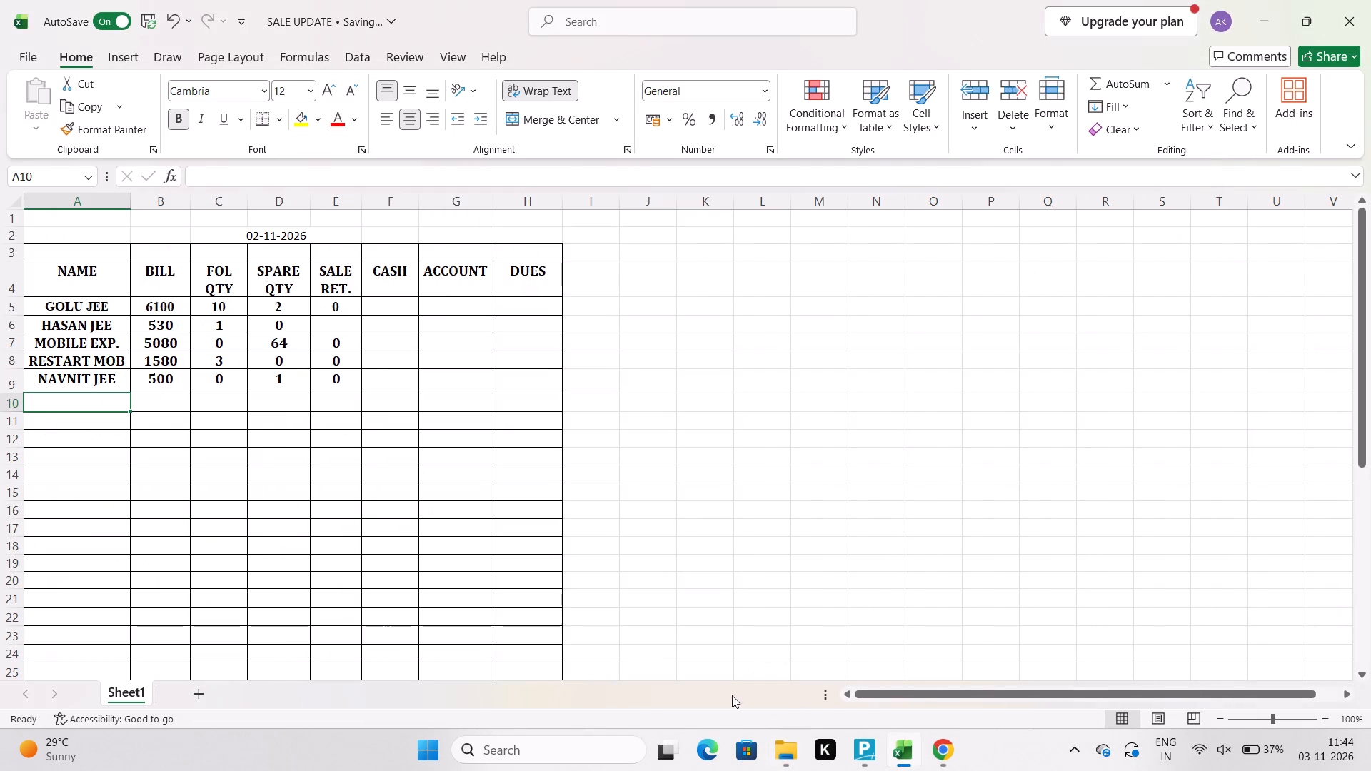
pyautogui.click(788, 762)
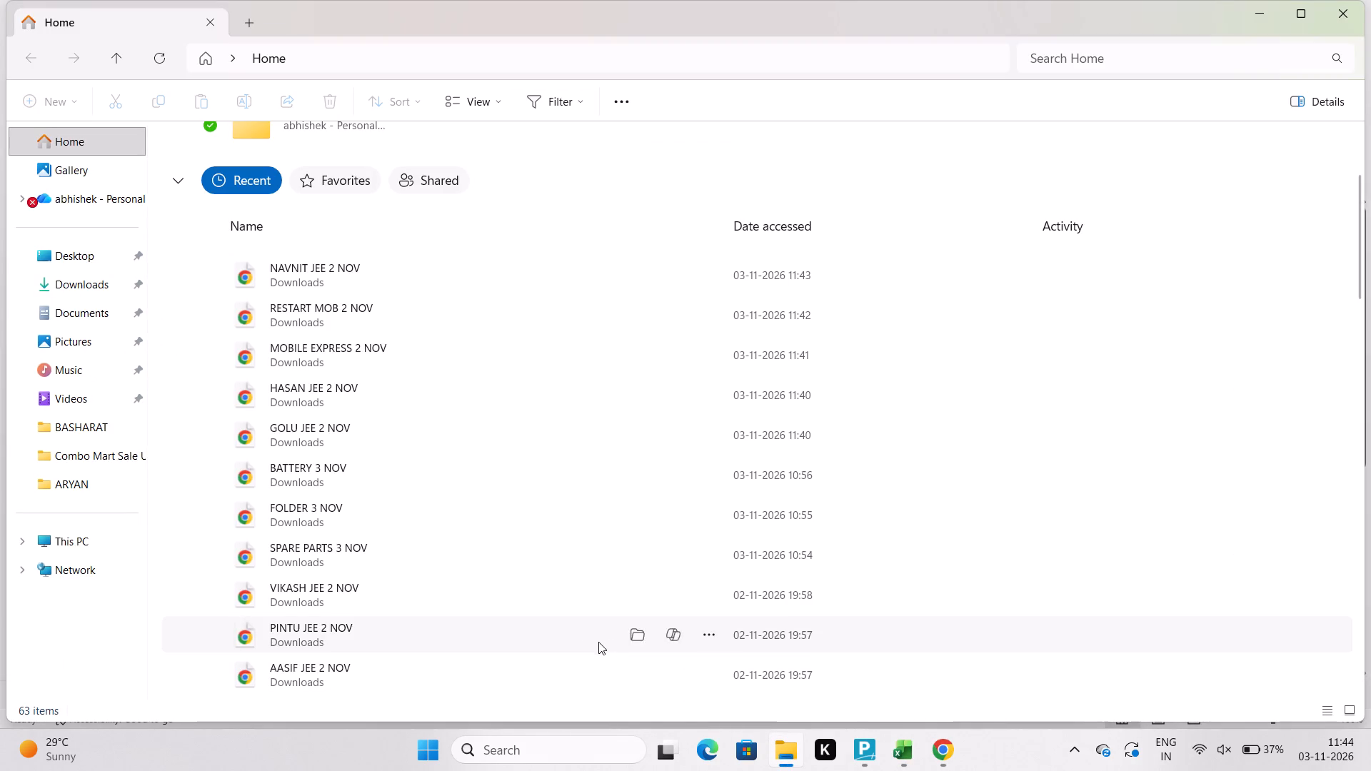
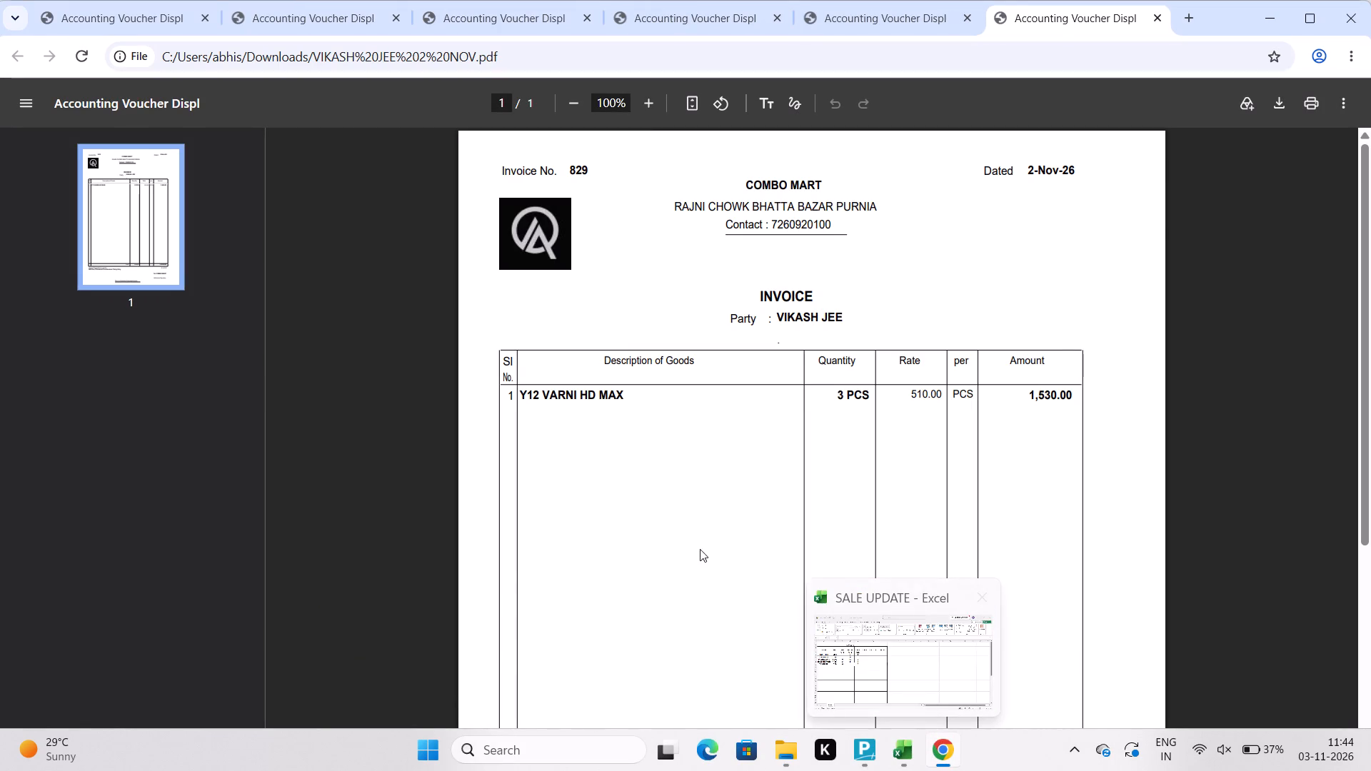
pyautogui.click(892, 754)
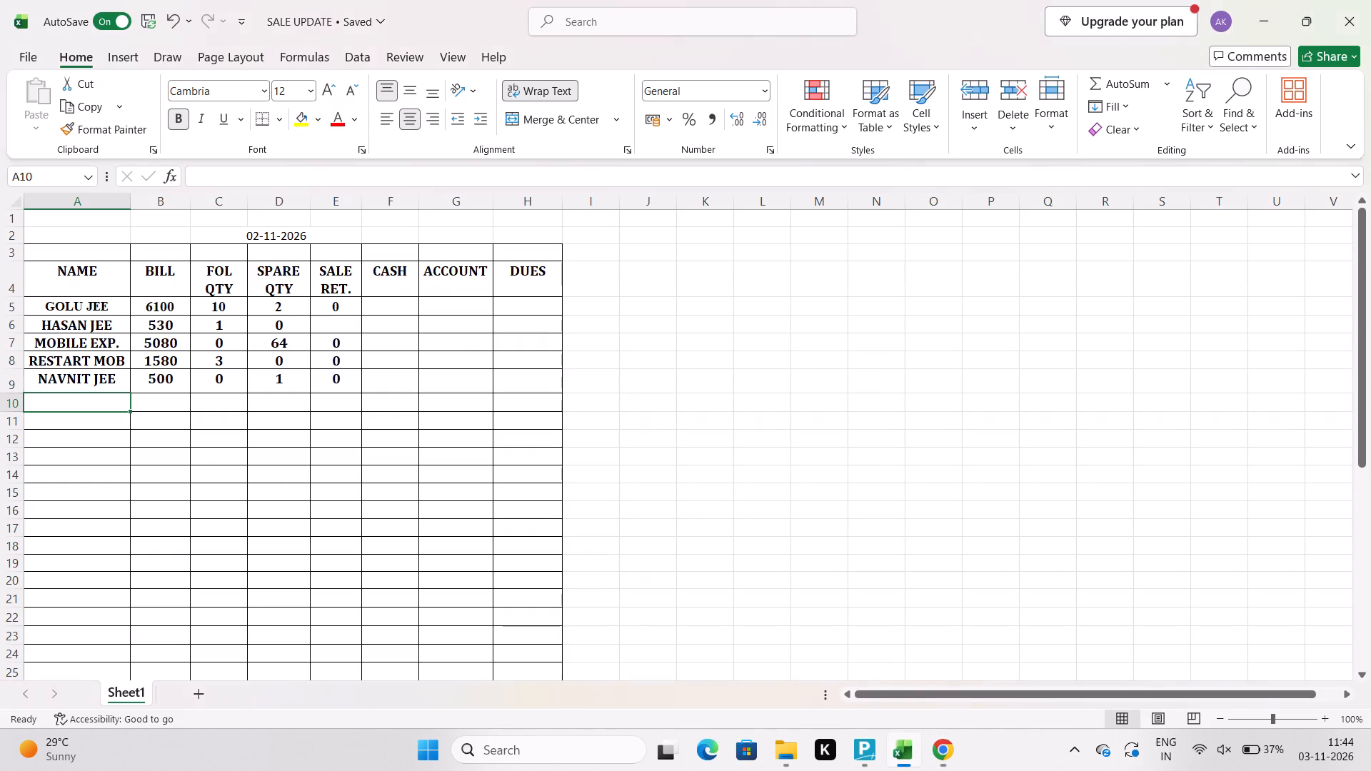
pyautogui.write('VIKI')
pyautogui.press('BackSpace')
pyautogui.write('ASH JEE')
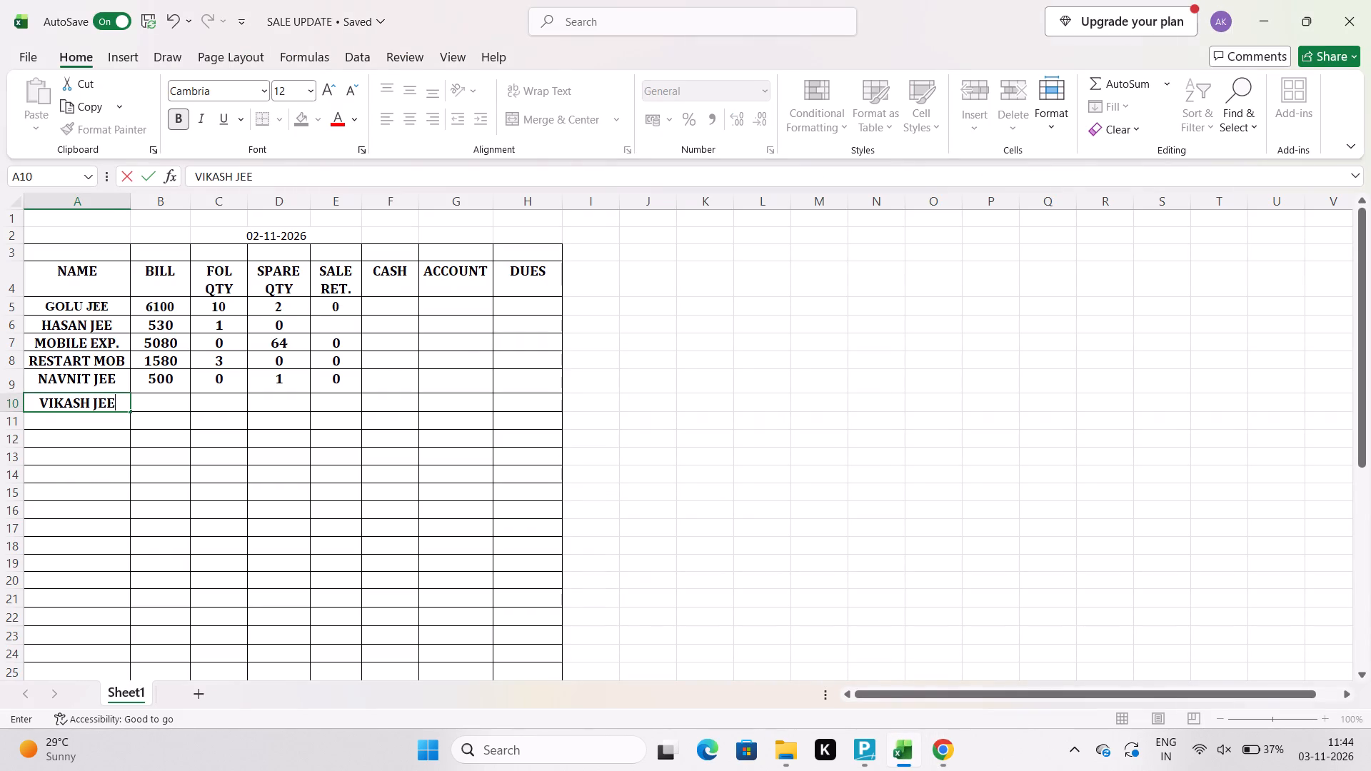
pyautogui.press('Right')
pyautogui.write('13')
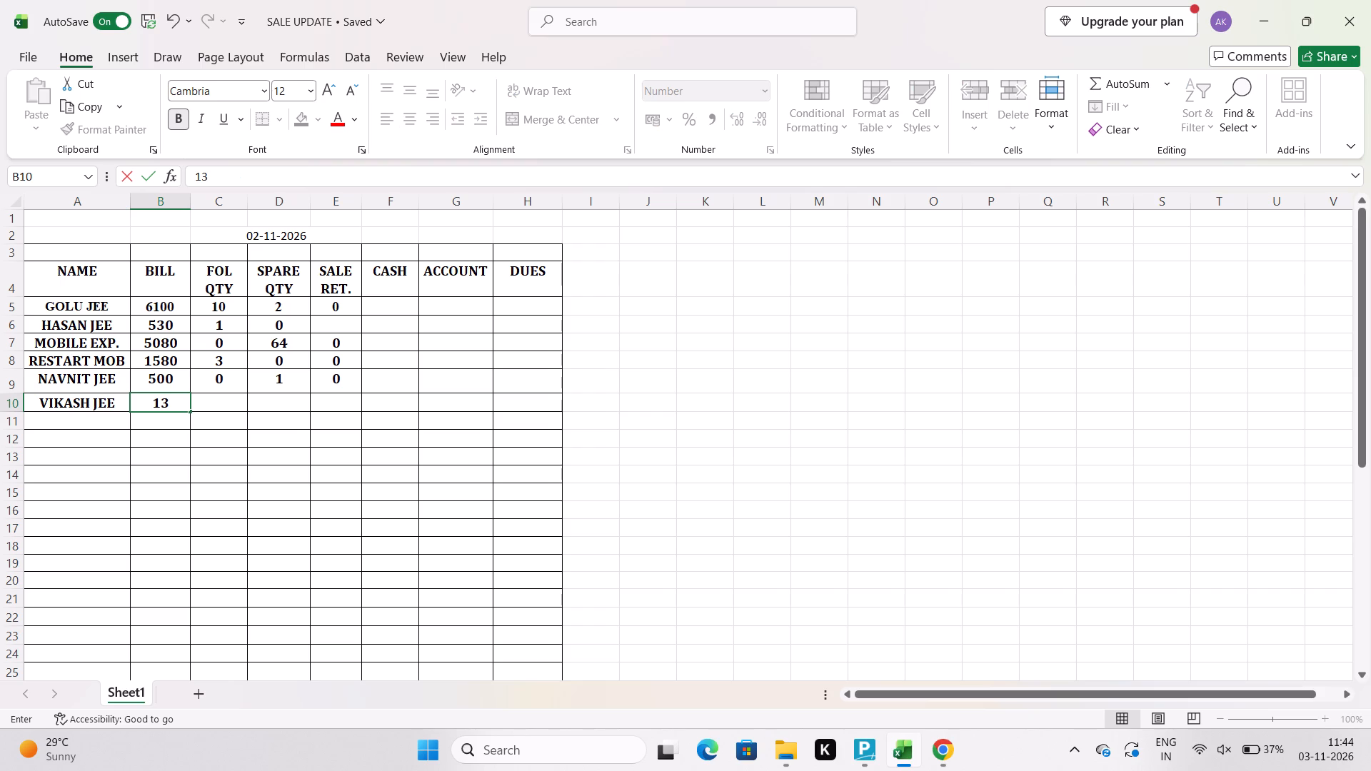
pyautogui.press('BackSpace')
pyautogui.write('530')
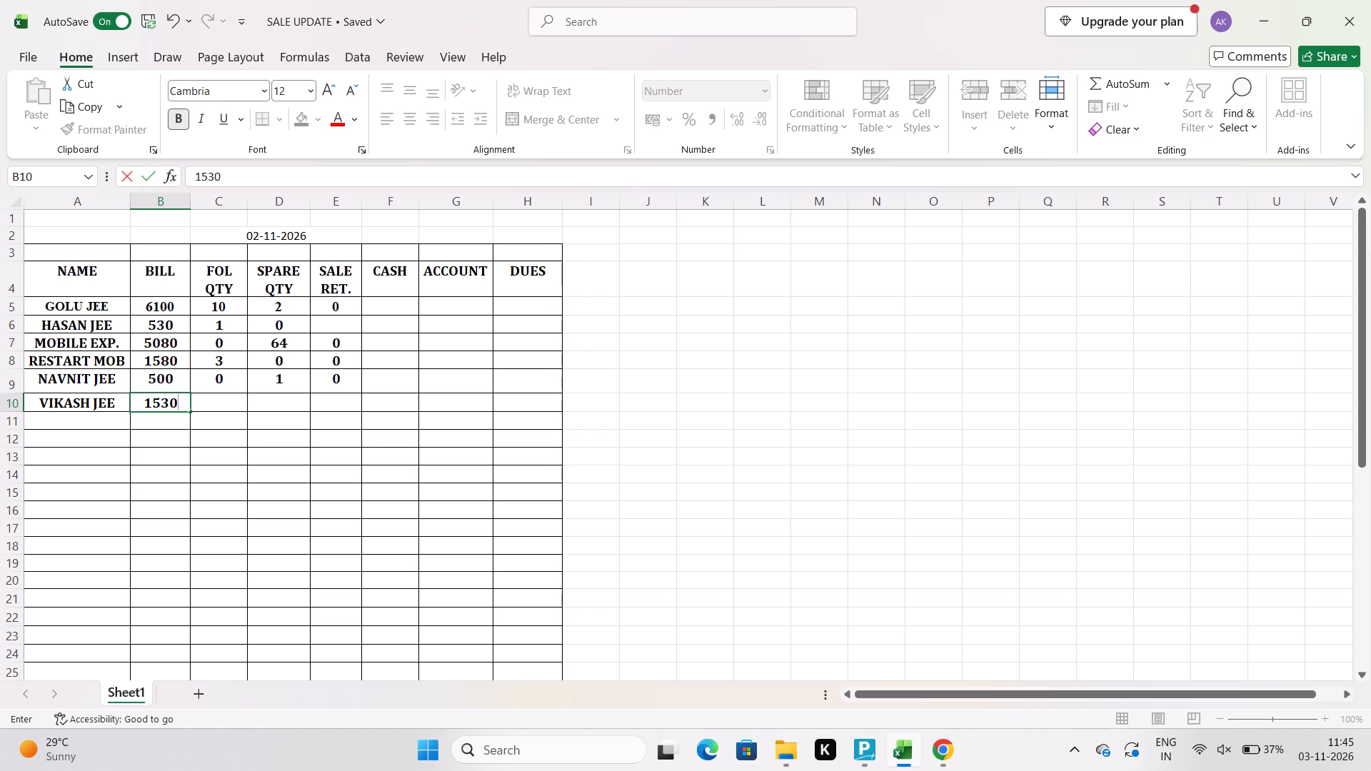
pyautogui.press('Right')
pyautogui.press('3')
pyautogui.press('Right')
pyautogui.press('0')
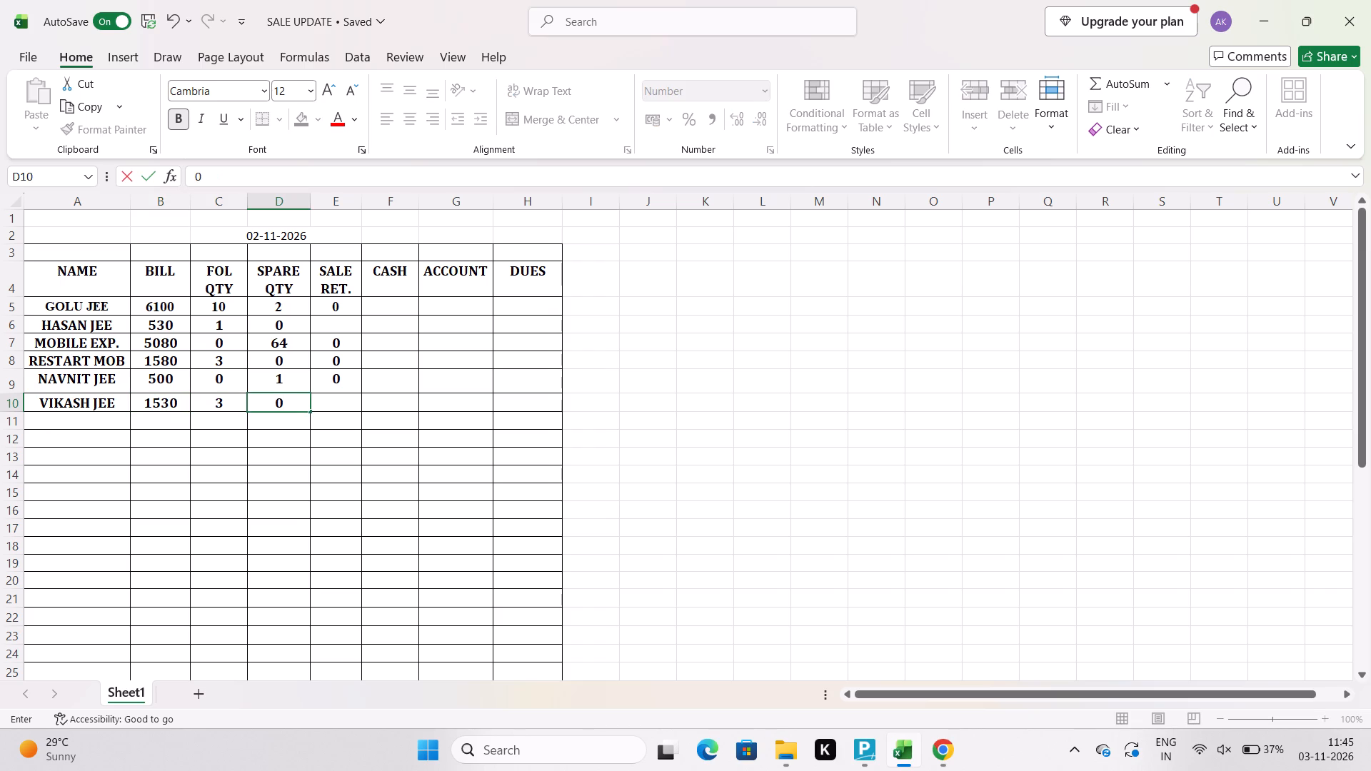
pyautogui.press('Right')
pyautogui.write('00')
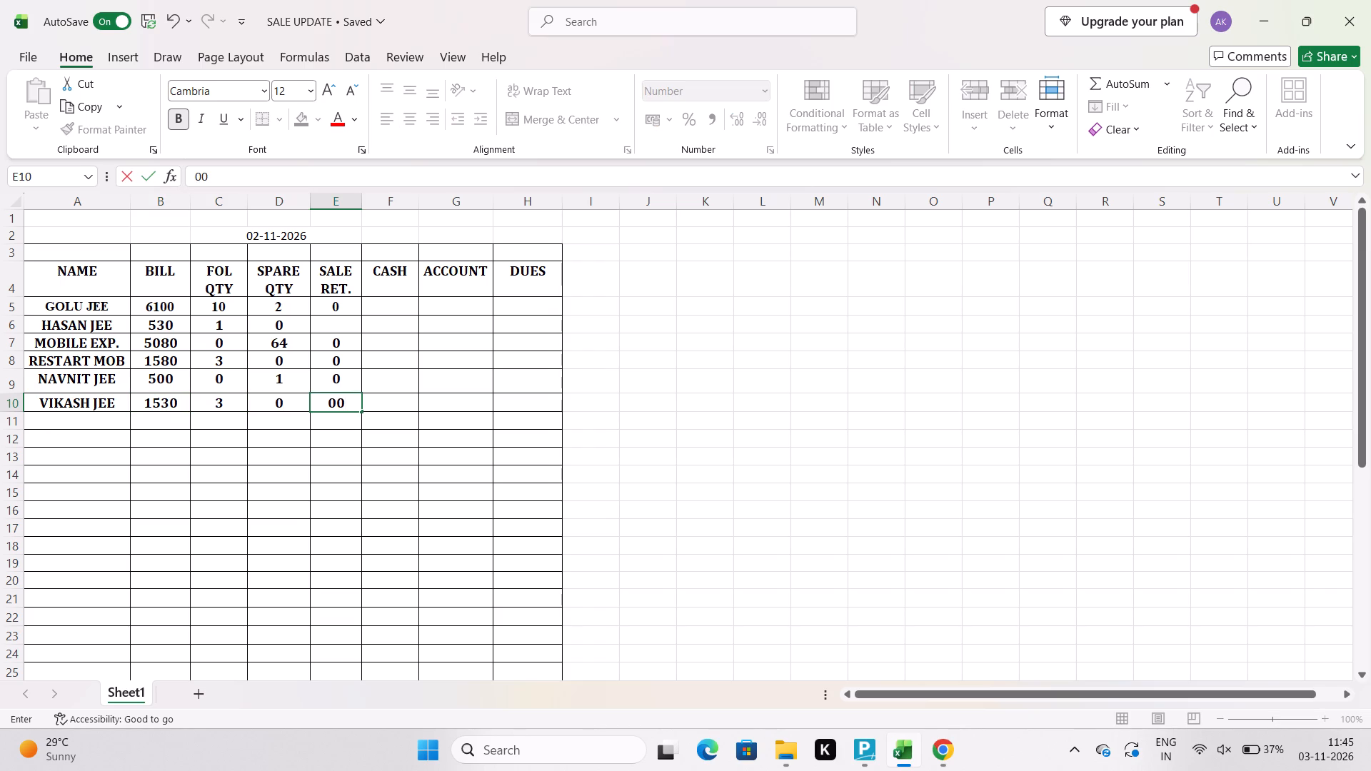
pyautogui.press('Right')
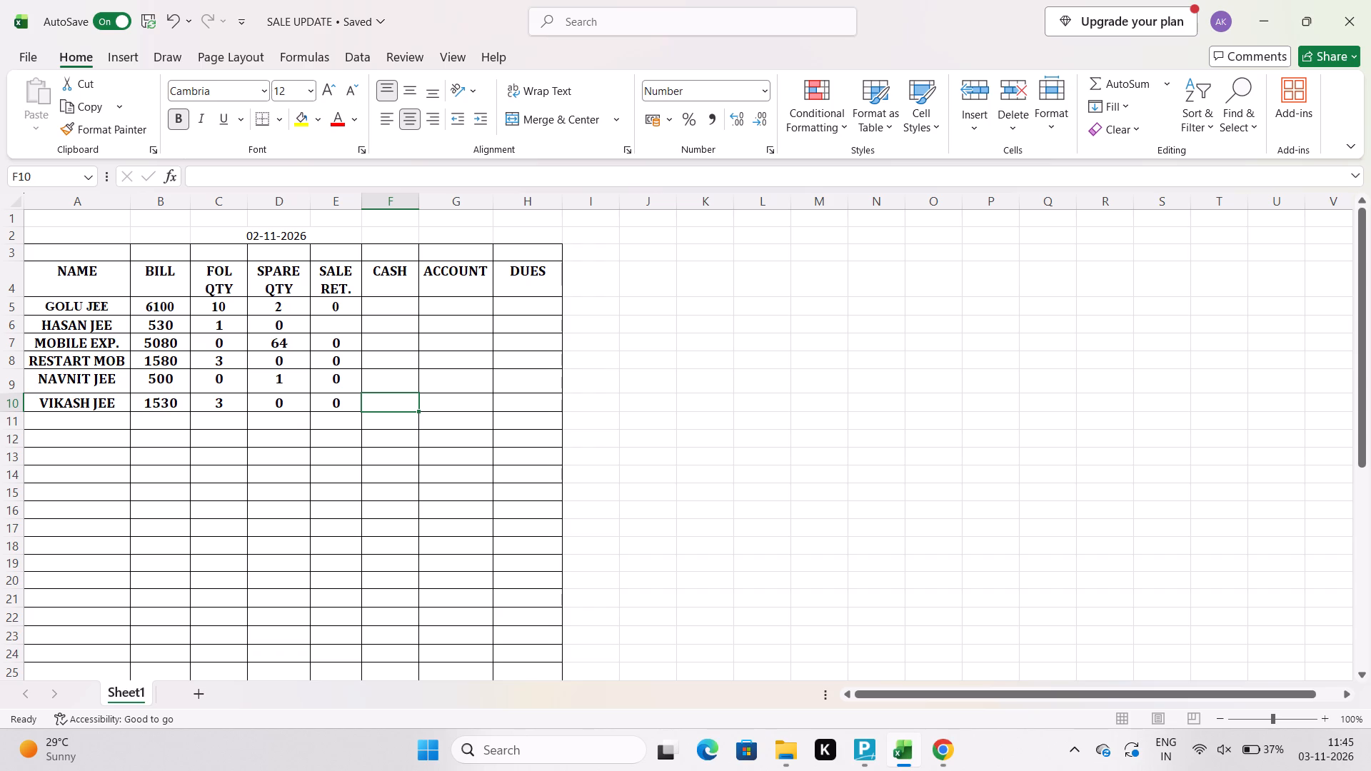
# Open the PINTU JEE 2 NOV invoice from the recent files and examine its items, total quantity and total amount.
pyautogui.click(104, 423)
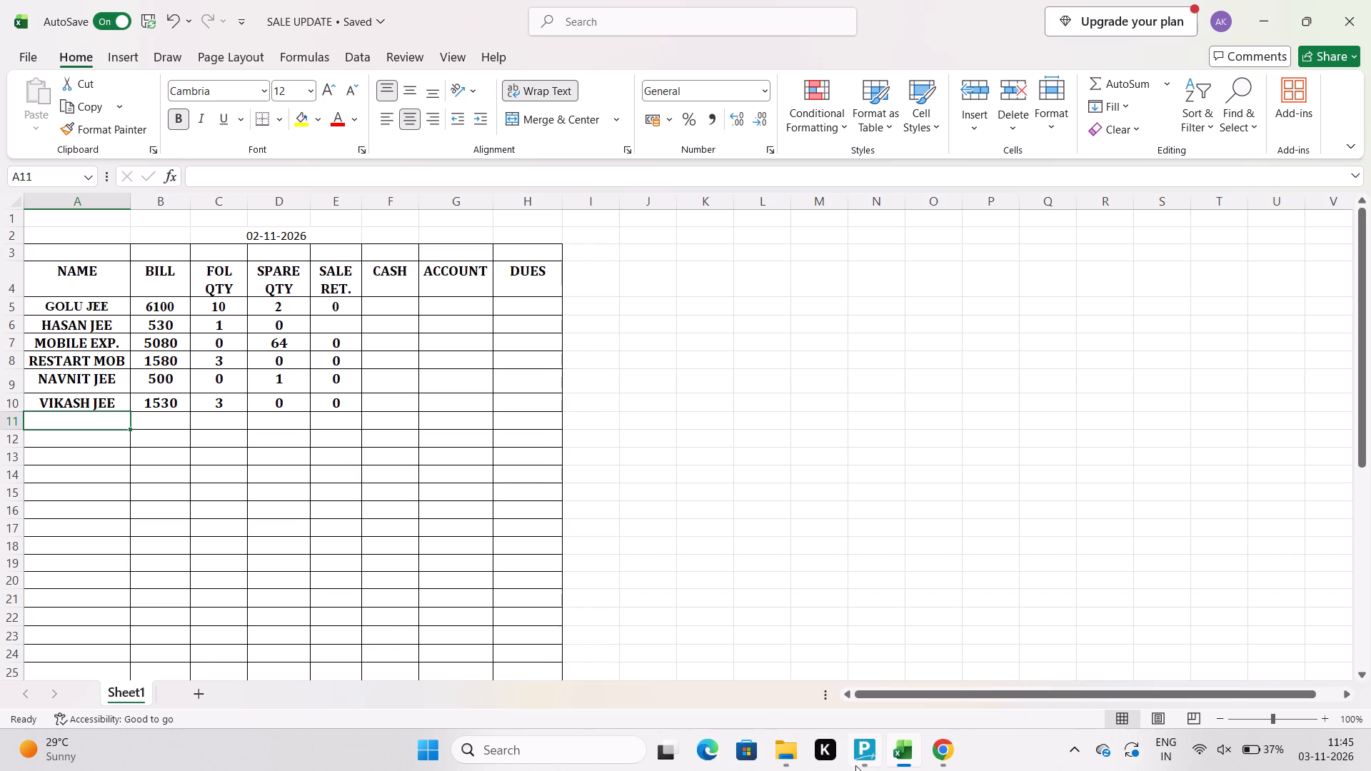
pyautogui.click(795, 758)
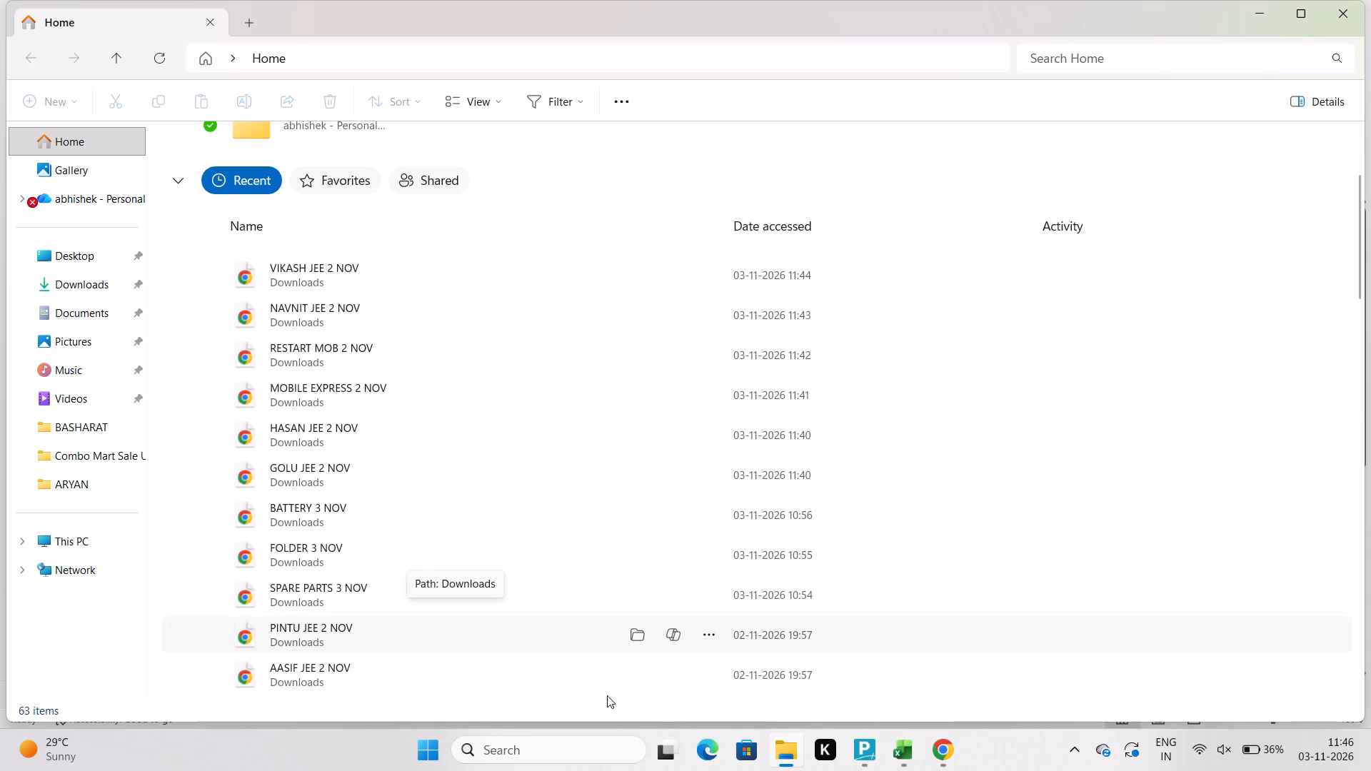
pyautogui.click(899, 751)
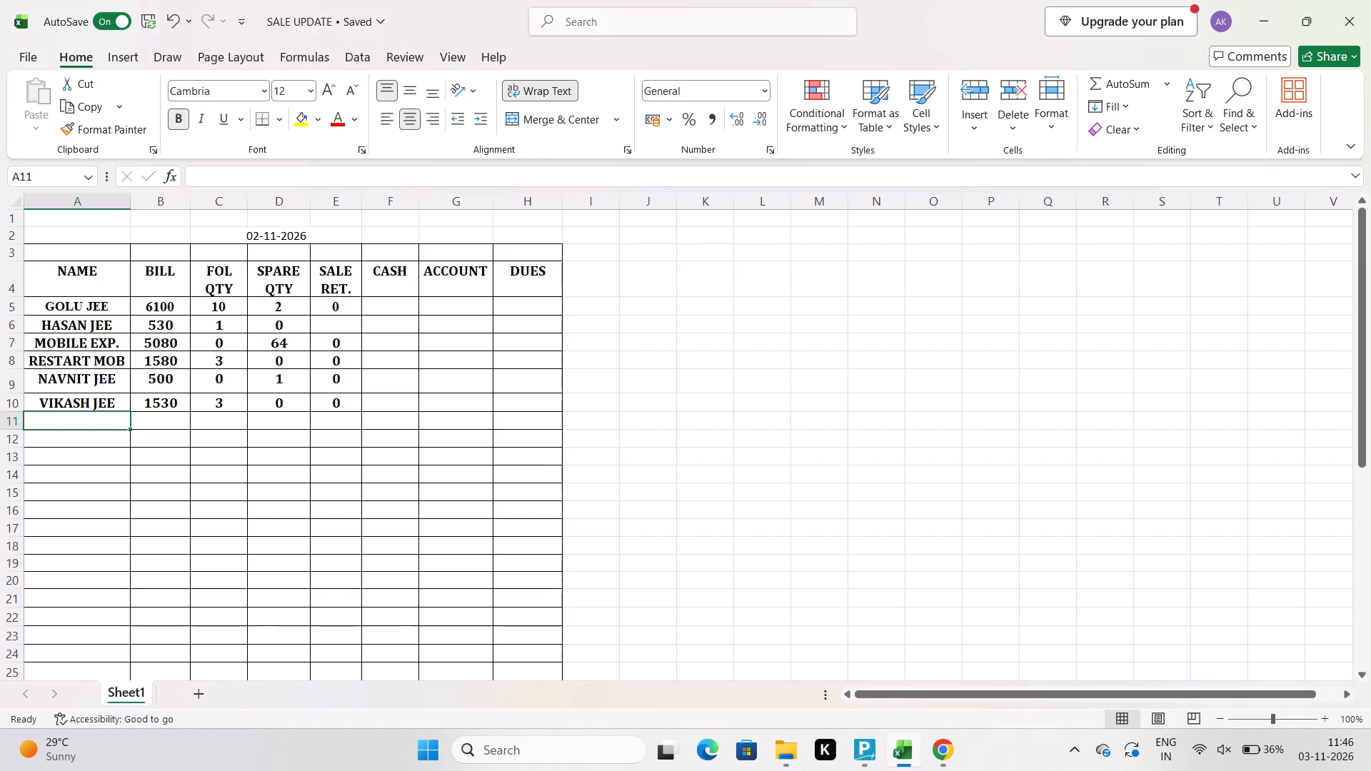
pyautogui.click(784, 749)
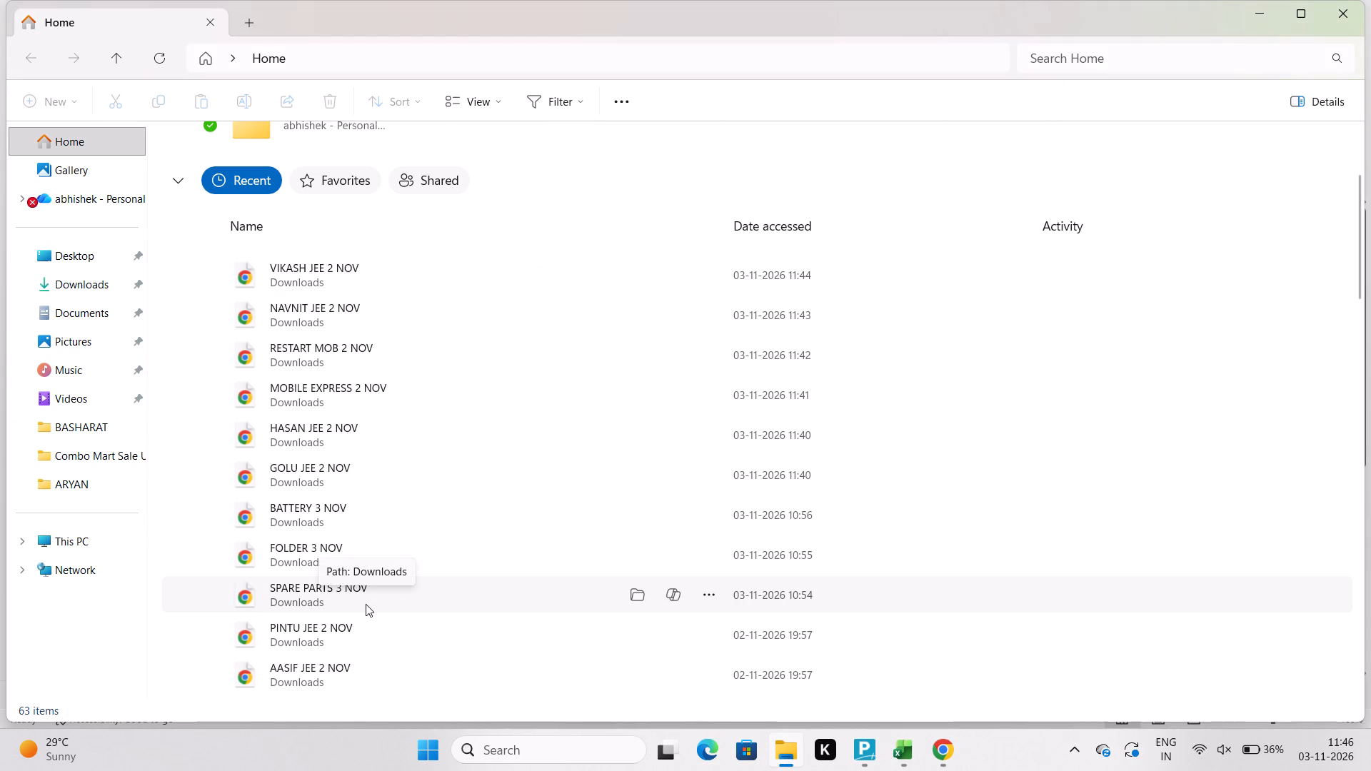
pyautogui.scroll(-1, 366, 604)
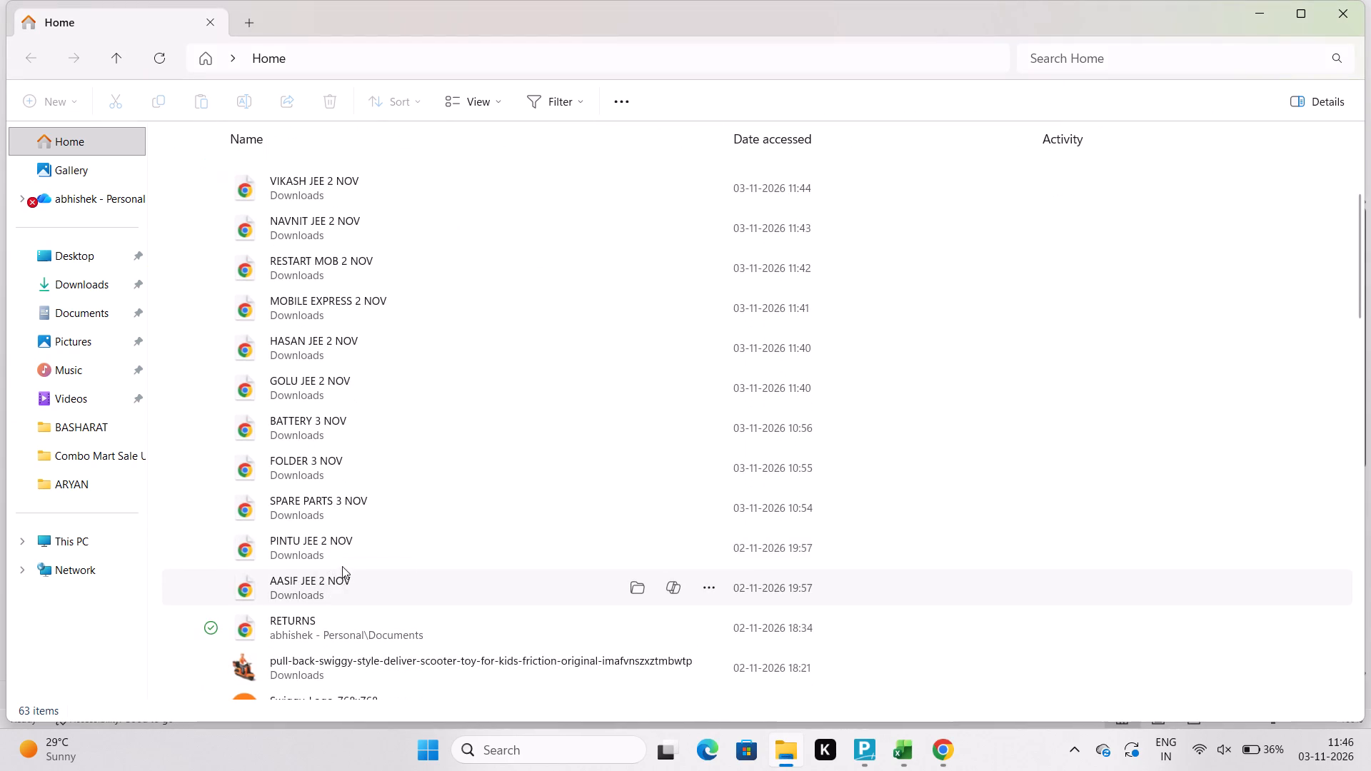
pyautogui.click(338, 541)
pyautogui.doubleClick(338, 541)
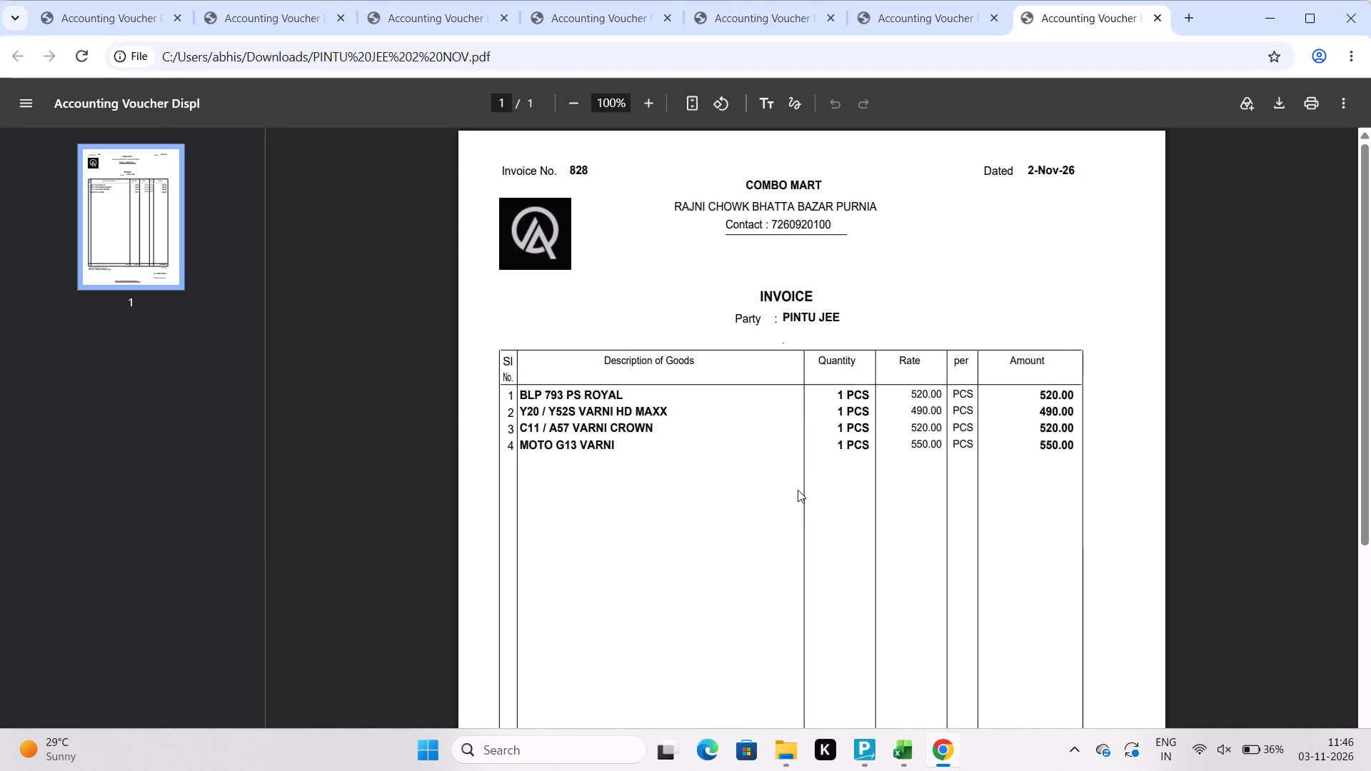
pyautogui.scroll(-7, 798, 490)
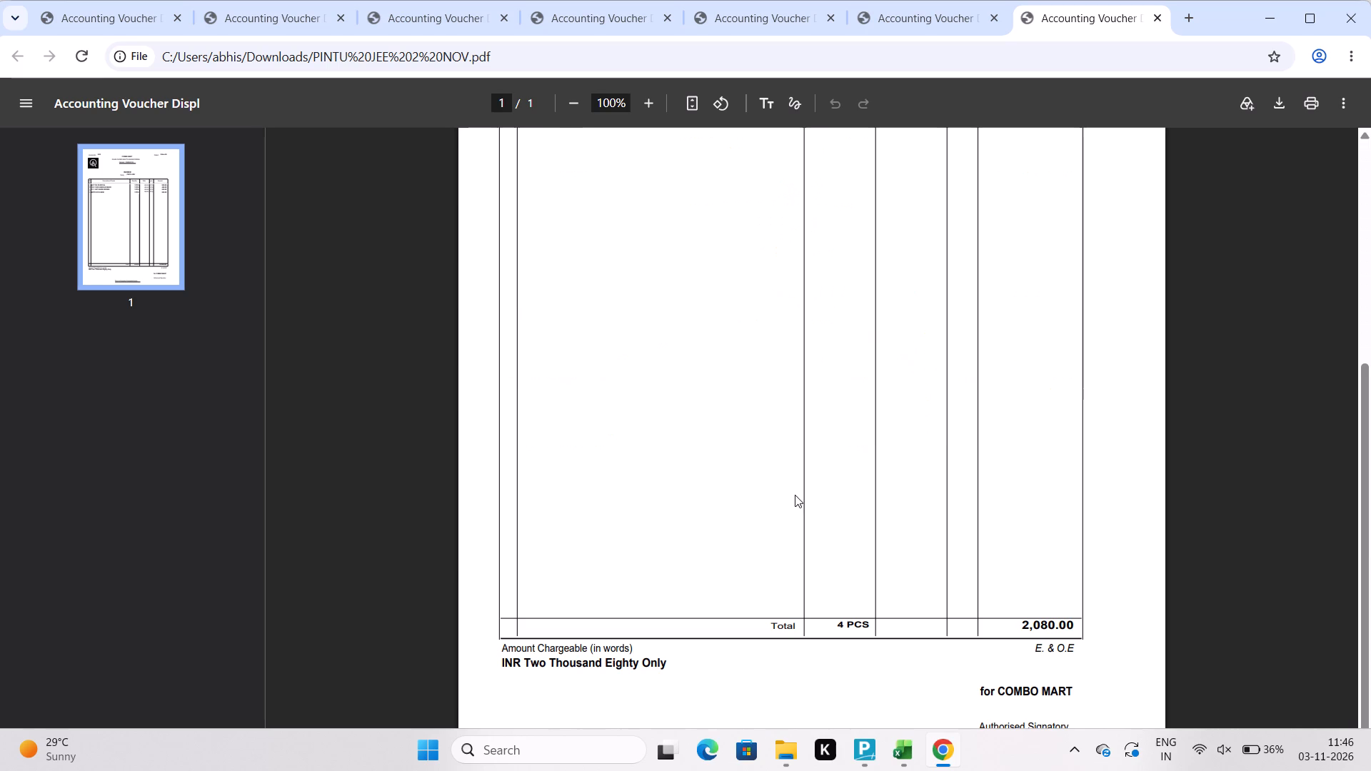
# In the SALE UPDATE workbook, fill row 11 with PINTU JEE, bill 2080, FOL QTY 4, SPARE QTY 0 and SALE RET. 0.
pyautogui.click(905, 752)
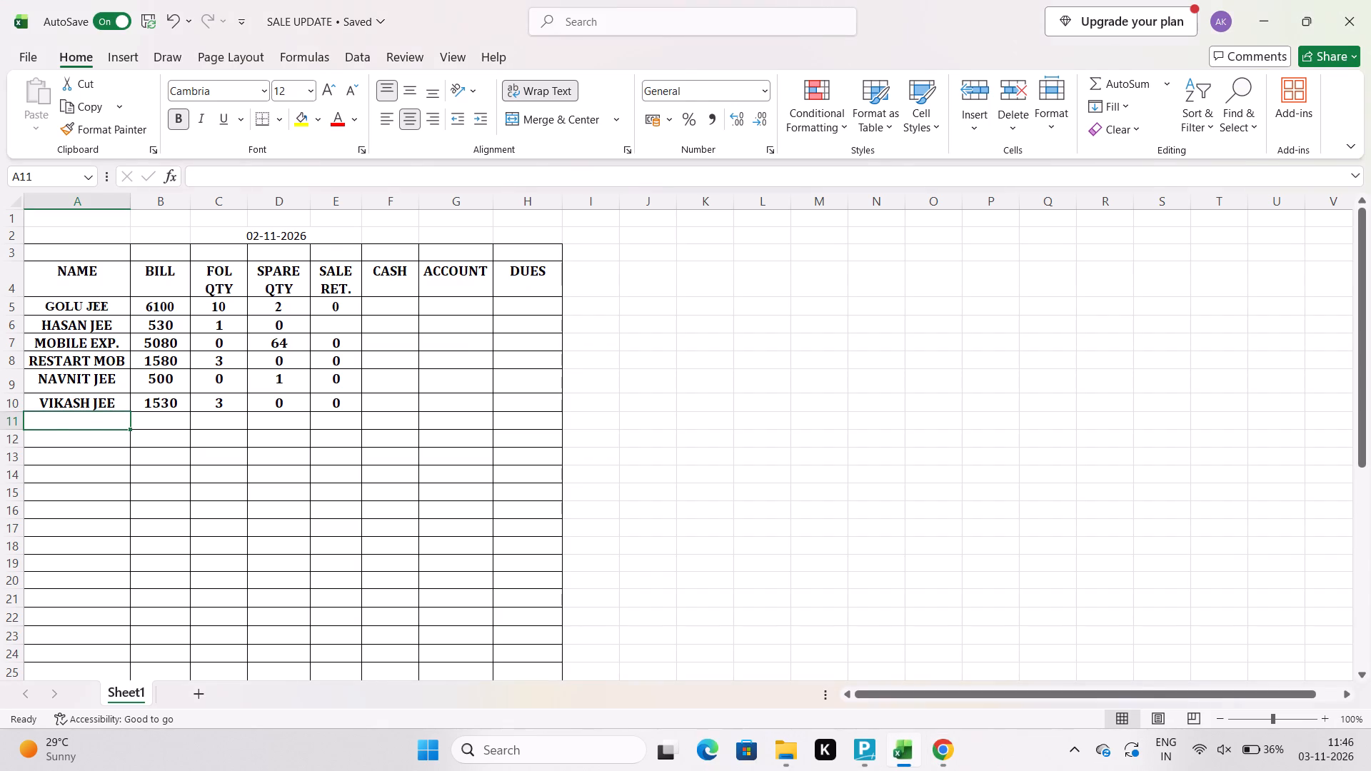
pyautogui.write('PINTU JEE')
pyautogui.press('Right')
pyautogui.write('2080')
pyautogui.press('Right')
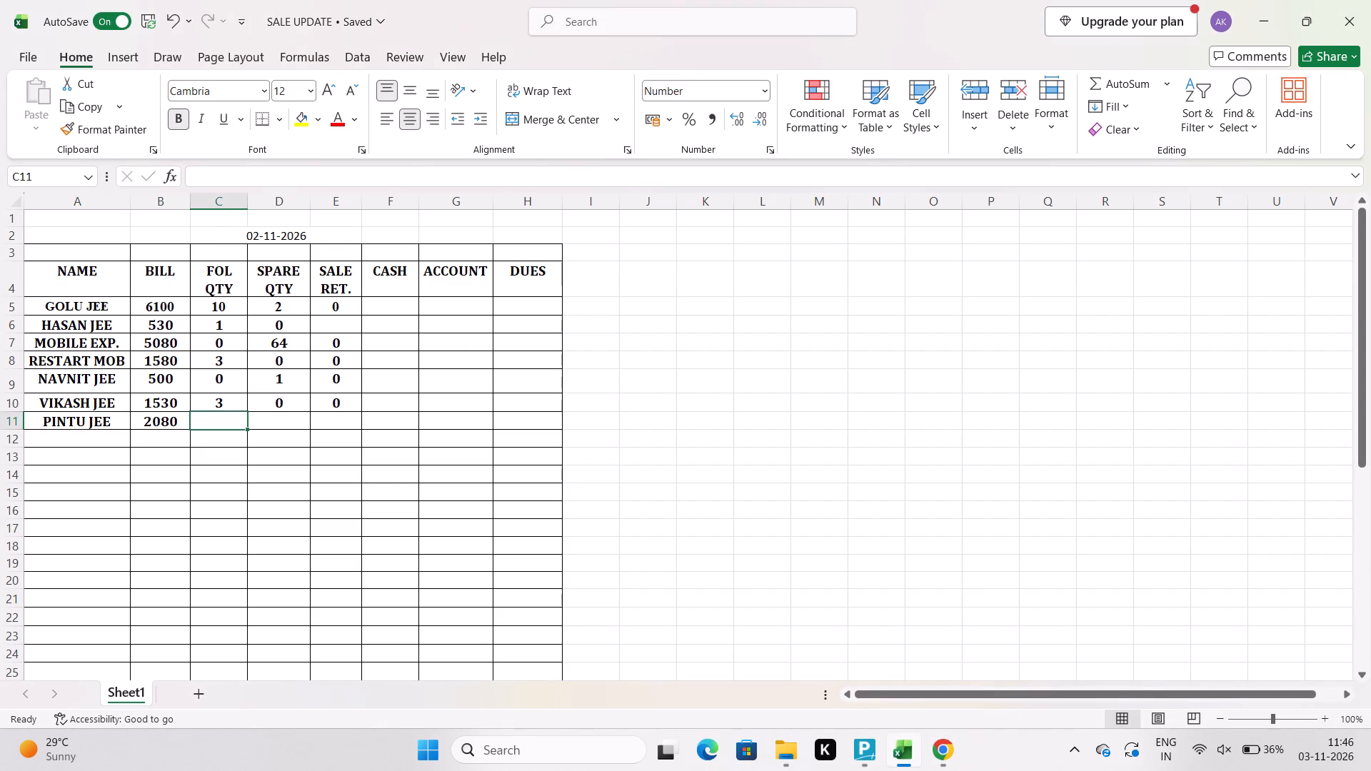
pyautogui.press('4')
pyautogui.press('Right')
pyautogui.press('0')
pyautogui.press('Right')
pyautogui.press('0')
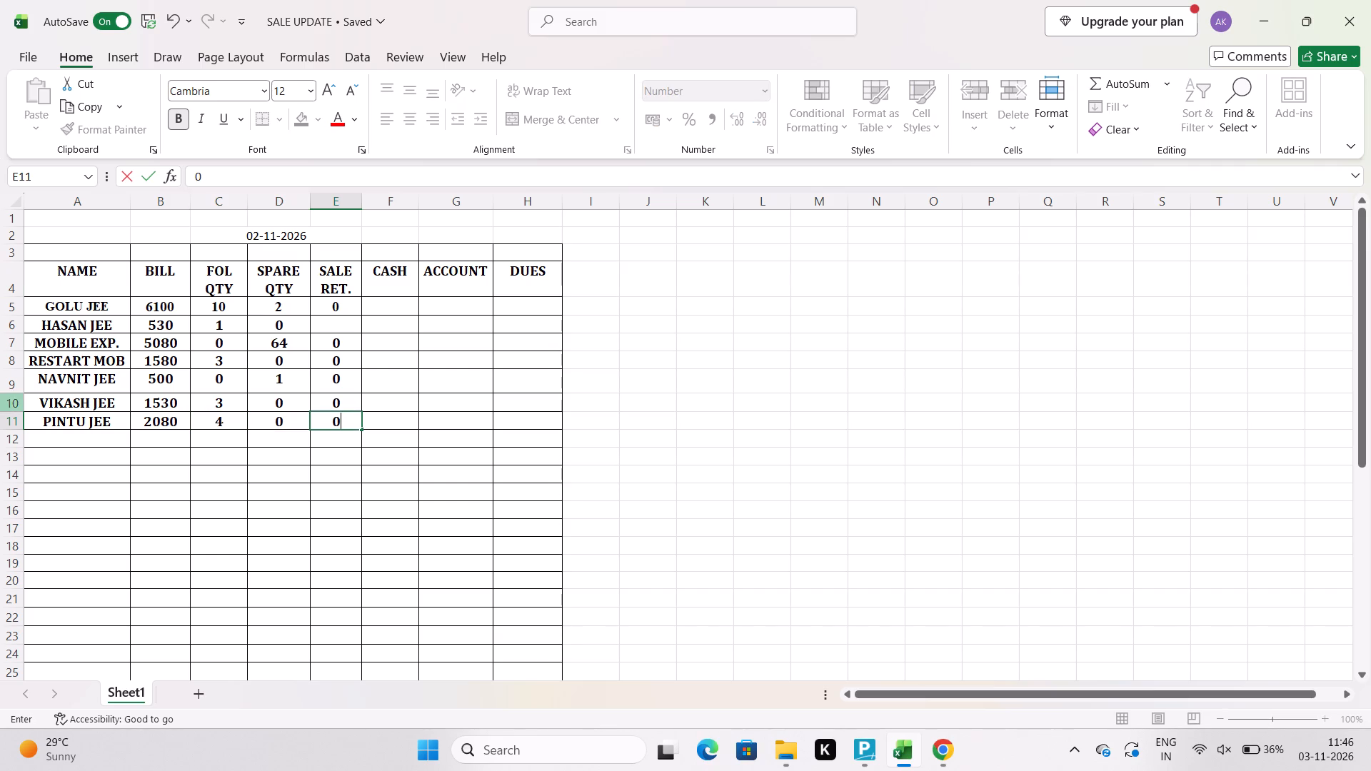
pyautogui.click(69, 440)
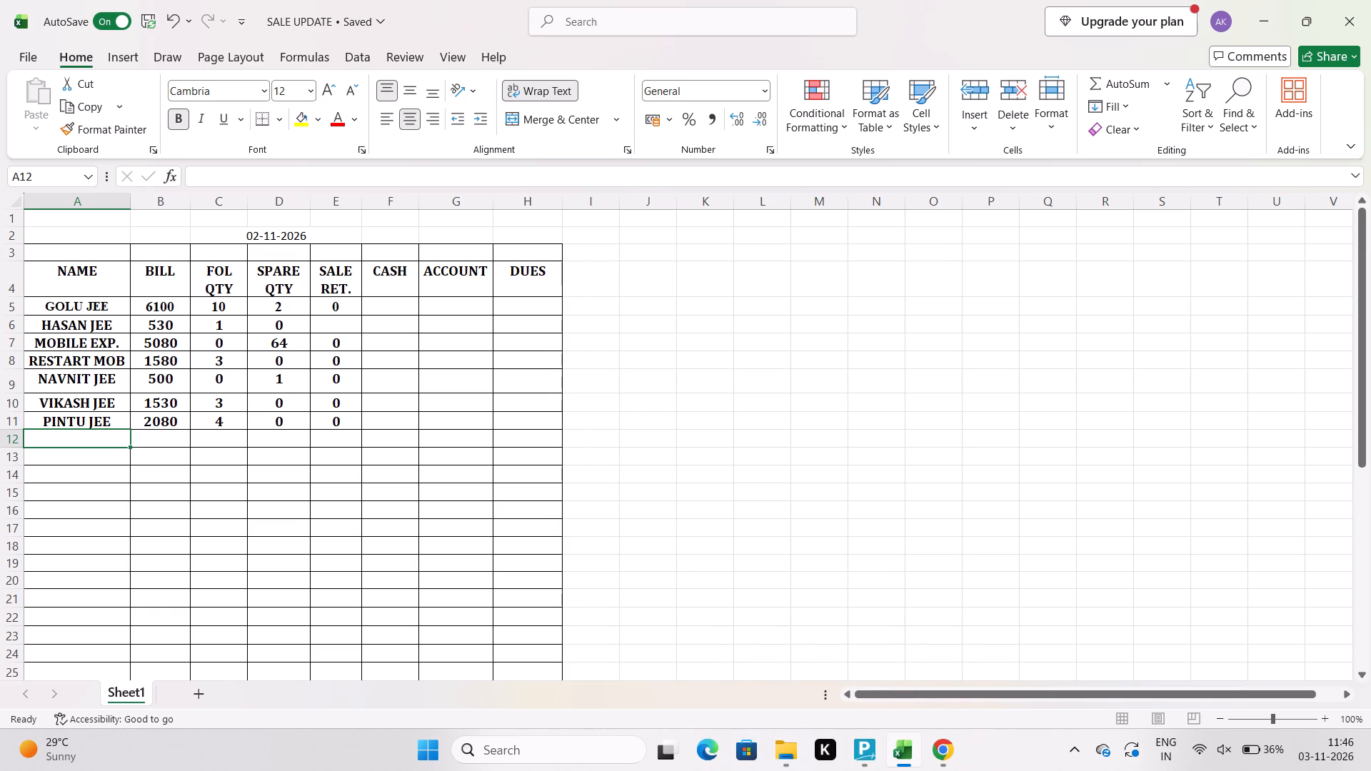
# Open the AASIF JEE 2 NOV invoice from the recent files and examine its item quantity and amount.
pyautogui.click(789, 755)
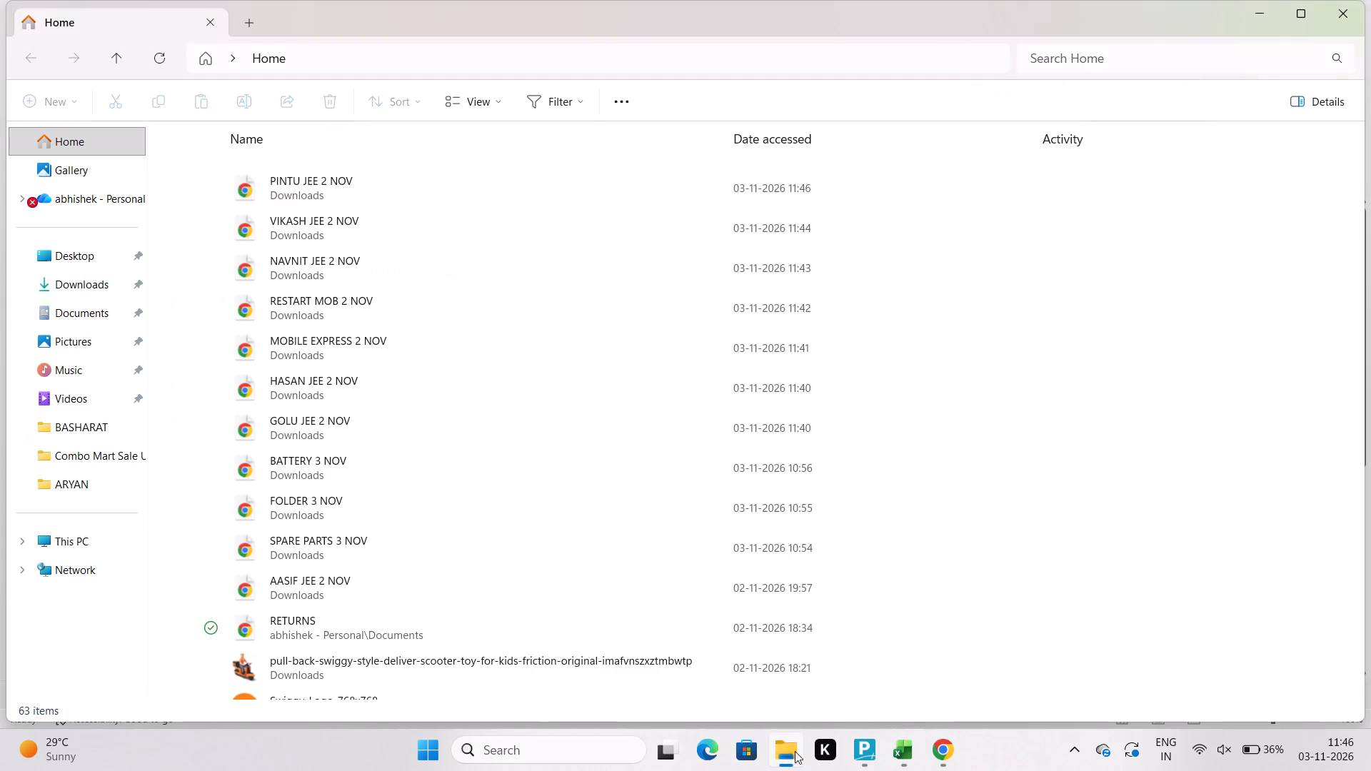
pyautogui.doubleClick(355, 583)
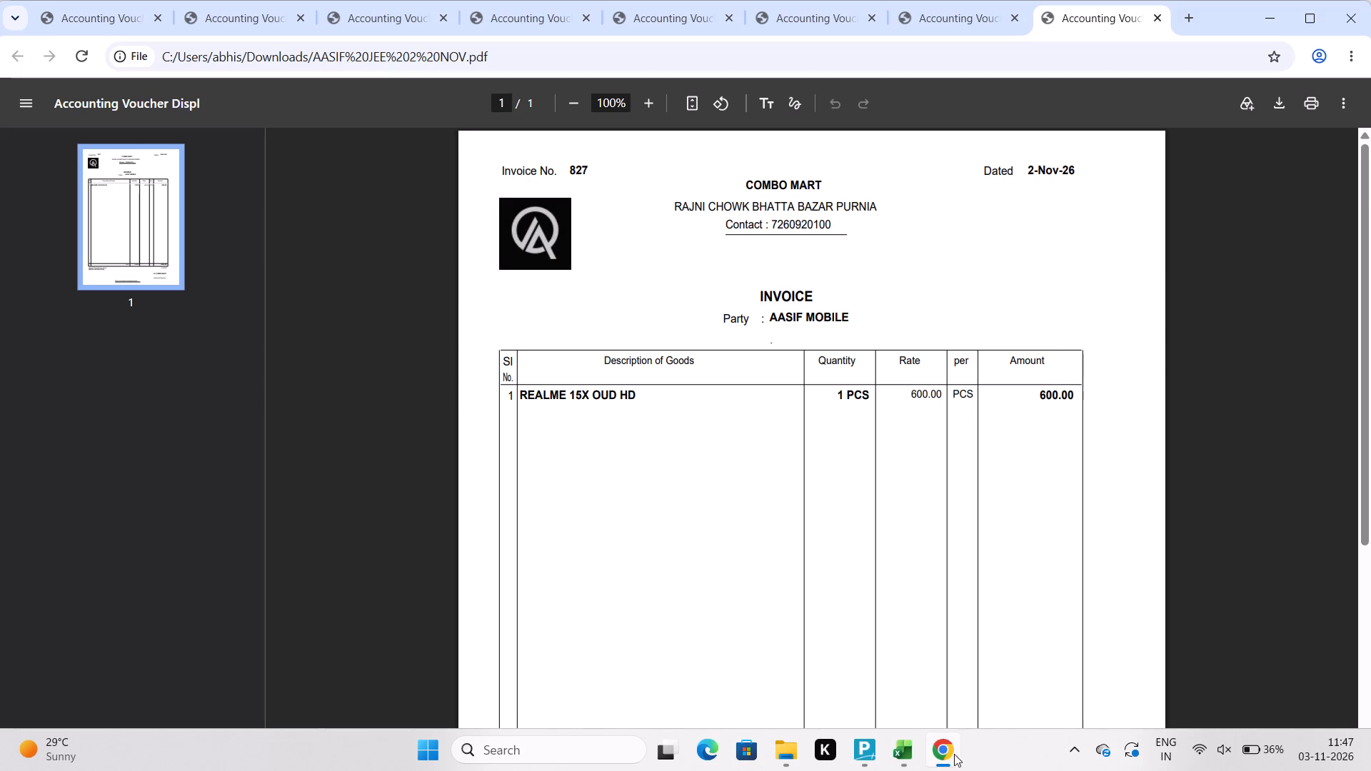
# In the SALE UPDATE workbook, fill row 12 with AASIF JEE, bill 600, FOL QTY 1, SPARE QTY 0 and SALE RET. 0.
pyautogui.click(911, 750)
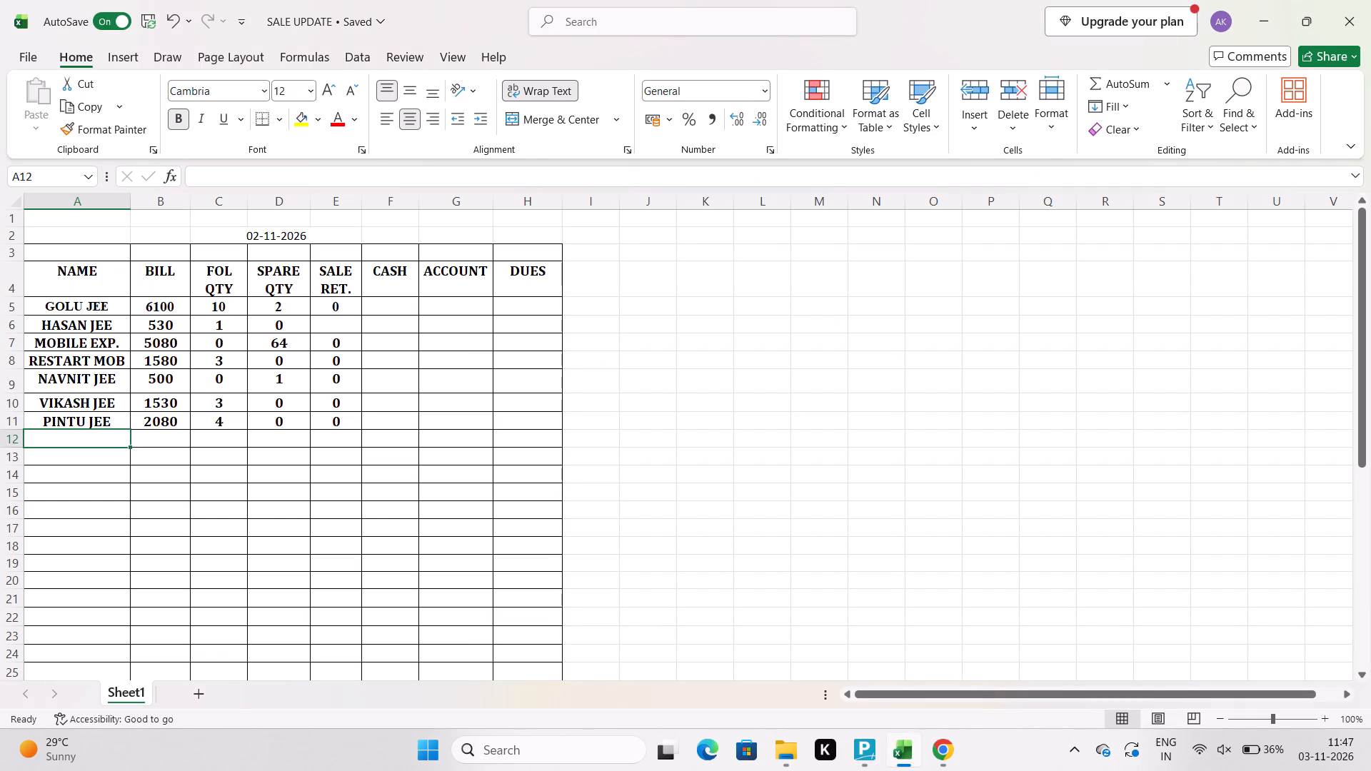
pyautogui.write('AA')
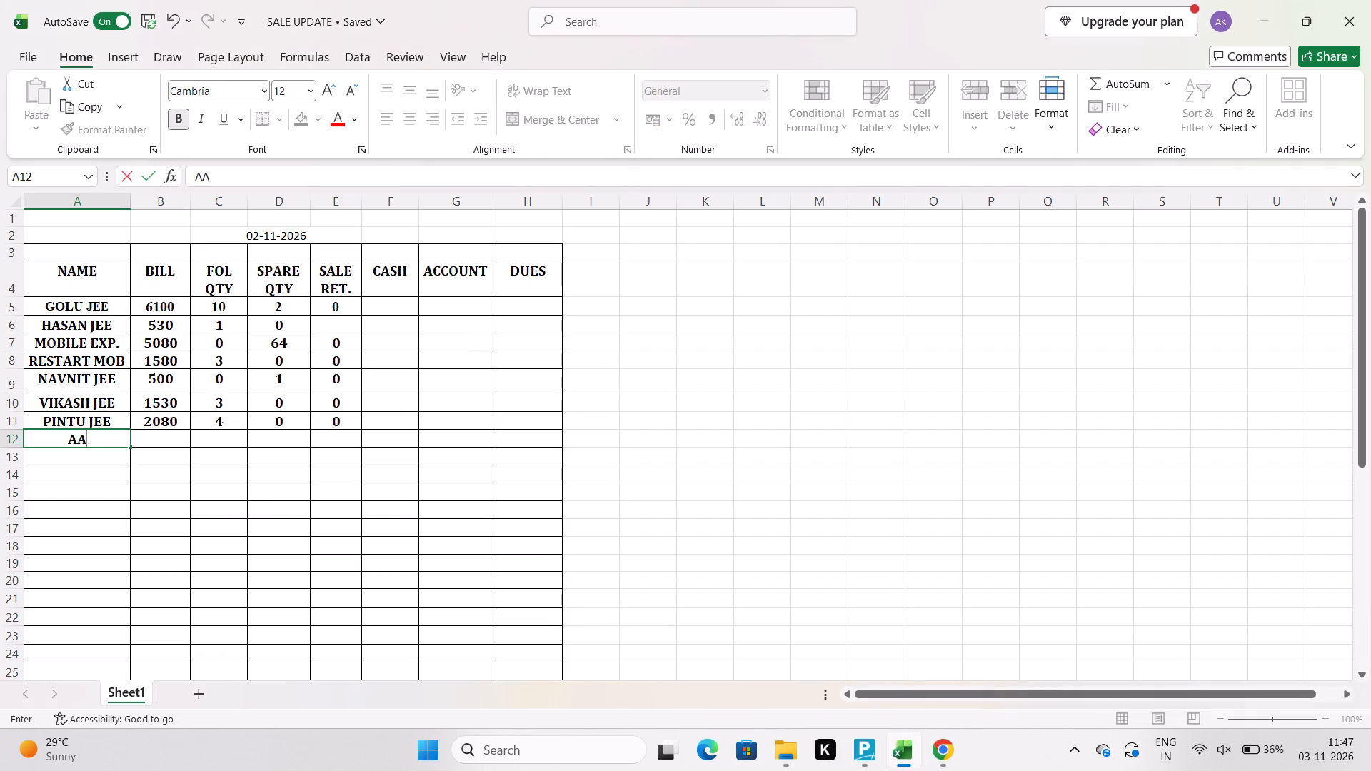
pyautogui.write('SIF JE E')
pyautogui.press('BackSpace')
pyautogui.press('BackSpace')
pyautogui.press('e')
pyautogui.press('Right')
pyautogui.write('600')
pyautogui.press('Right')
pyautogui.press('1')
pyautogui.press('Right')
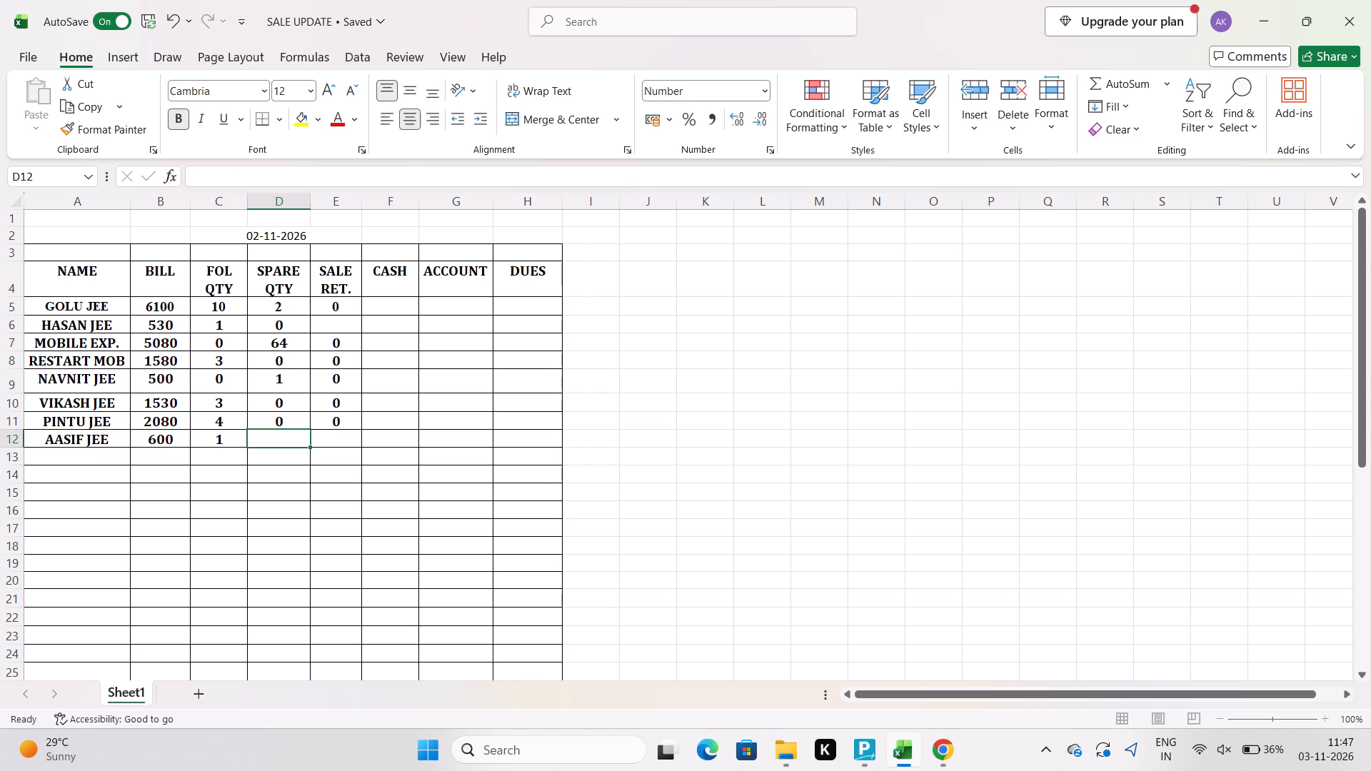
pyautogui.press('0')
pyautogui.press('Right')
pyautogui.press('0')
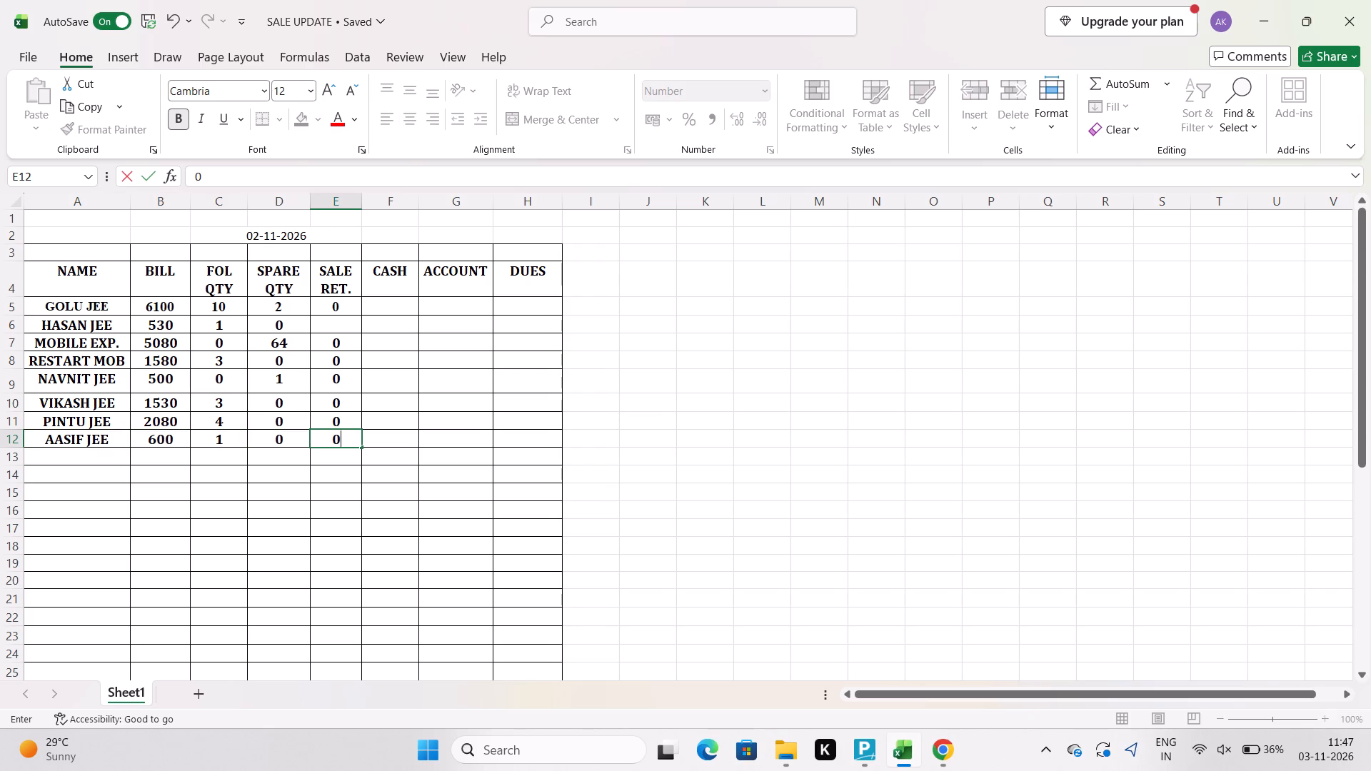
# Look through the recent files in File Explorer for any remaining 2 NOV invoices, and return to the SALE UPDATE workbook.
pyautogui.click(797, 768)
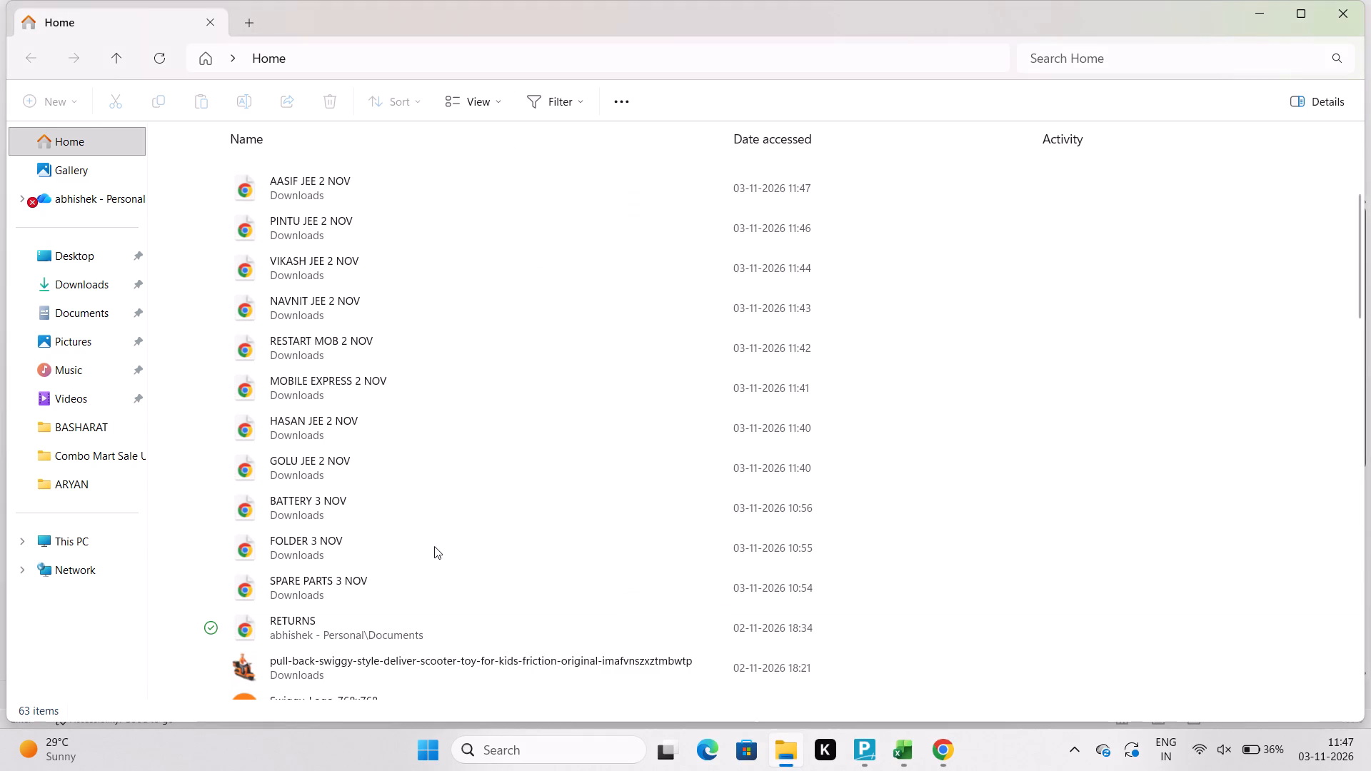
pyautogui.scroll(-1, 434, 546)
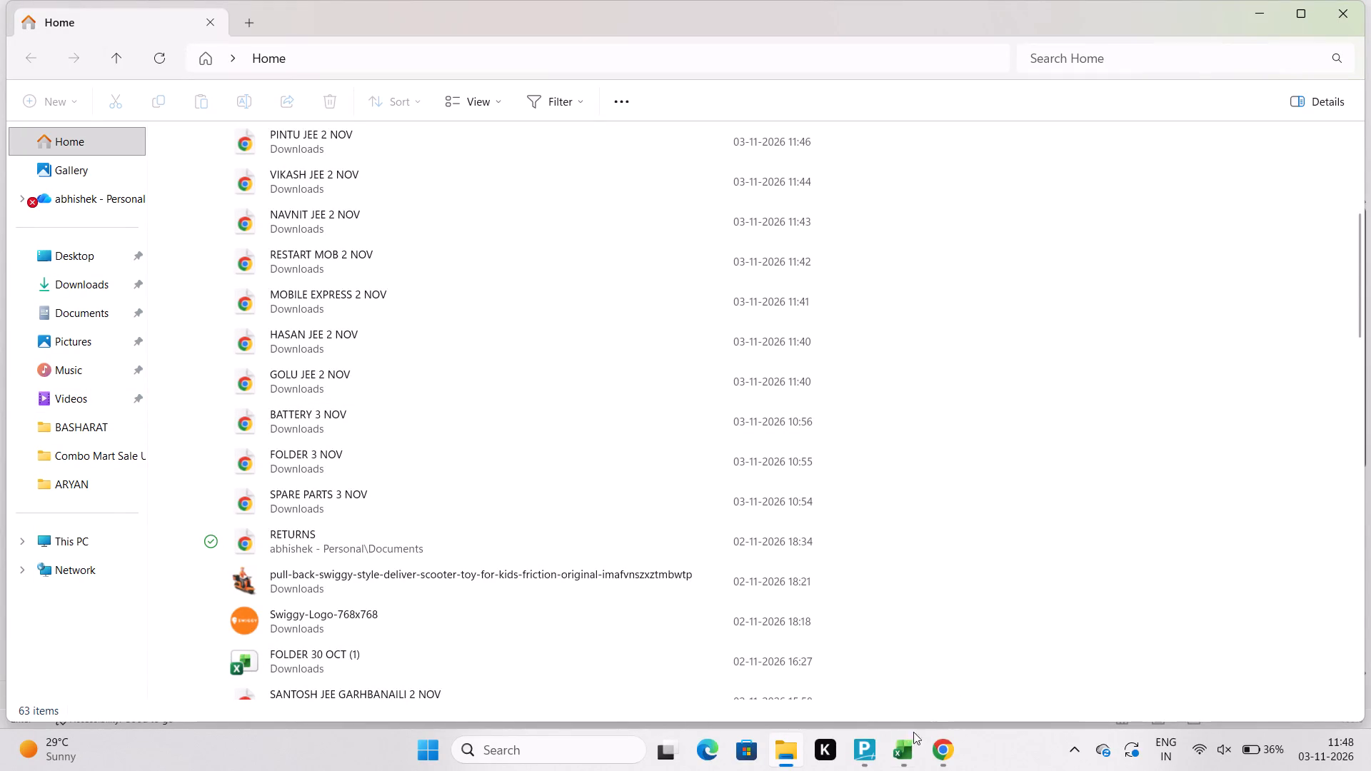
pyautogui.click(897, 747)
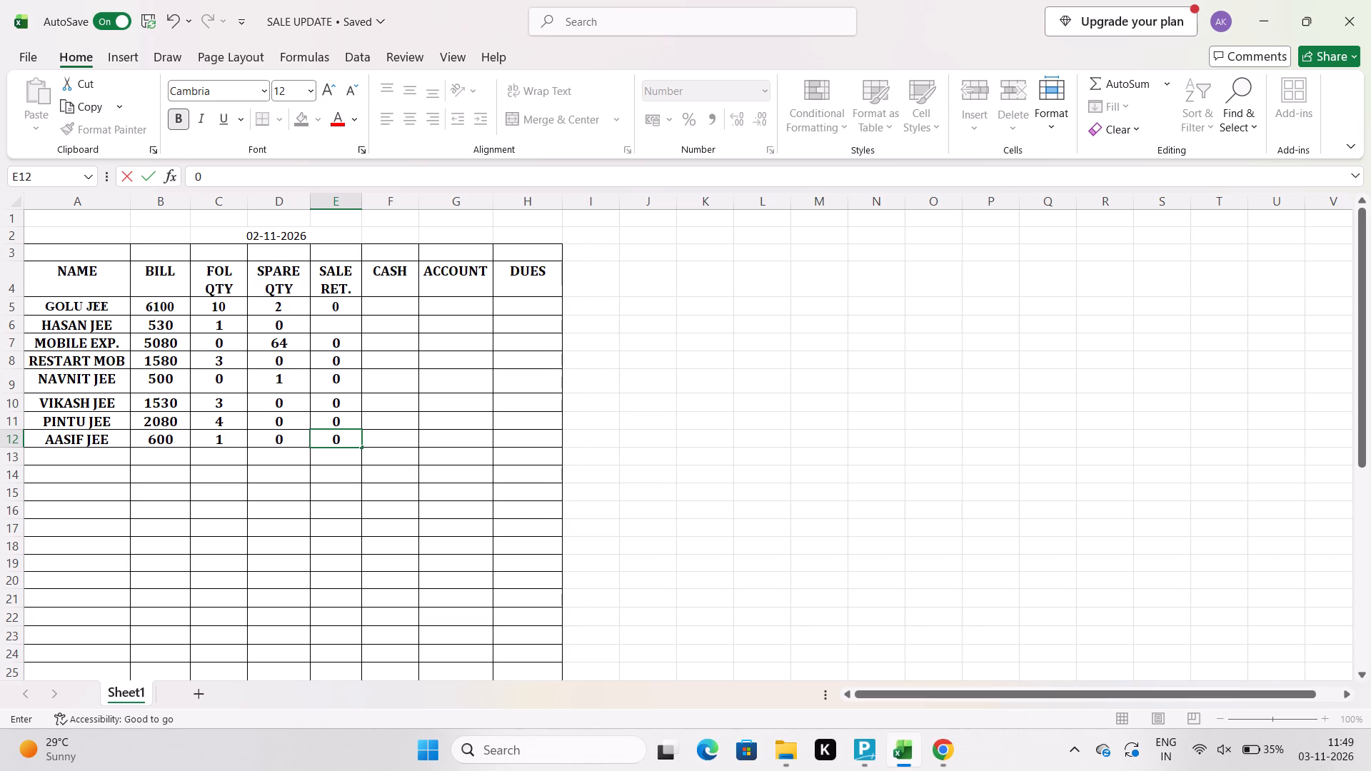
# Check the party names entered in rows 5 to 12 of the NAME column, one by one.
pyautogui.moveTo(84, 300); pyautogui.dragTo(74, 433)
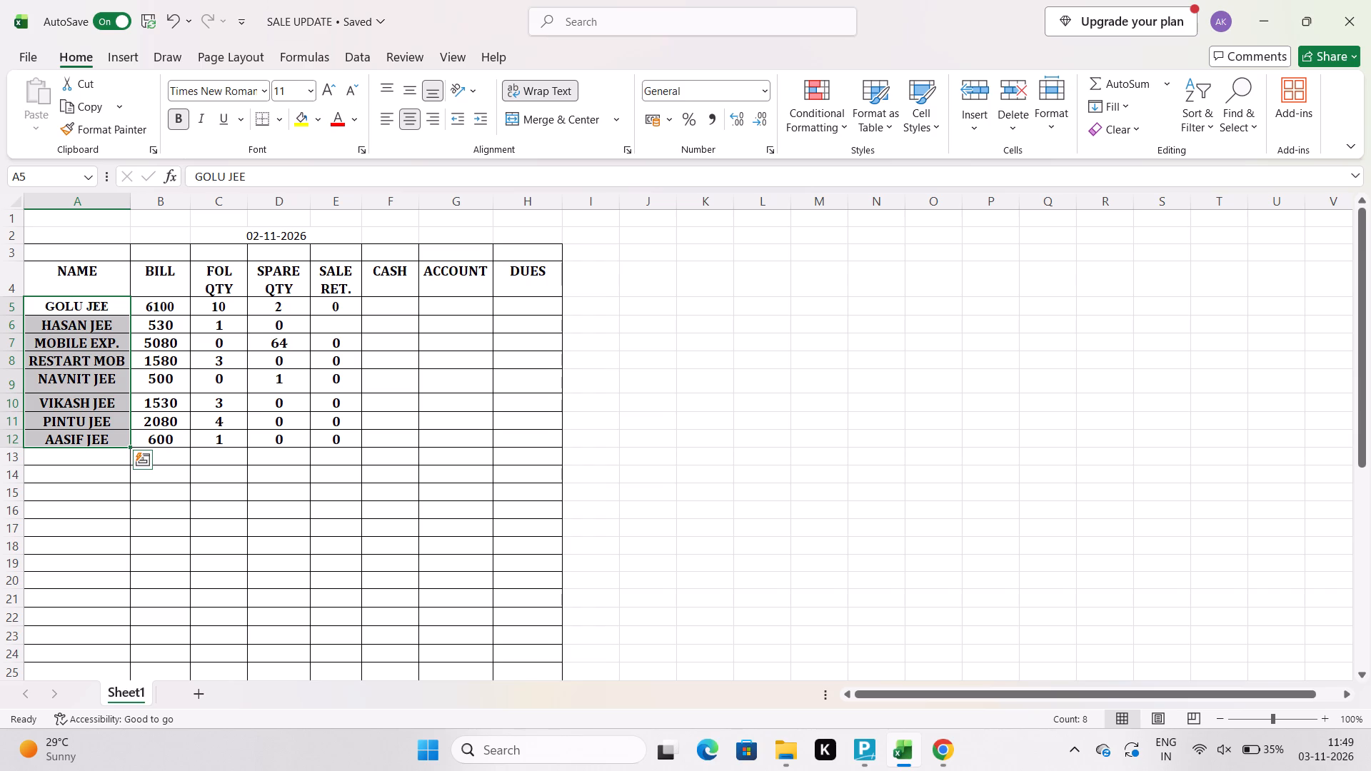
pyautogui.click(110, 328)
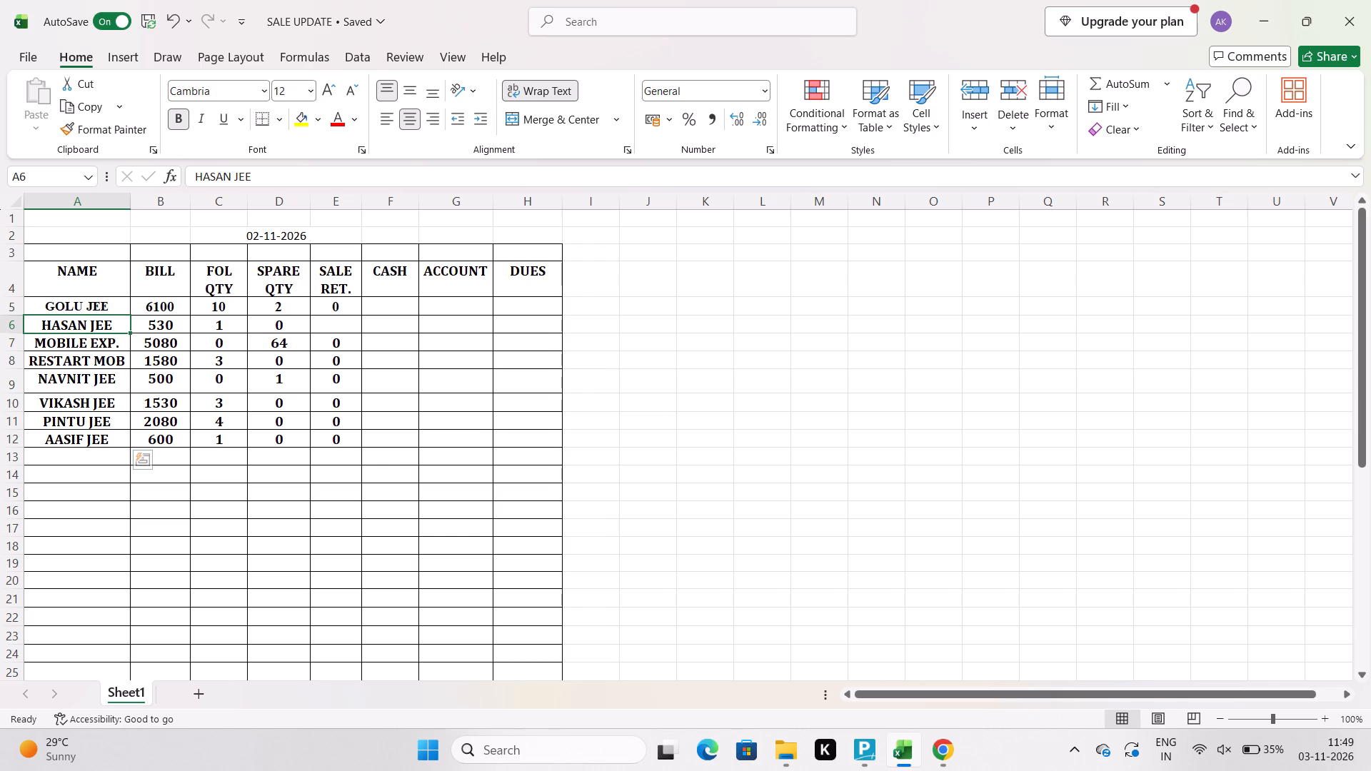
pyautogui.click(93, 346)
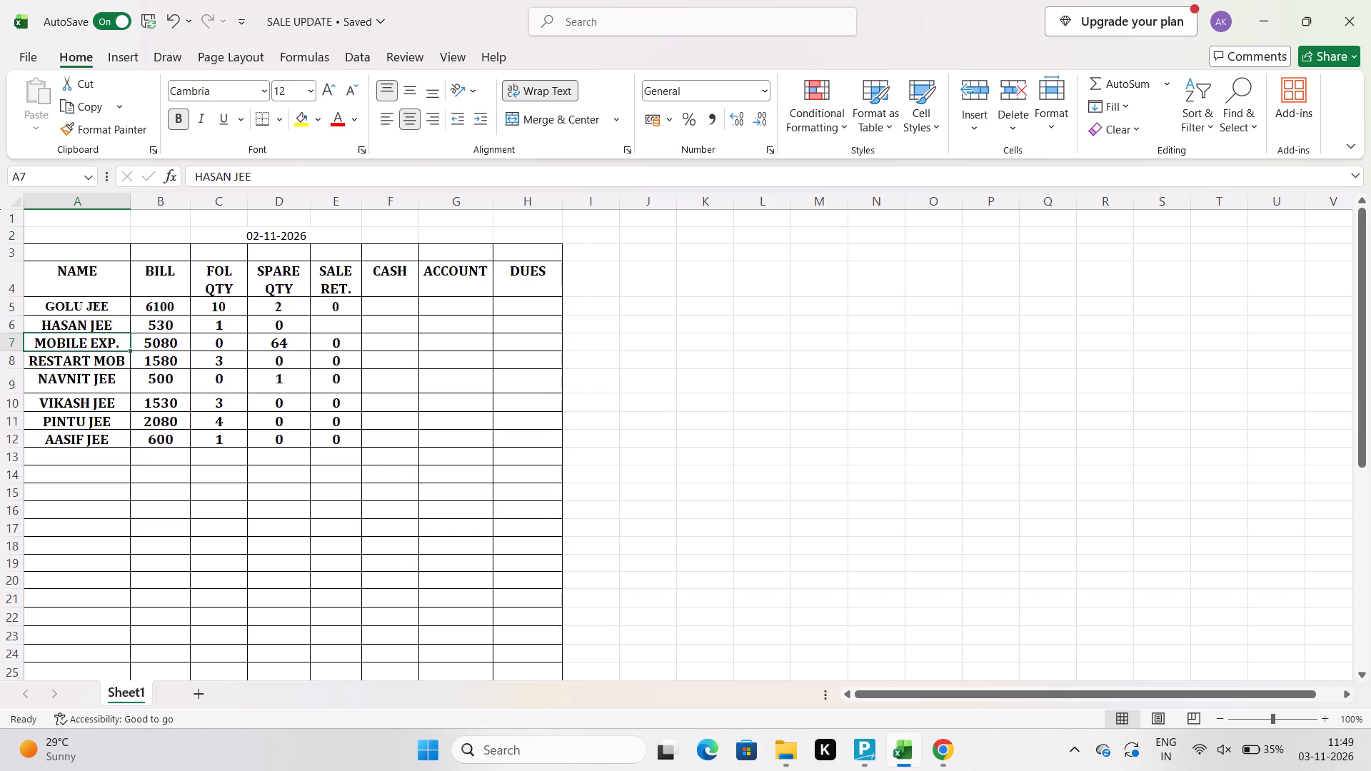
pyautogui.click(93, 365)
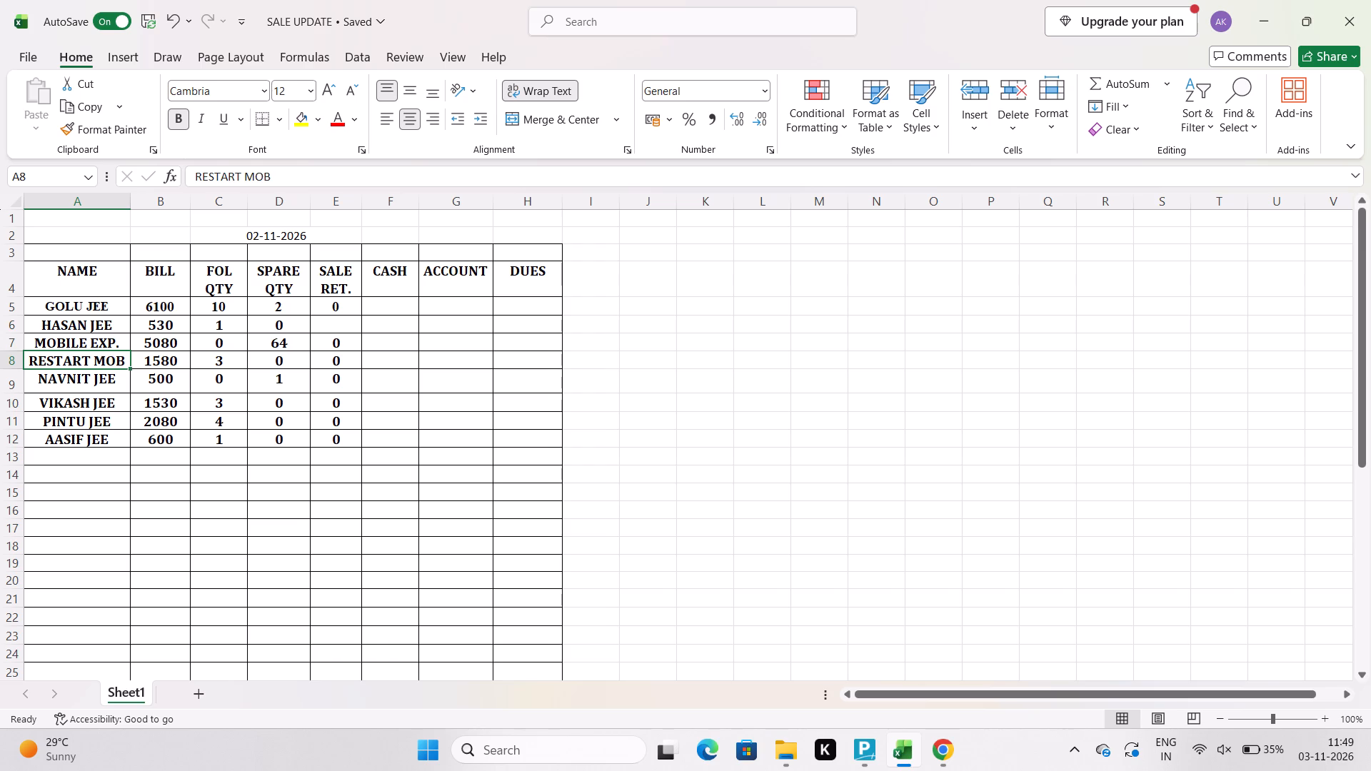
pyautogui.click(86, 382)
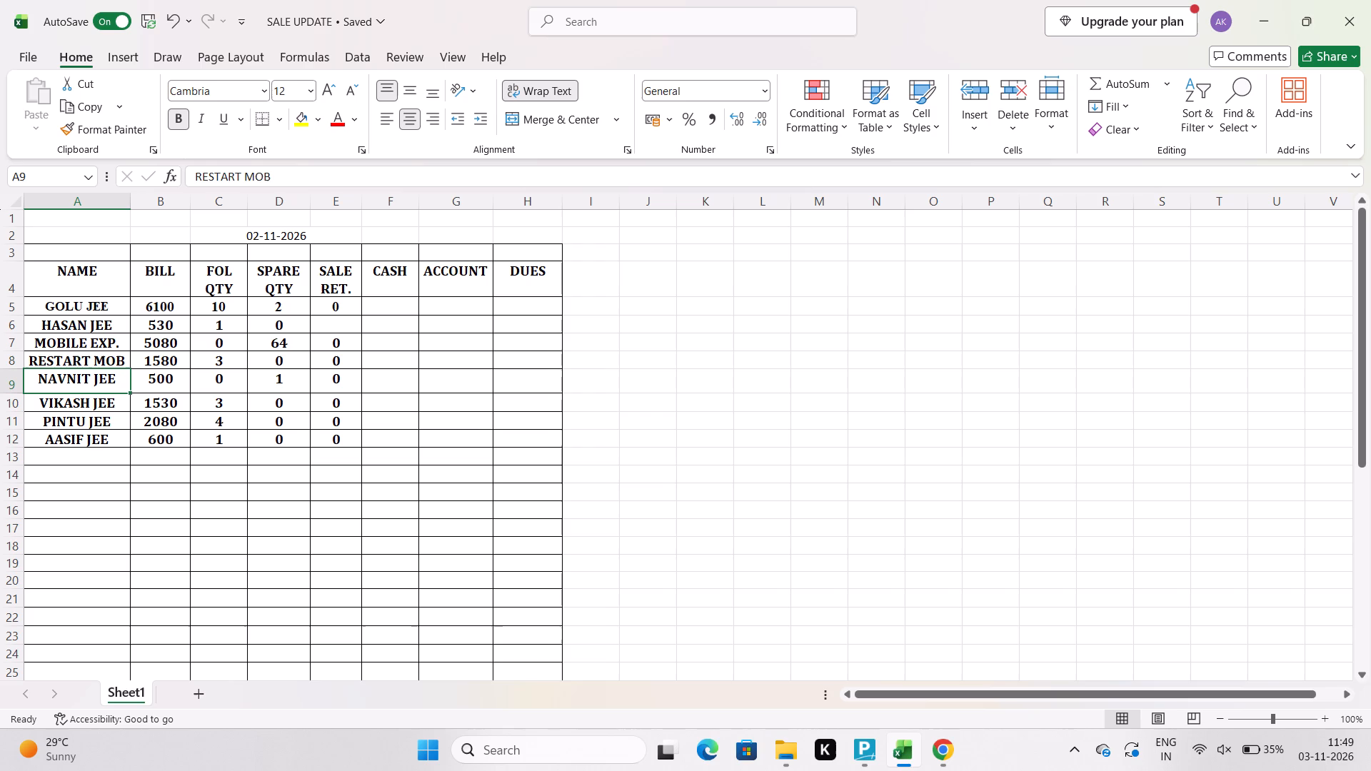
pyautogui.click(94, 411)
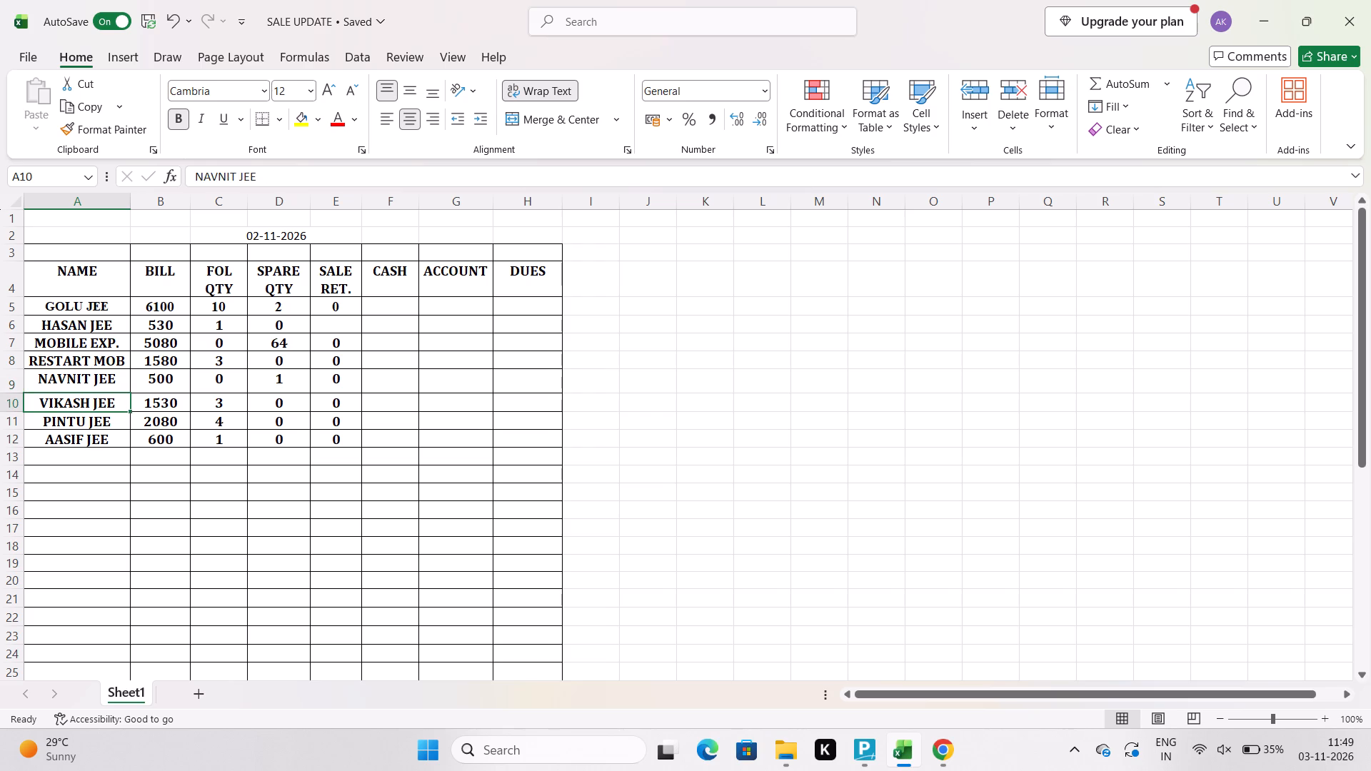
pyautogui.click(96, 422)
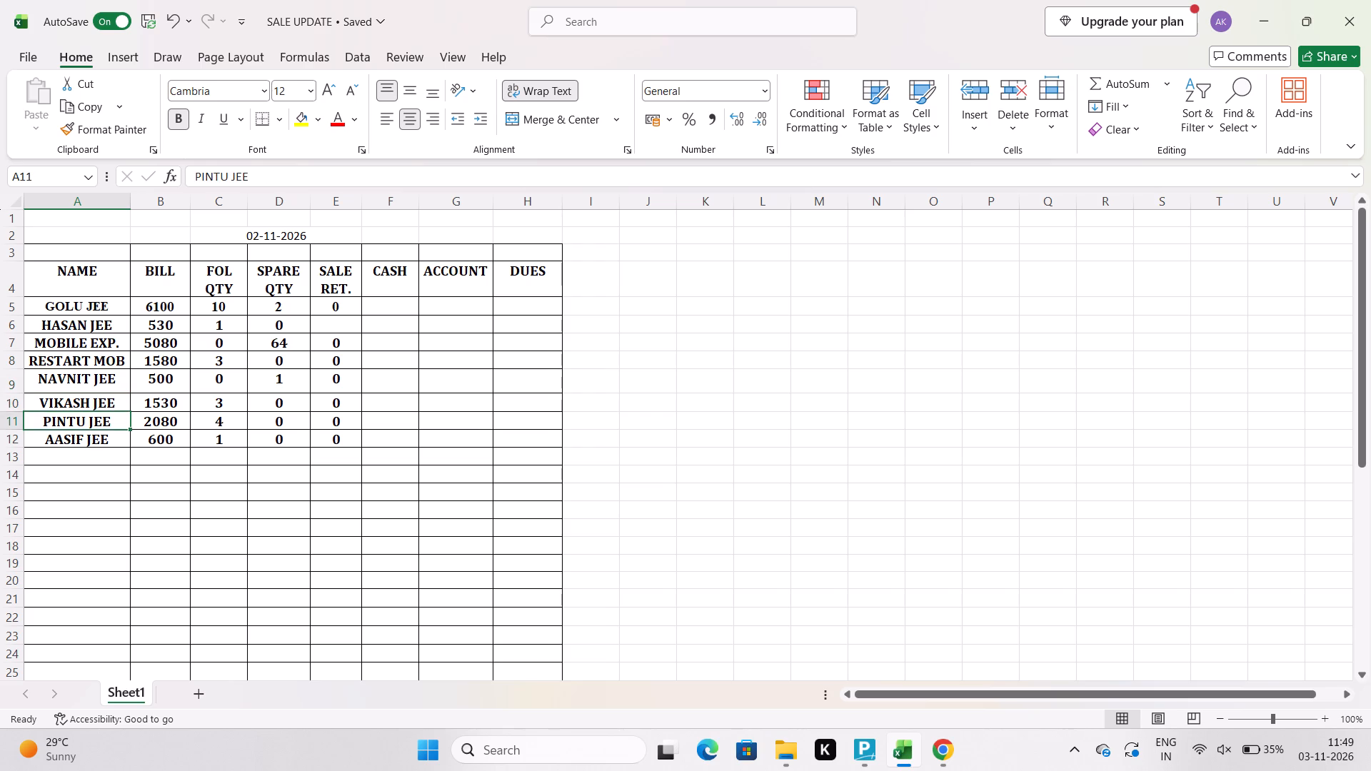
pyautogui.doubleClick(96, 441)
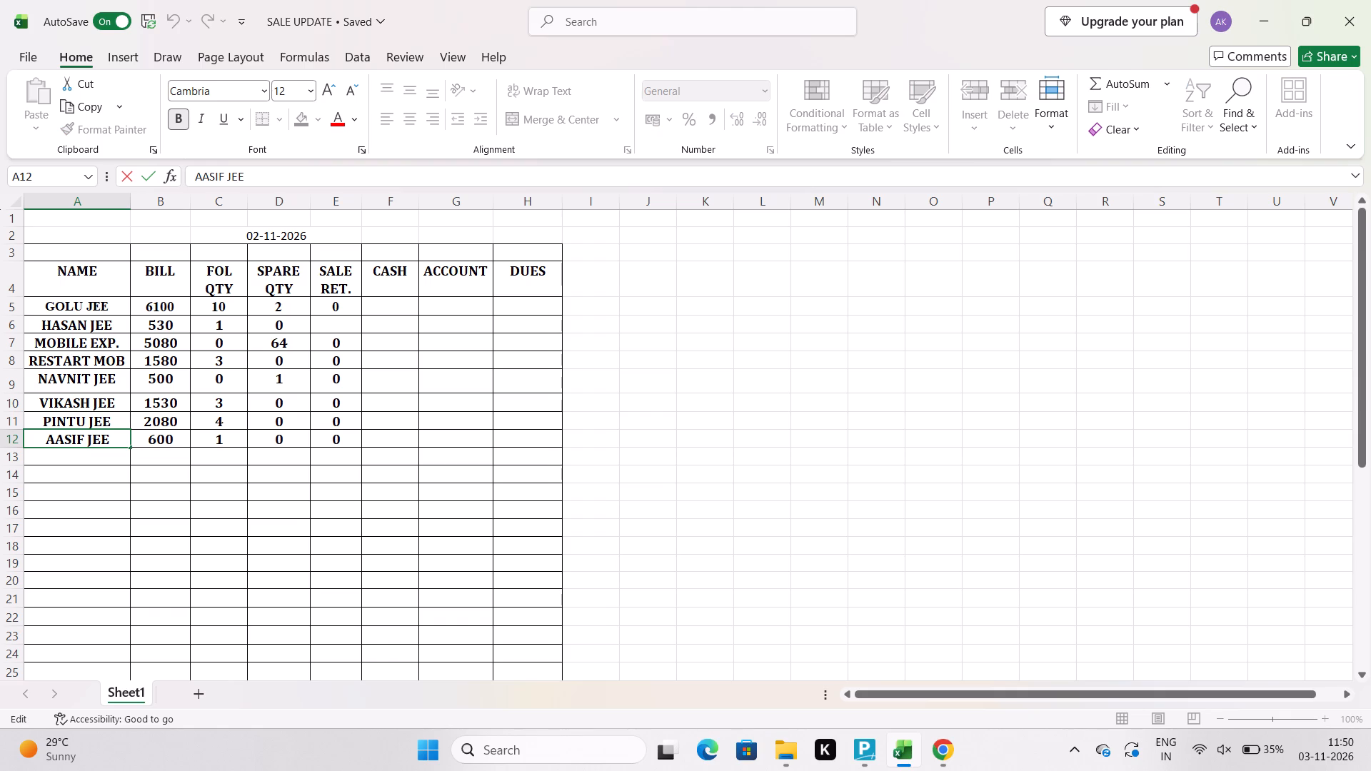
pyautogui.click(87, 456)
pyautogui.write('SA')
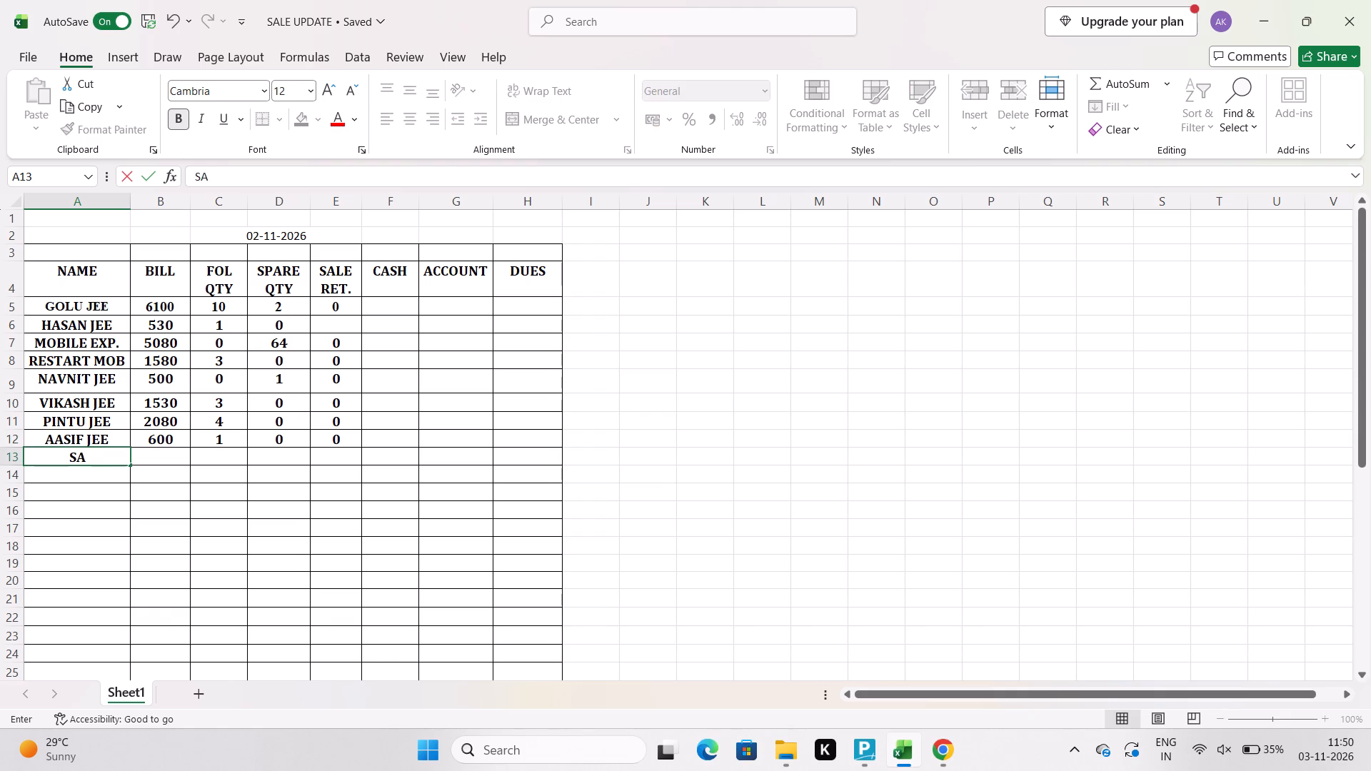
pyautogui.write('NY')
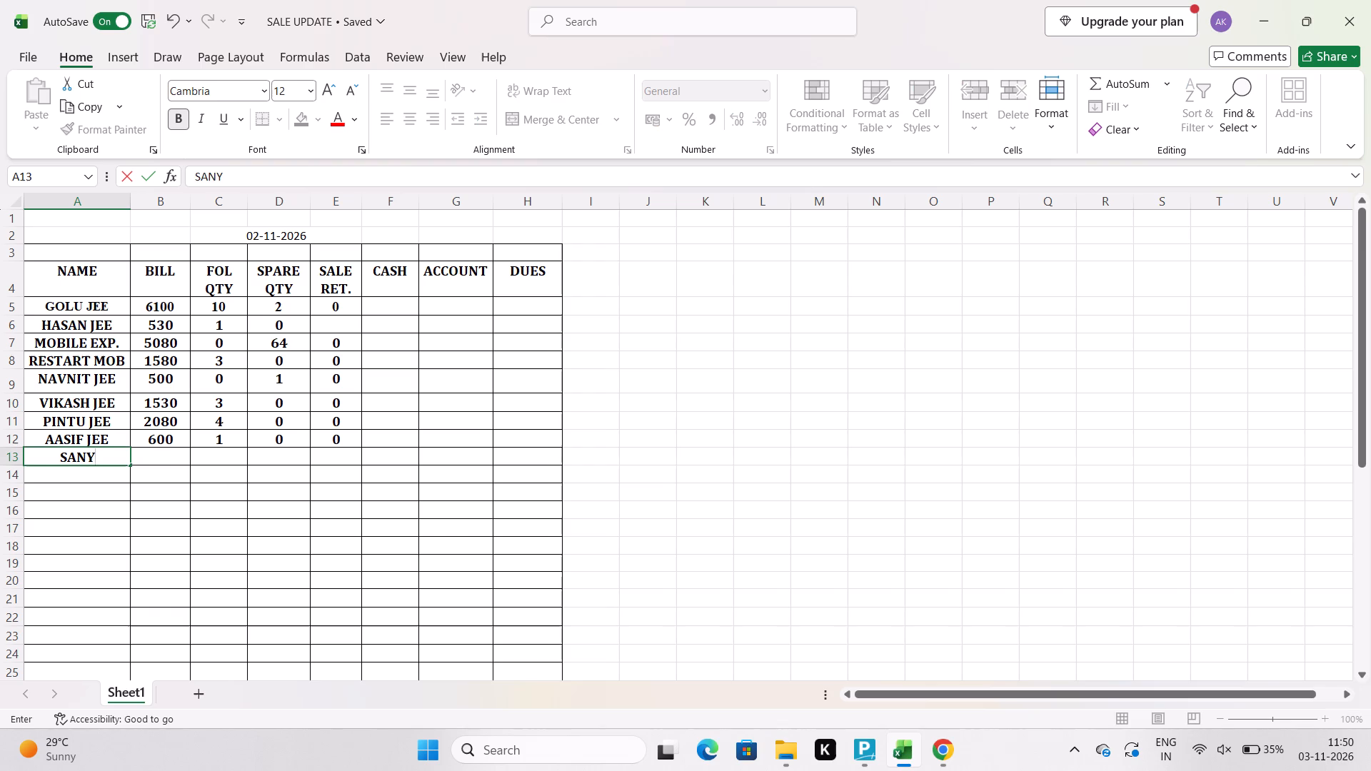
pyautogui.press('BackSpace')
pyautogui.write('TOSH')
pyautogui.press('space')
pyautogui.write('GARH')
pyautogui.press('.')
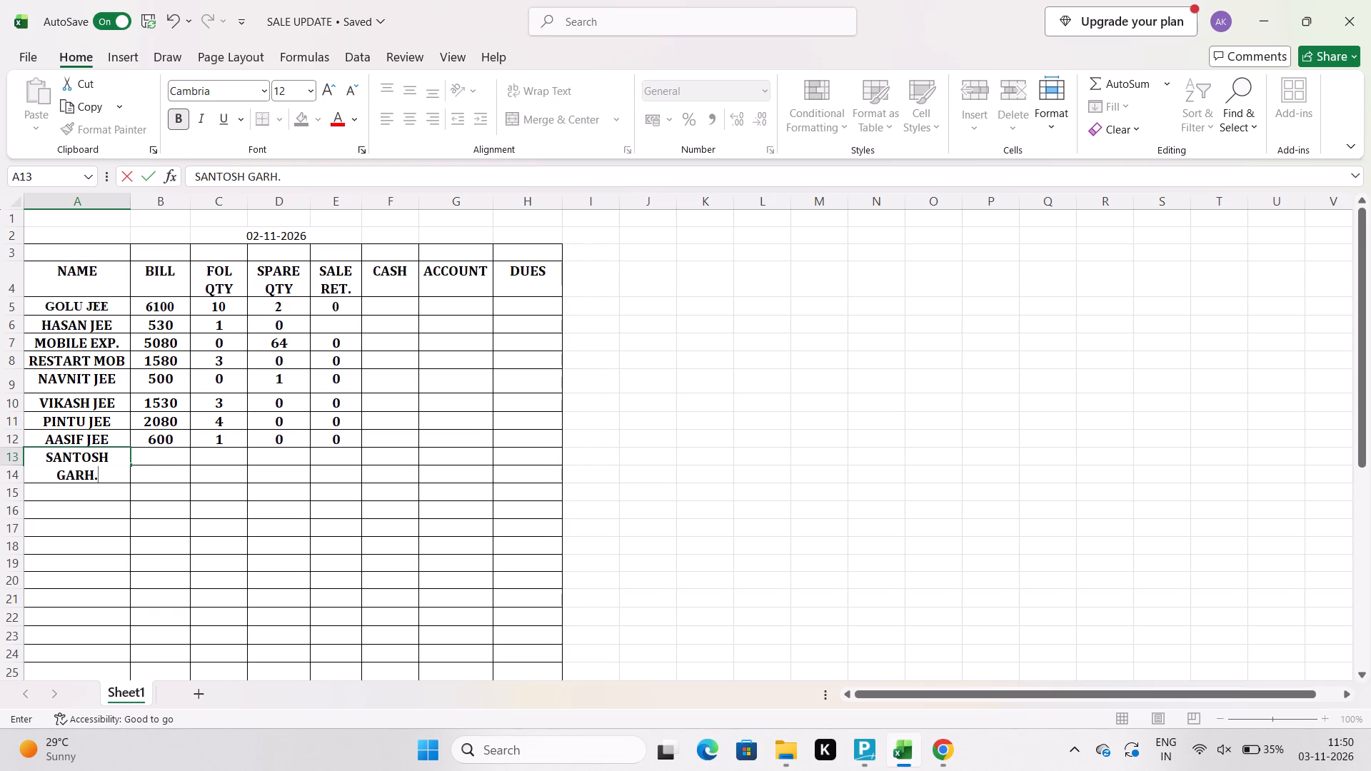
pyautogui.press('Right')
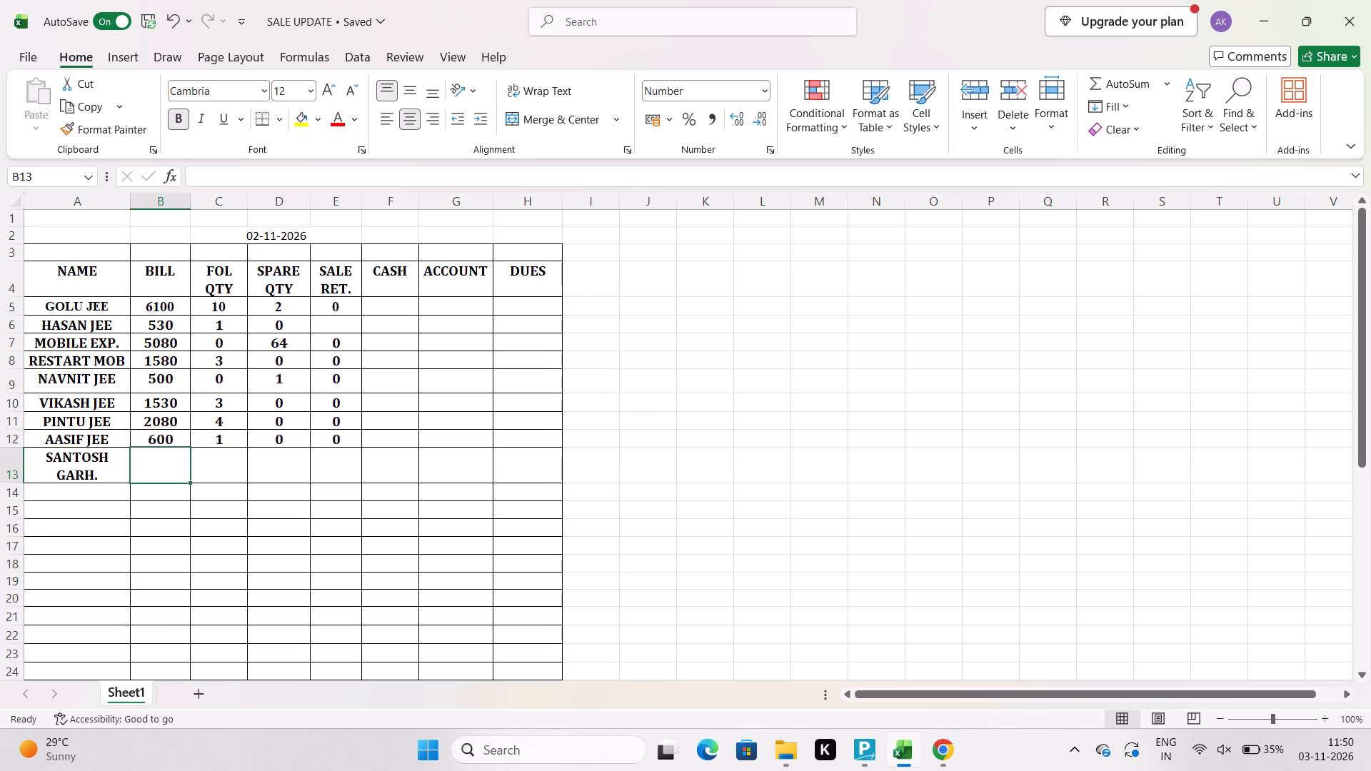
# Remove the trailing period from the name in row 13 and fit the row's height to the two-line name.
pyautogui.moveTo(24, 482); pyautogui.dragTo(20, 471)
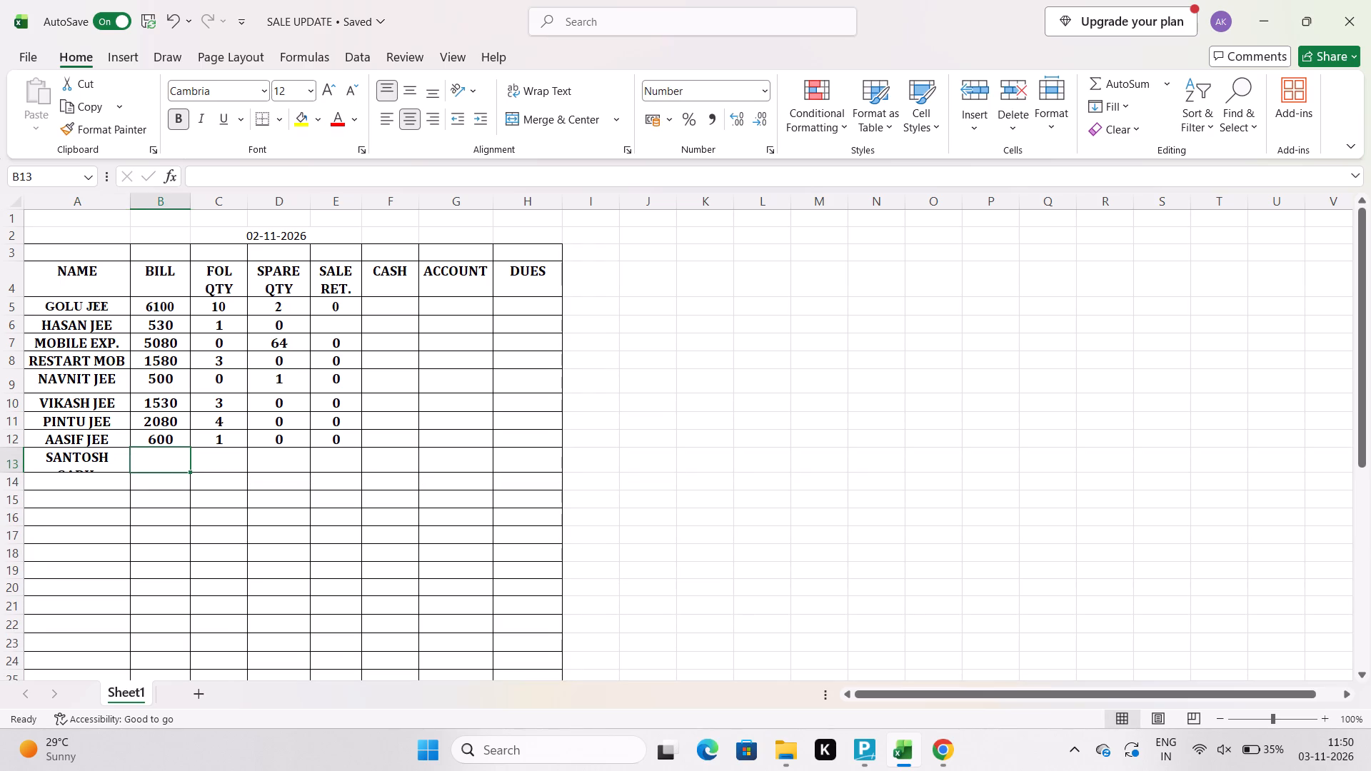
pyautogui.moveTo(24, 472); pyautogui.dragTo(31, 490)
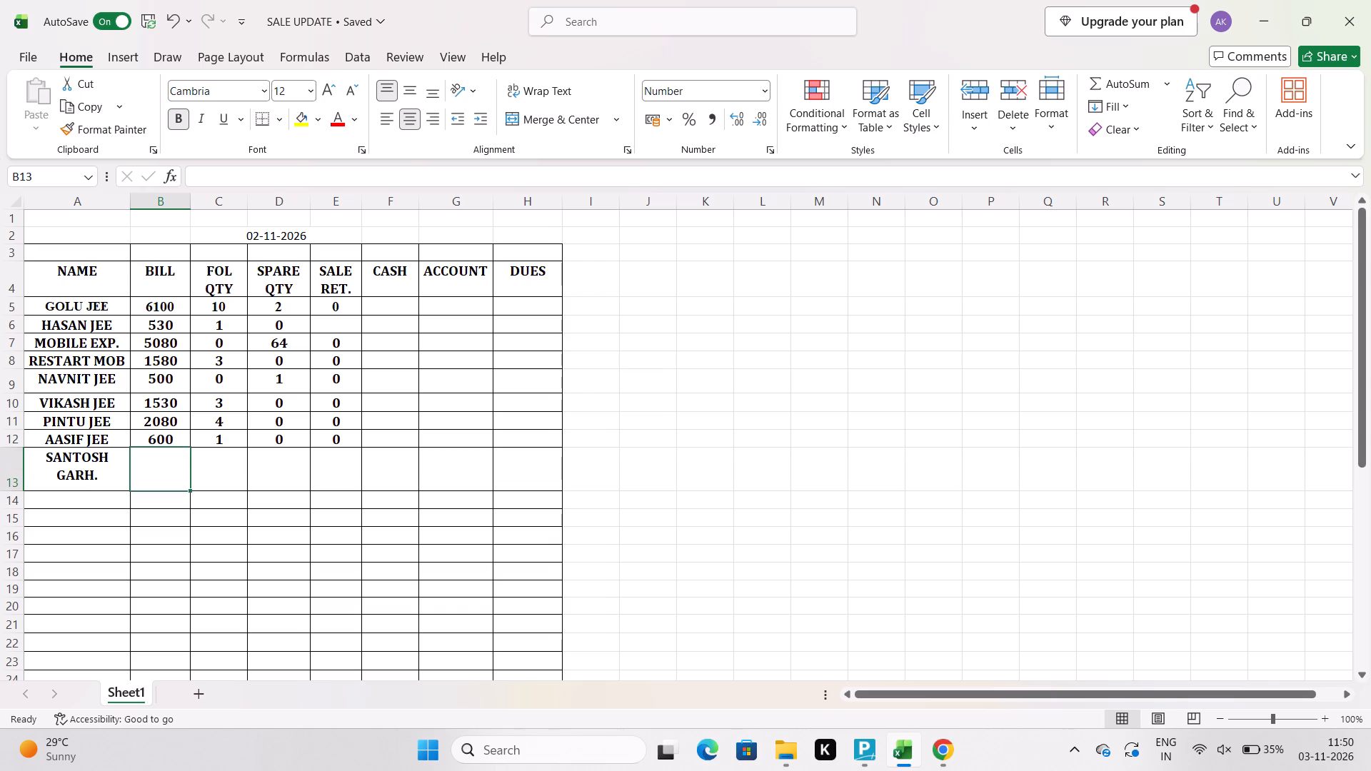
pyautogui.click(104, 476)
pyautogui.doubleClick(104, 476)
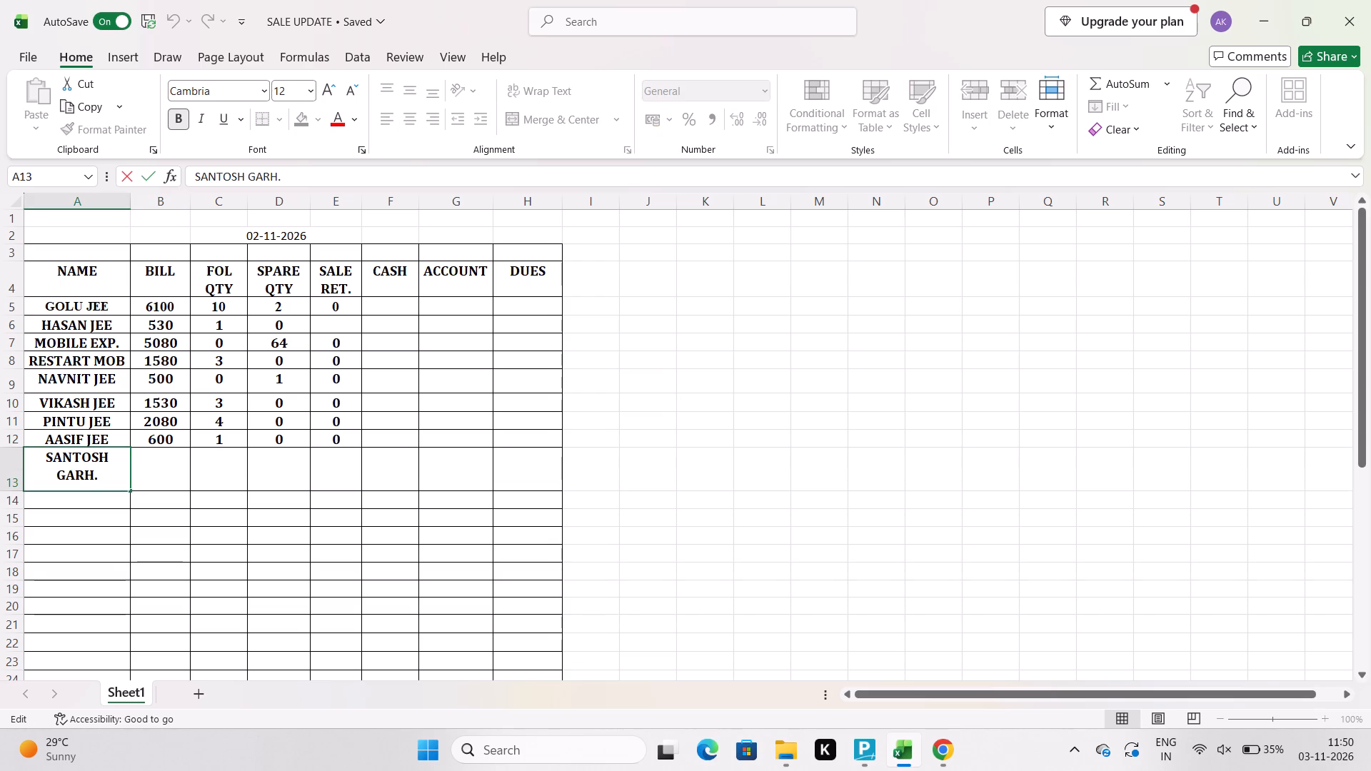
pyautogui.press('BackSpace')
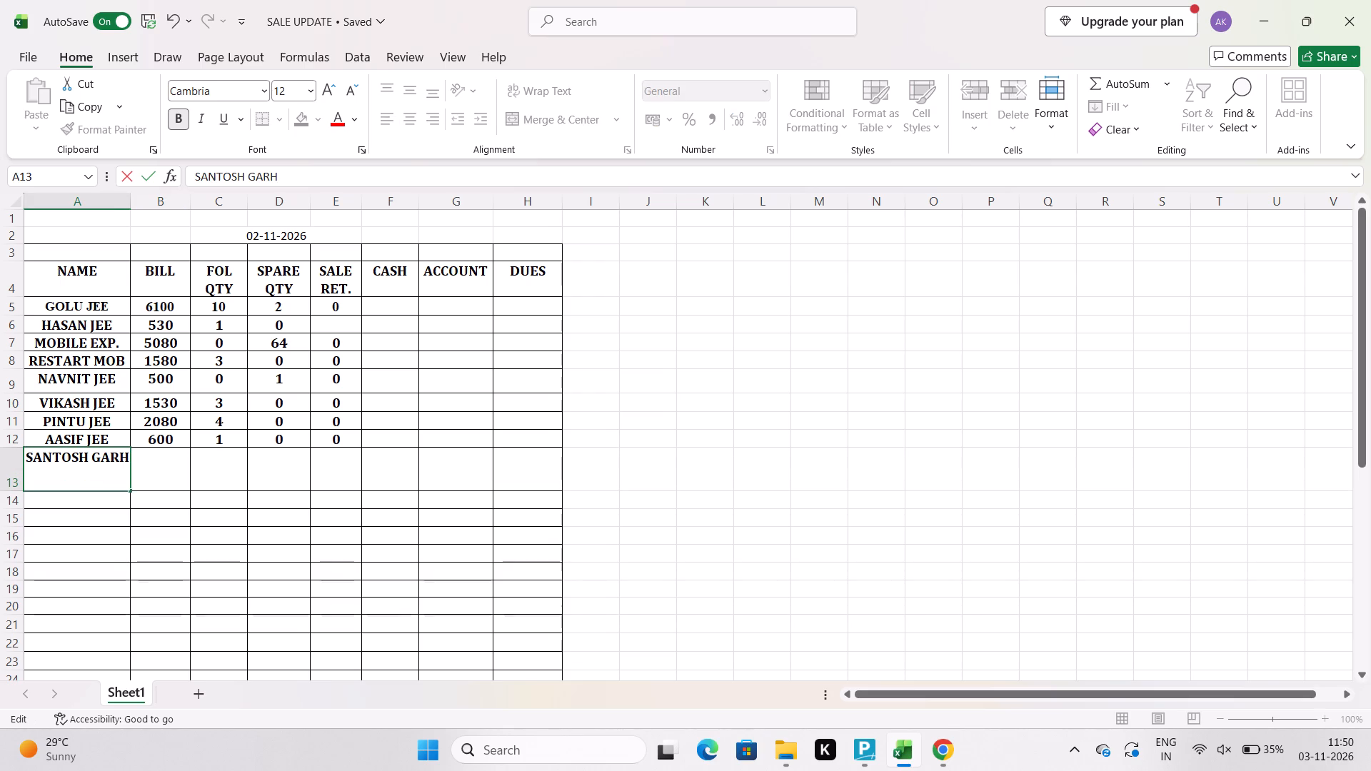
pyautogui.click(156, 476)
pyautogui.moveTo(21, 489); pyautogui.dragTo(21, 482)
pyautogui.tripleClick(21, 480)
pyautogui.doubleClick(19, 470)
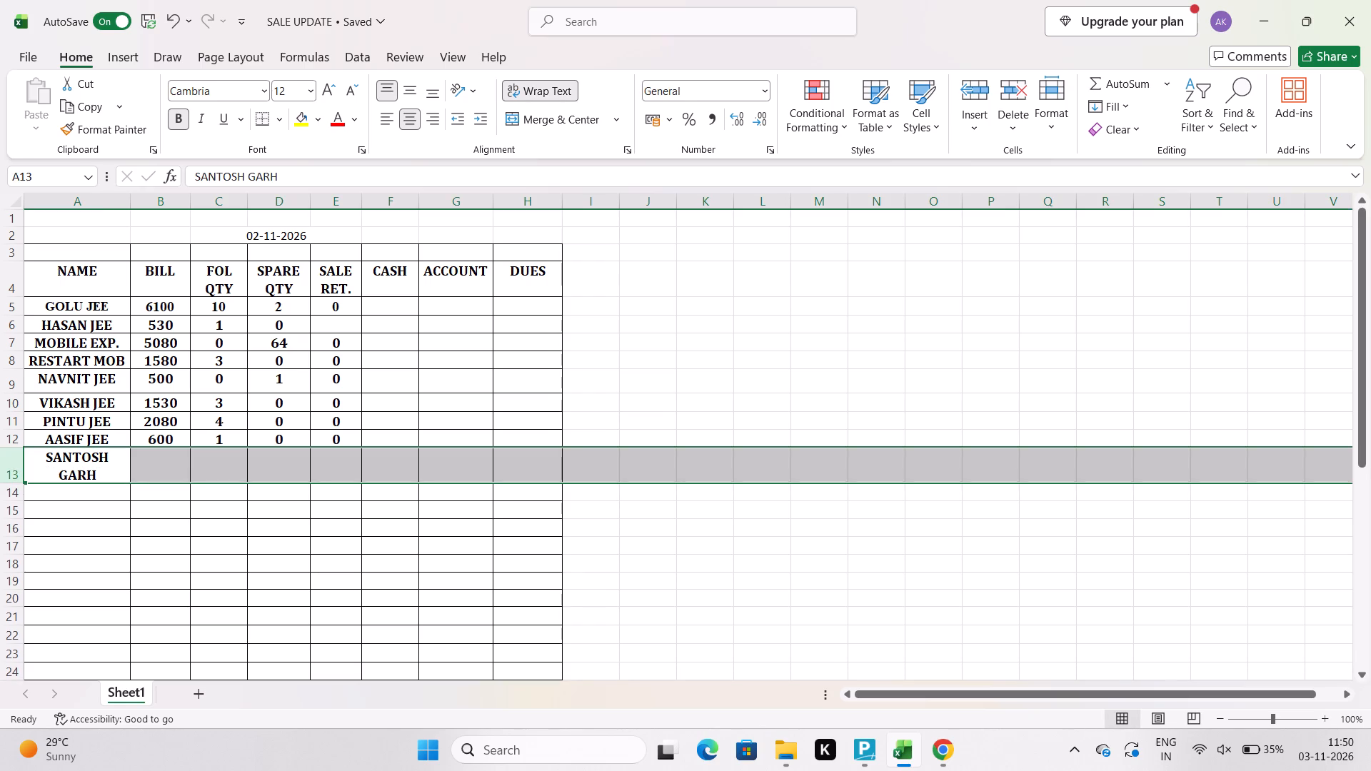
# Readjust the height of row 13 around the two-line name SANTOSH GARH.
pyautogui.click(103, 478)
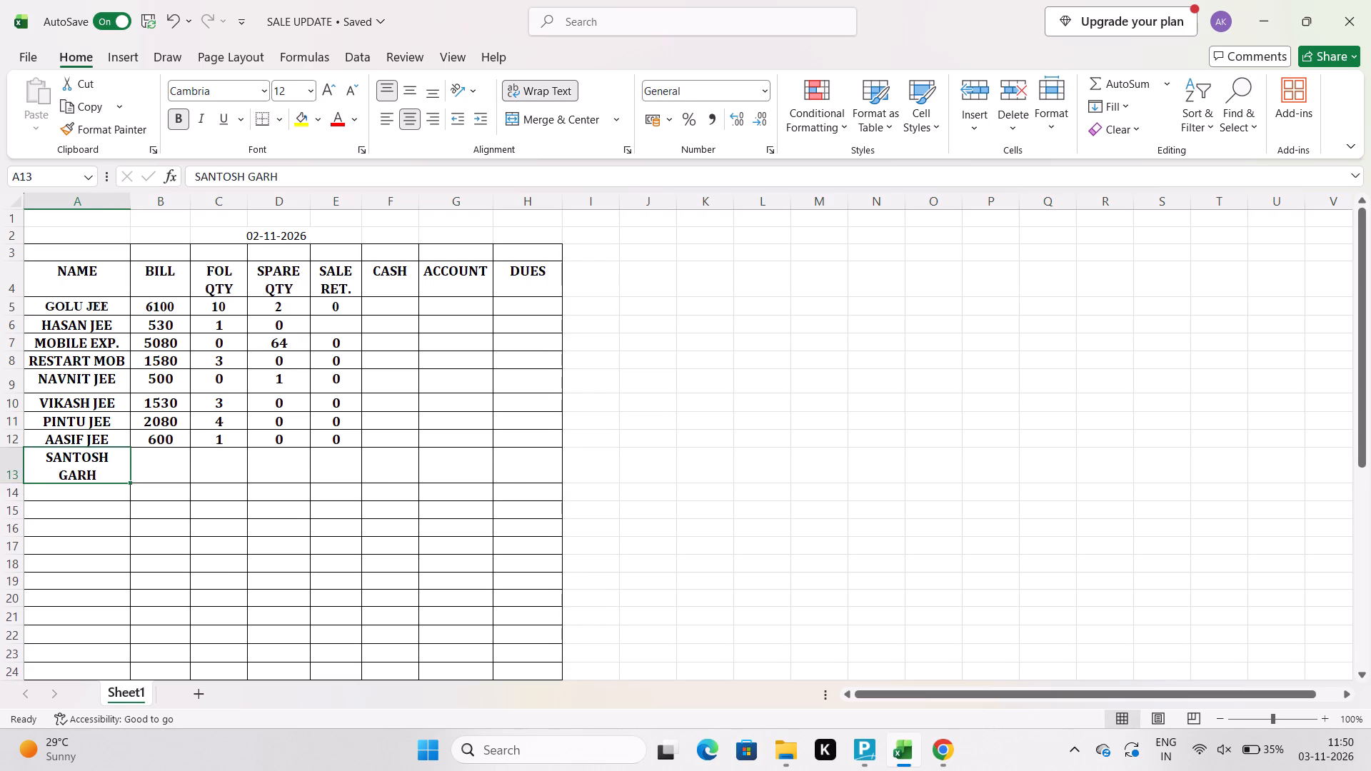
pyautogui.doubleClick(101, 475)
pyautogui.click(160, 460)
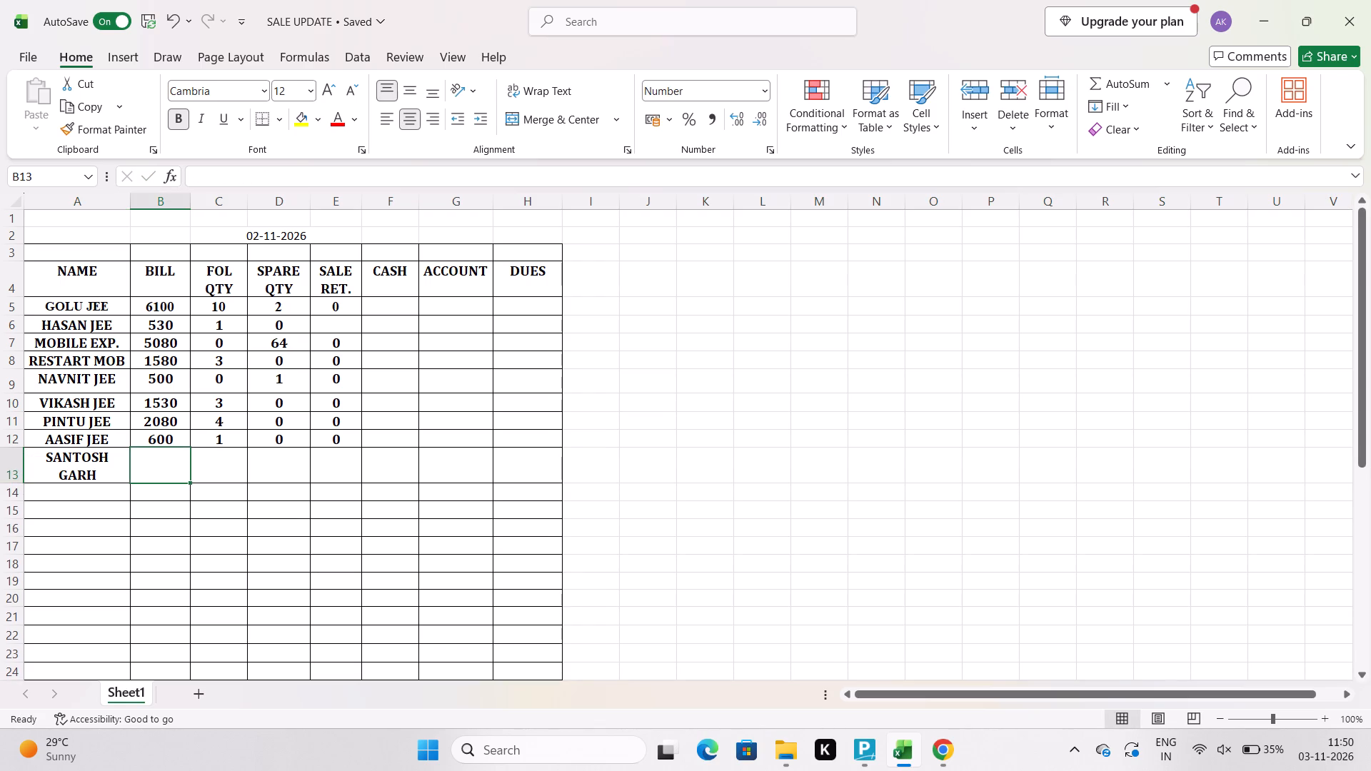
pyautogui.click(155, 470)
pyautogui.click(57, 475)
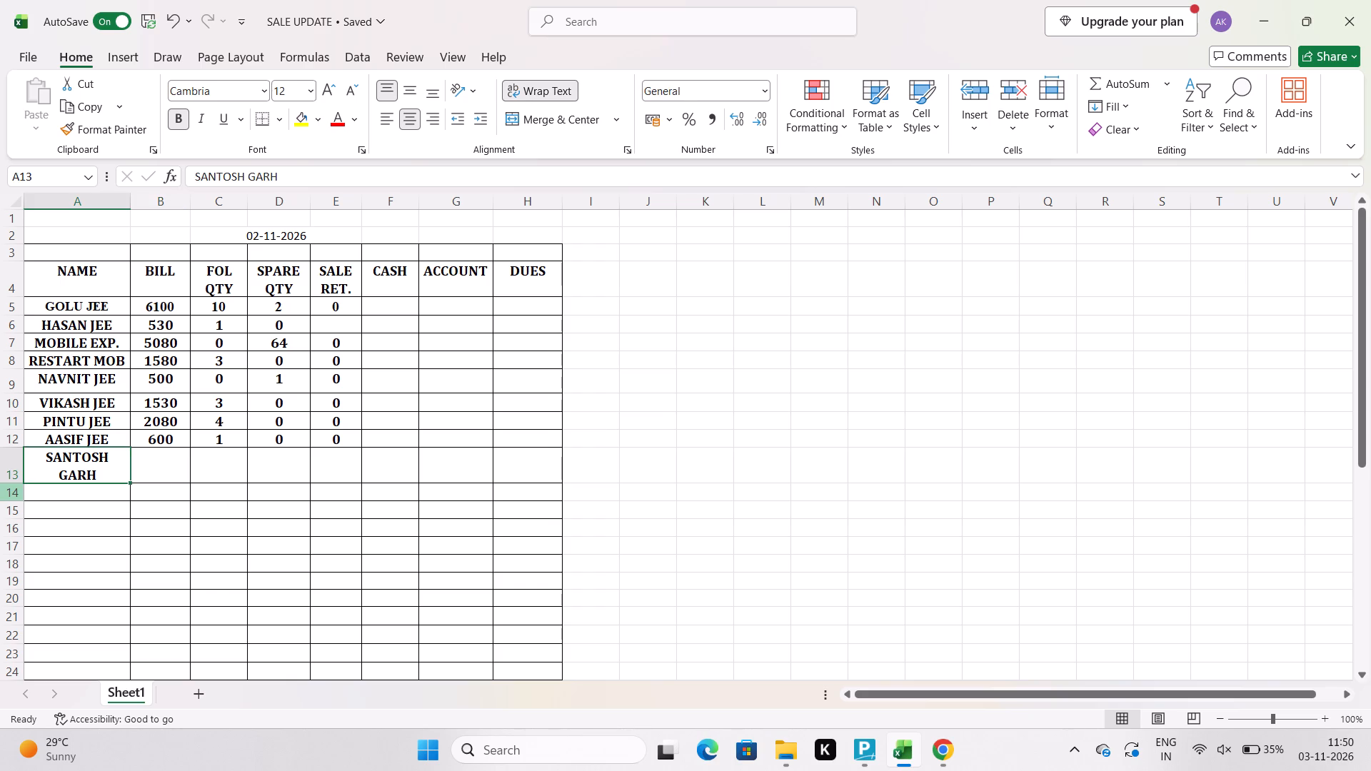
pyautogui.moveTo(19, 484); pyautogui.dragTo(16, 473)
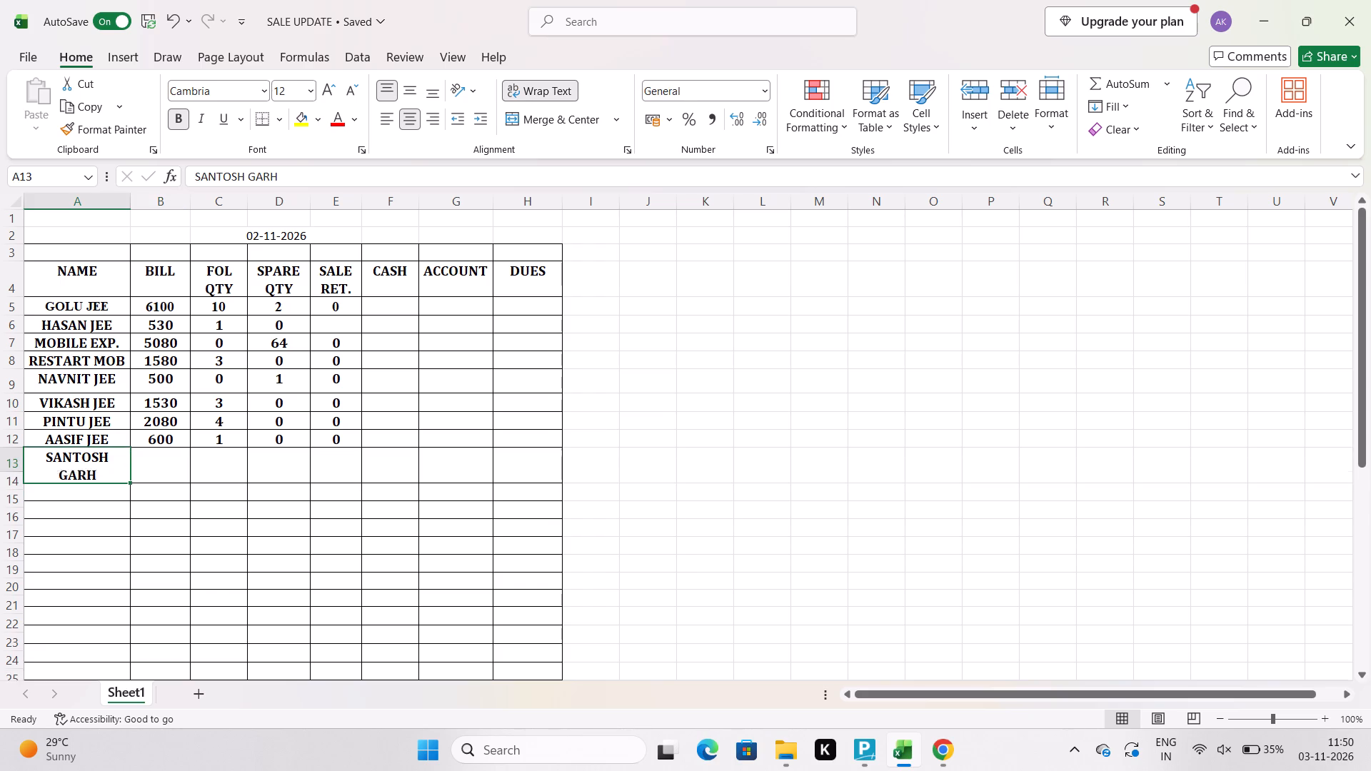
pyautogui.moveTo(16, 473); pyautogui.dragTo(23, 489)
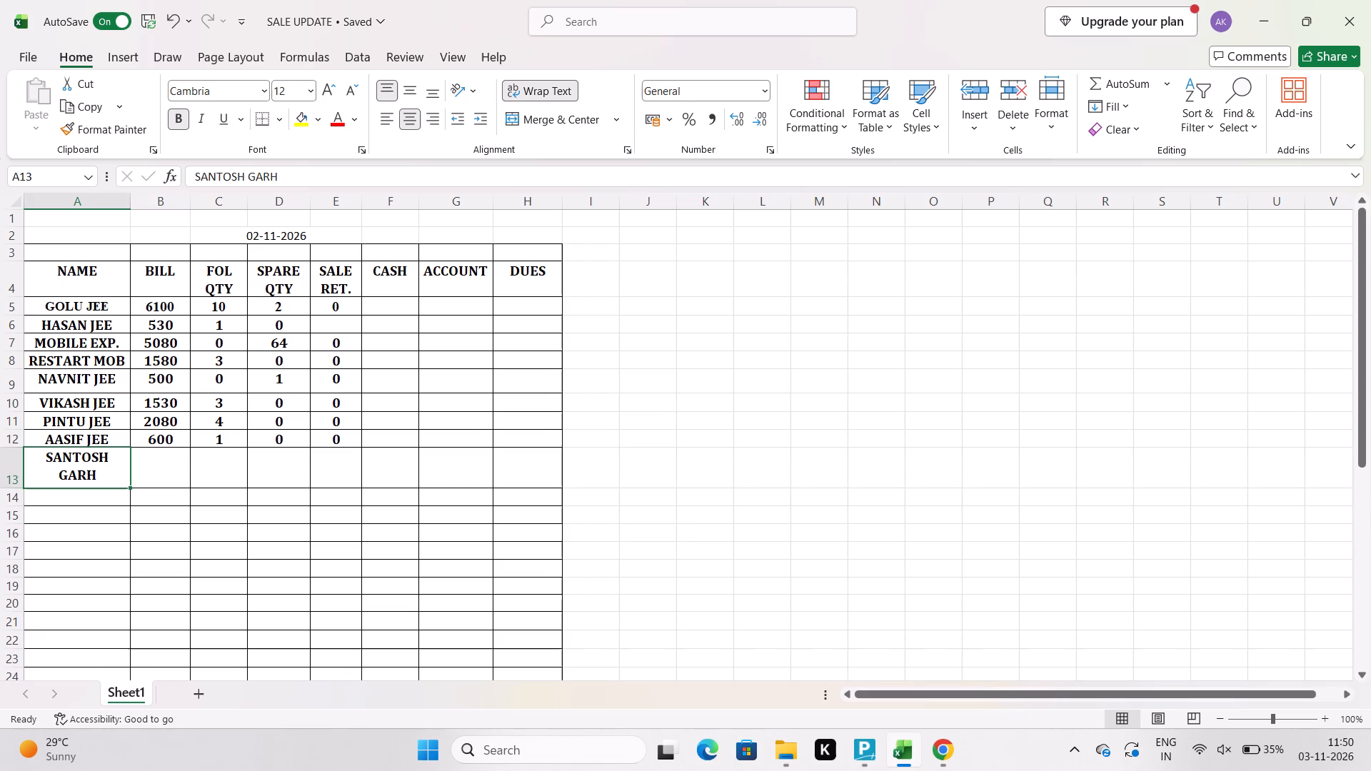
# Enter 10980 as the BILL for SANTOSH GARH in row 13.
pyautogui.click(111, 470)
pyautogui.click(161, 468)
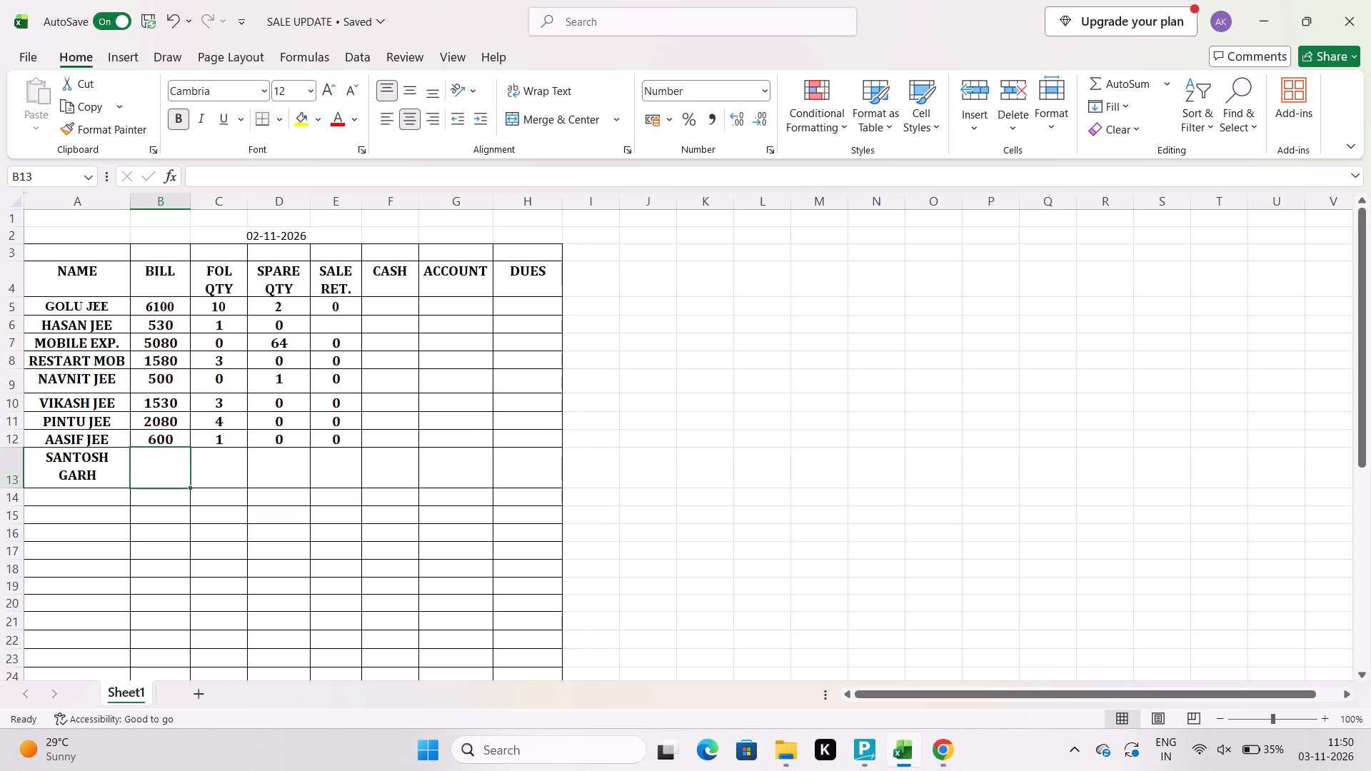
pyautogui.write('10980')
pyautogui.press('Right')
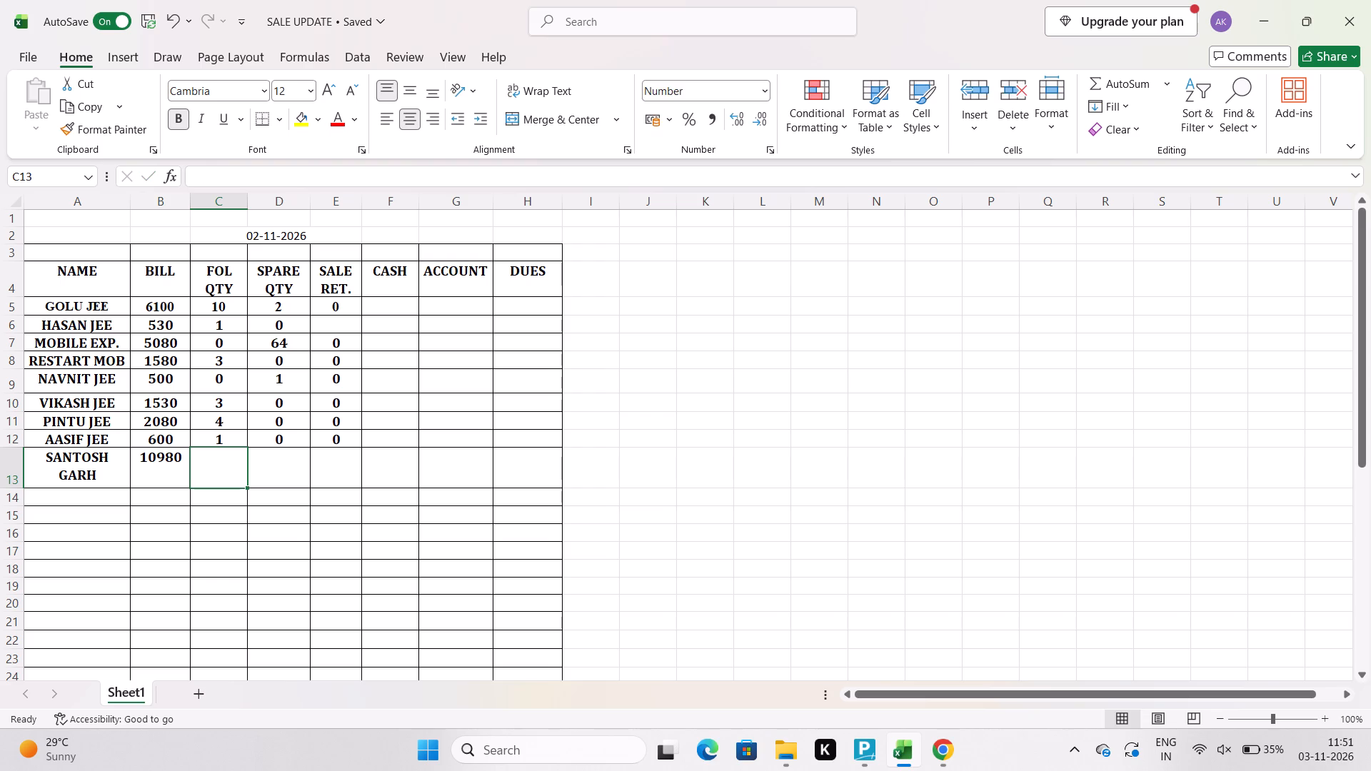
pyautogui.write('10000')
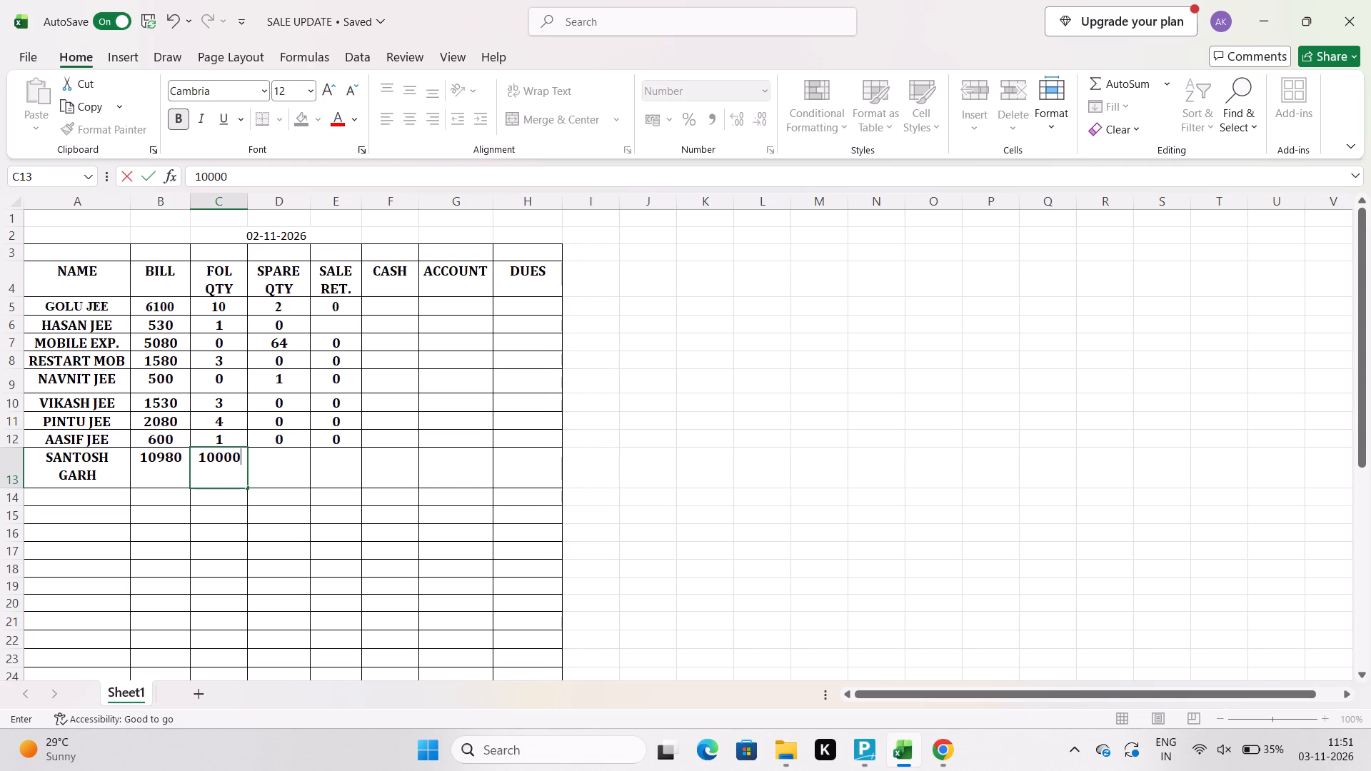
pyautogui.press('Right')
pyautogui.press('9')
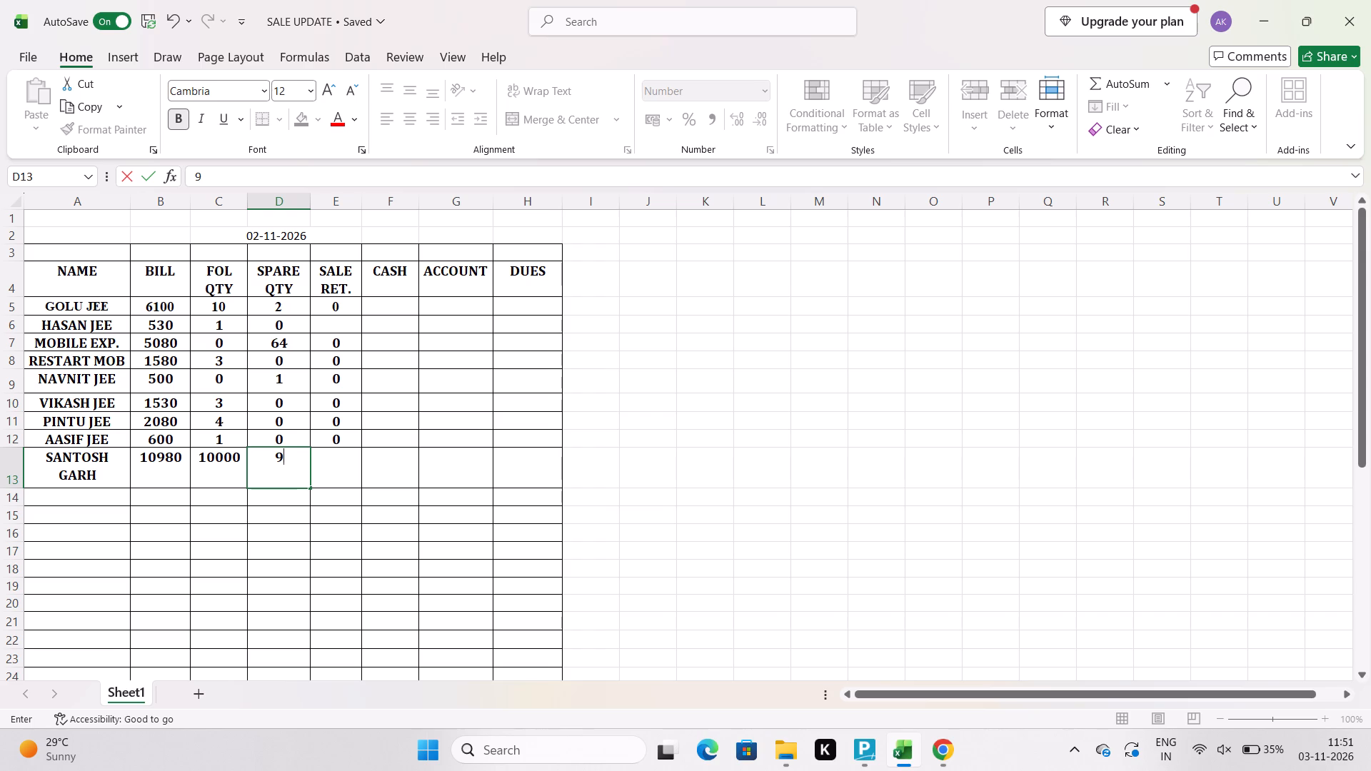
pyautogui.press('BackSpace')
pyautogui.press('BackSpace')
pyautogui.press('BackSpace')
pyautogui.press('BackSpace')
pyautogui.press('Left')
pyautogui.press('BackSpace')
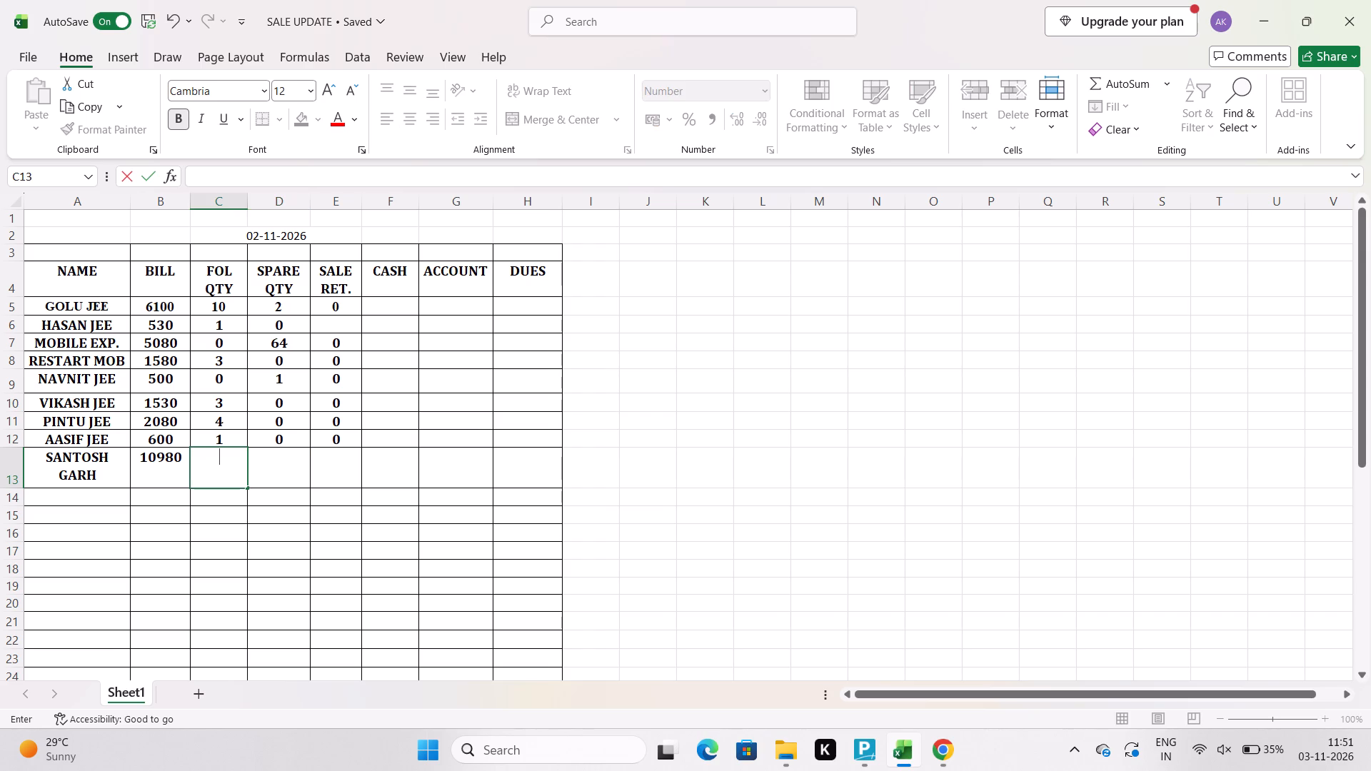
# Reduce the height of row 13 slightly so it fits closely around the two-line name.
pyautogui.moveTo(24, 487); pyautogui.dragTo(19, 484)
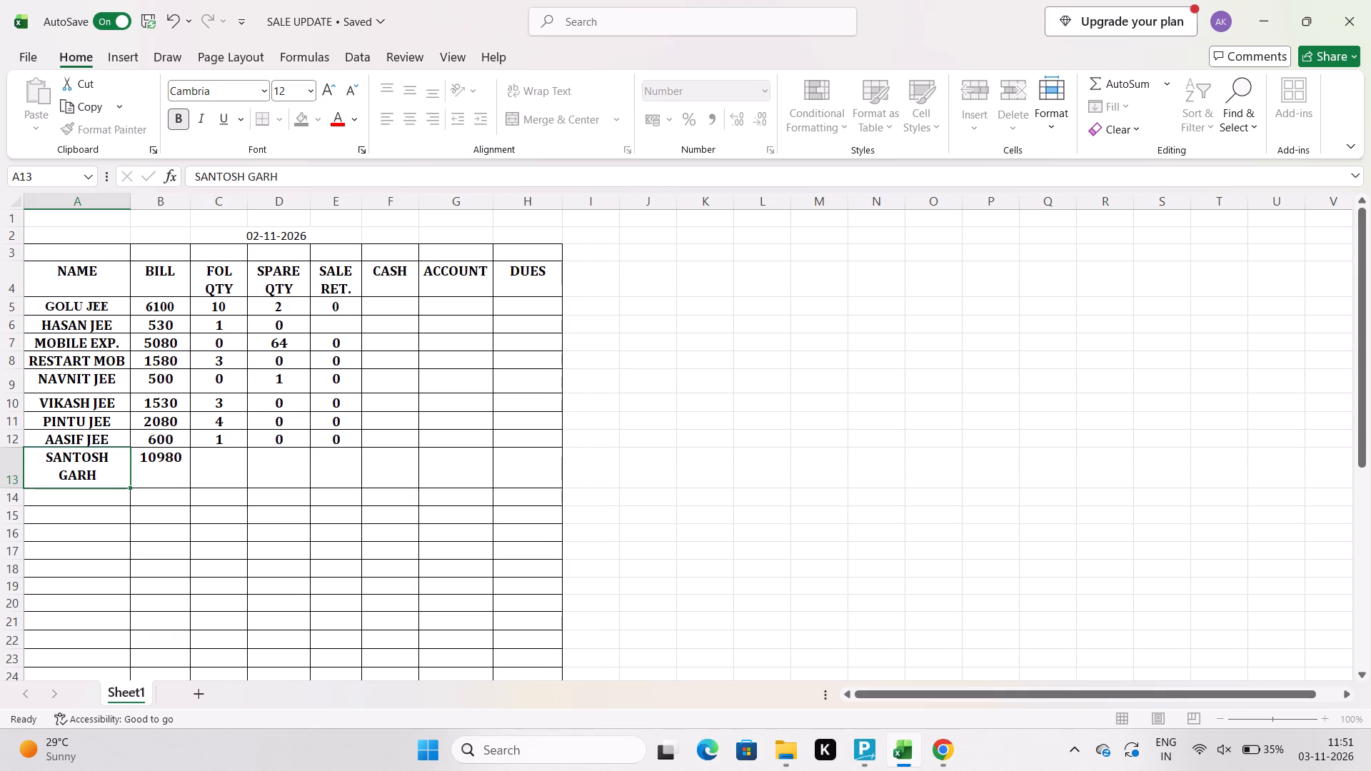
pyautogui.moveTo(19, 484); pyautogui.dragTo(16, 478)
pyautogui.moveTo(24, 486); pyautogui.dragTo(21, 472)
pyautogui.moveTo(21, 489); pyautogui.dragTo(19, 483)
pyautogui.click(211, 463)
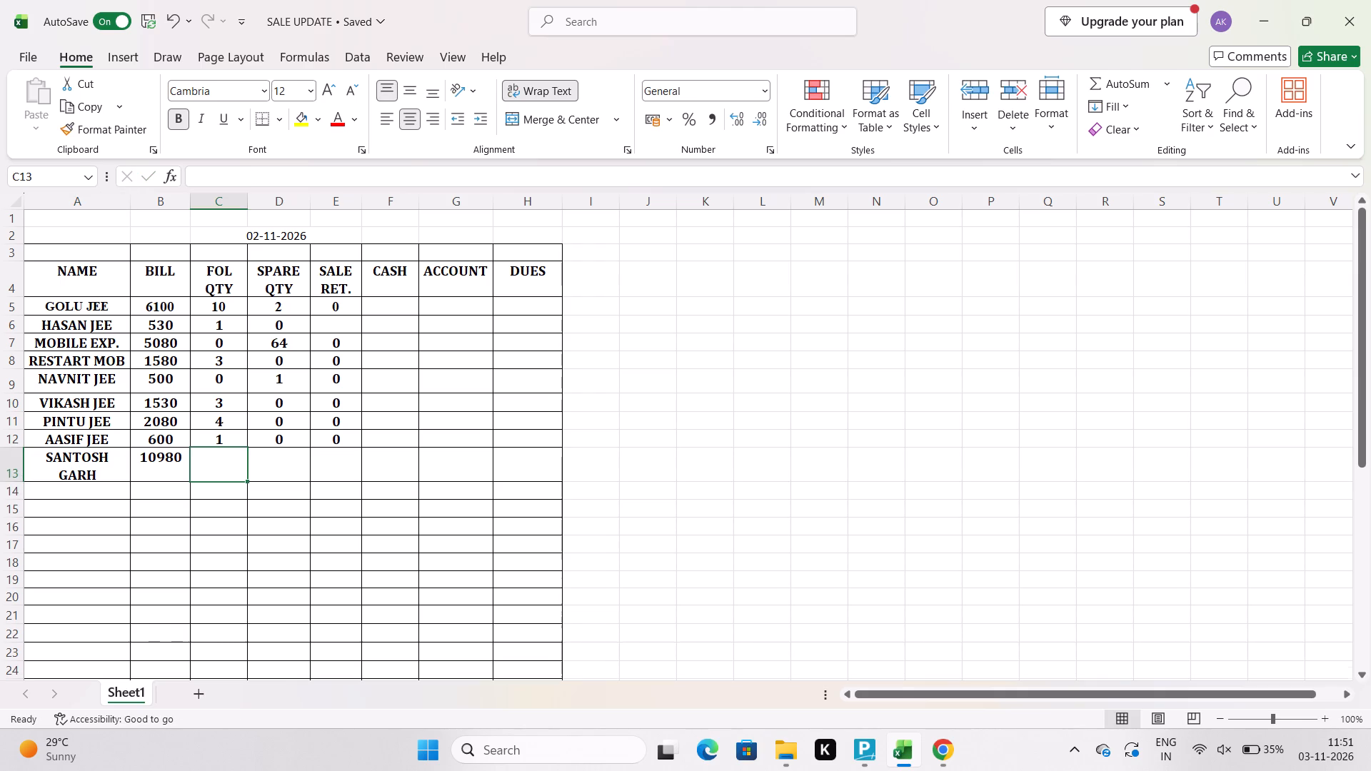
pyautogui.click(390, 455)
pyautogui.write('10000')
pyautogui.press('Right')
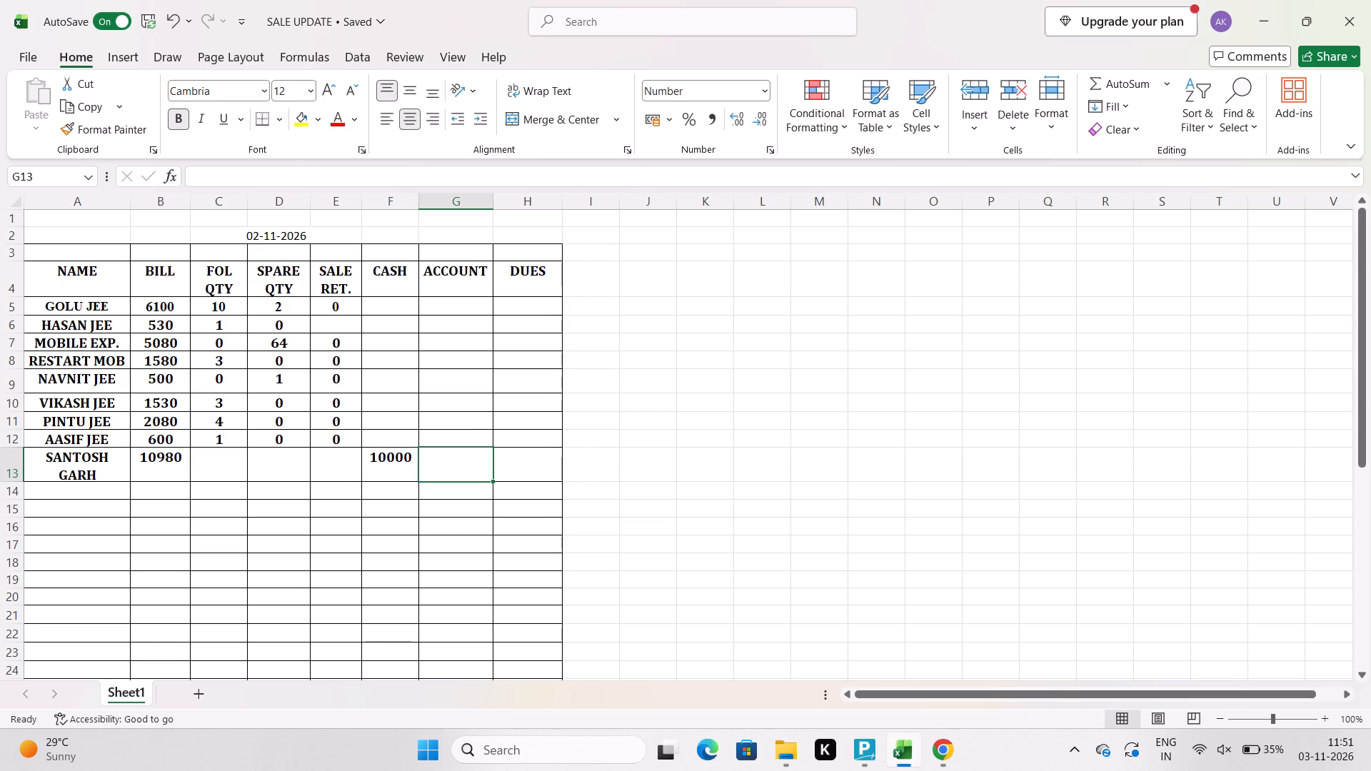
pyautogui.write('980')
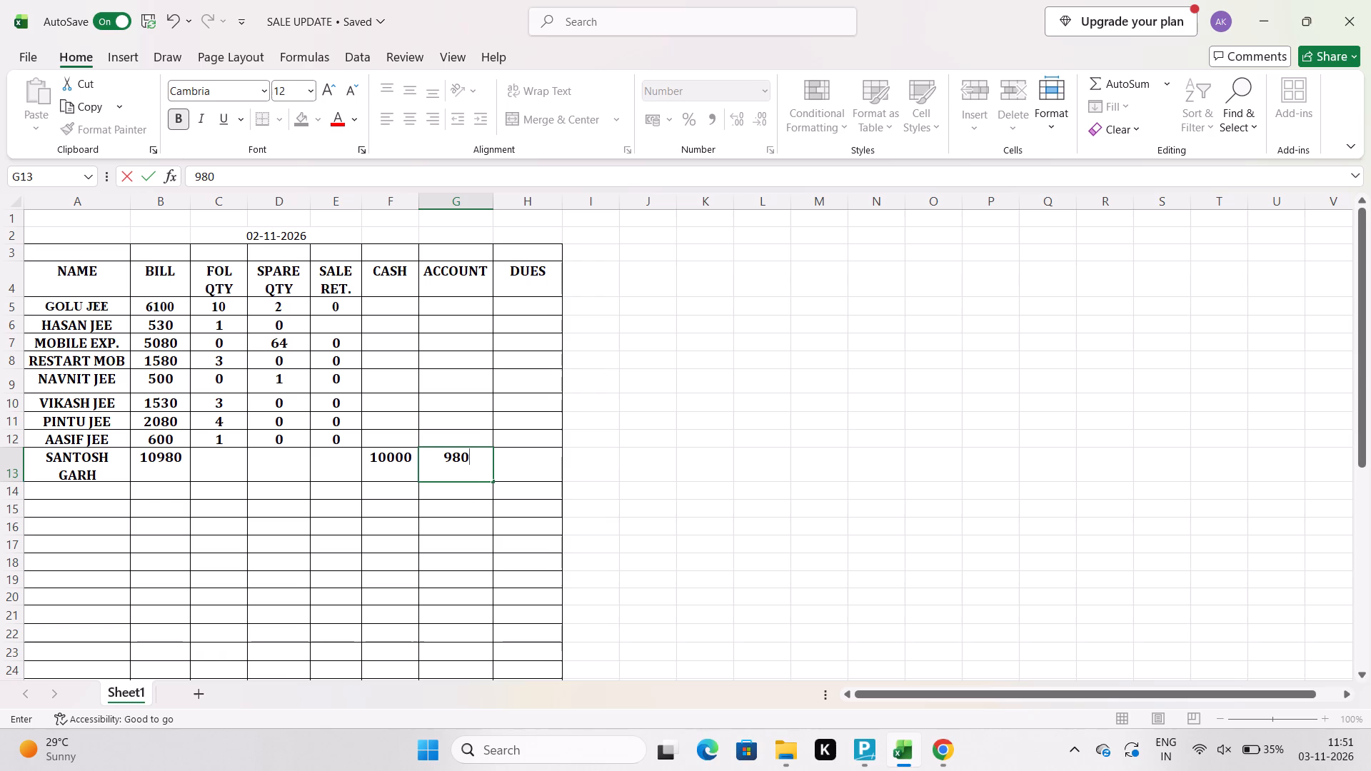
pyautogui.press('Right')
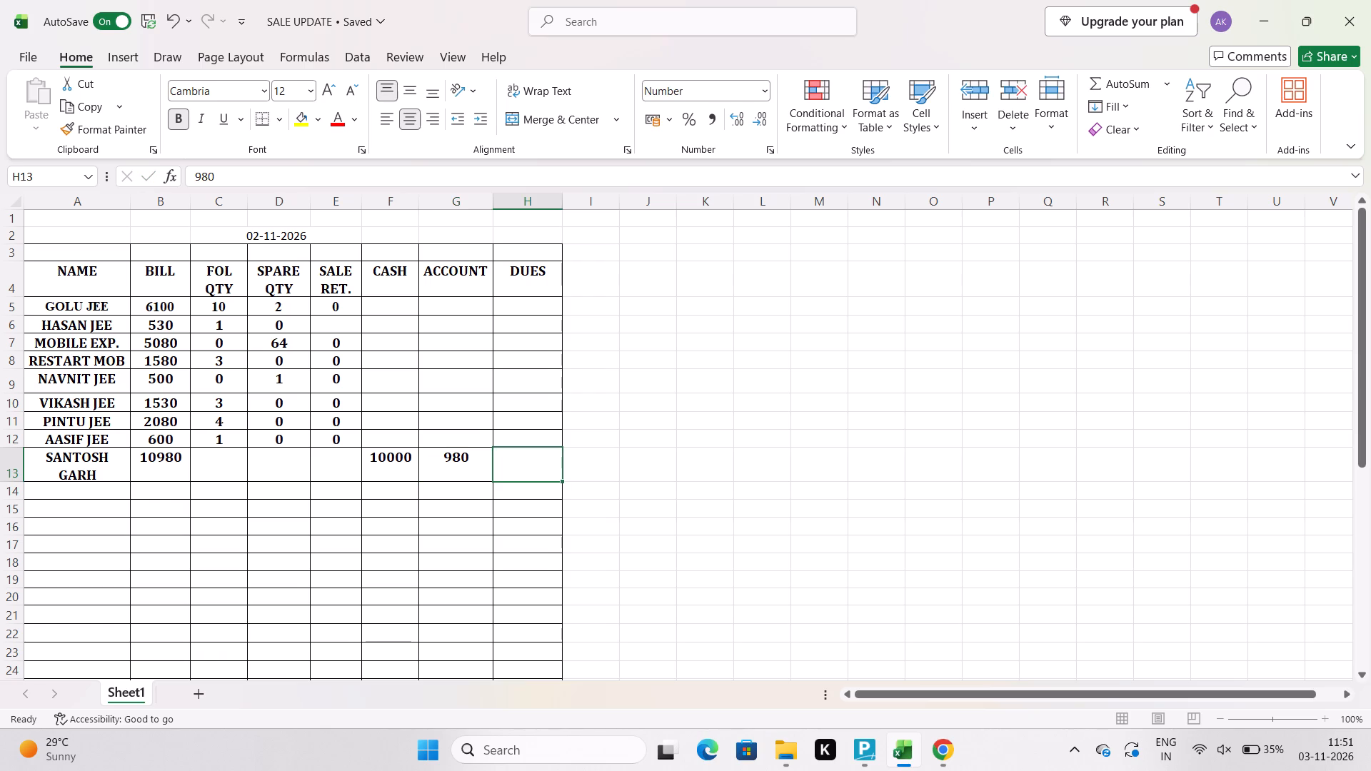
pyautogui.press('0')
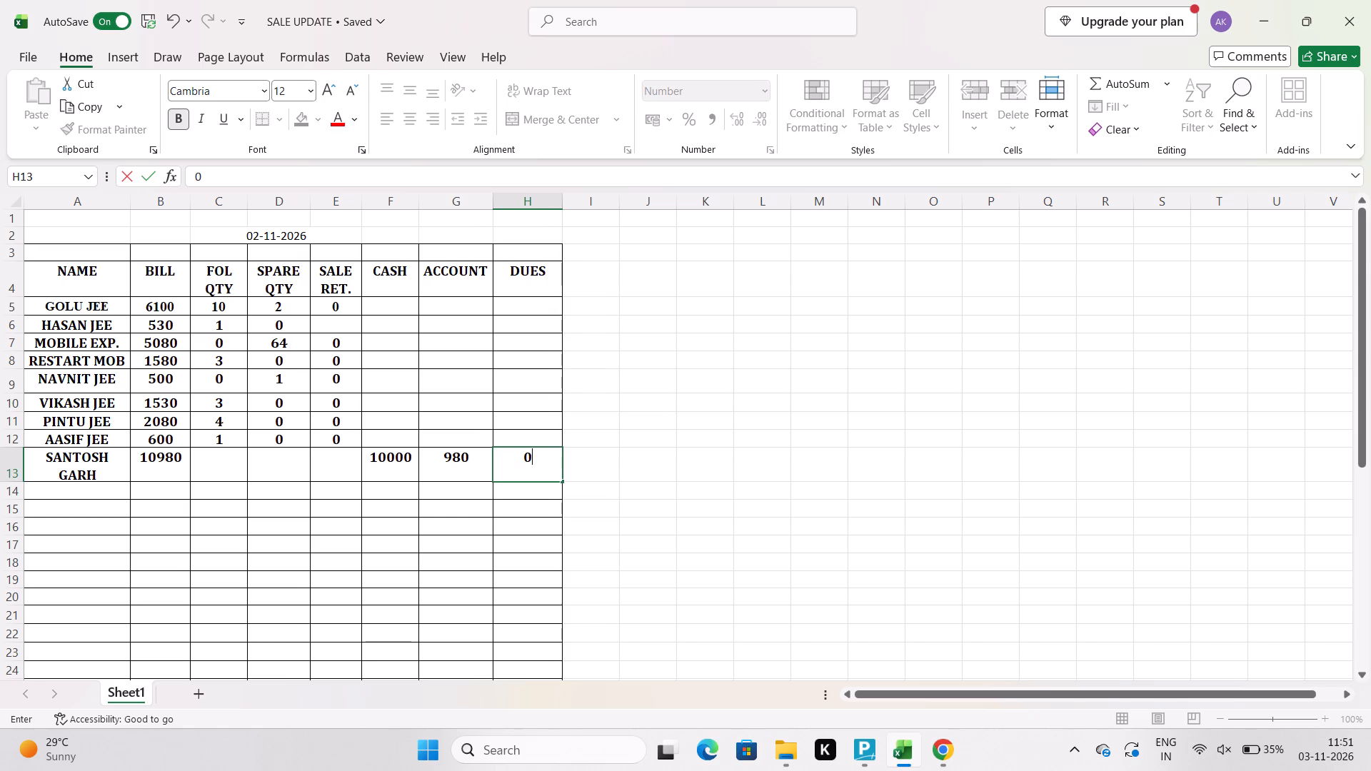
# Add PARK MOB as the party name in row 14 with a BILL of 205.
pyautogui.click(64, 494)
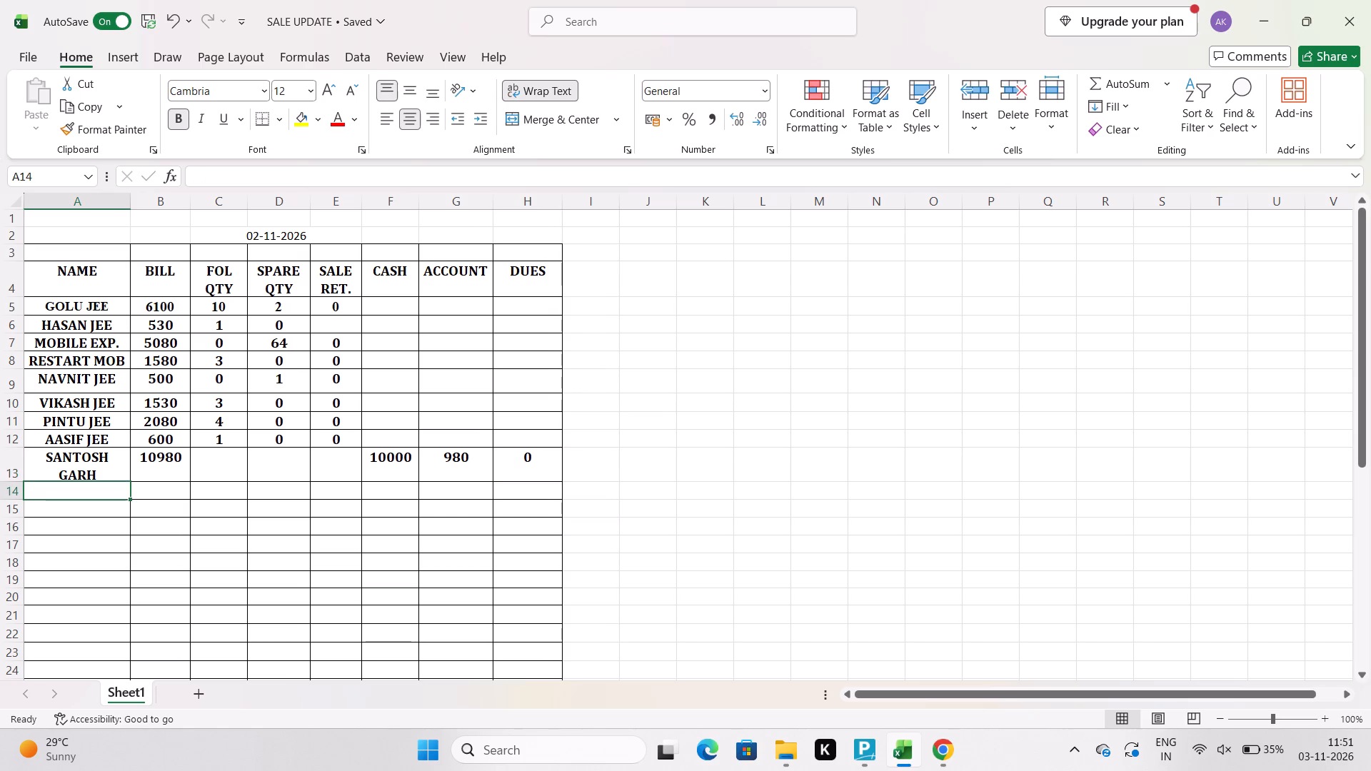
pyautogui.press('p')
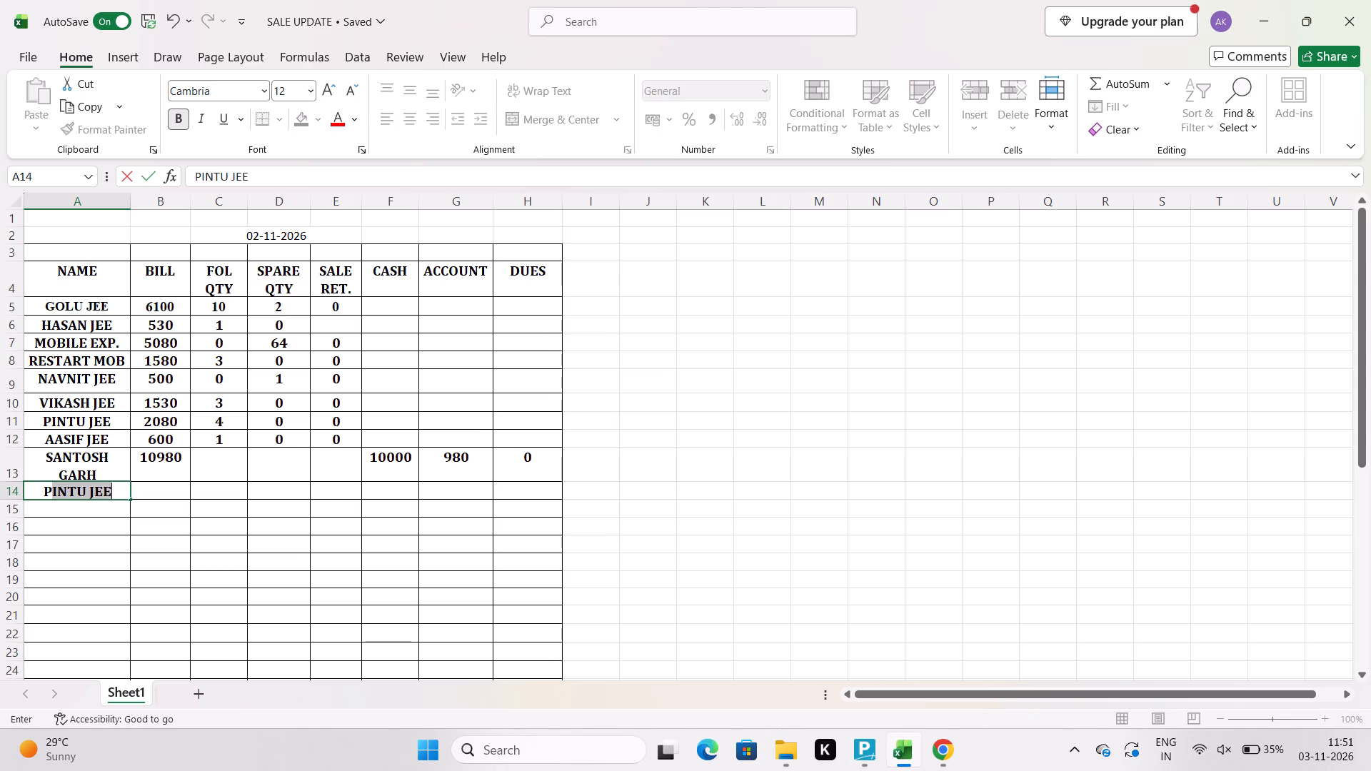
pyautogui.press('a')
pyautogui.press('r')
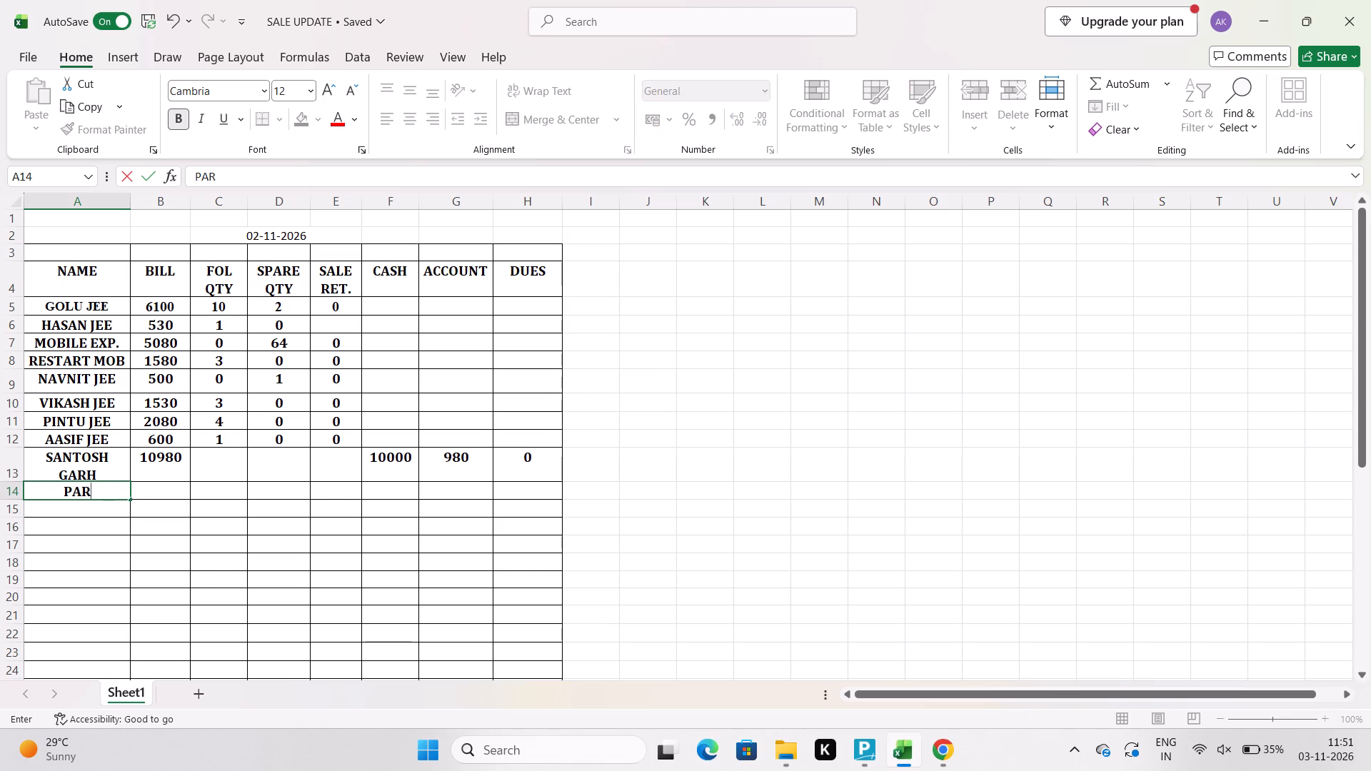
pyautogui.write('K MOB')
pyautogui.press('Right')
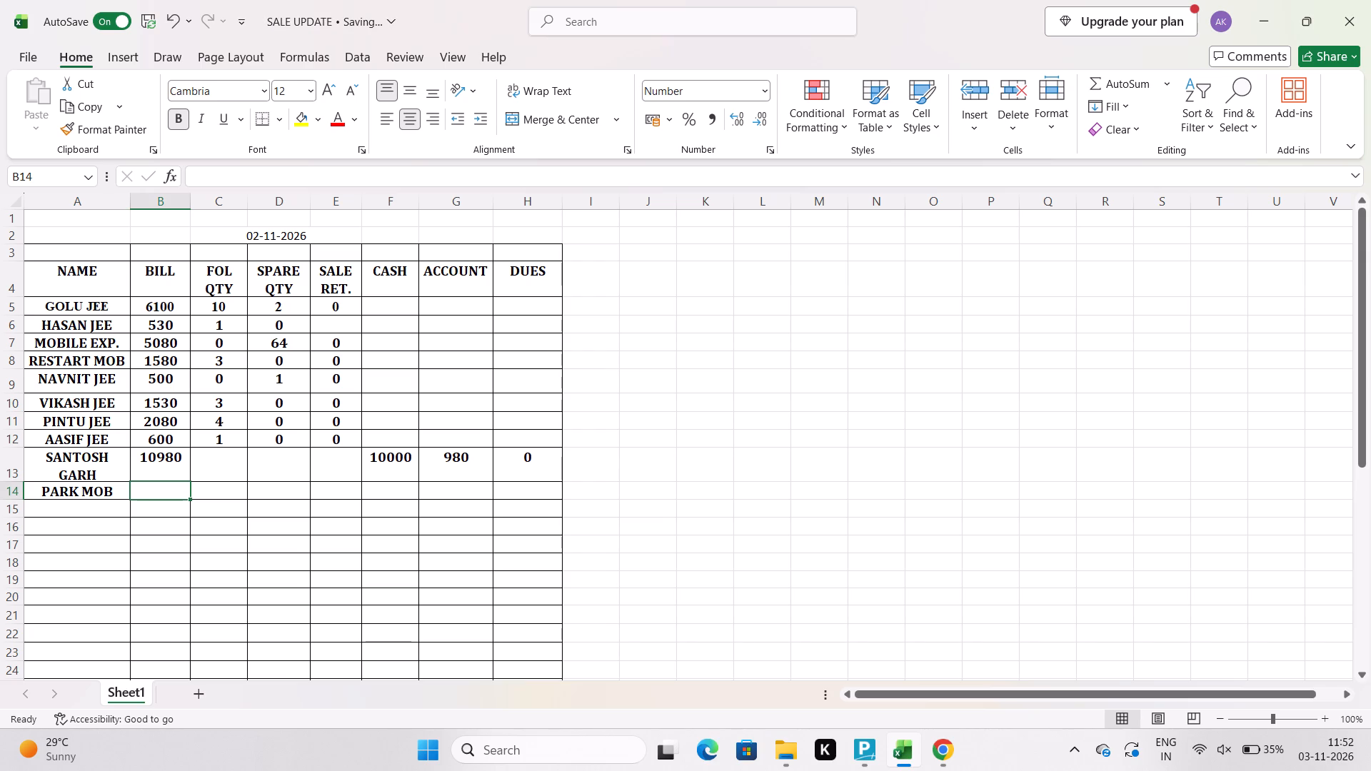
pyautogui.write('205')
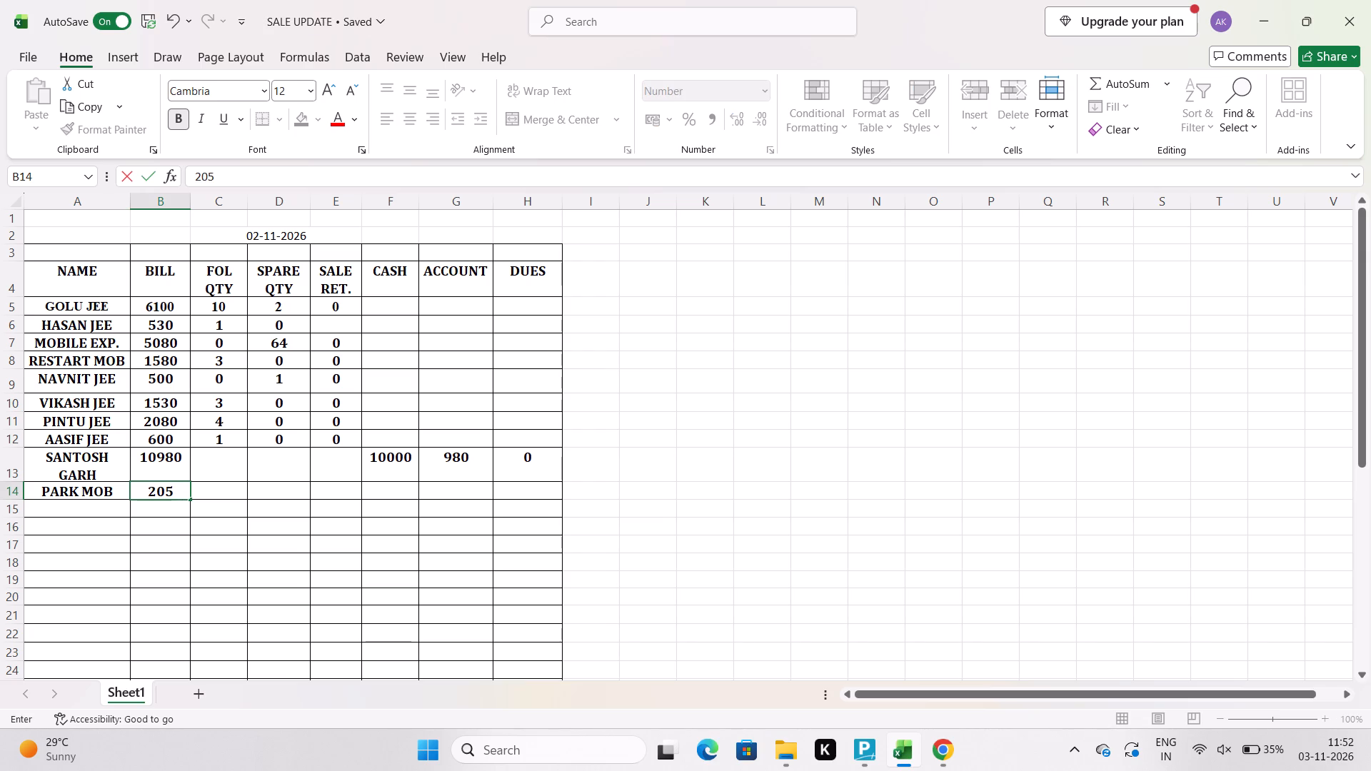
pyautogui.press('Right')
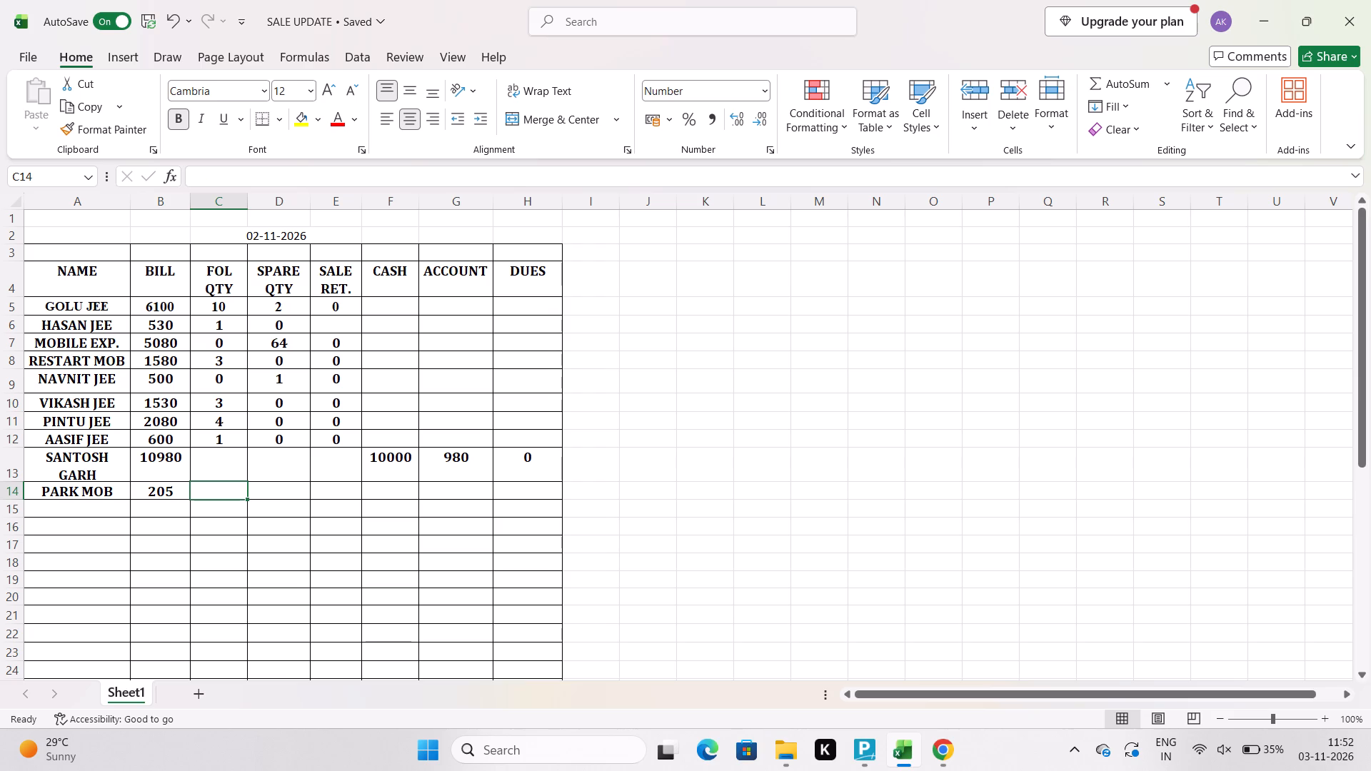
# Enter 0 for FOL QTY, SPARE QTY and SALE RET. in PARK MOB's row 14.
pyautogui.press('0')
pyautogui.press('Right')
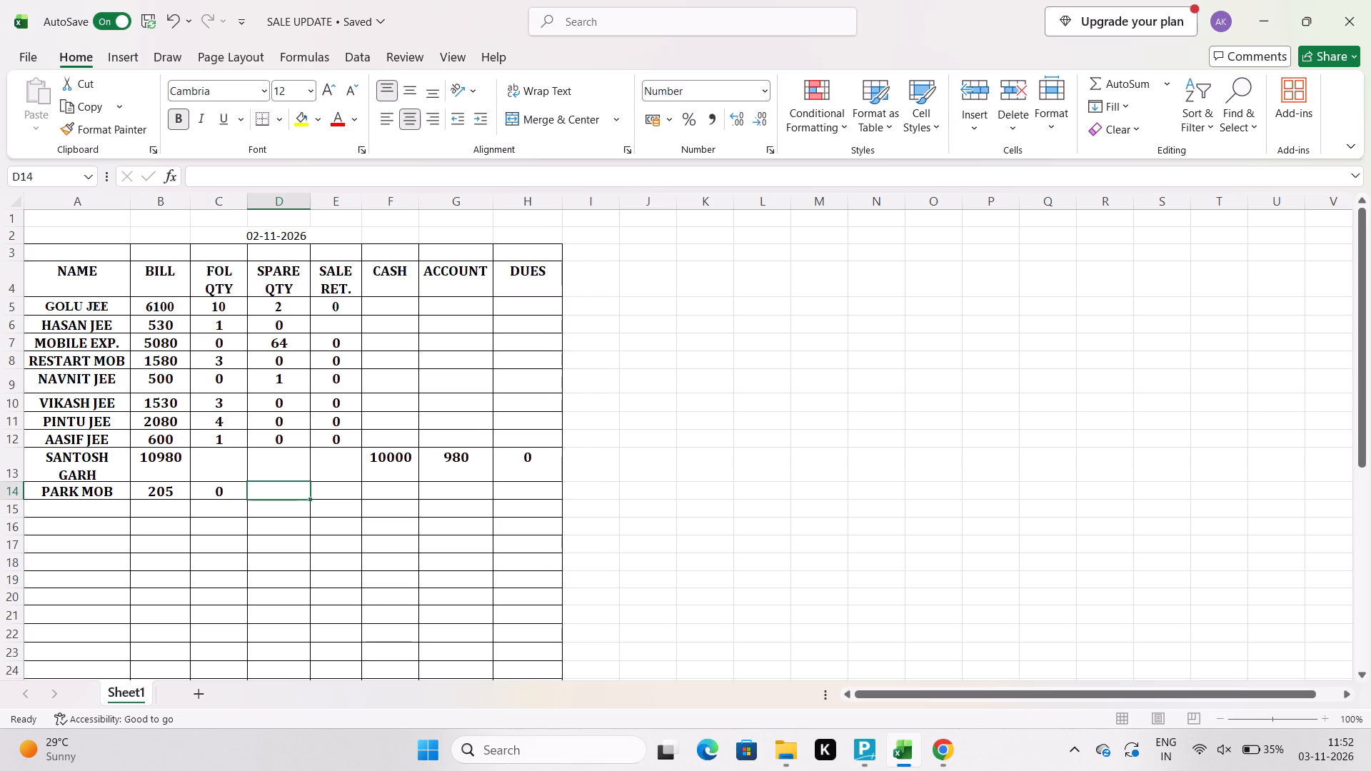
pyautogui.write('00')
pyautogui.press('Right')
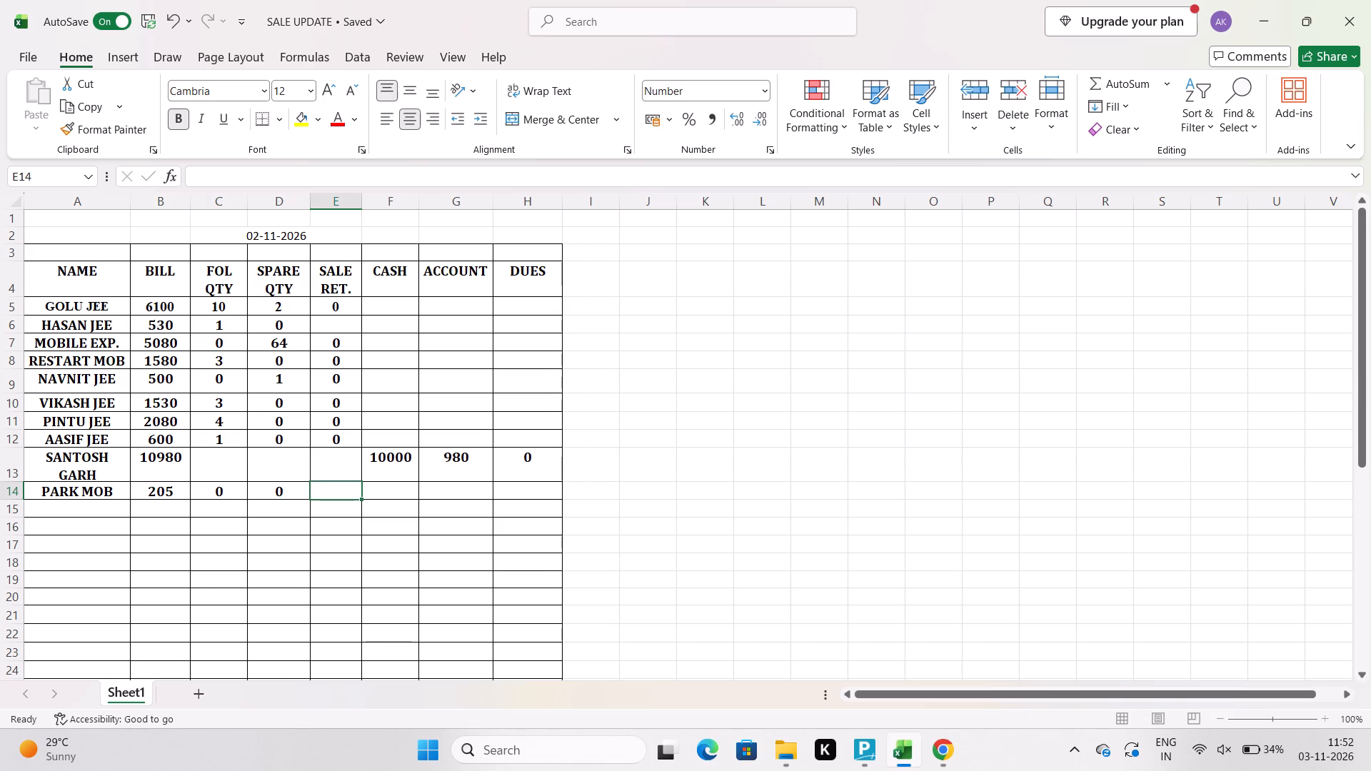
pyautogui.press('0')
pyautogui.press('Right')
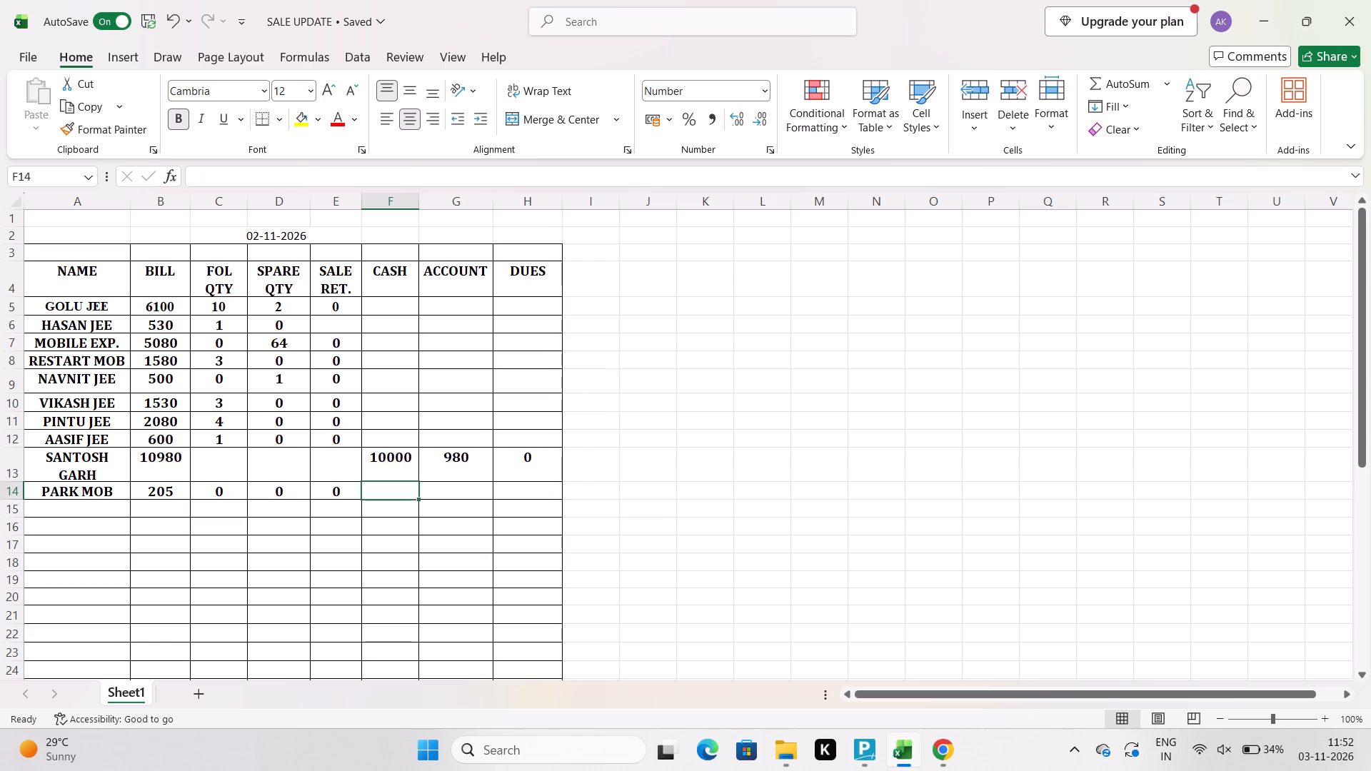
# Enter 210 under CASH and 0 under both ACCOUNT and DUES for PARK MOB in row 14.
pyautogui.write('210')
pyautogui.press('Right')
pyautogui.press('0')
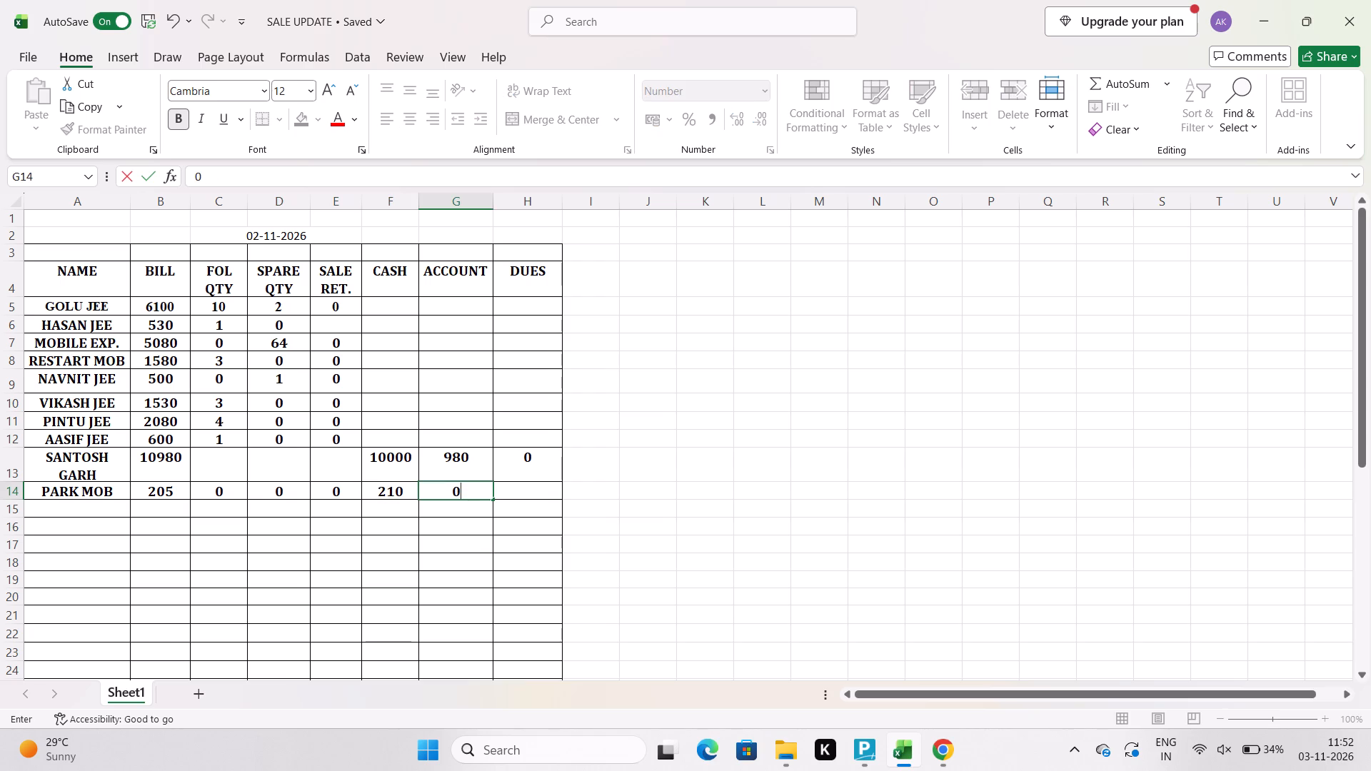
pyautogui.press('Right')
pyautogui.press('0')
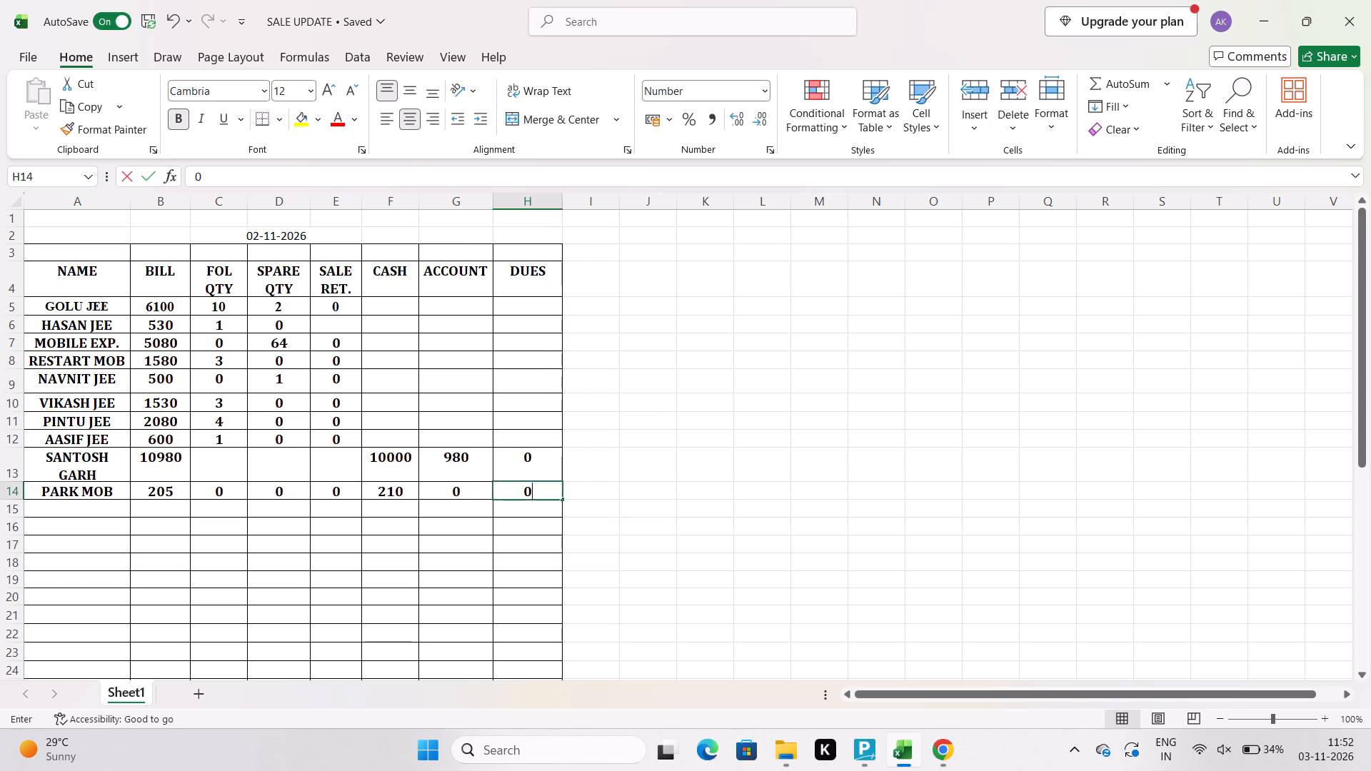
# Add MAKSUD JEE as the party name in row 15.
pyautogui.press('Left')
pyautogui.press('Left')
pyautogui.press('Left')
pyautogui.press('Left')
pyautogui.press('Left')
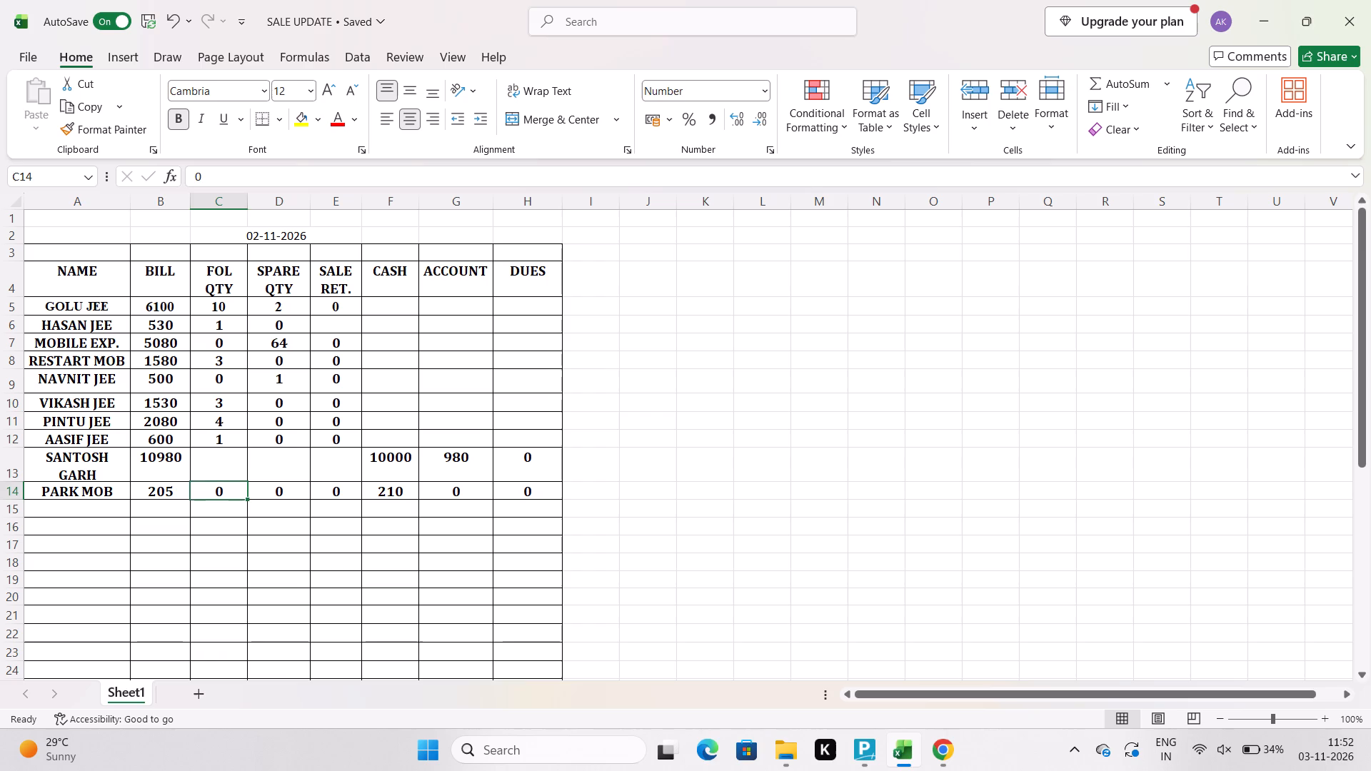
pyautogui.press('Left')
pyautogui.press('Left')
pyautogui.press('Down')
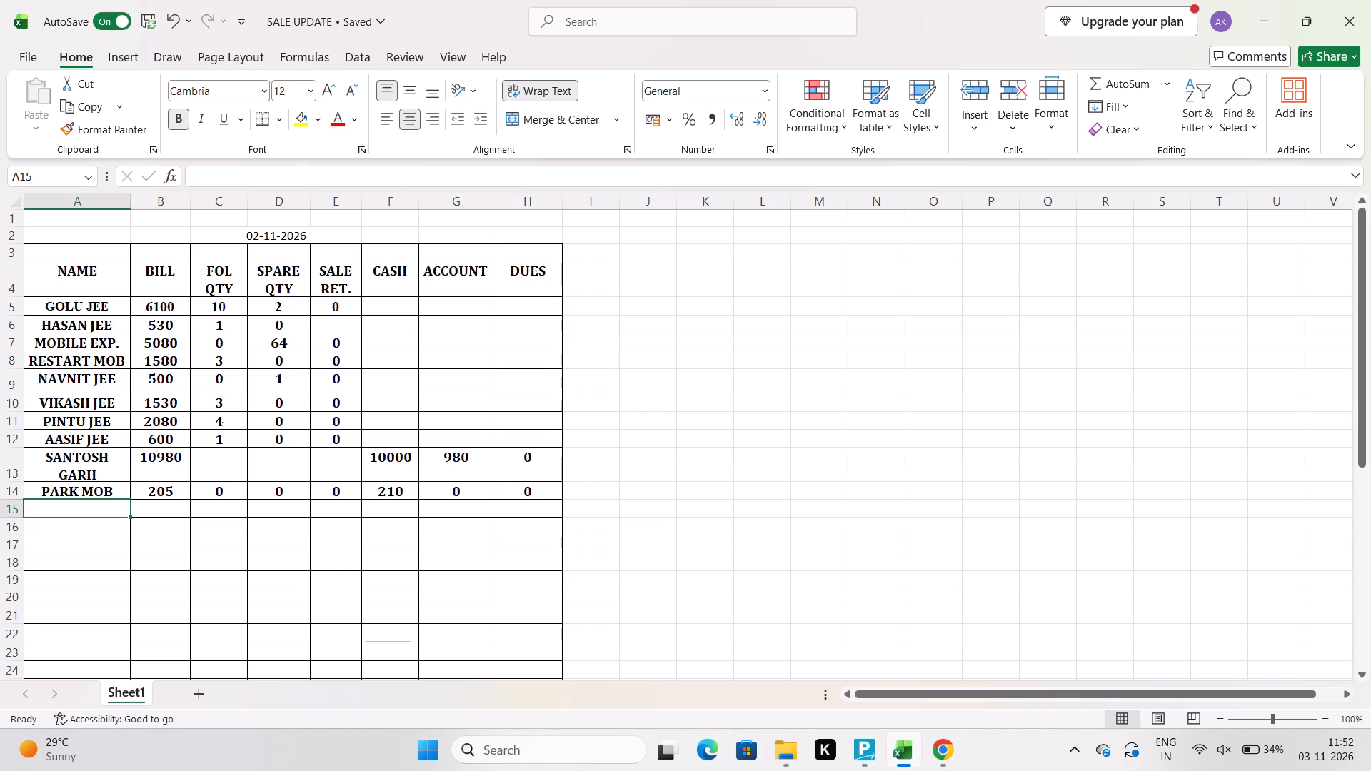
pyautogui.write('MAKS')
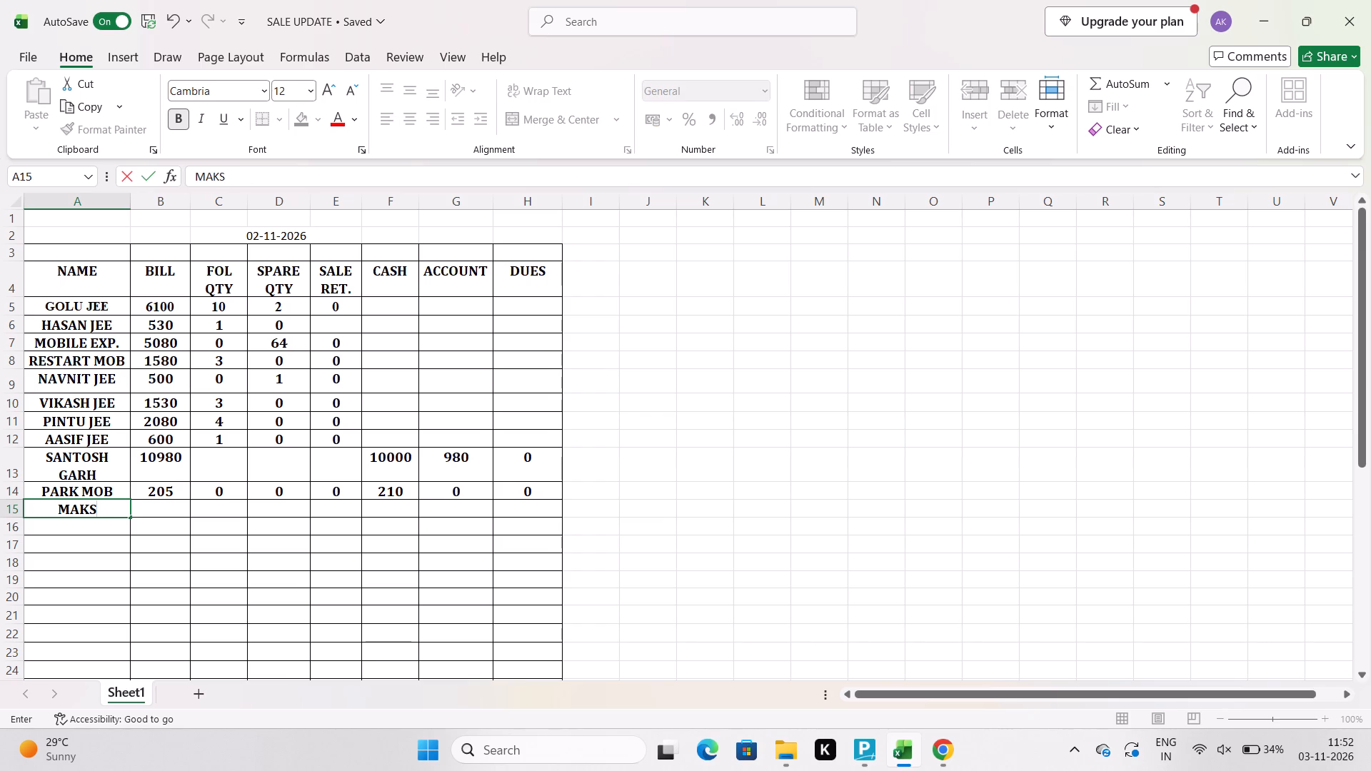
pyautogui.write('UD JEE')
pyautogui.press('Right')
# Enter 0 for BILL, FOL QTY and SPARE QTY in MAKSUD JEE's row 15.
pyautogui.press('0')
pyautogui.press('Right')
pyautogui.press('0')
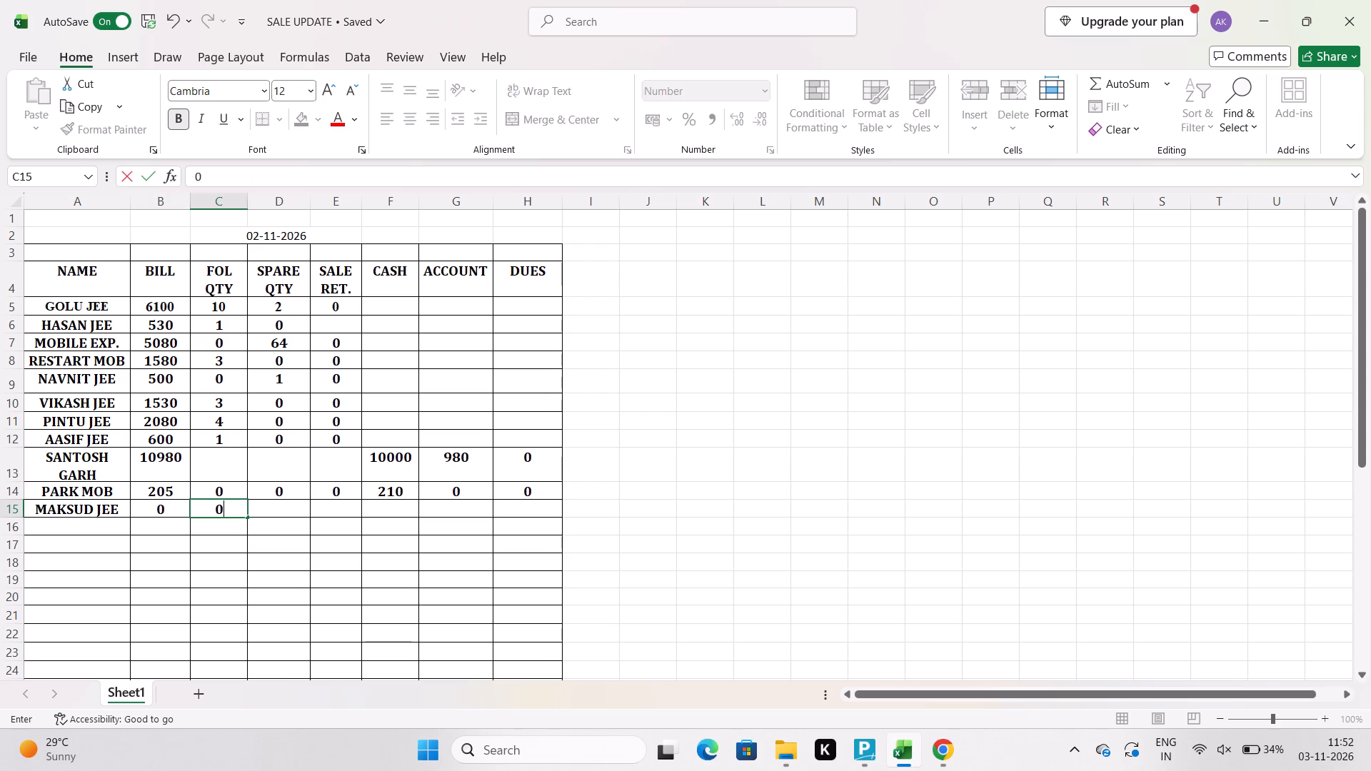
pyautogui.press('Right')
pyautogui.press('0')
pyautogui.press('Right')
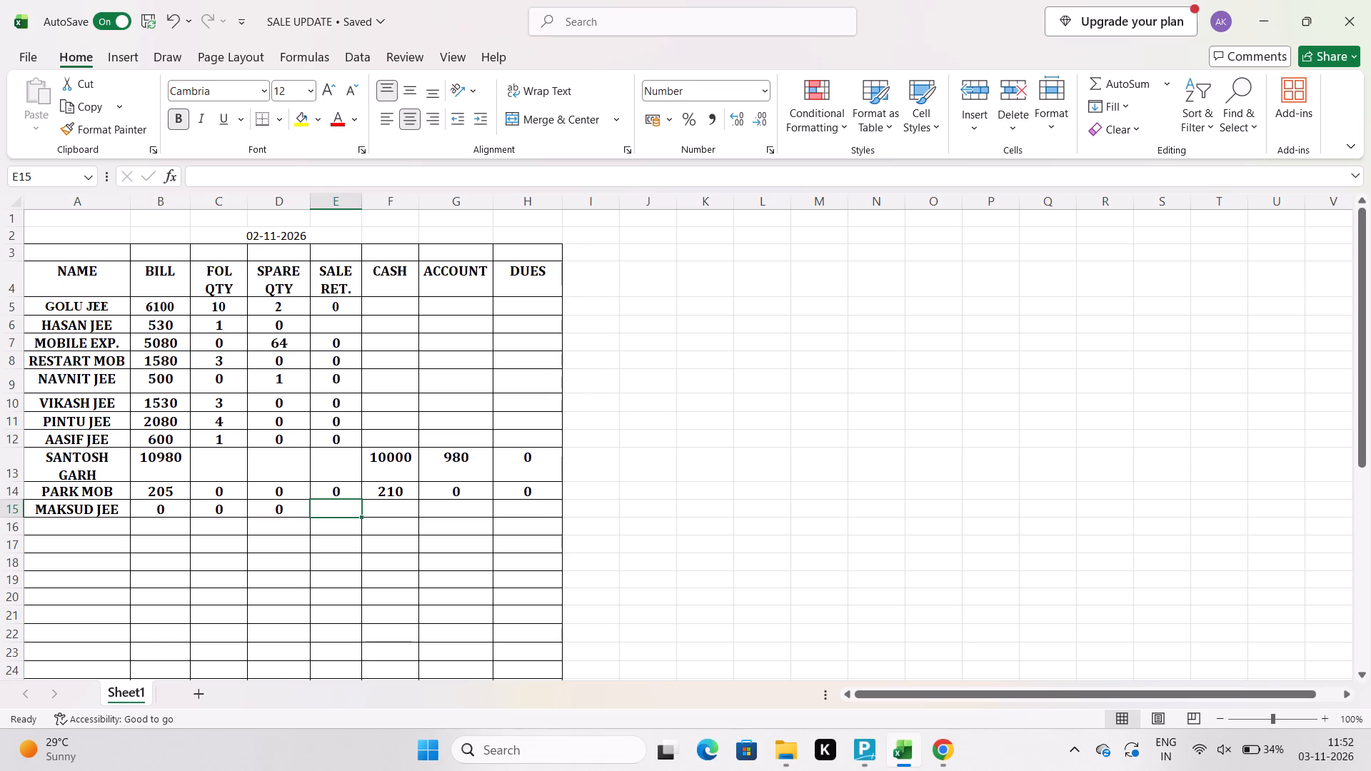
# Skipping SALE RET., enter 2500 under CASH and 0 under both ACCOUNT and DUES for MAKSUD JEE in row 15.
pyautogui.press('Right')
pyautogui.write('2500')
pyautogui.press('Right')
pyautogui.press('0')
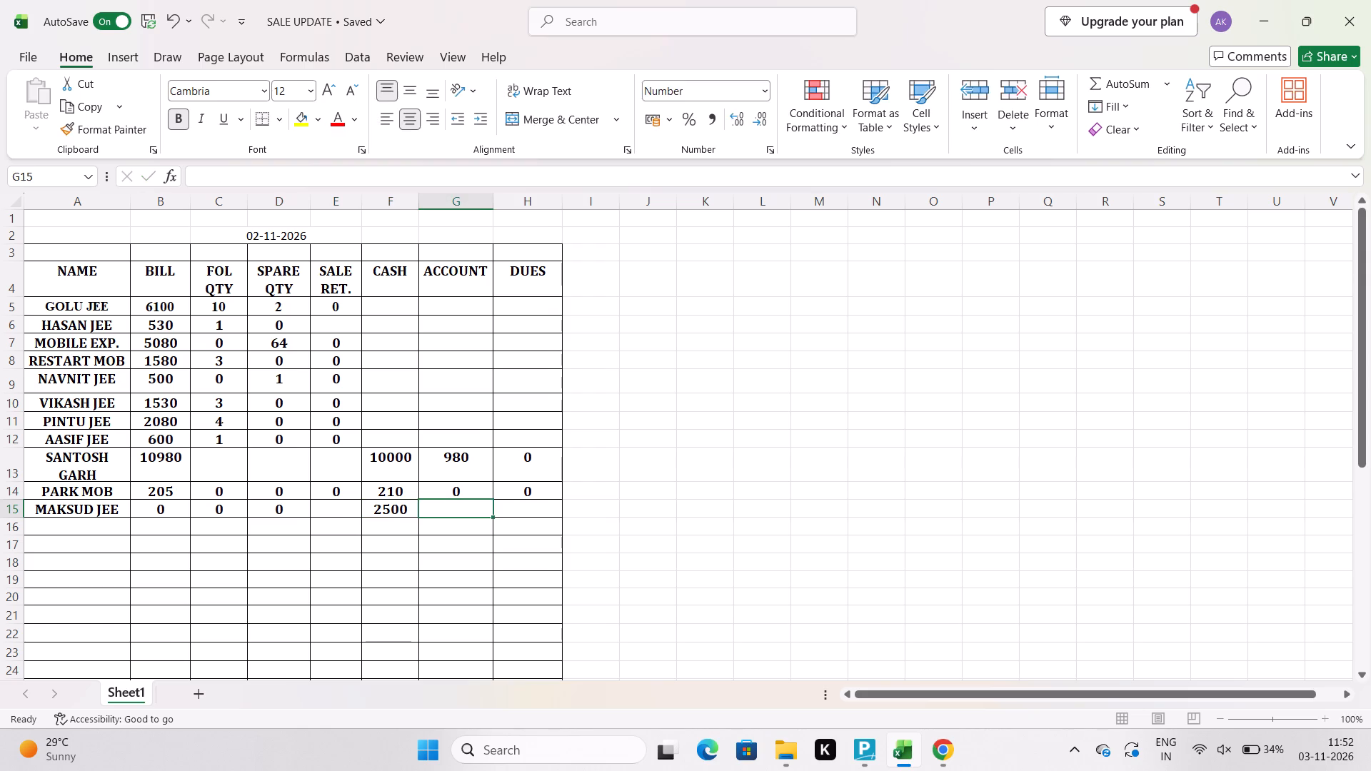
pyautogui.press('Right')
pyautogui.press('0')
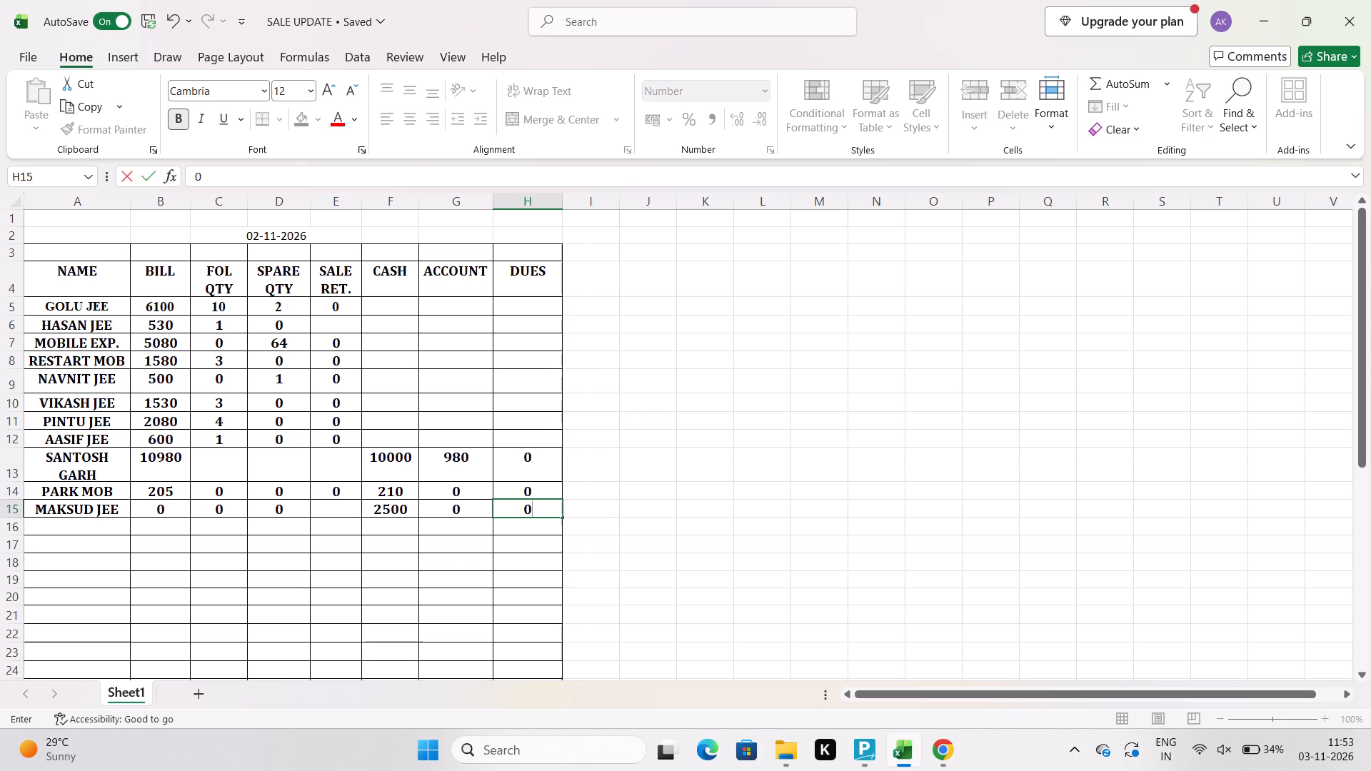
# Switch to File Explorer and open the 2 NOV invoice PDF for the SANTOSH GARH party.
pyautogui.click(224, 460)
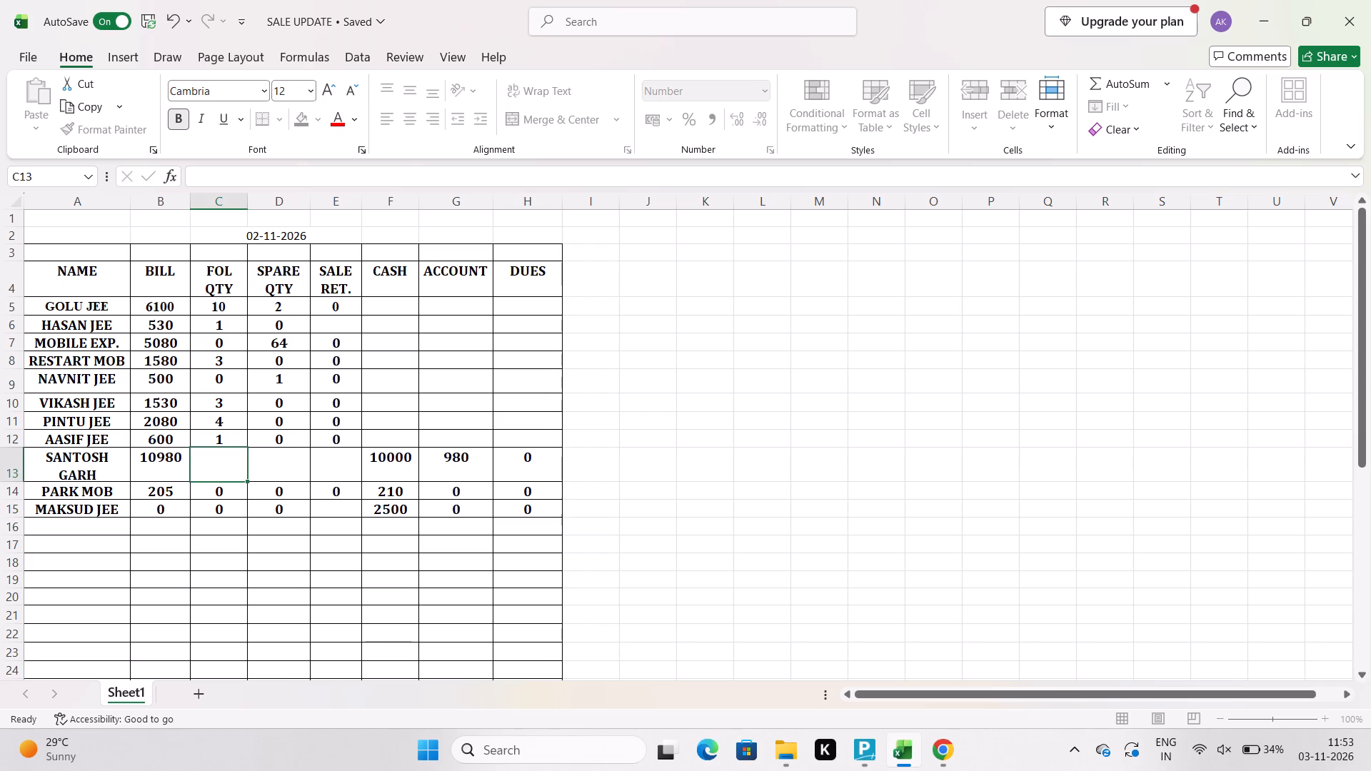
pyautogui.click(787, 752)
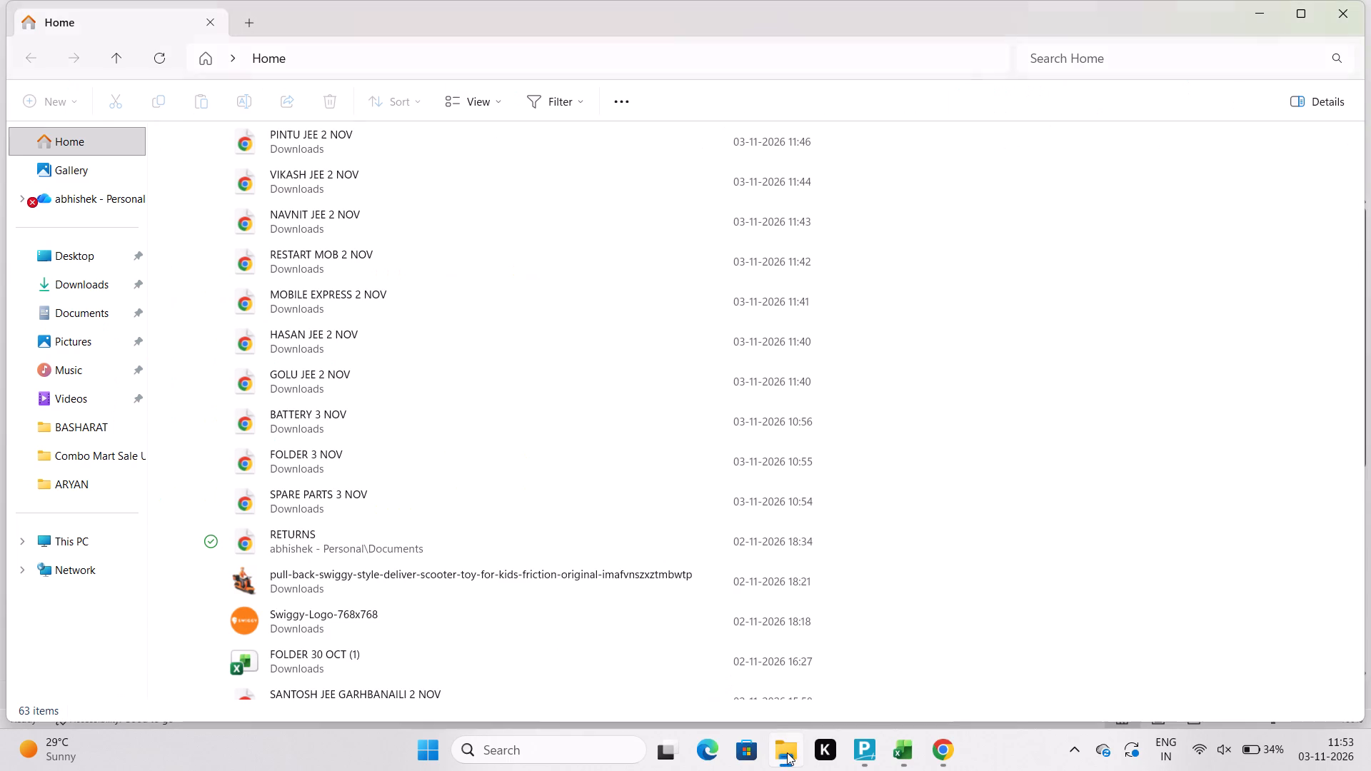
pyautogui.scroll(-3, 446, 493)
pyautogui.doubleClick(397, 435)
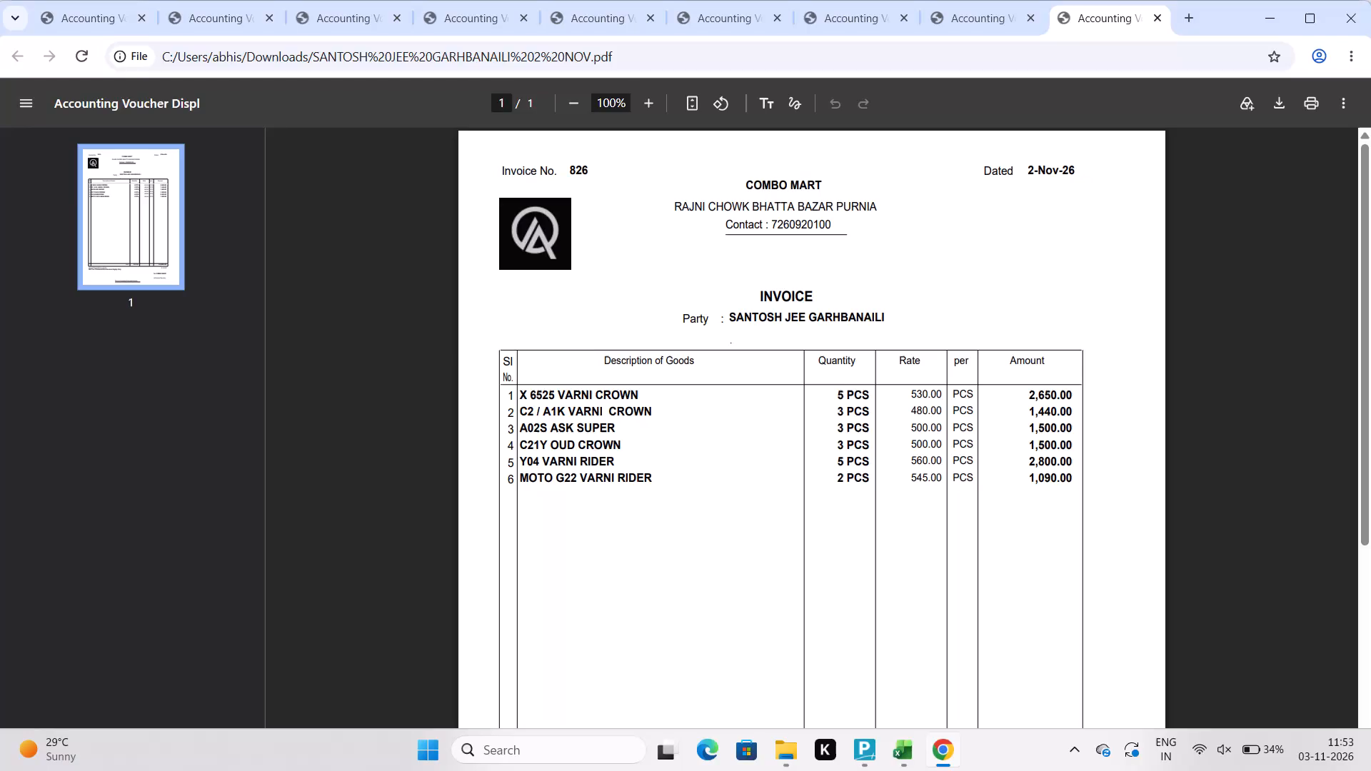
pyautogui.moveTo(845, 390); pyautogui.dragTo(825, 390)
pyautogui.moveTo(848, 410); pyautogui.dragTo(819, 411)
pyautogui.moveTo(847, 432); pyautogui.dragTo(818, 430)
pyautogui.moveTo(843, 448); pyautogui.dragTo(808, 443)
pyautogui.moveTo(853, 464); pyautogui.dragTo(838, 464)
pyautogui.click(845, 485)
pyautogui.scroll(-6, 850, 510)
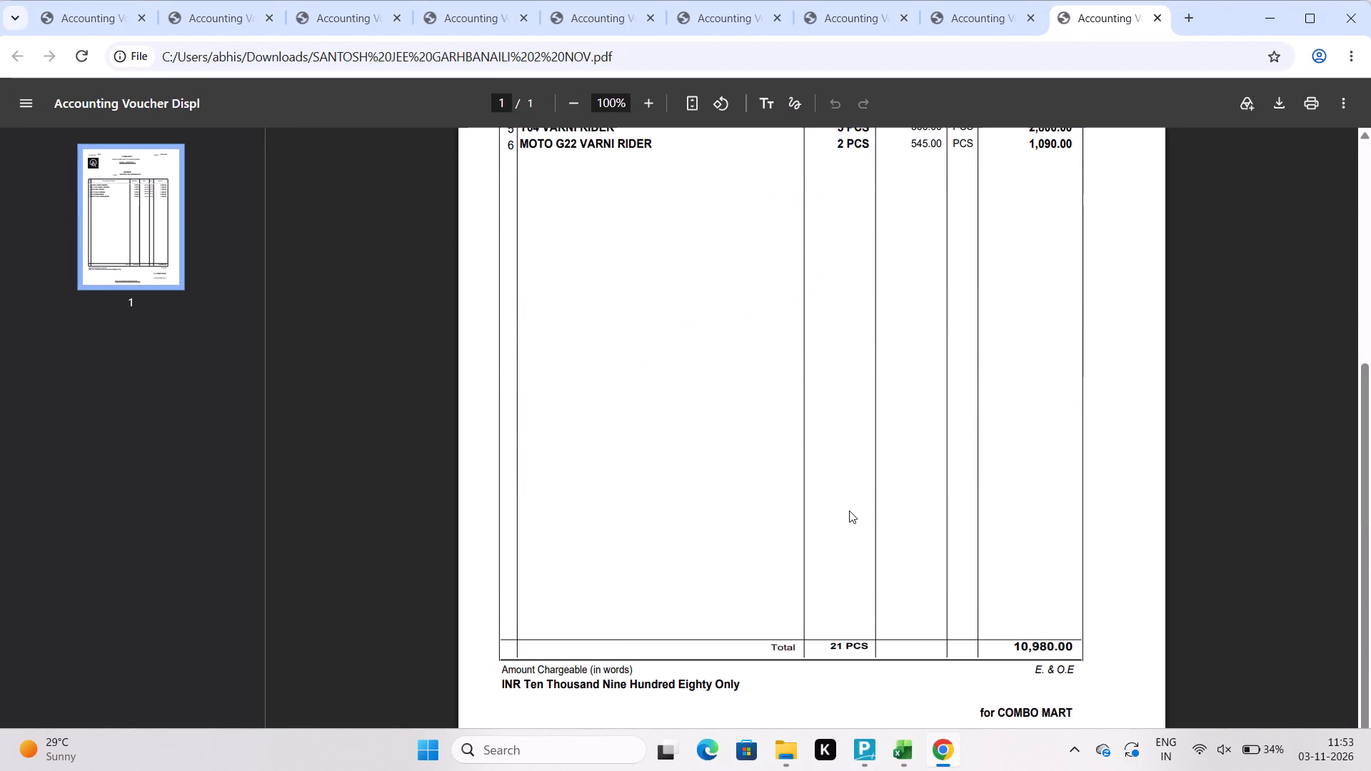
pyautogui.scroll(-3, 849, 510)
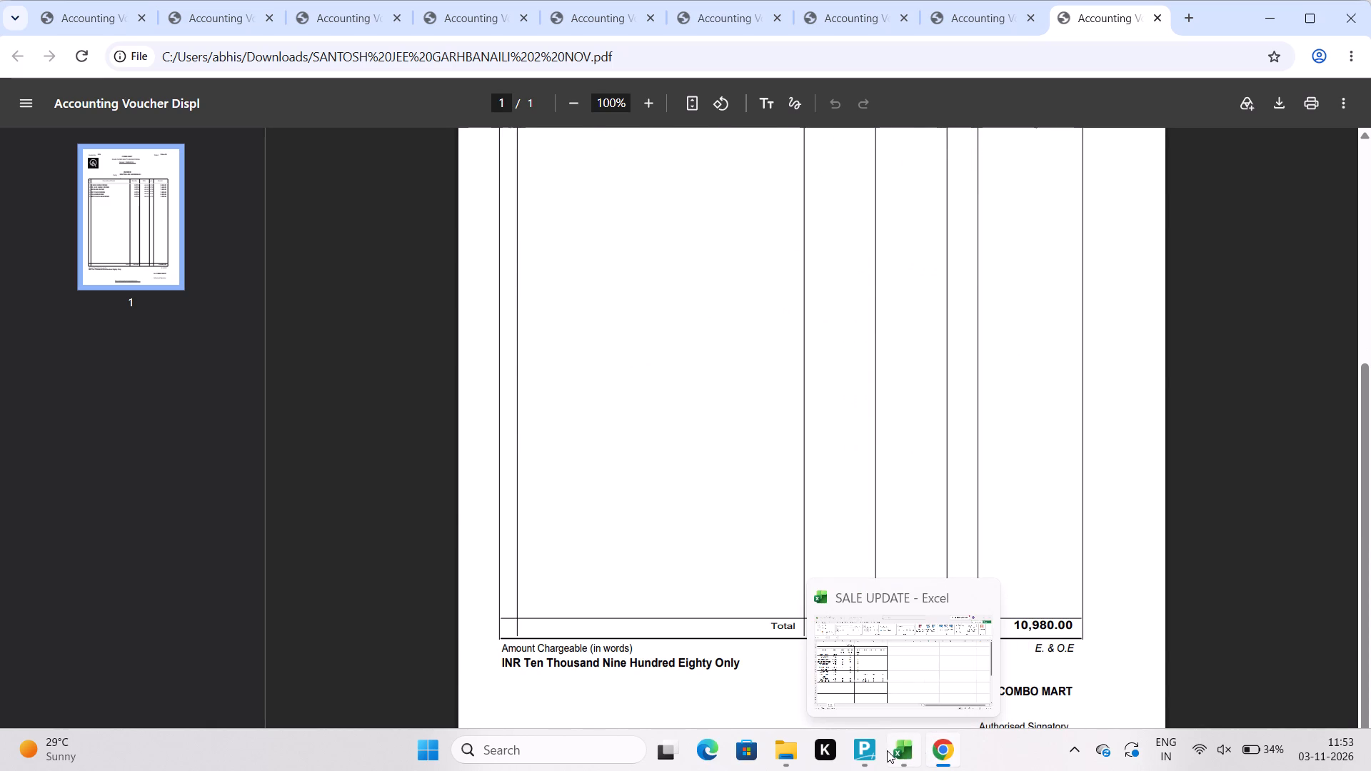
# Back in the Excel workbook, enter FOL QTY 21, SPARE QTY 0 and SALE RET. 0 for SANTOSH GARH in row 13.
pyautogui.click(900, 750)
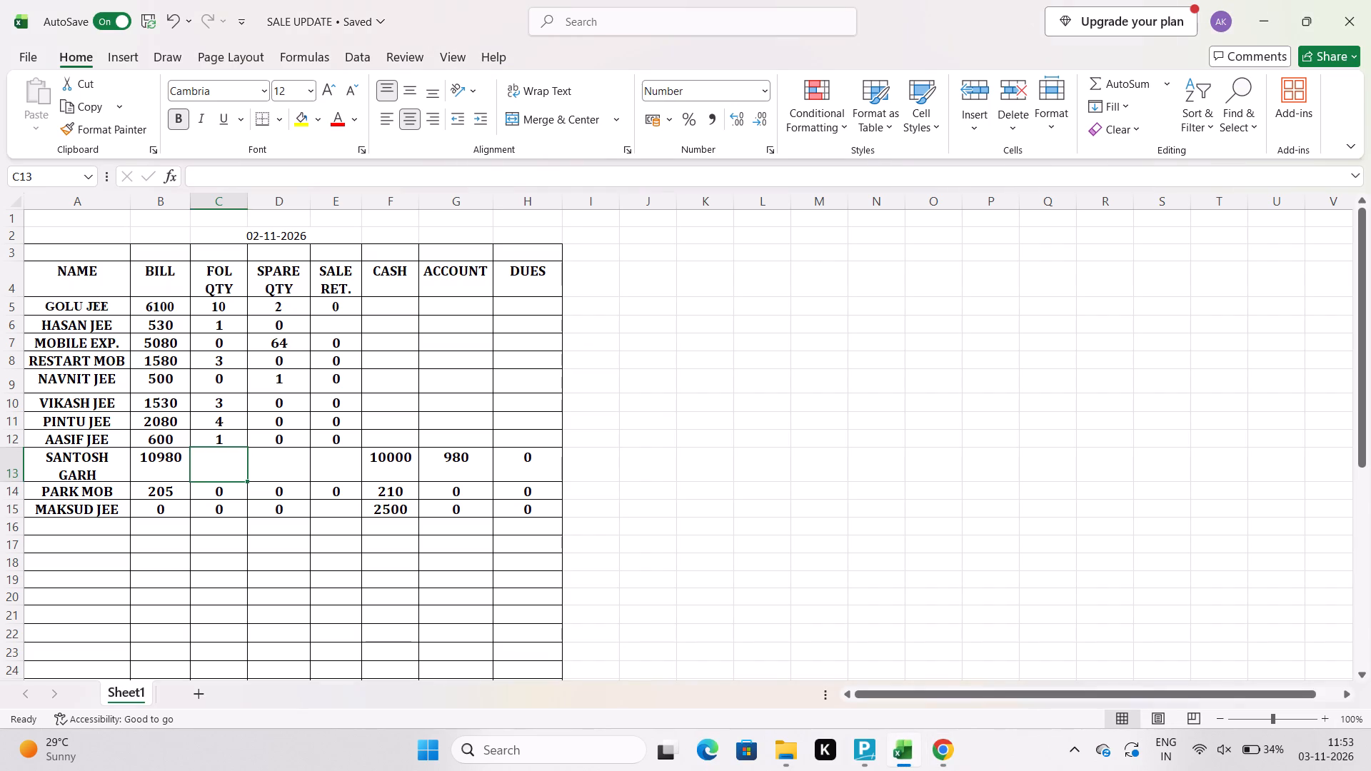
pyautogui.write('21')
pyautogui.press('Right')
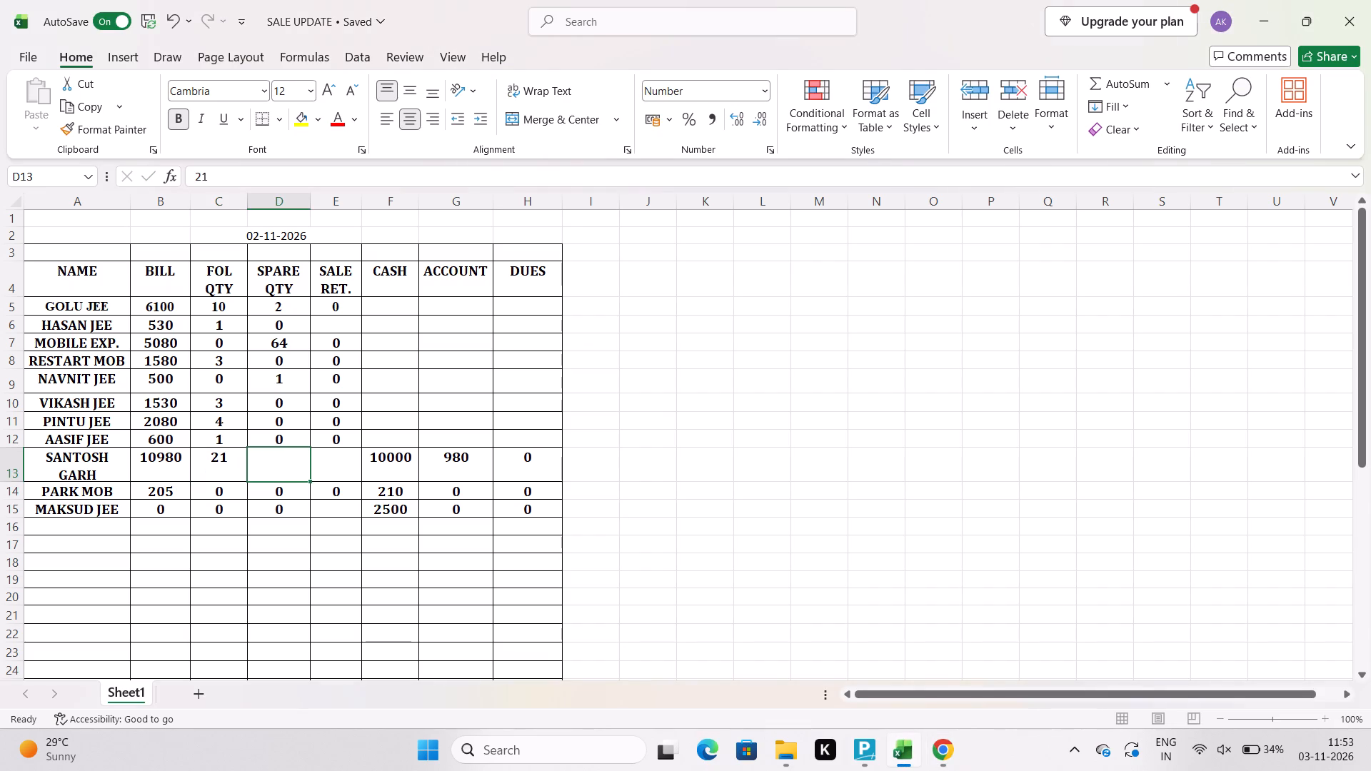
pyautogui.press('0')
pyautogui.press('Right')
pyautogui.press('0')
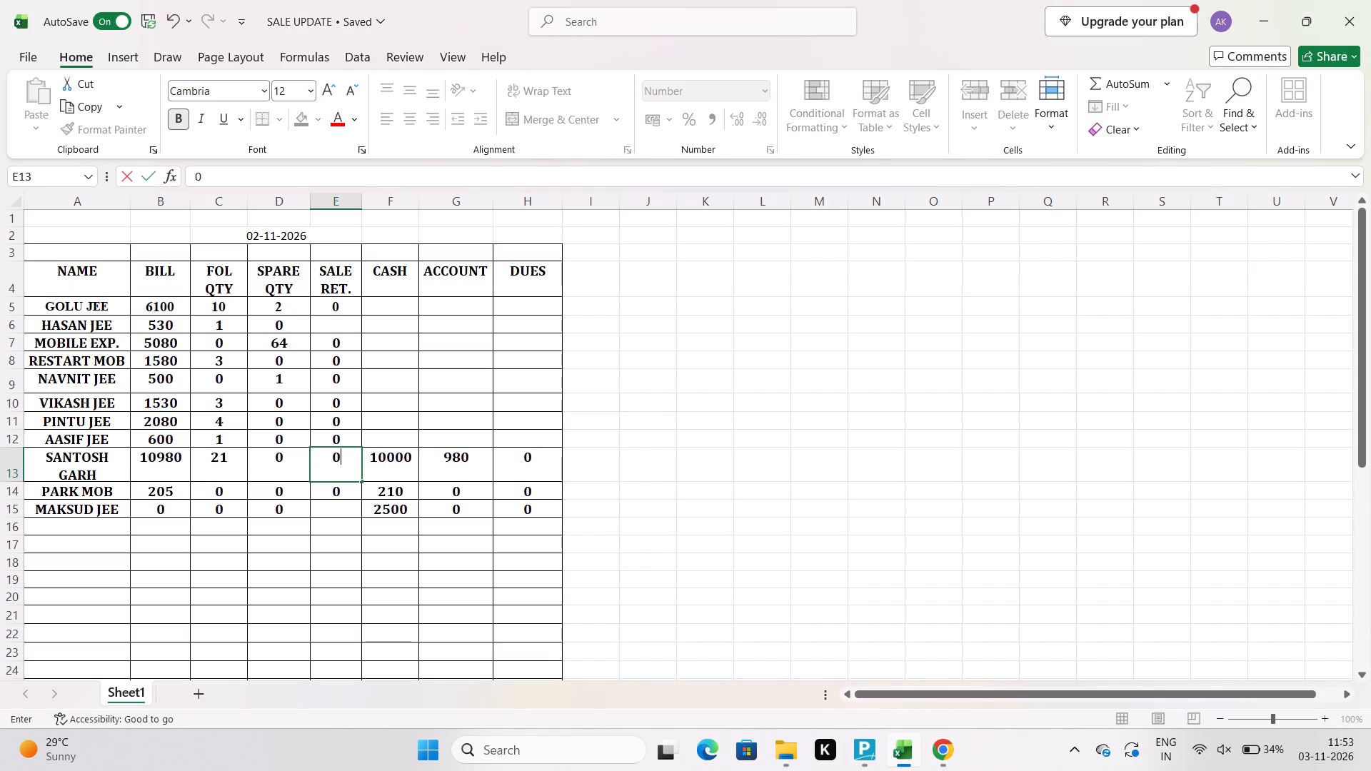
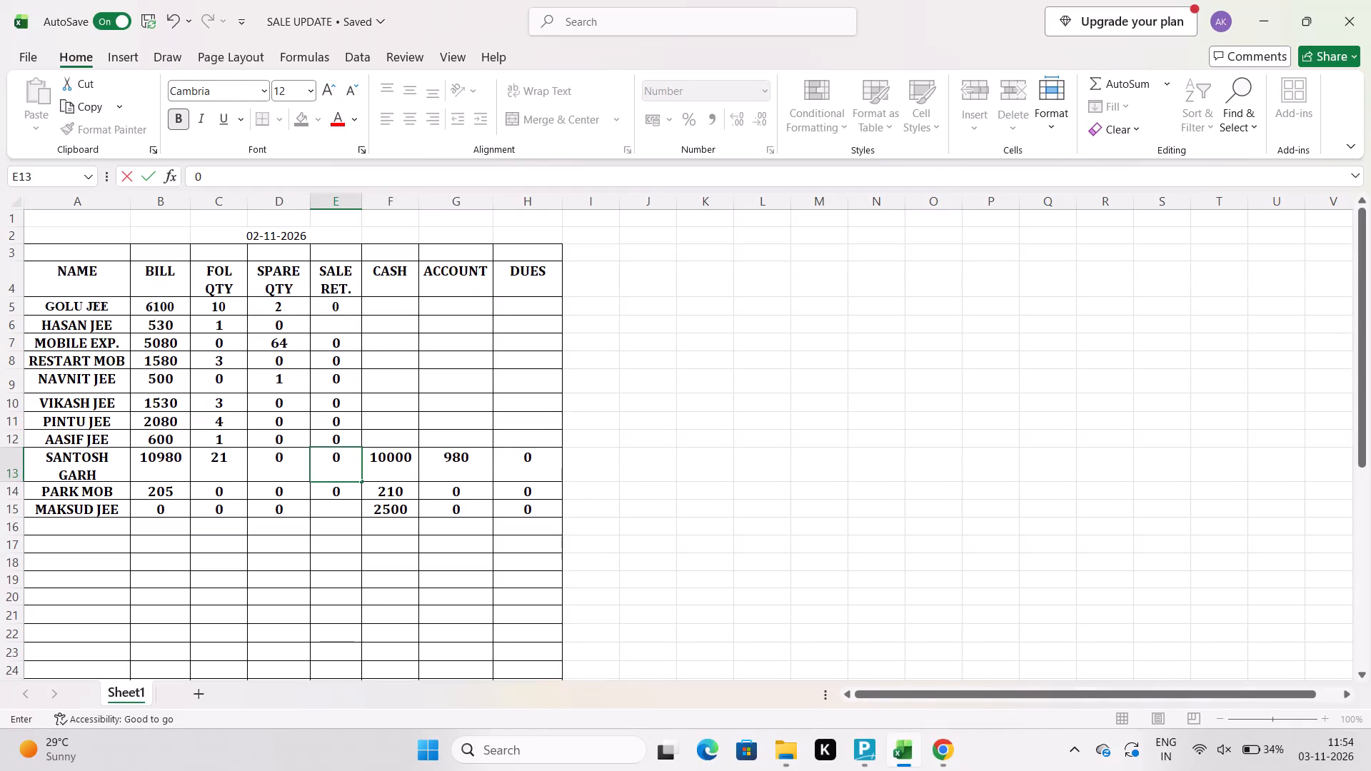
# Enter CASH 0, ACCOUNT 1580 and DUES 0 for GOLU JEE in row 5.
pyautogui.click(381, 311)
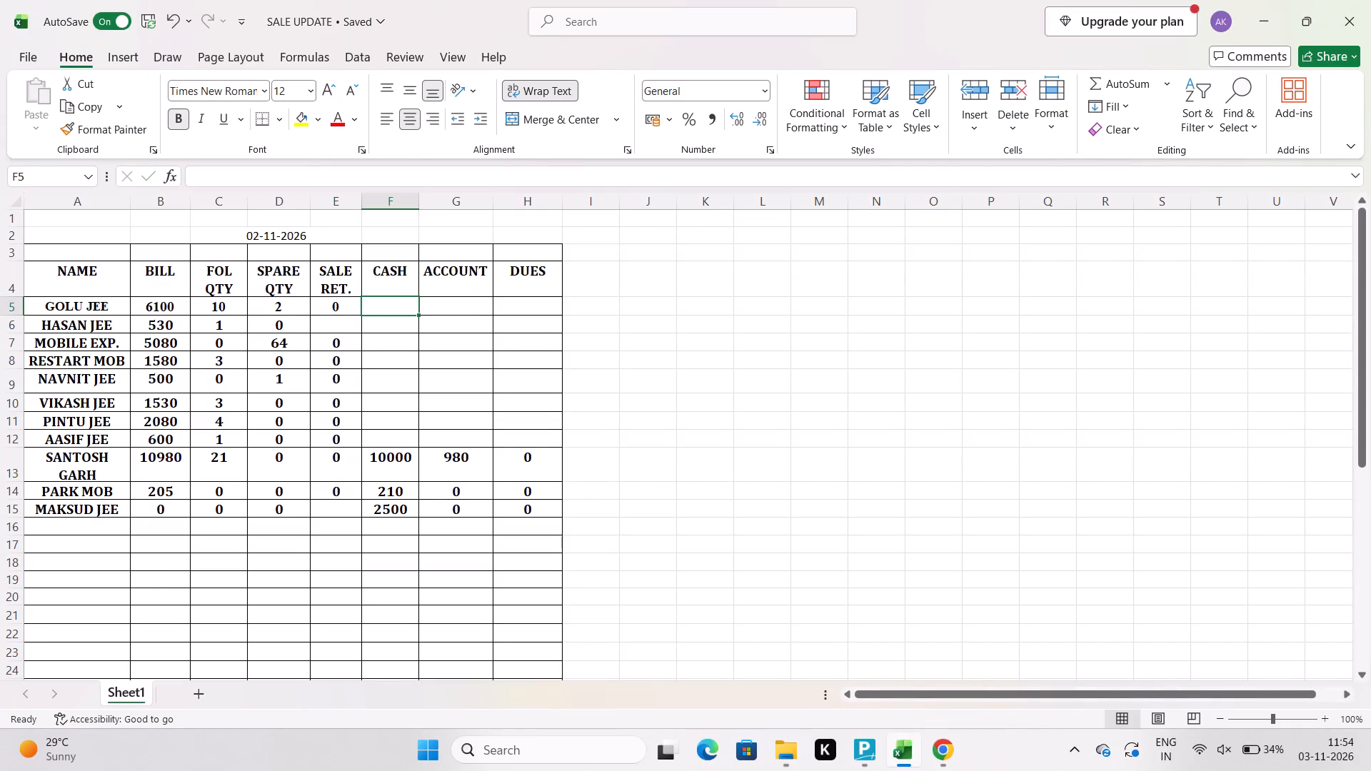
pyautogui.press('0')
pyautogui.press('Right')
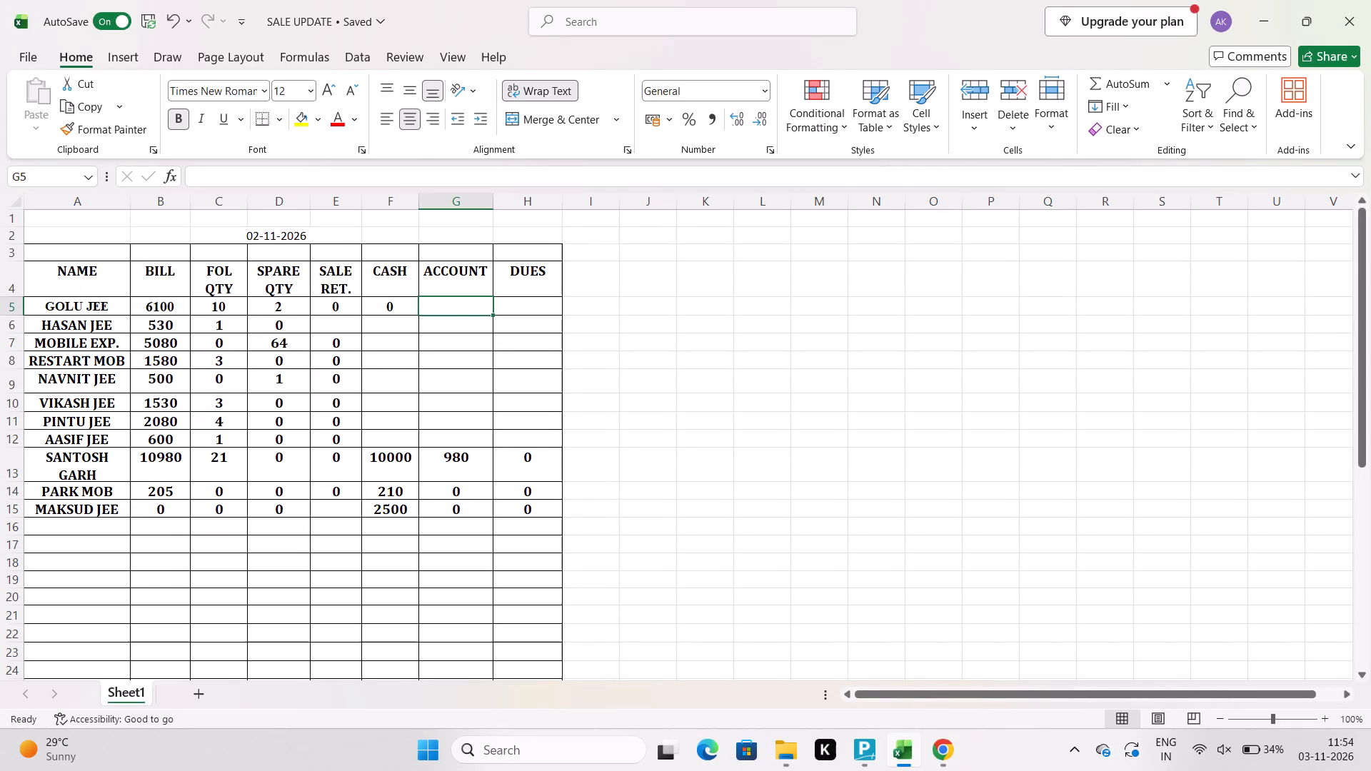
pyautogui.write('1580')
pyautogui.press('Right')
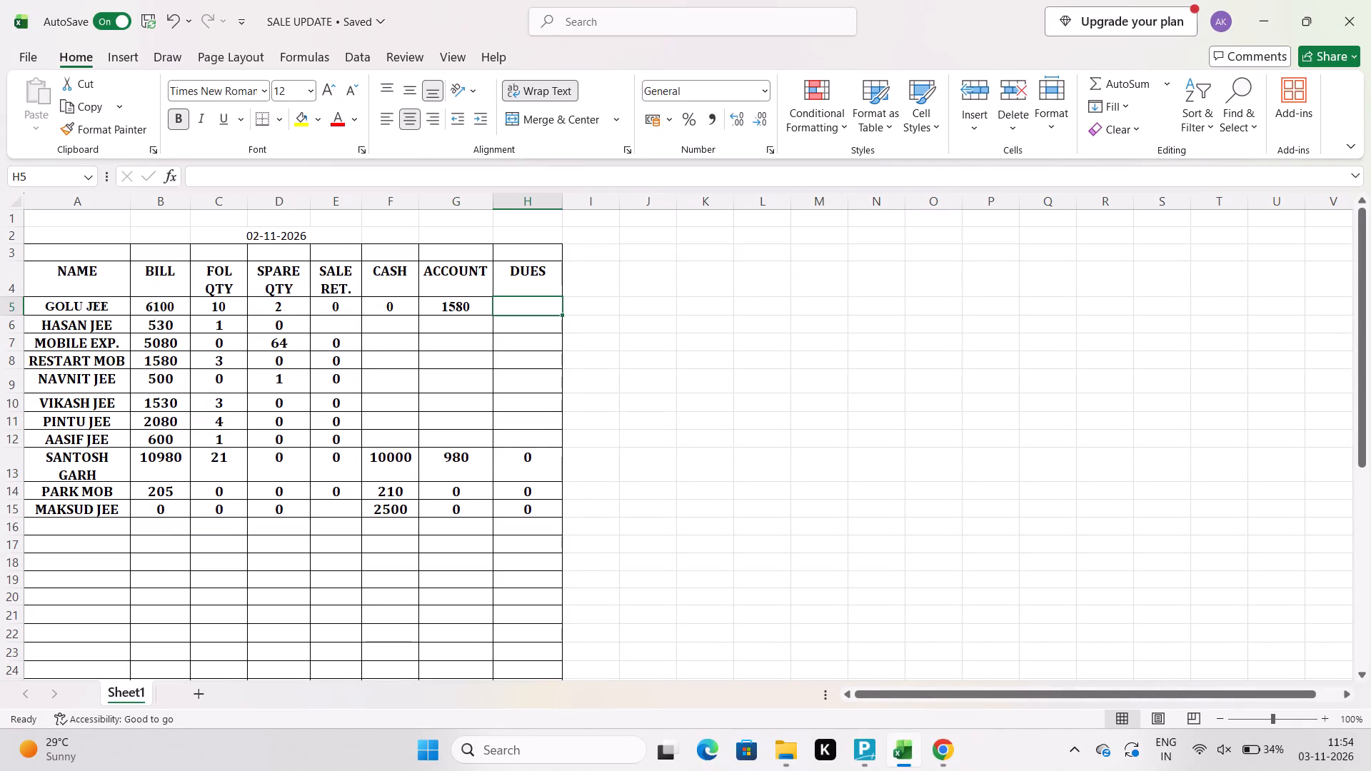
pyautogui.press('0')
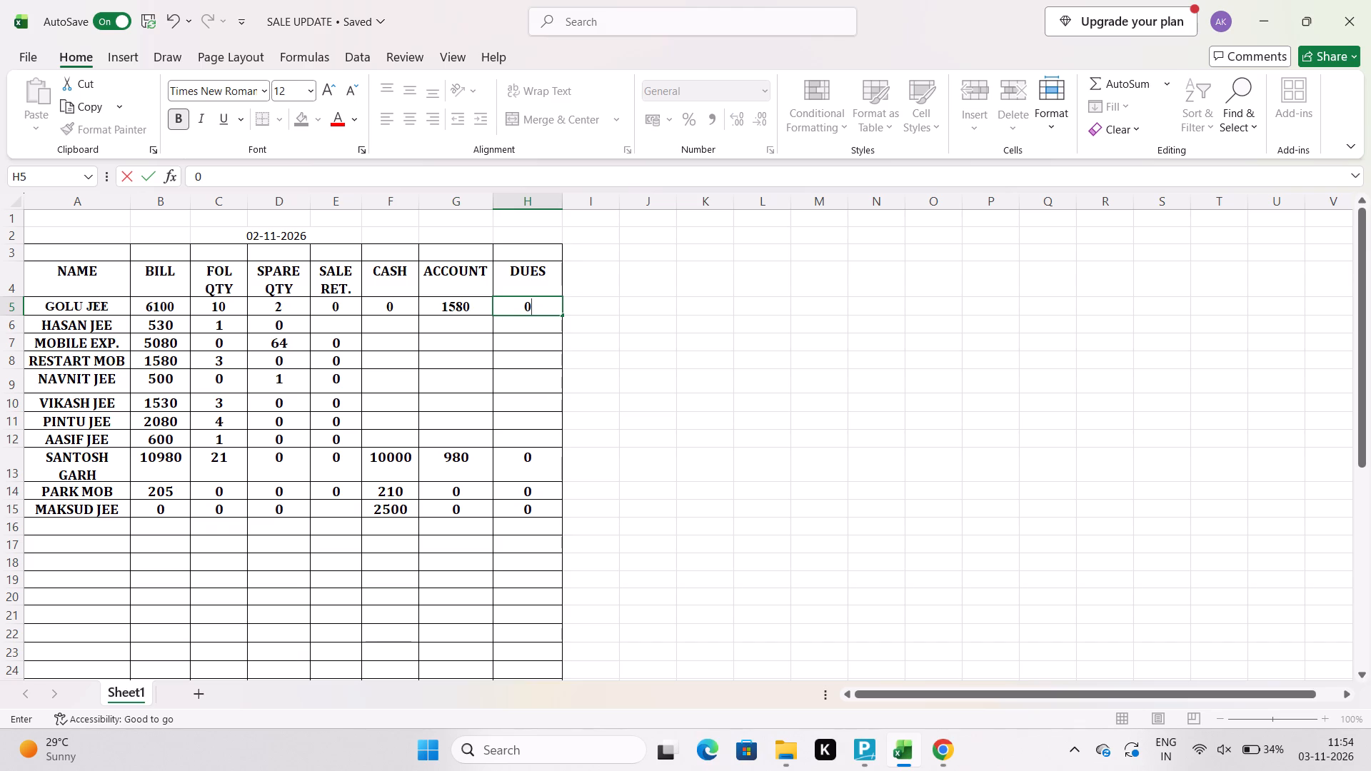
# Replace the DUES column header in row 4 with A /C NAME and dismiss the chat notification.
pyautogui.click(542, 273)
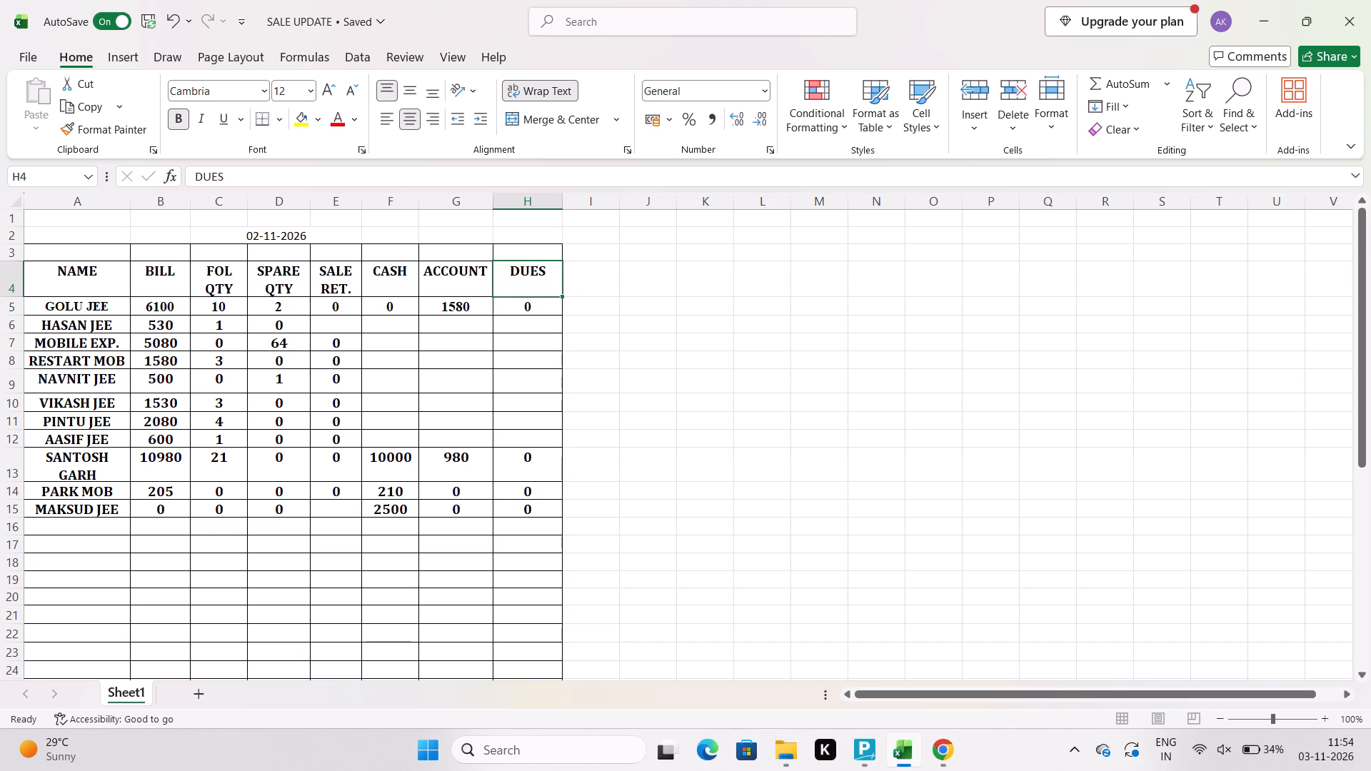
pyautogui.press('BackSpace')
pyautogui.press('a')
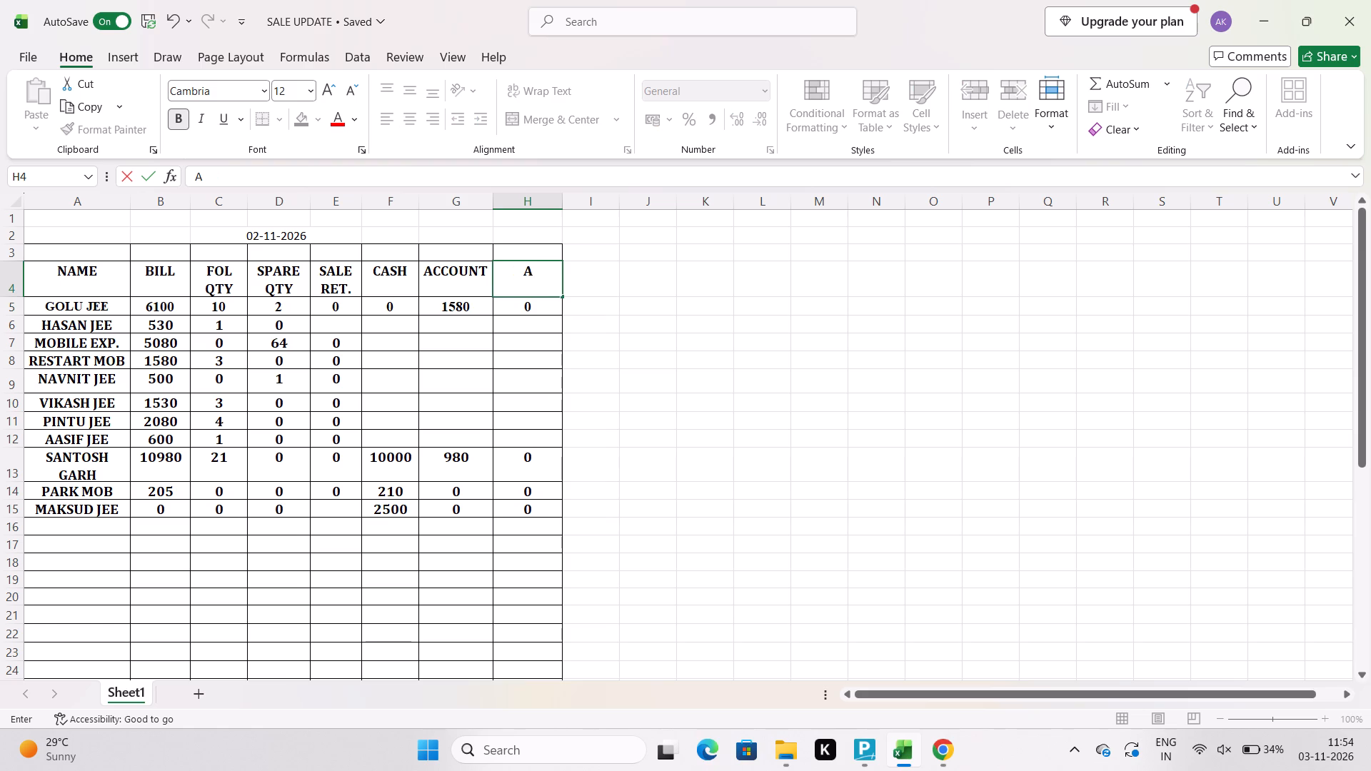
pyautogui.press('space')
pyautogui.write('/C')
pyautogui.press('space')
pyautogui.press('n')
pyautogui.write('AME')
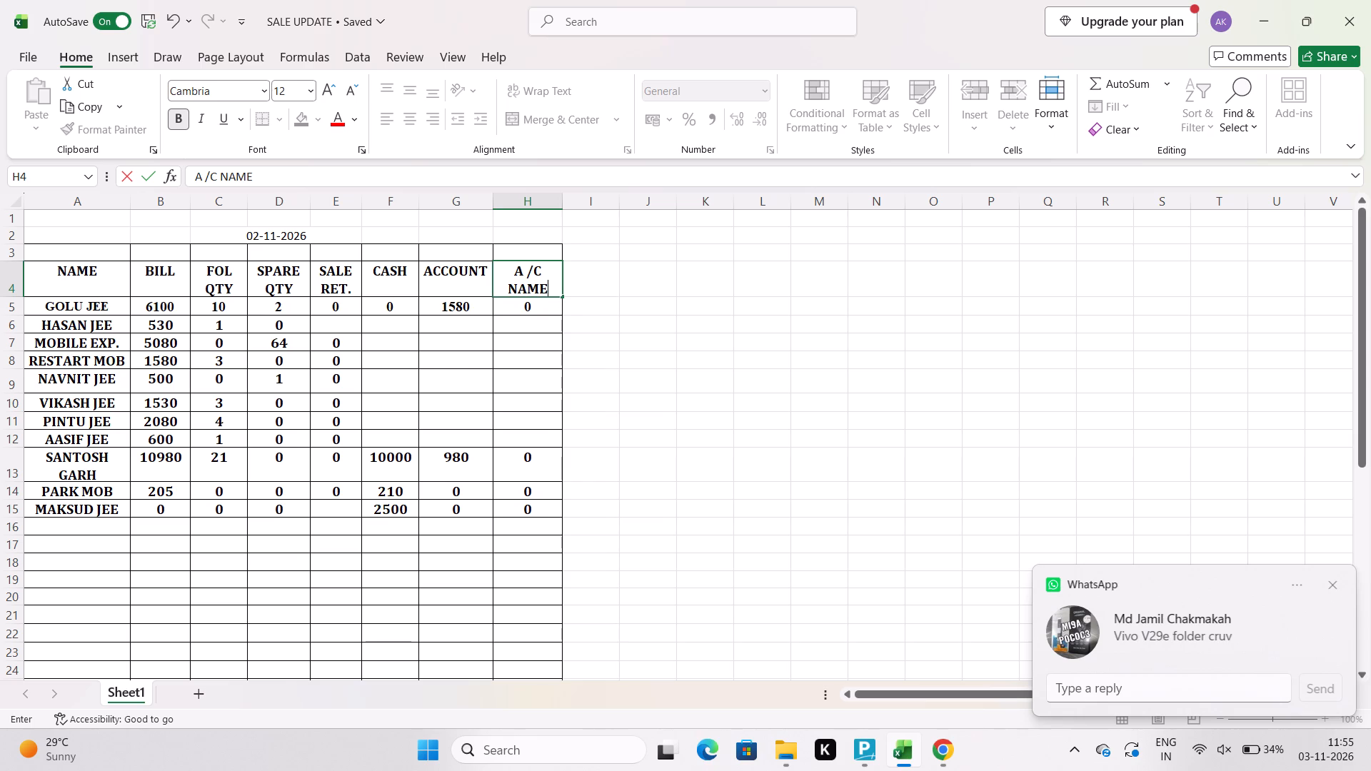
pyautogui.click(1335, 586)
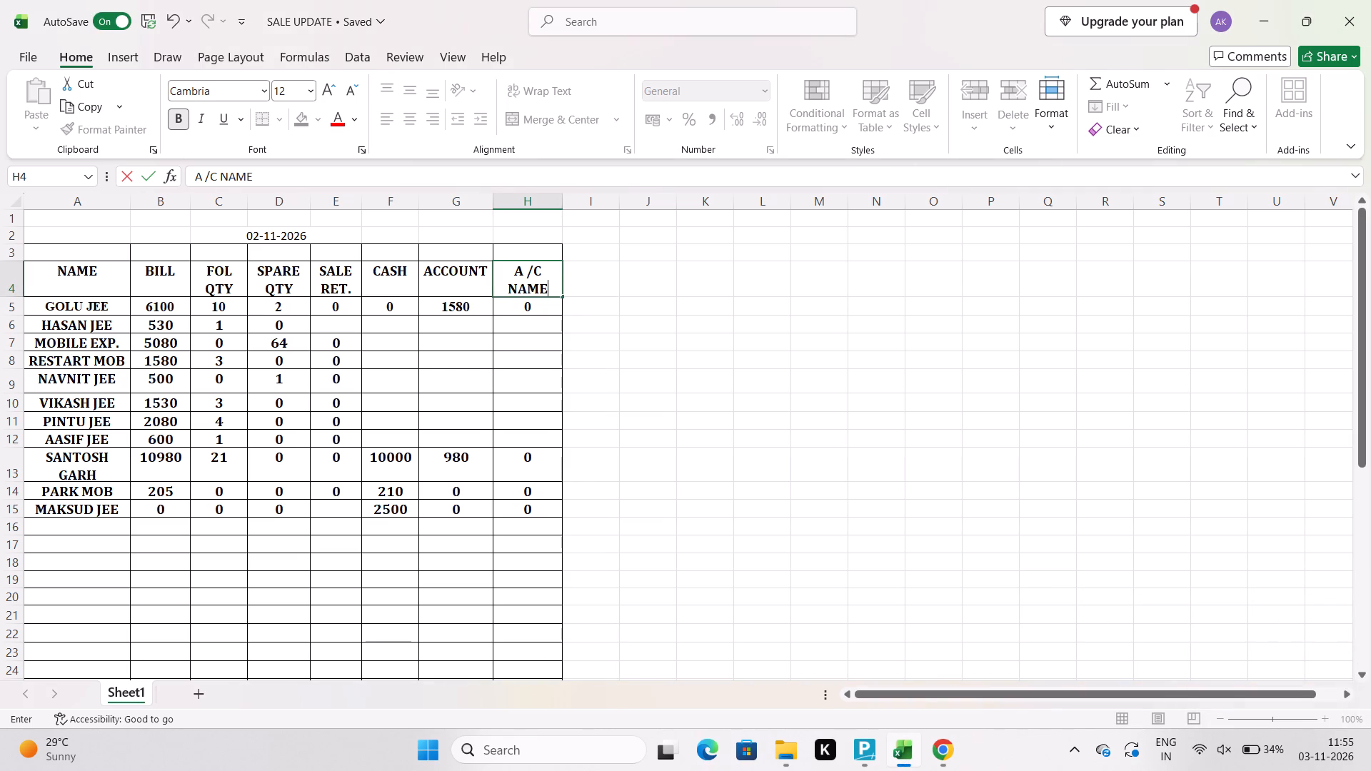
# Fill in the missing SALE RET. value for HASAN JEE in row 6 with 0.
pyautogui.click(401, 321)
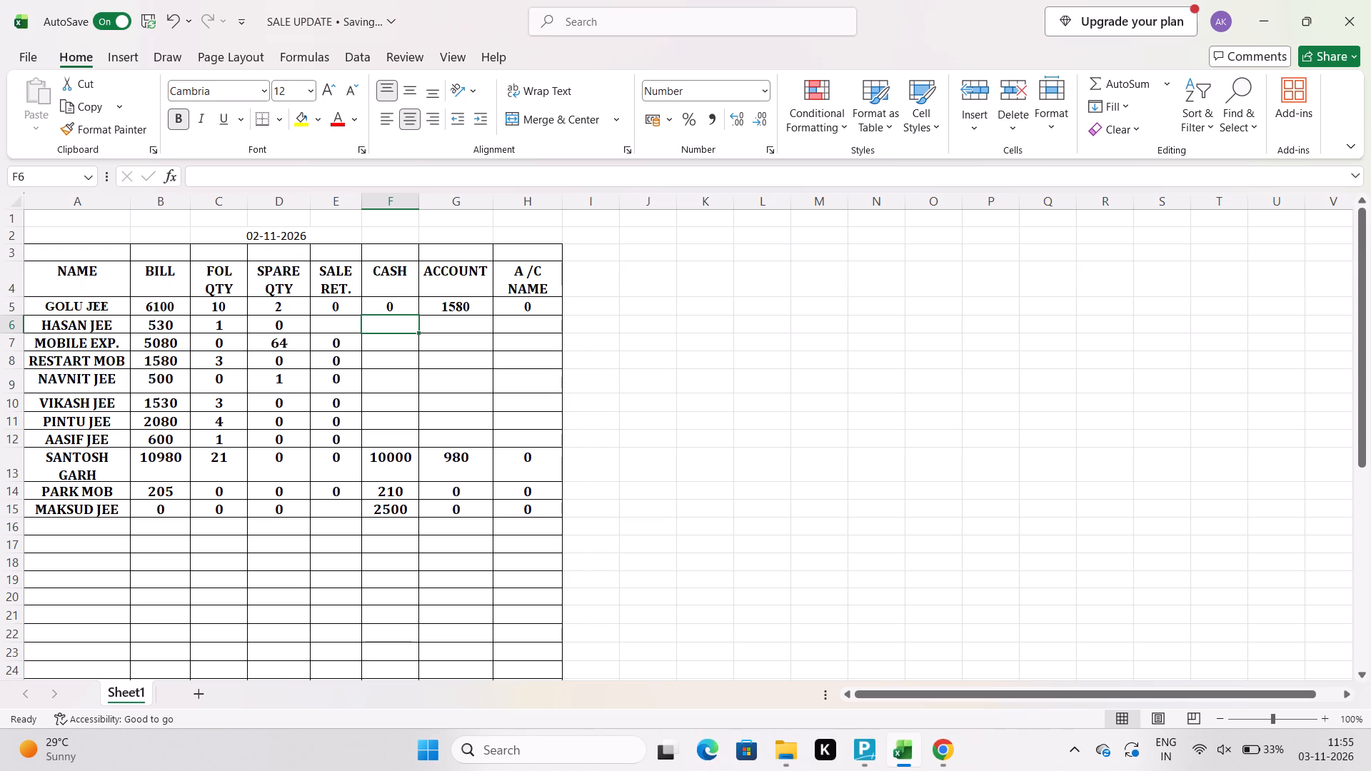
pyautogui.press('Left')
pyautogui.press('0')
pyautogui.press('Right')
# Enter 530 under CASH and 0 under ACCOUNT for HASAN JEE in row 6.
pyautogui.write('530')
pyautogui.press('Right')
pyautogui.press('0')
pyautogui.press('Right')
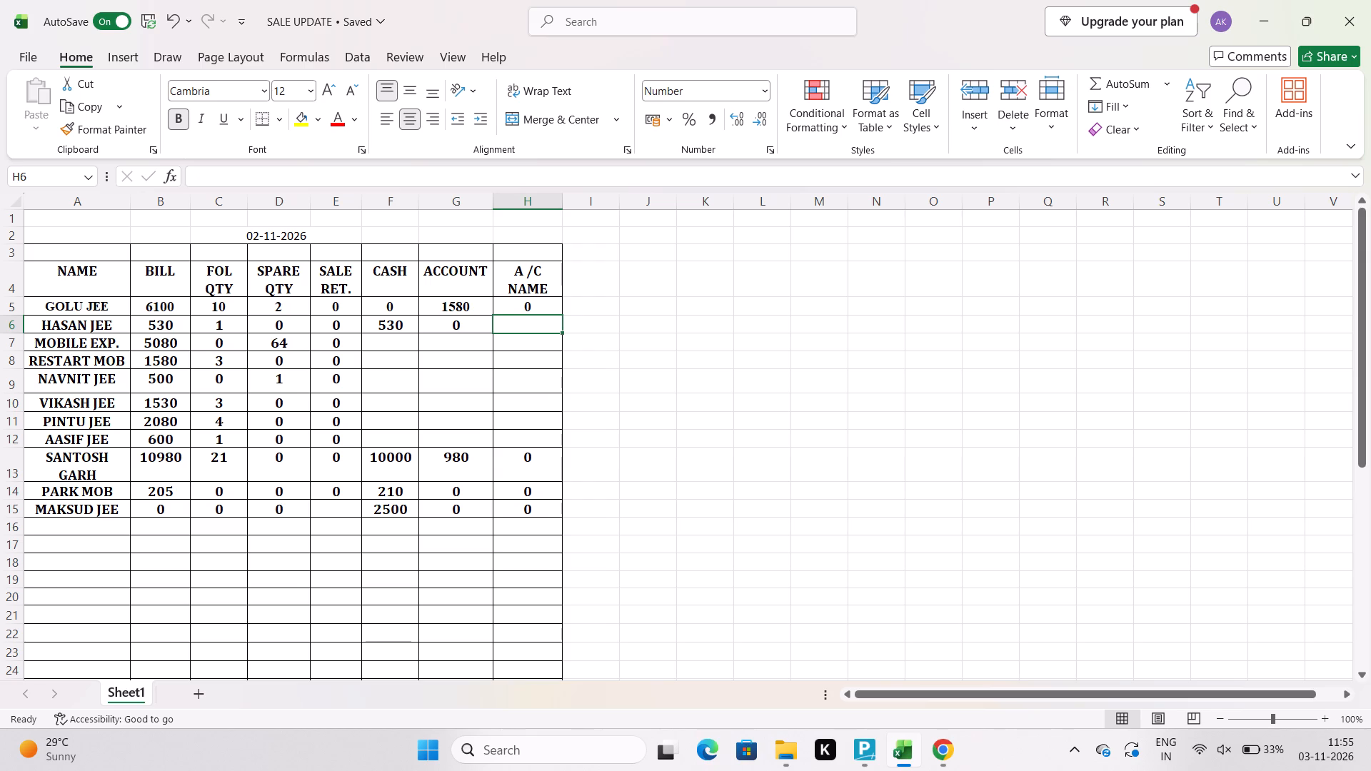
# Fill MOBILE EXP. in row 7 with CASH 0, ACCOUNT 5080 and A/C NAME SUMIT JEE.
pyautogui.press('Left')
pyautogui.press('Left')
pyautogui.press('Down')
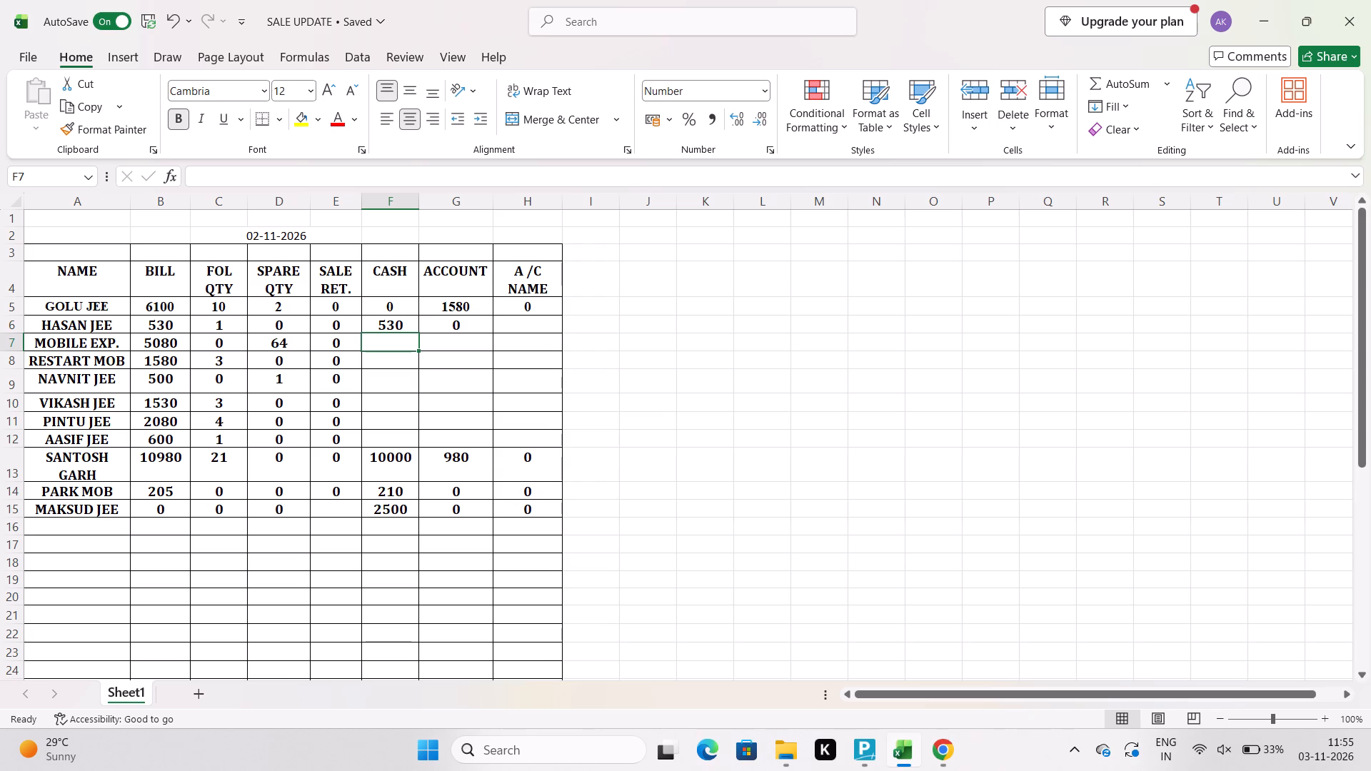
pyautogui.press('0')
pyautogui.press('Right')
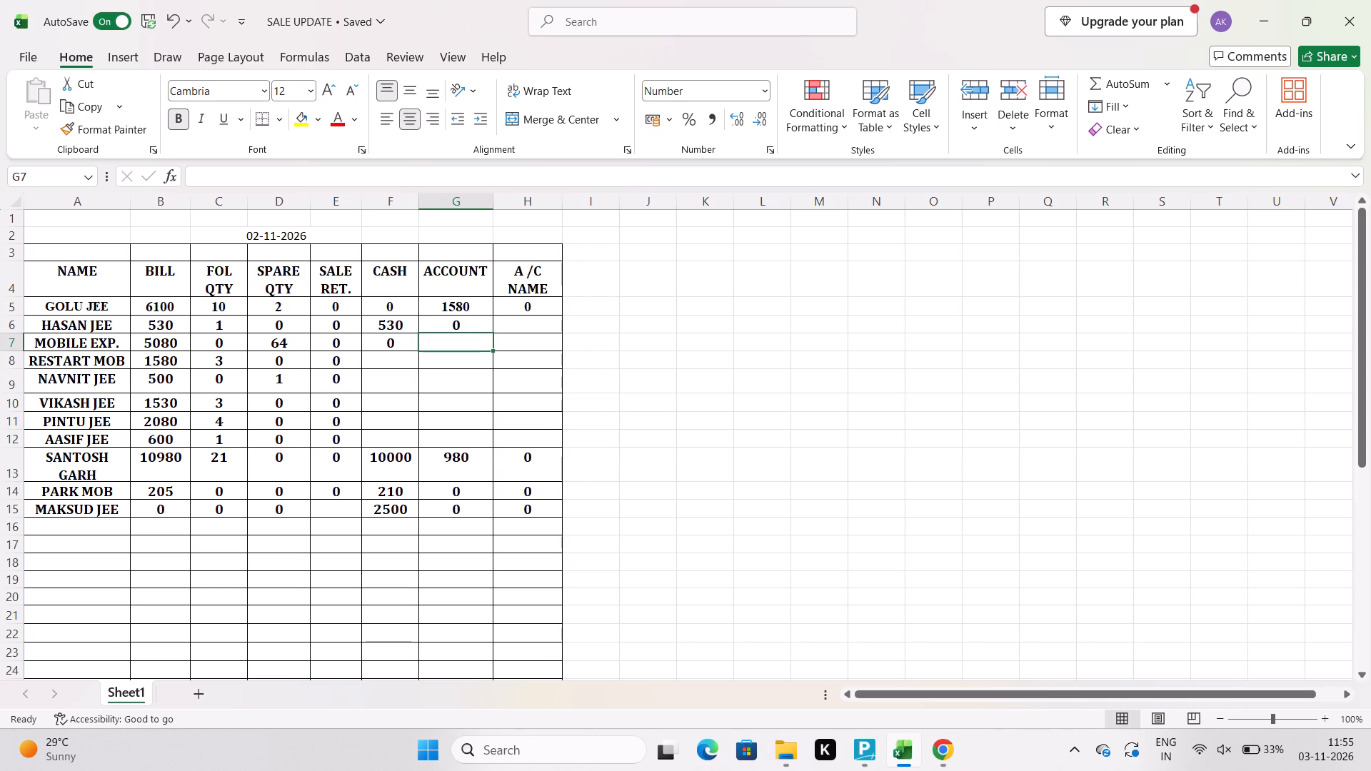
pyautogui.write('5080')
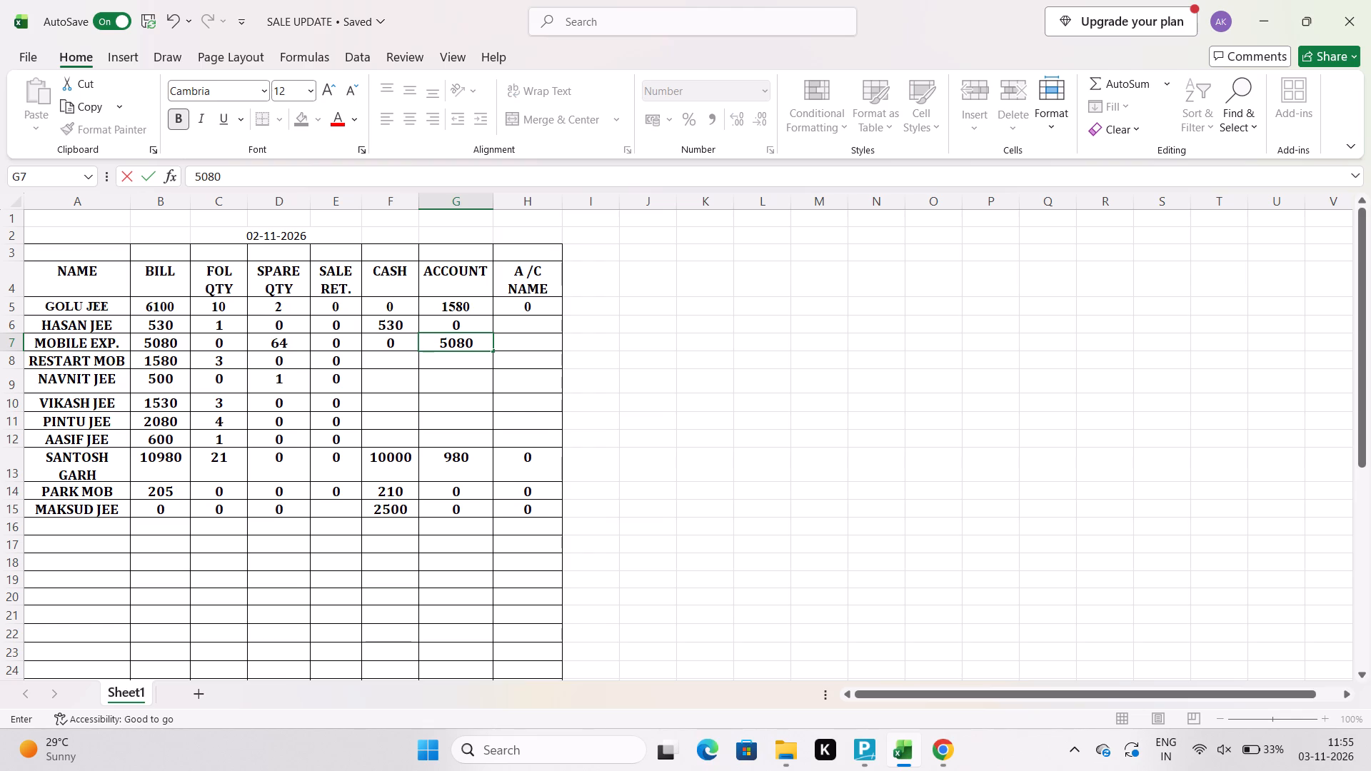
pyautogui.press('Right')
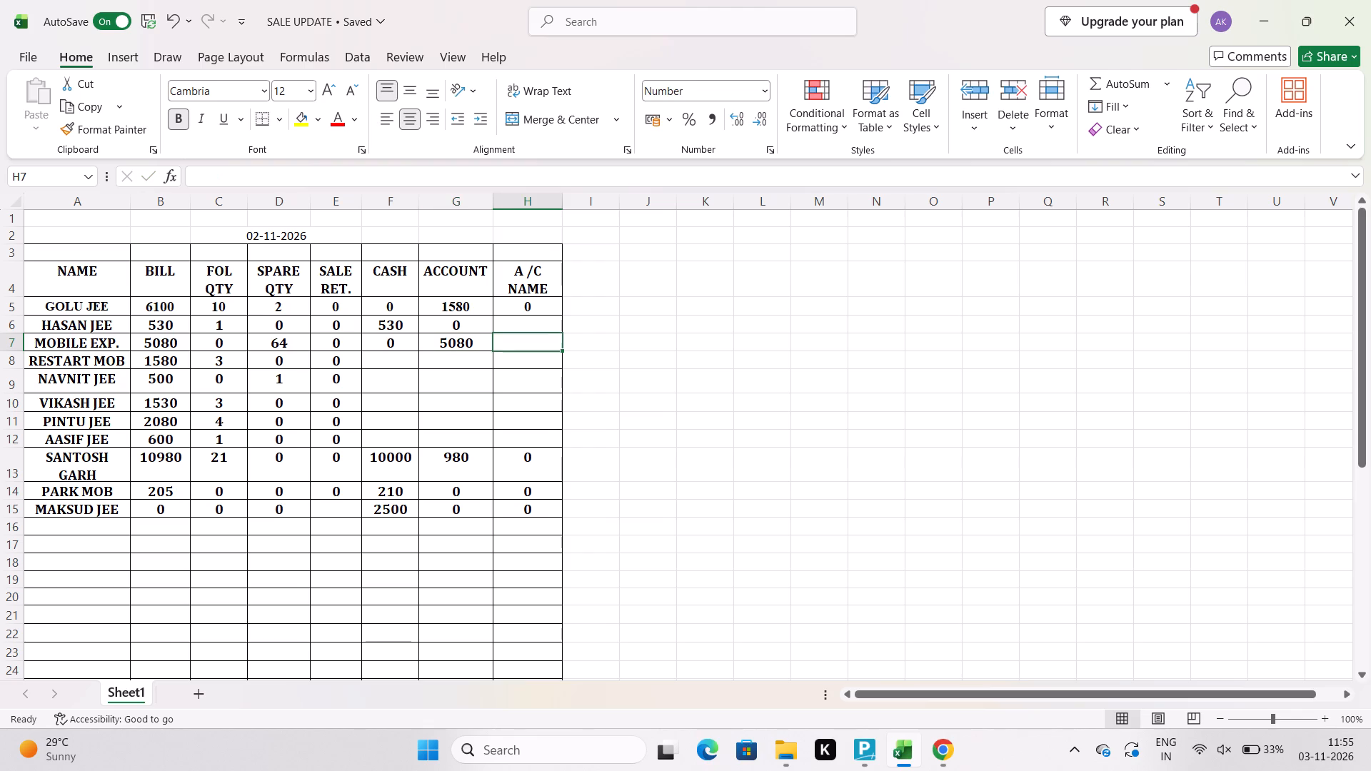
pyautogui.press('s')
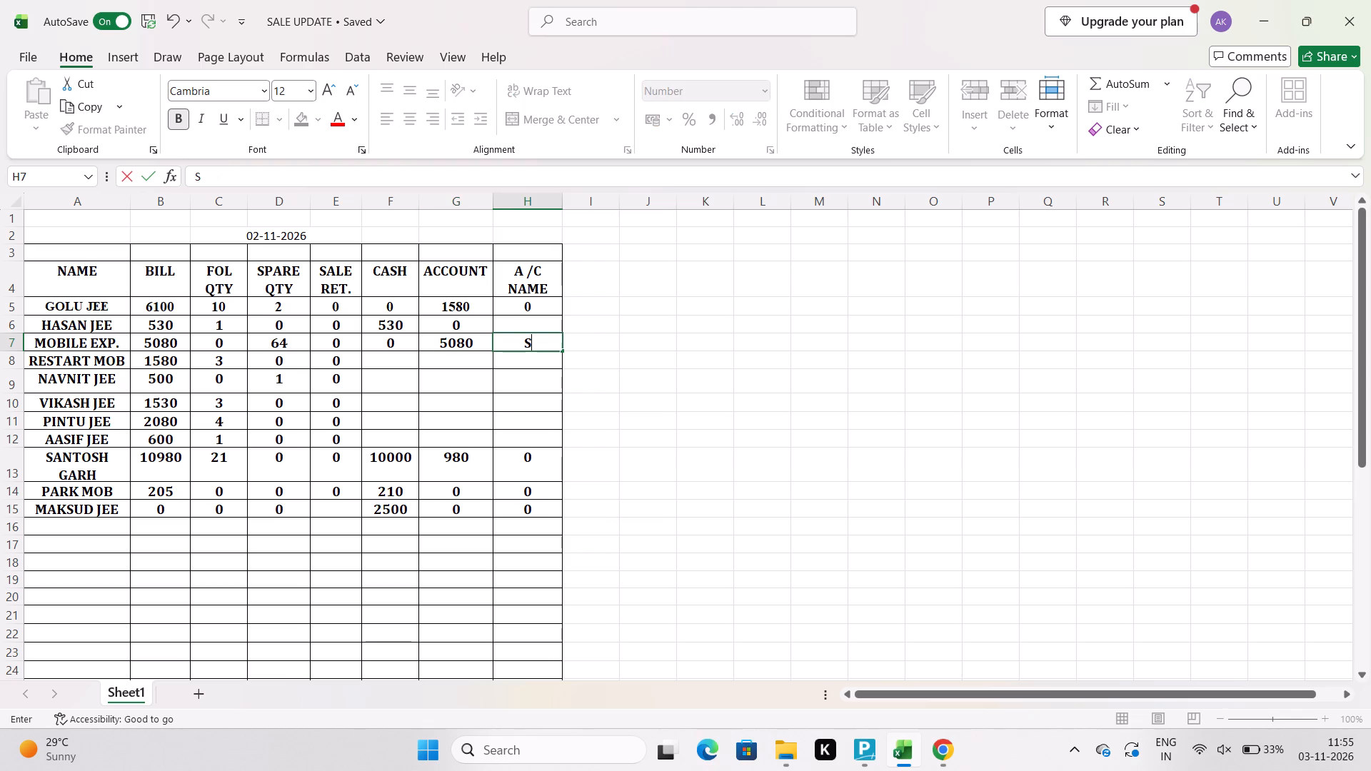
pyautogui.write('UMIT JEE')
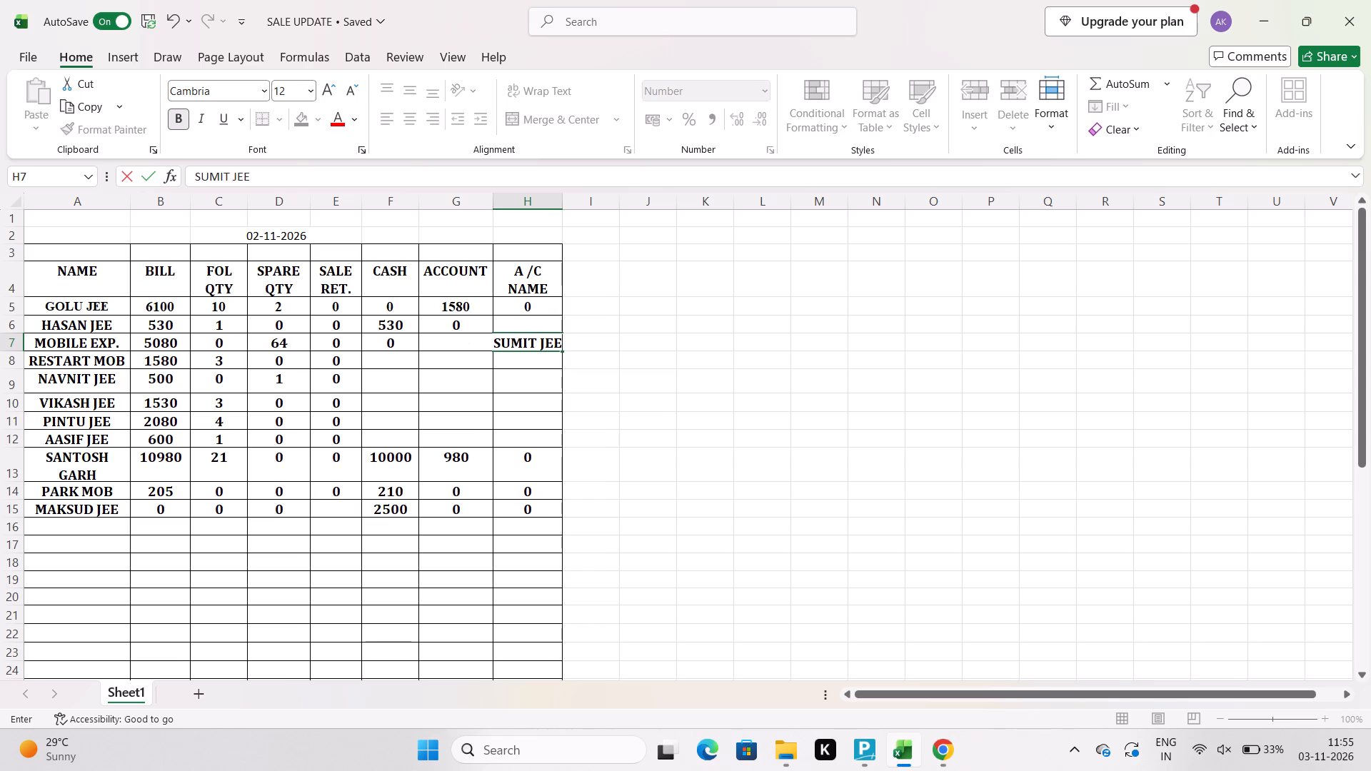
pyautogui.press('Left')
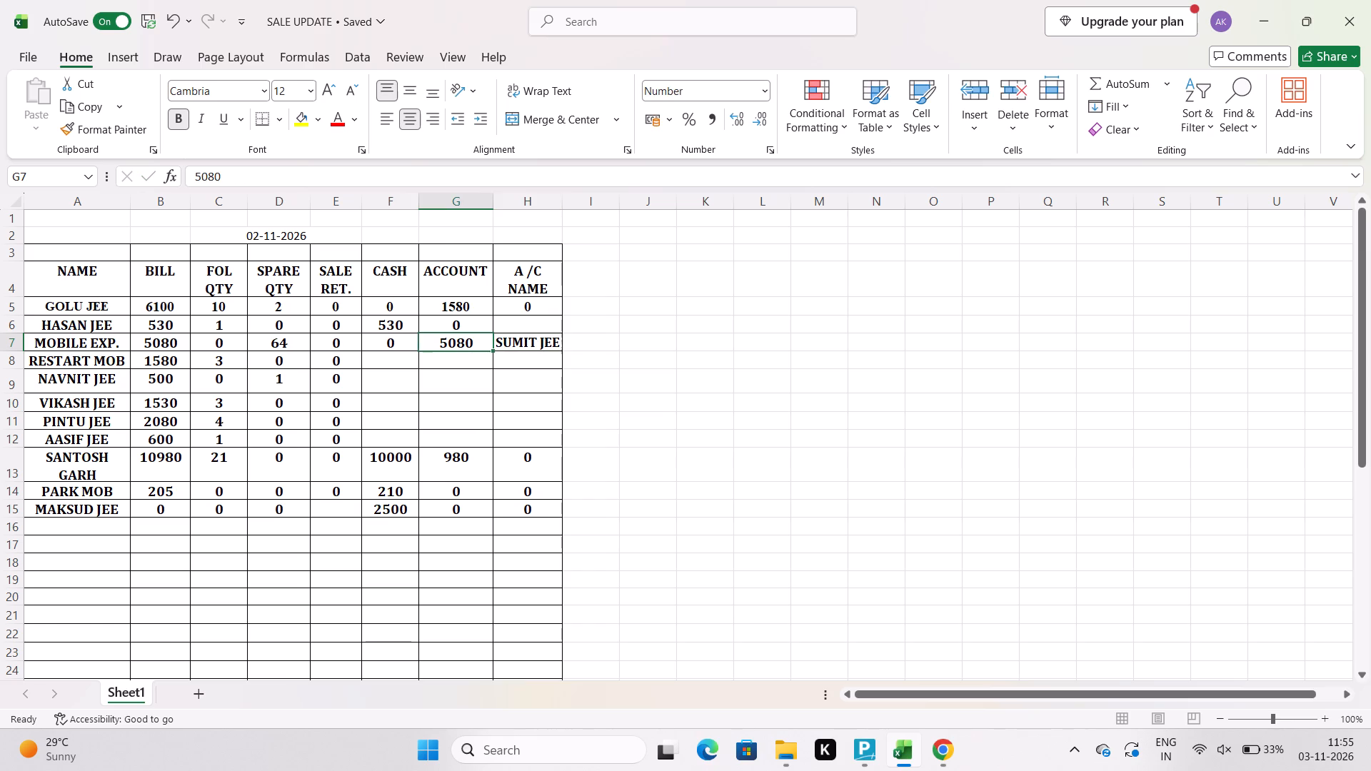
# For GOLU JEE in row 5, replace the ACCOUNT amount with 6100 and the A/C NAME entry with SUMIT.
pyautogui.click(386, 368)
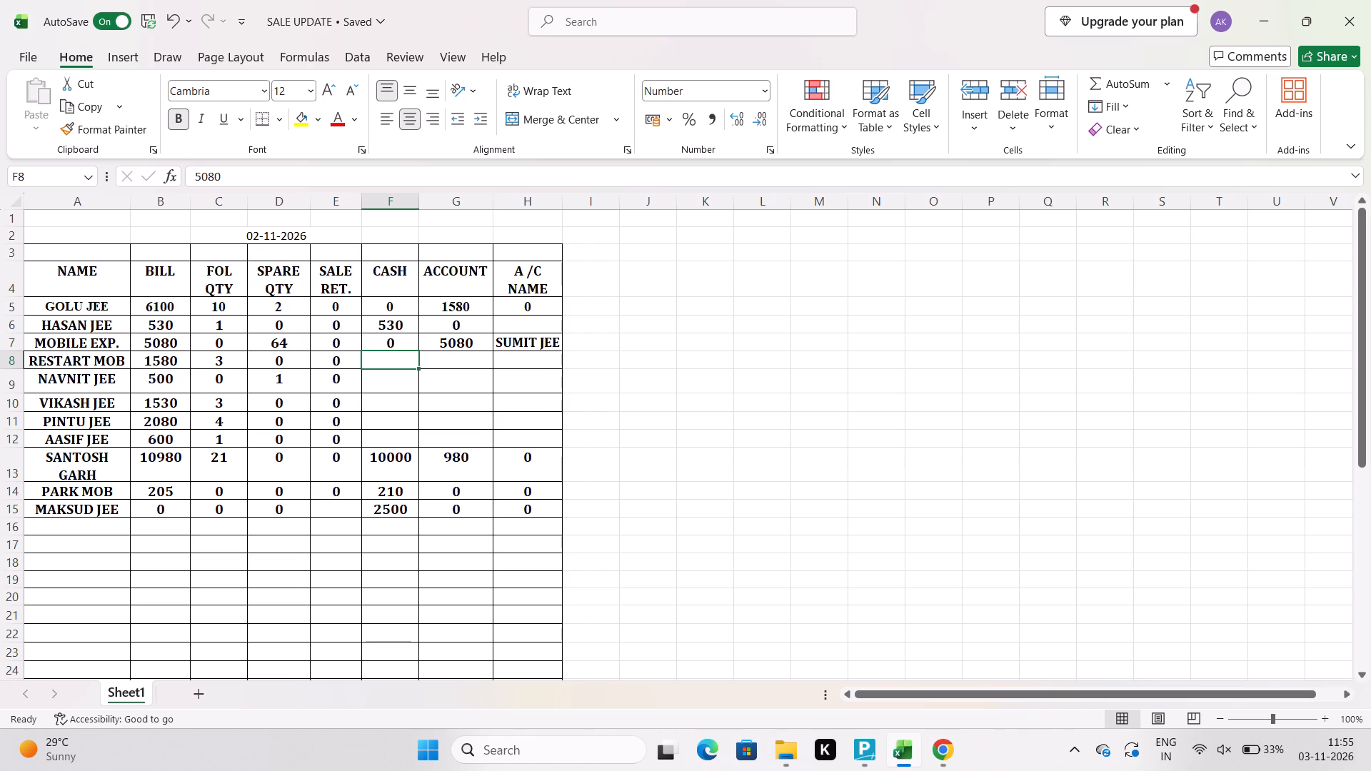
pyautogui.click(475, 308)
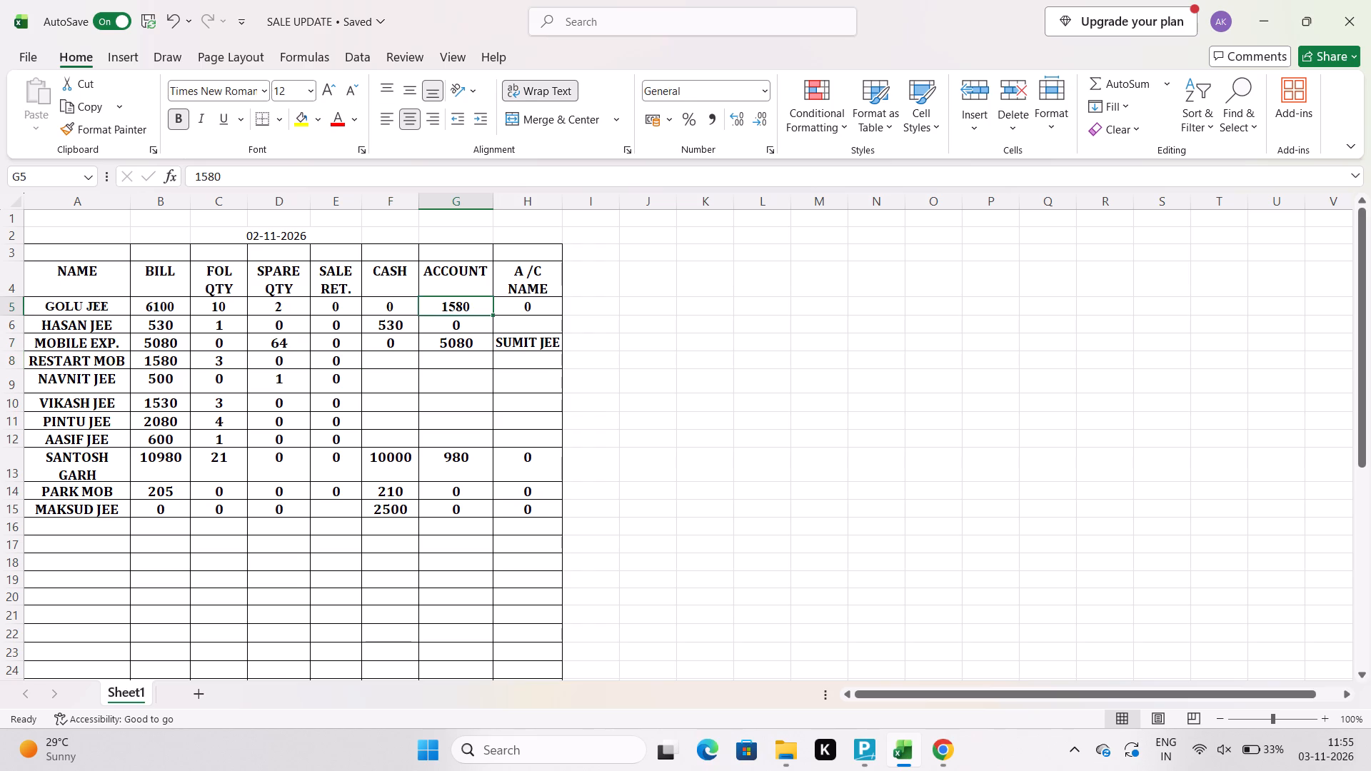
pyautogui.press('BackSpace')
pyautogui.write('6100')
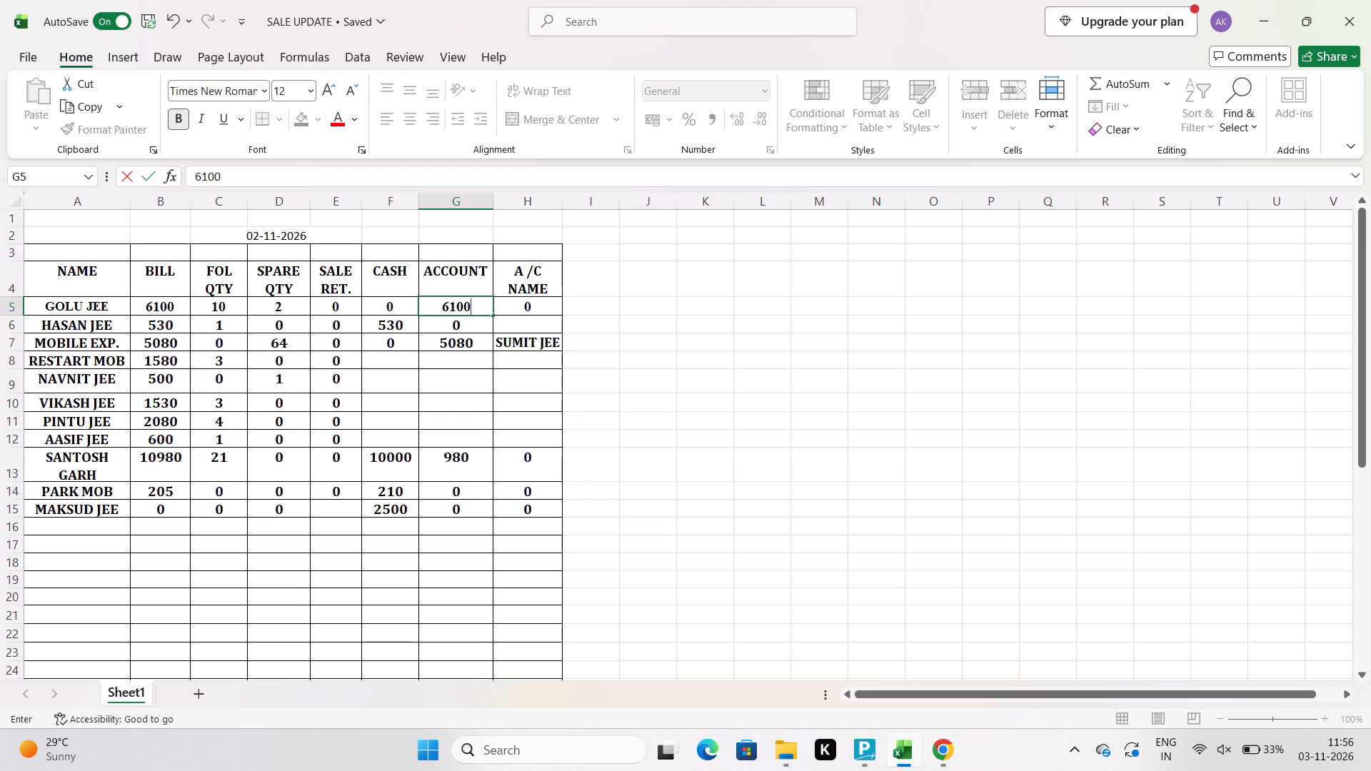
pyautogui.click(529, 309)
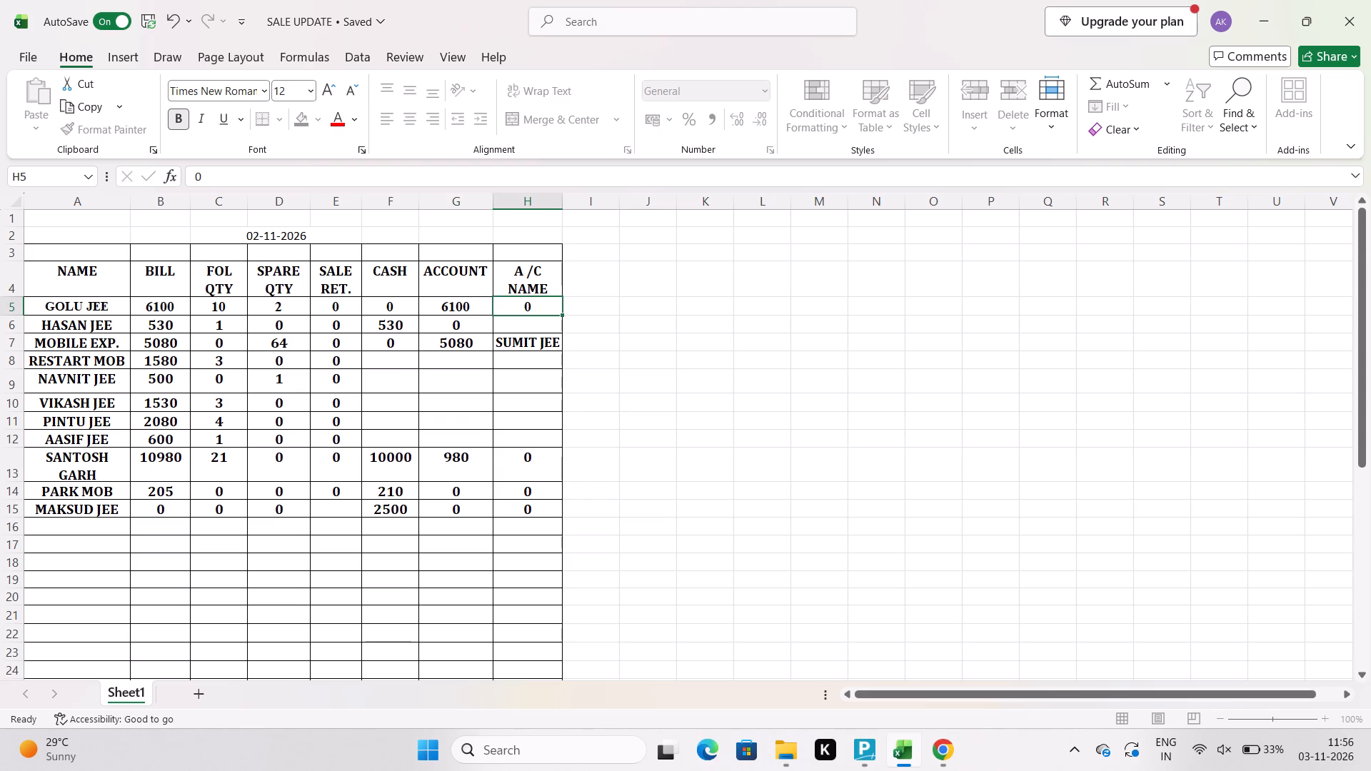
pyautogui.press('BackSpace')
pyautogui.write('SUMIT')
pyautogui.press('space')
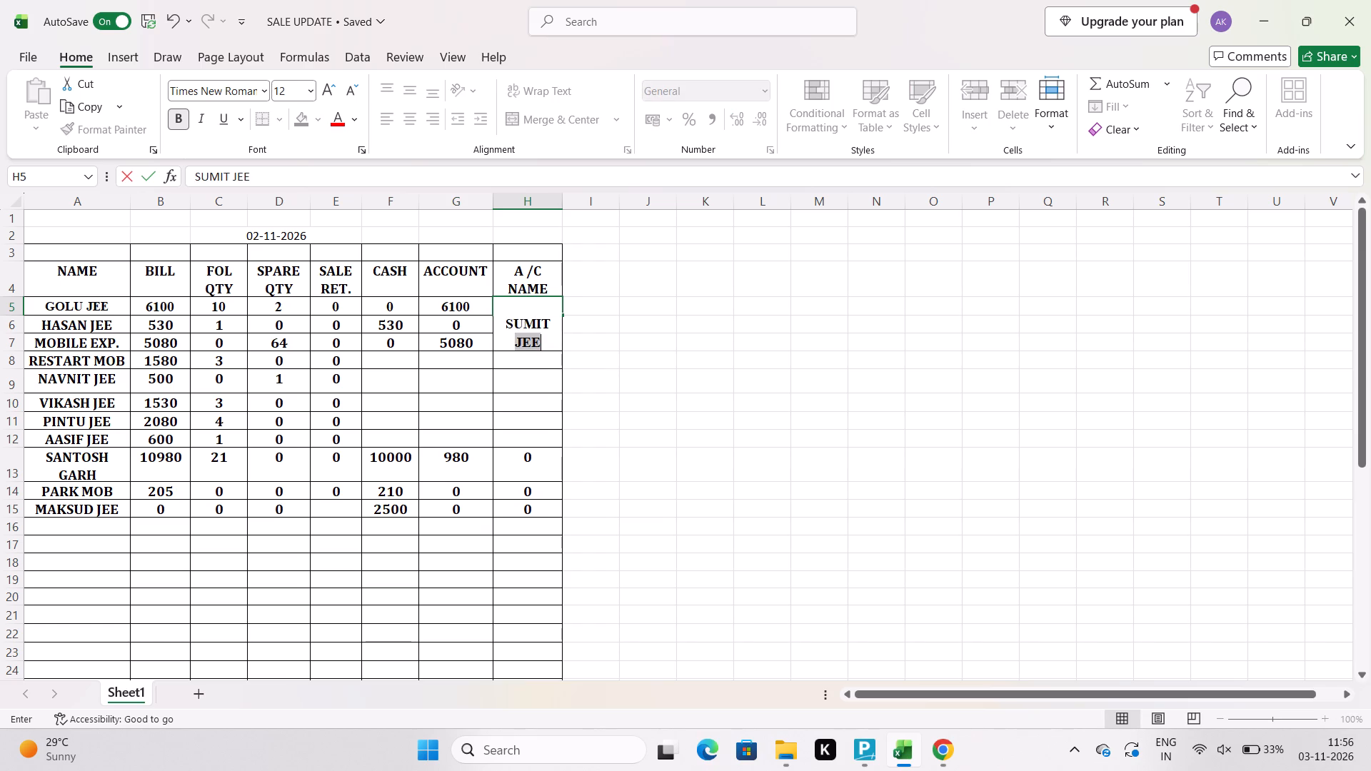
pyautogui.press('BackSpace')
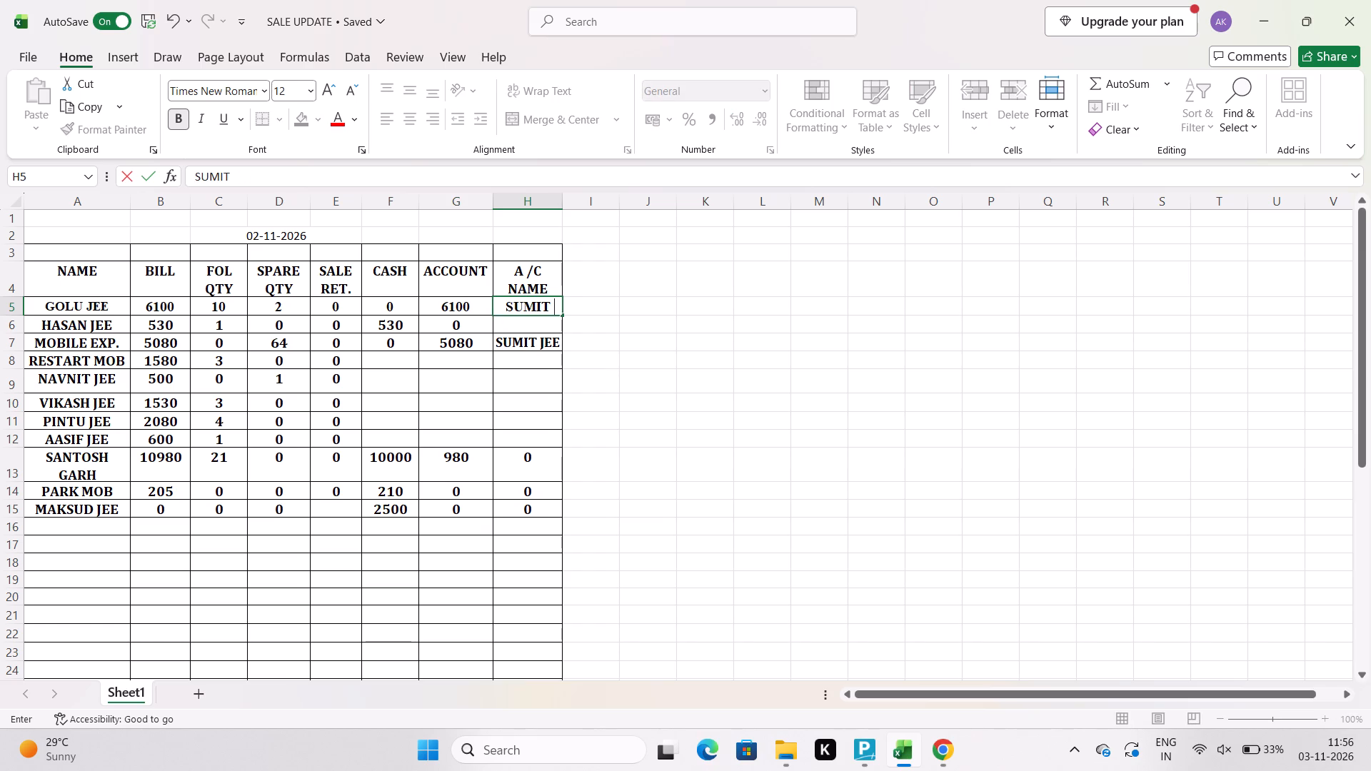
# Fill RESTART MOB in row 8 with CASH 0, ACCOUNT 1580 and A/C NAME SUMIT.
pyautogui.click(394, 358)
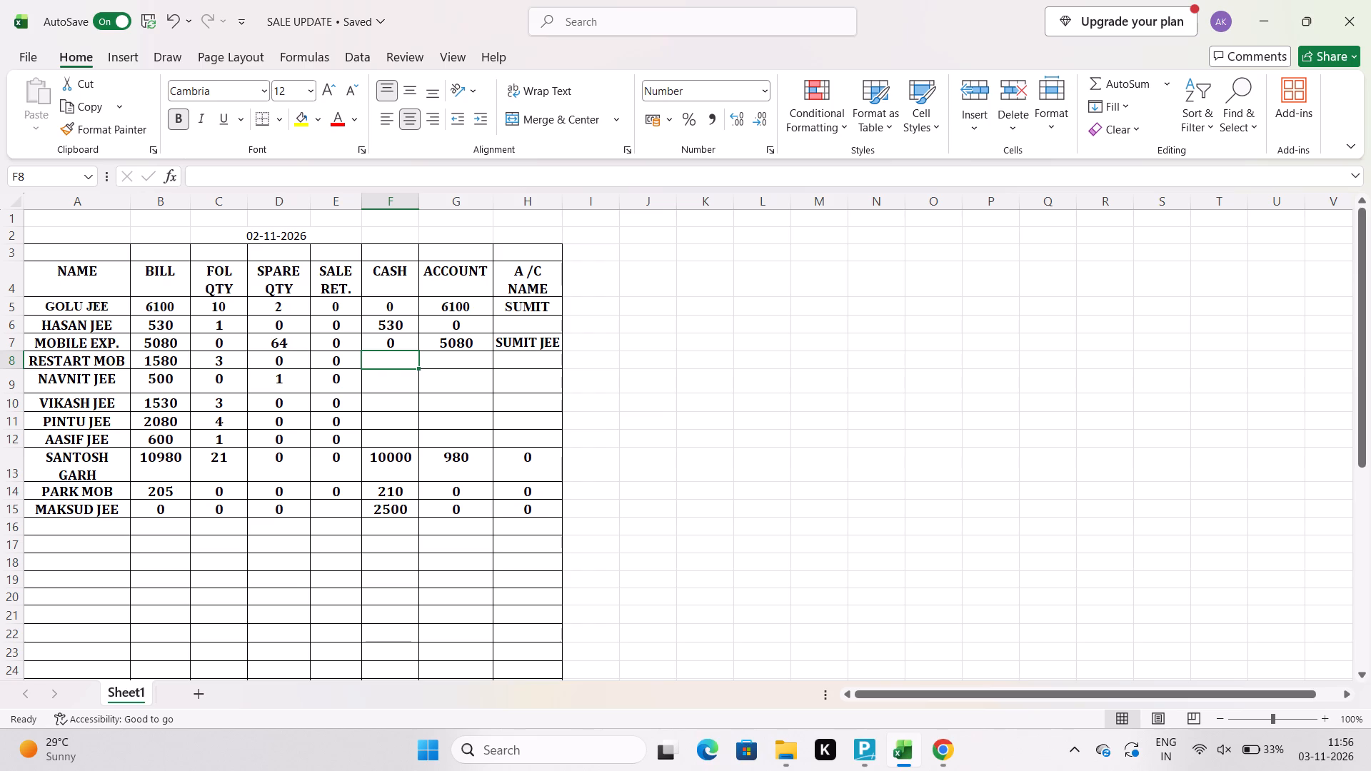
pyautogui.press('0')
pyautogui.press('Right')
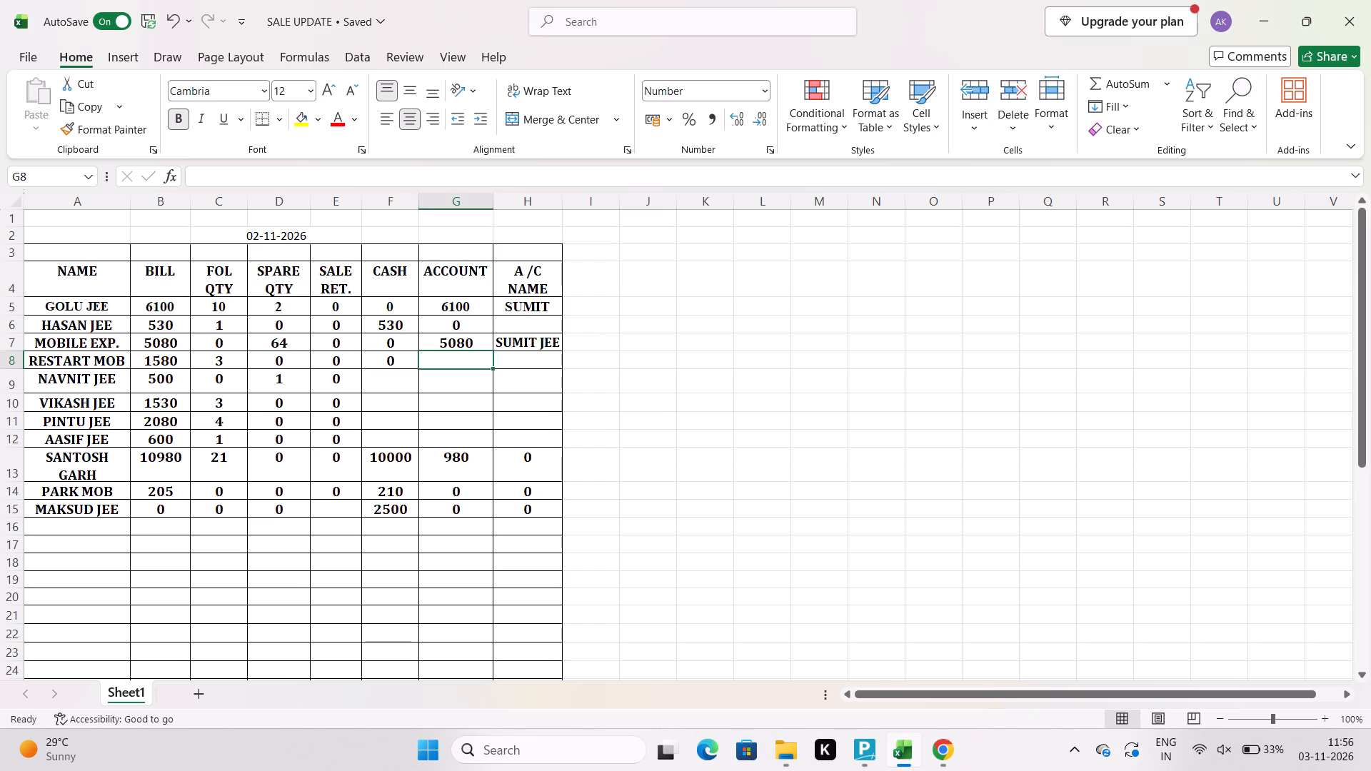
pyautogui.write('1580')
pyautogui.press('Right')
pyautogui.press('0')
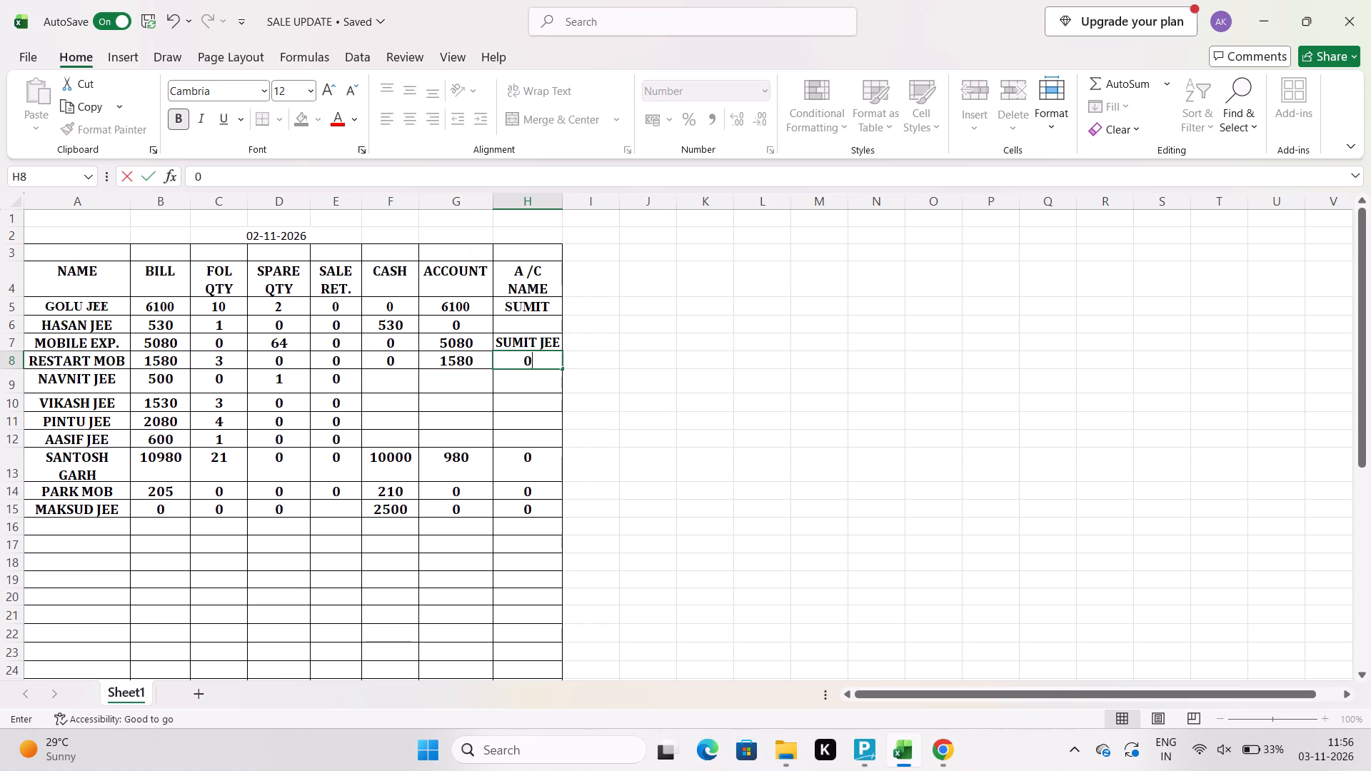
pyautogui.press('BackSpace')
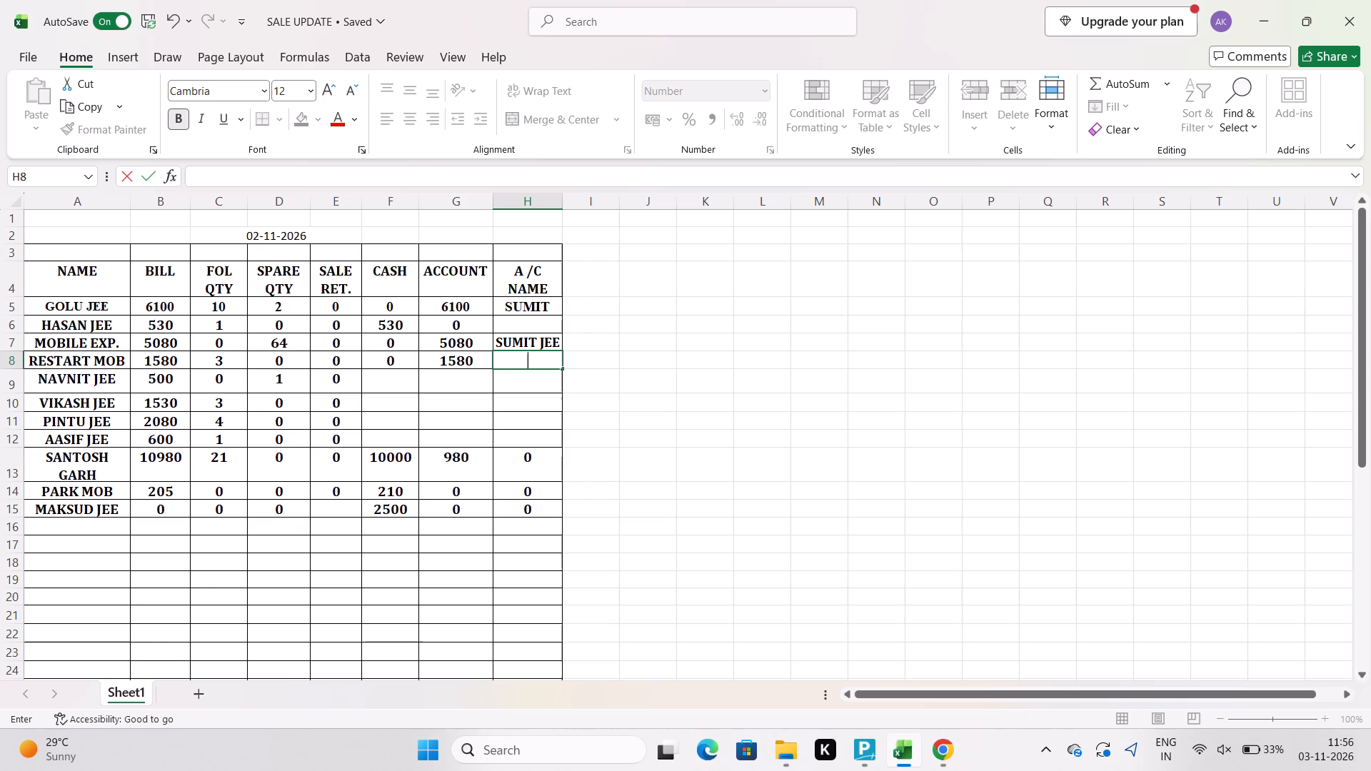
pyautogui.write('SUMIT')
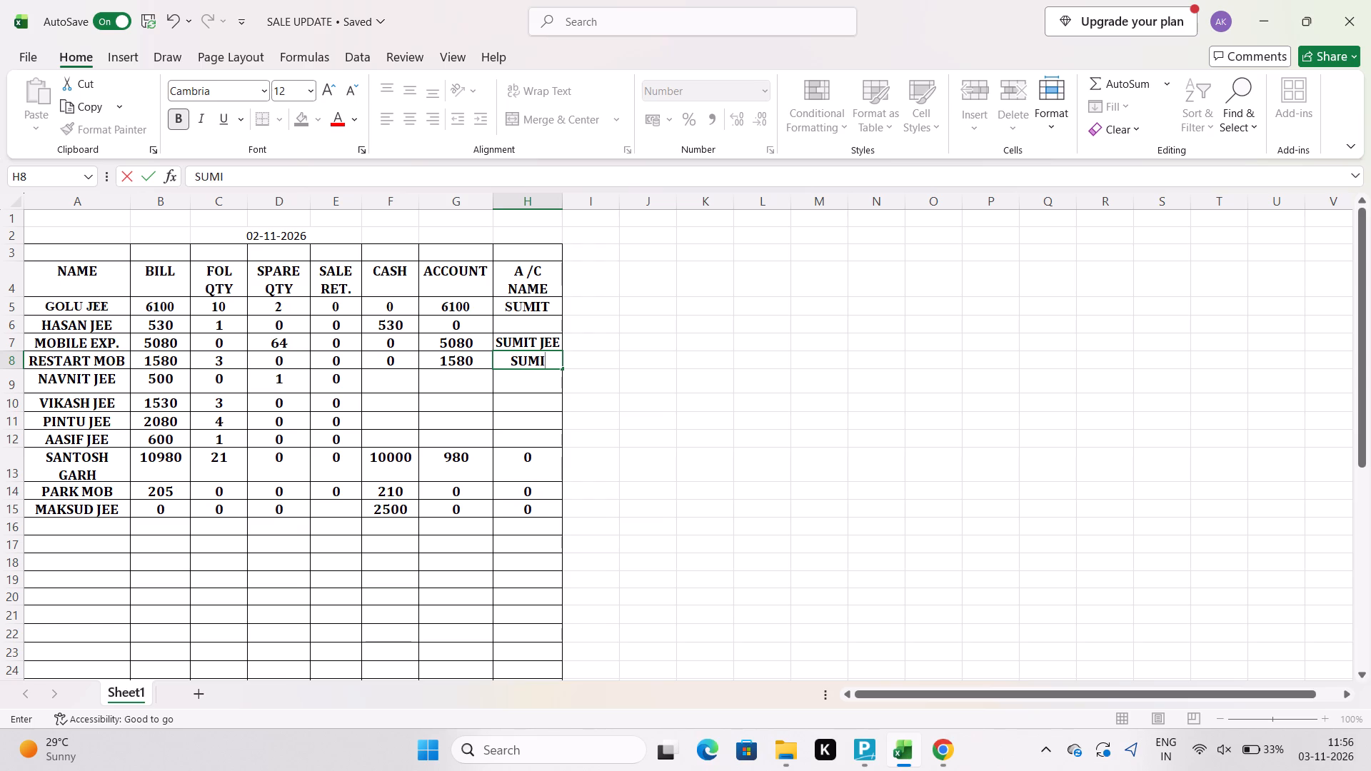
pyautogui.press('space')
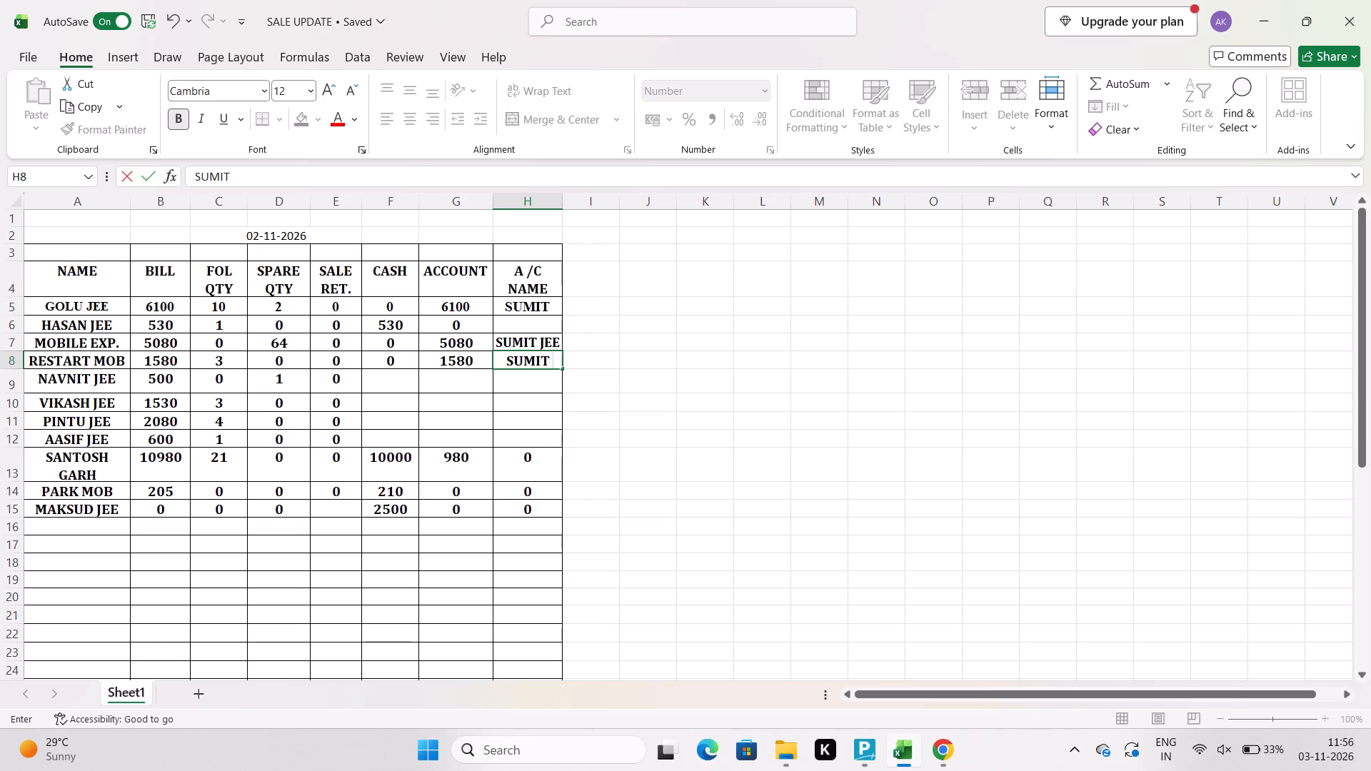
# Narrow the ACCOUNT column slightly and widen the A/C NAME column so its header fits on one line.
pyautogui.click(491, 201)
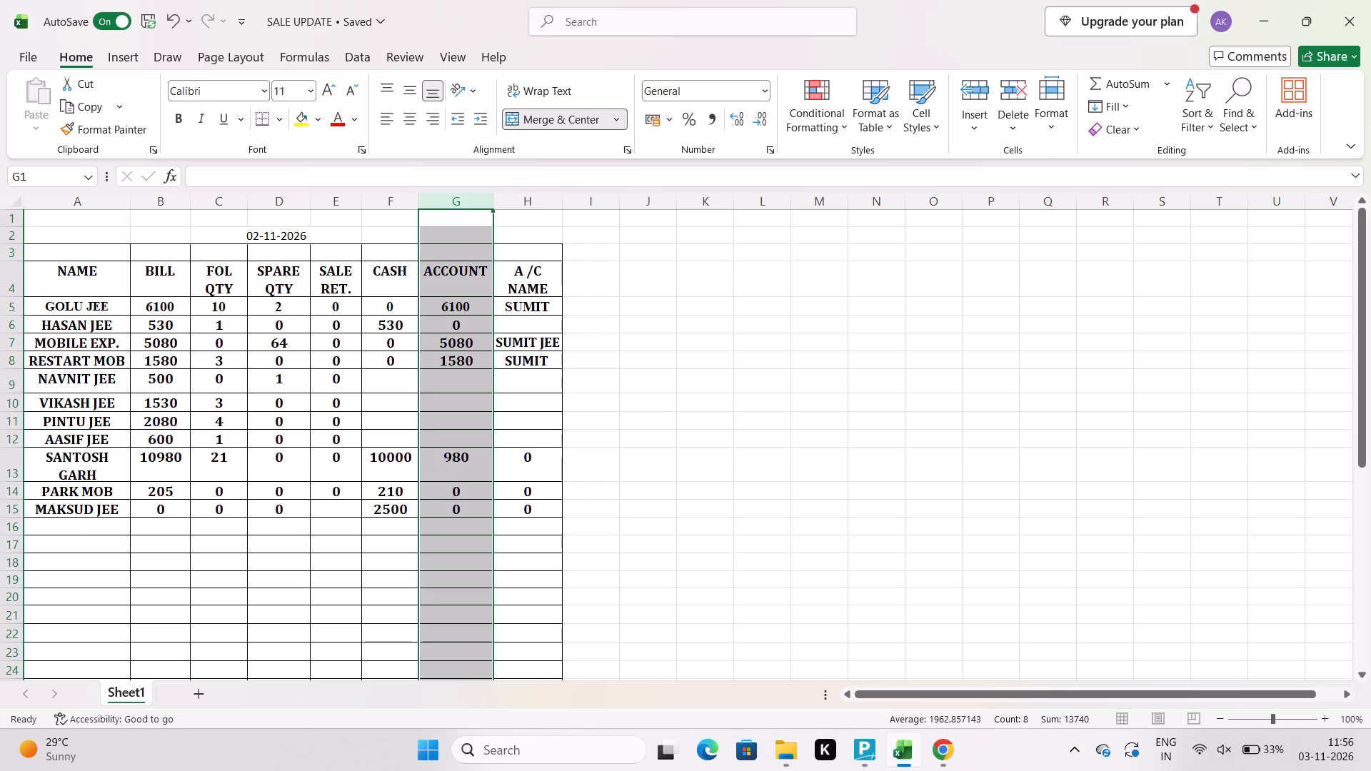
pyautogui.click(493, 201)
pyautogui.moveTo(494, 201); pyautogui.dragTo(483, 205)
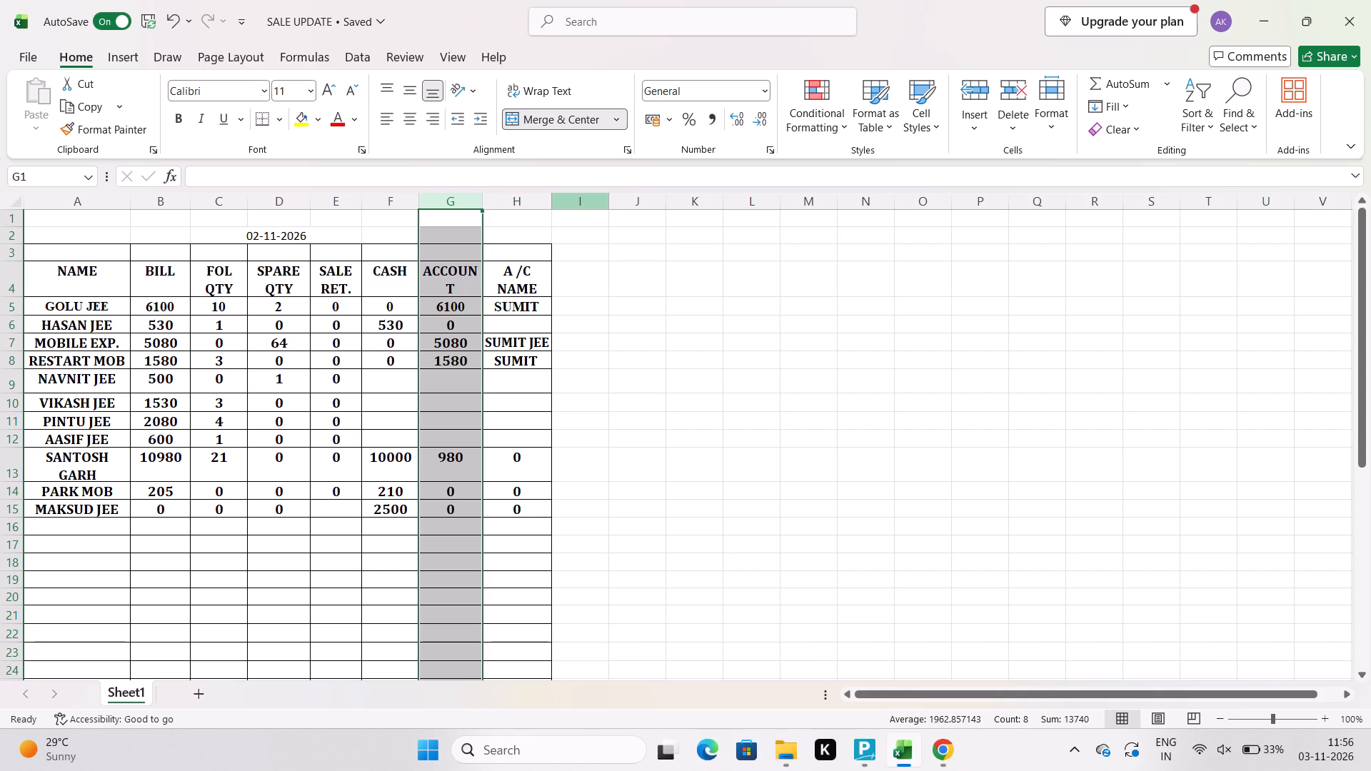
pyautogui.moveTo(551, 203); pyautogui.dragTo(561, 203)
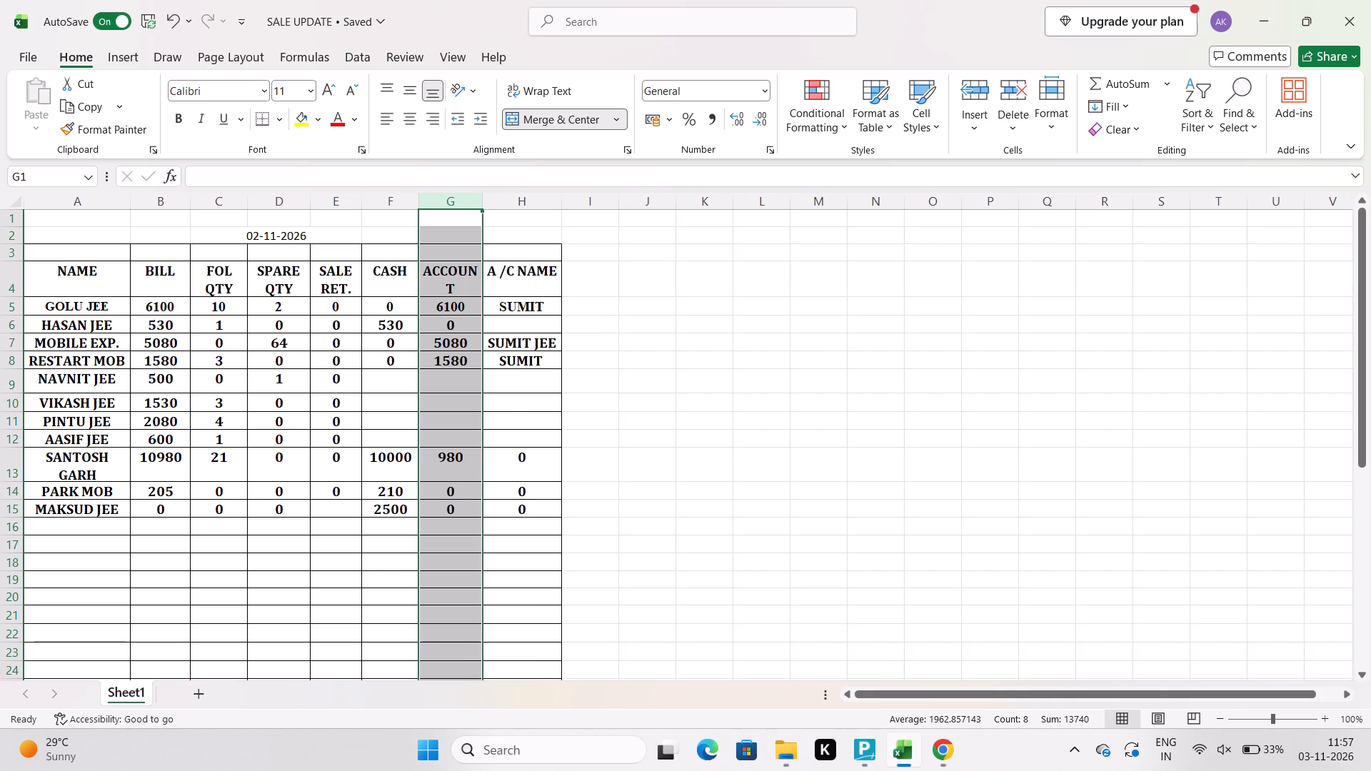
# Extend the A/C NAME entries of RESTART MOB in row 8 and GOLU JEE in row 5 to SUMIT JEE.
pyautogui.doubleClick(546, 359)
pyautogui.write('JE')
pyautogui.click(446, 381)
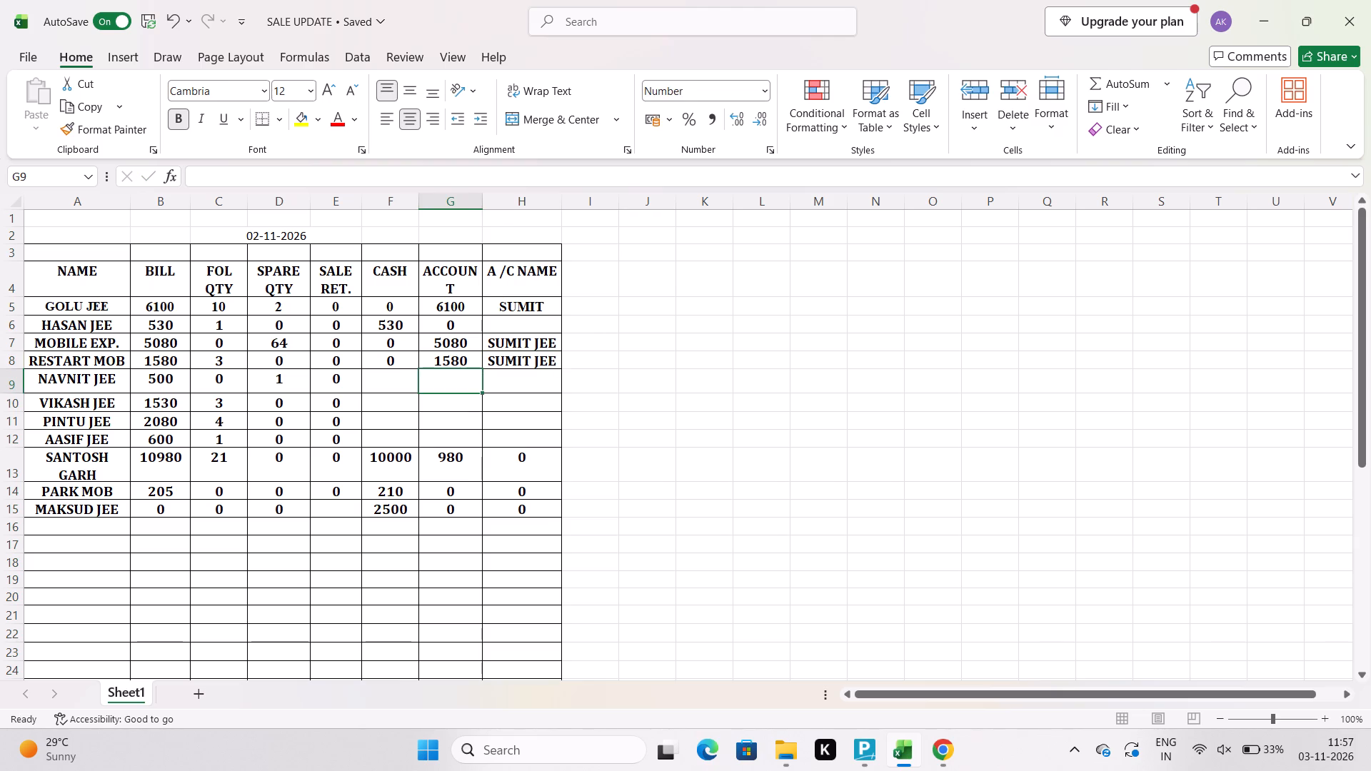
pyautogui.doubleClick(548, 303)
pyautogui.write('JEE')
pyautogui.click(459, 390)
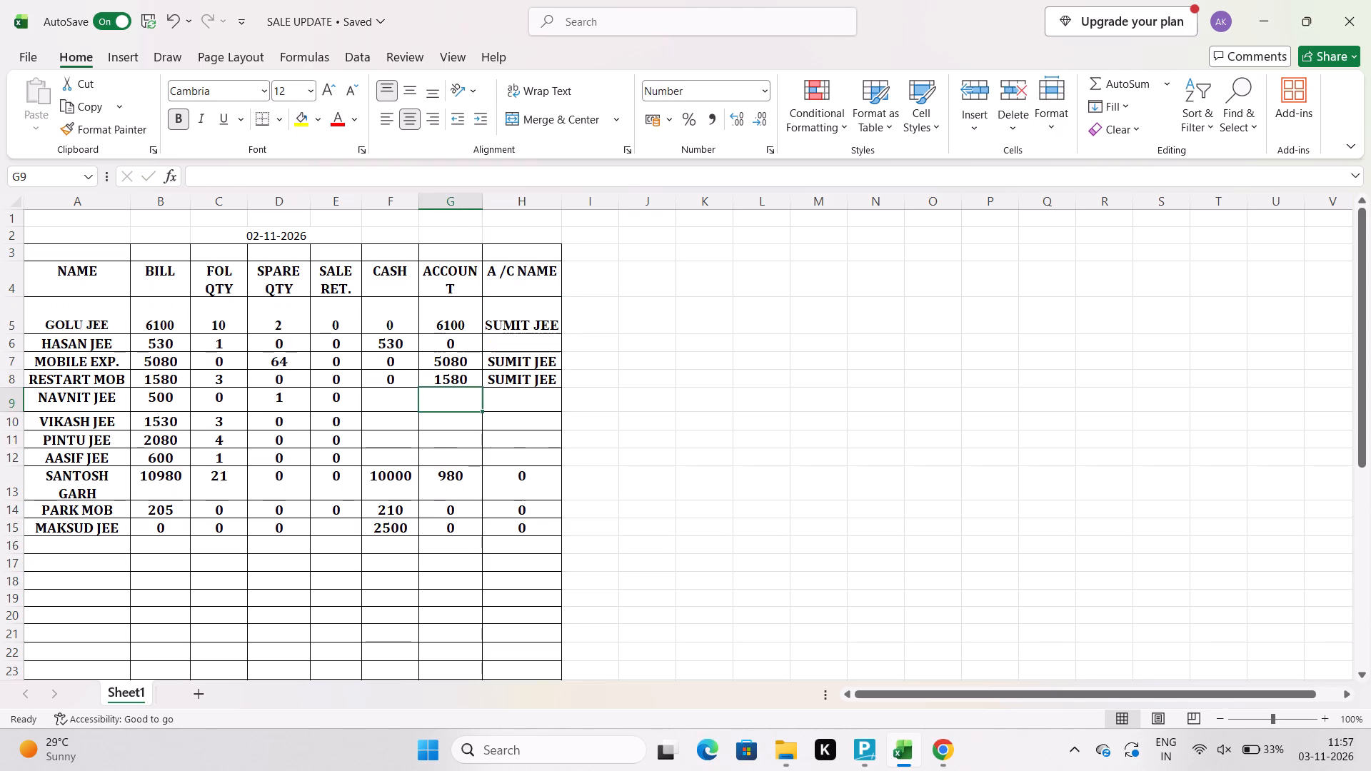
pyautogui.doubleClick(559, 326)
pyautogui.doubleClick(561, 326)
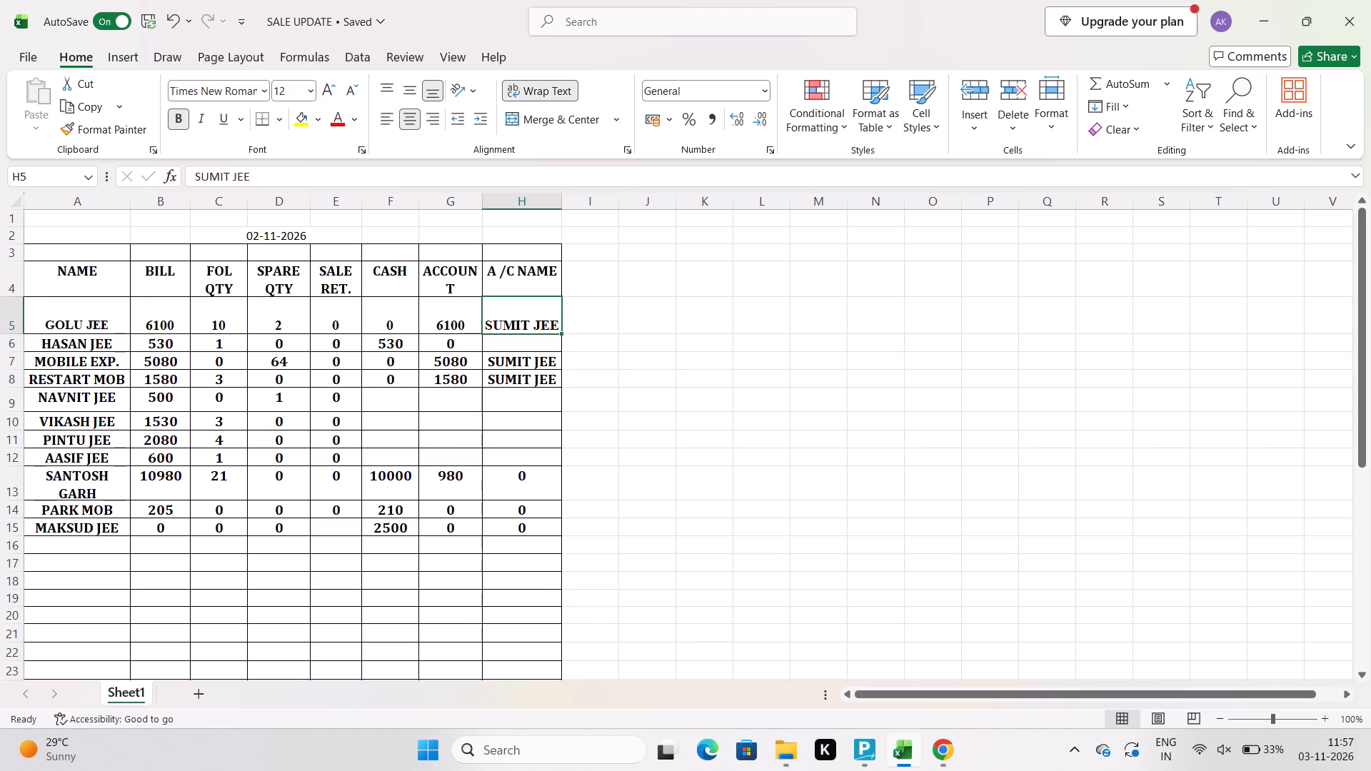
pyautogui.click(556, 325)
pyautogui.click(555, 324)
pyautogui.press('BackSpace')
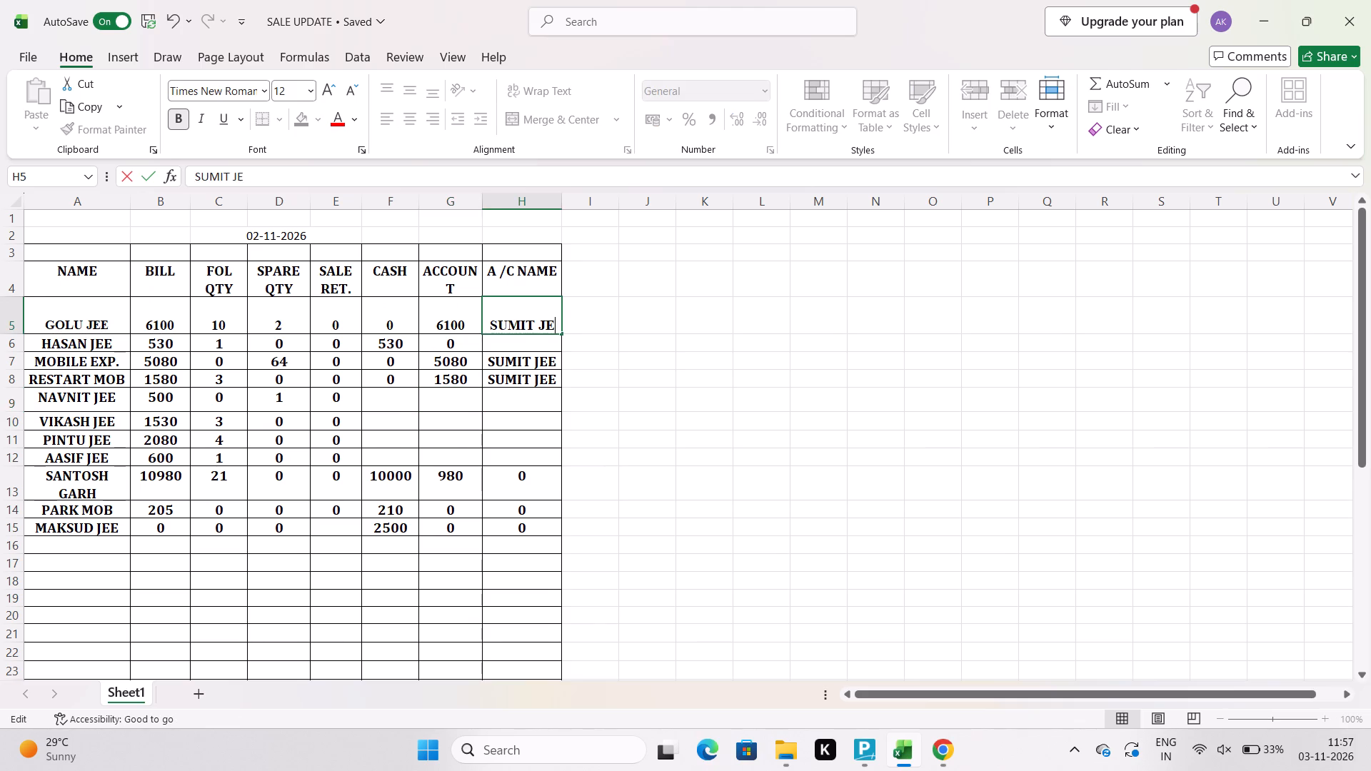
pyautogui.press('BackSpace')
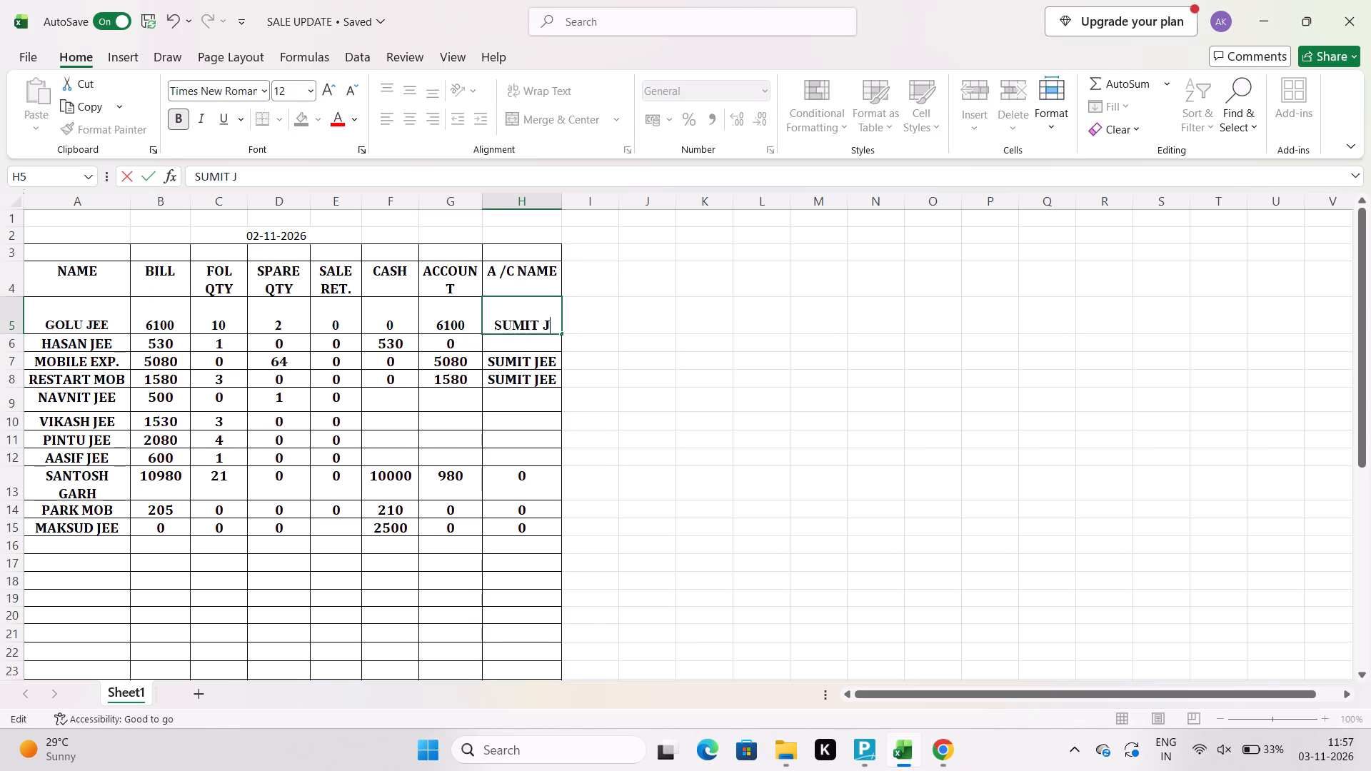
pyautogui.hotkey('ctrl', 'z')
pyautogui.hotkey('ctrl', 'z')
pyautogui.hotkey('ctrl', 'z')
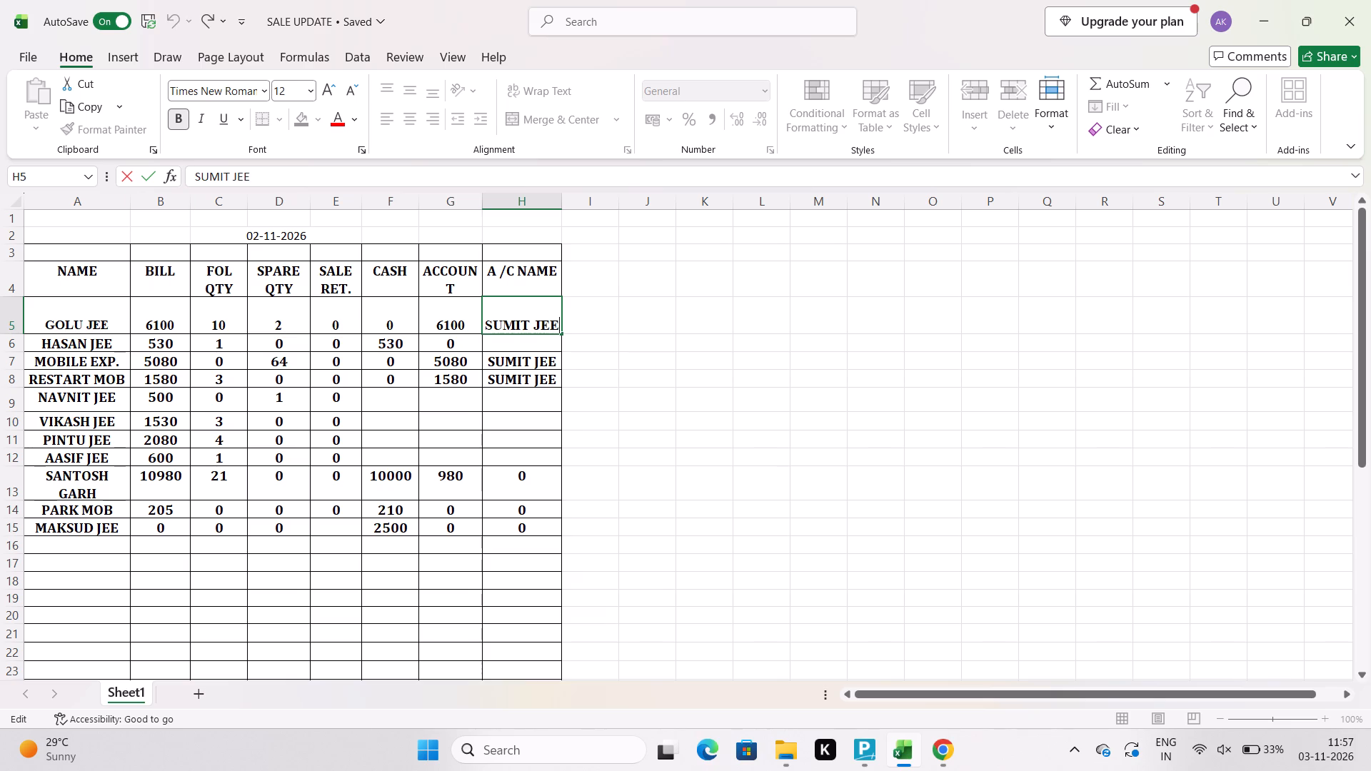
# Reduce the height of GOLU JEE's row 5 to about a single text line.
pyautogui.moveTo(24, 334); pyautogui.dragTo(23, 321)
pyautogui.click(1040, 439)
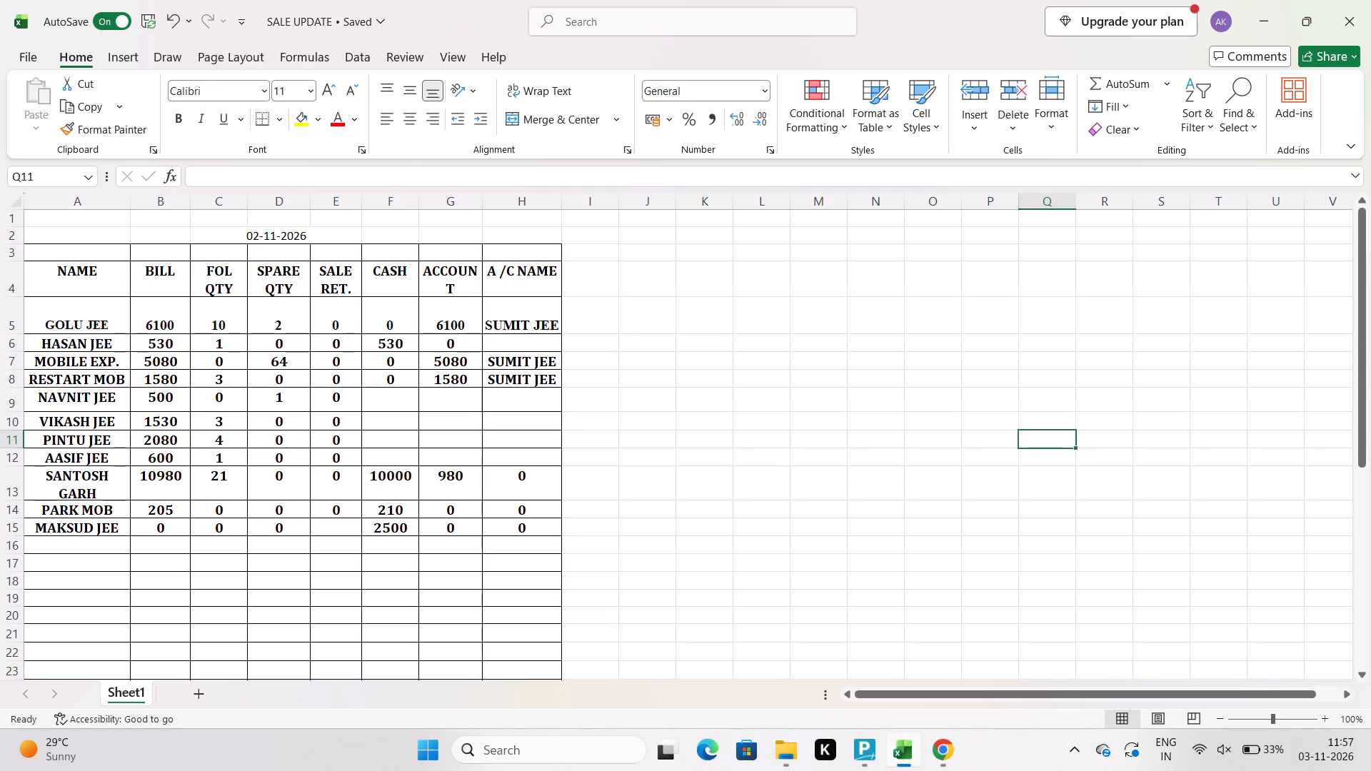
pyautogui.moveTo(19, 333); pyautogui.dragTo(16, 318)
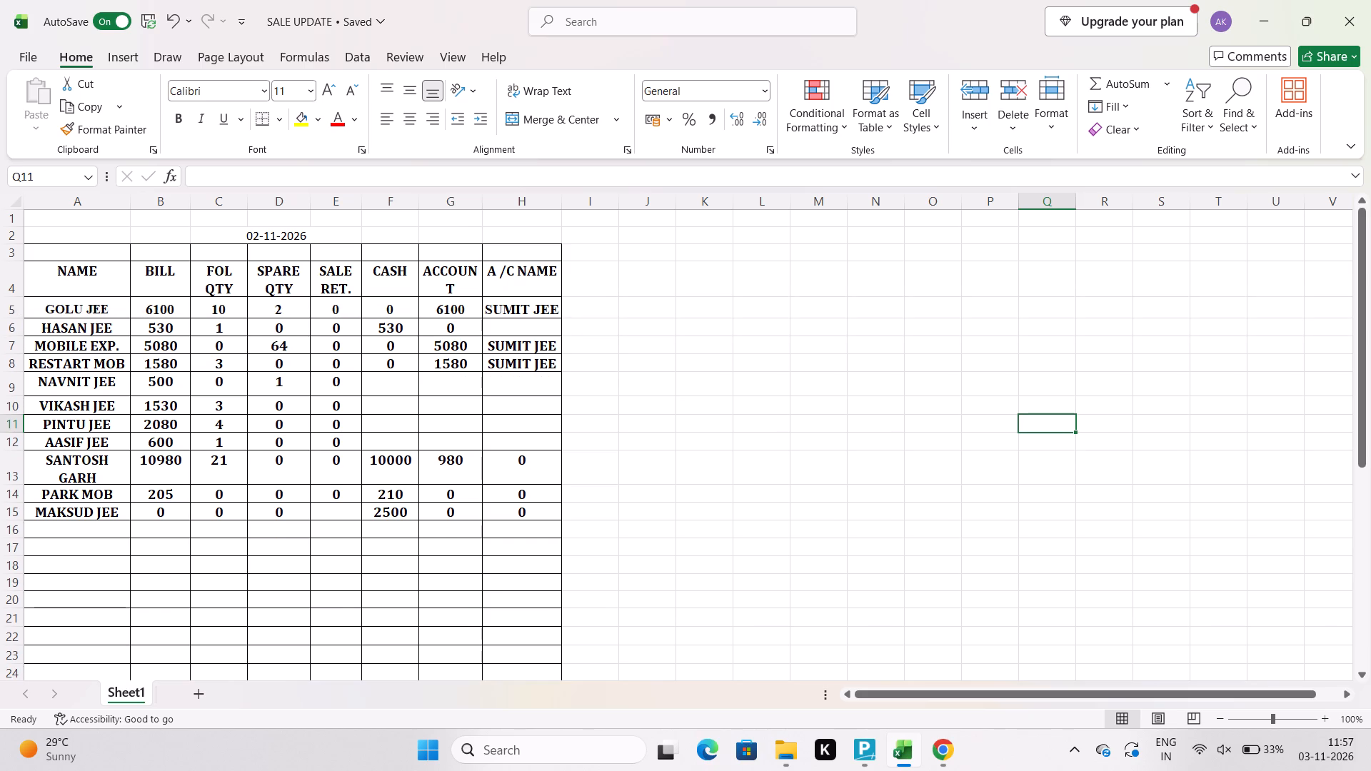
# Enter 500 under CASH and 0 under ACCOUNT for NAVNIT JEE in row 9.
pyautogui.click(523, 332)
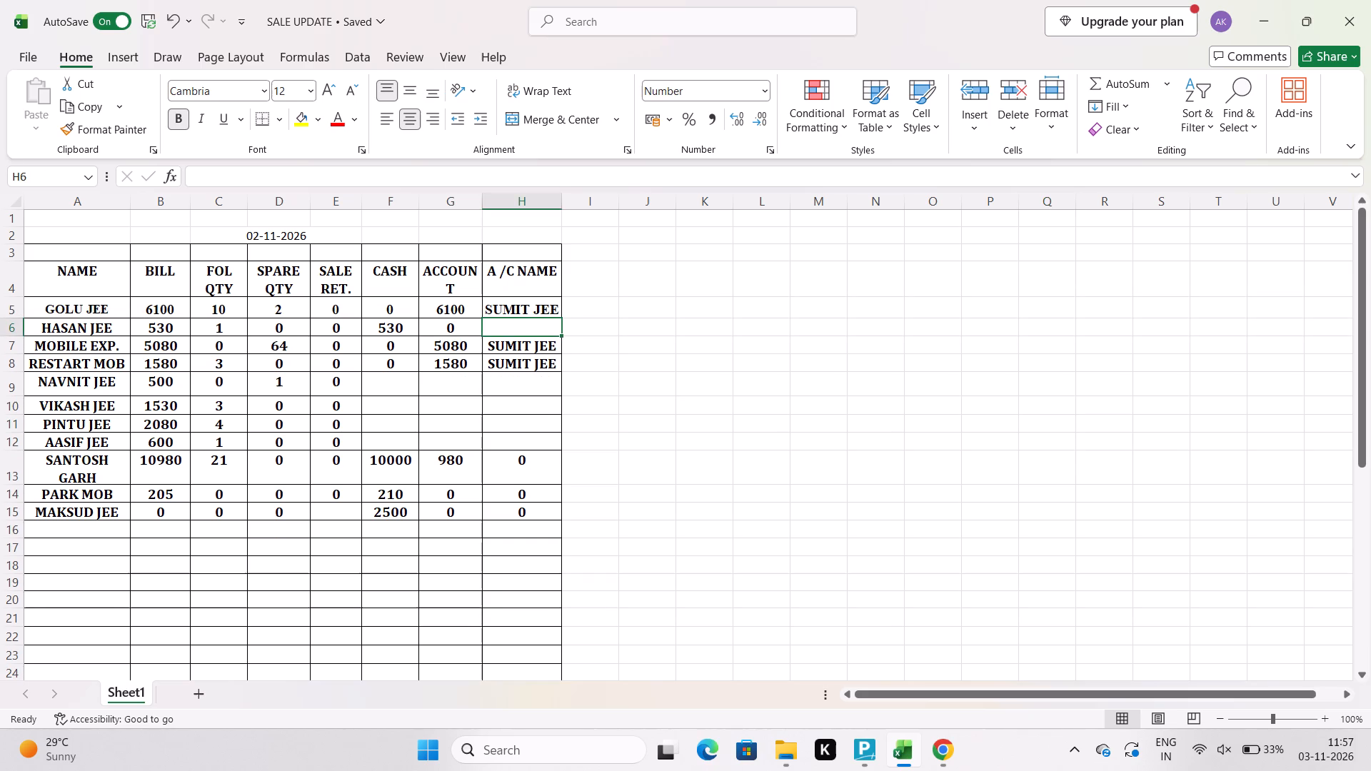
pyautogui.click(383, 379)
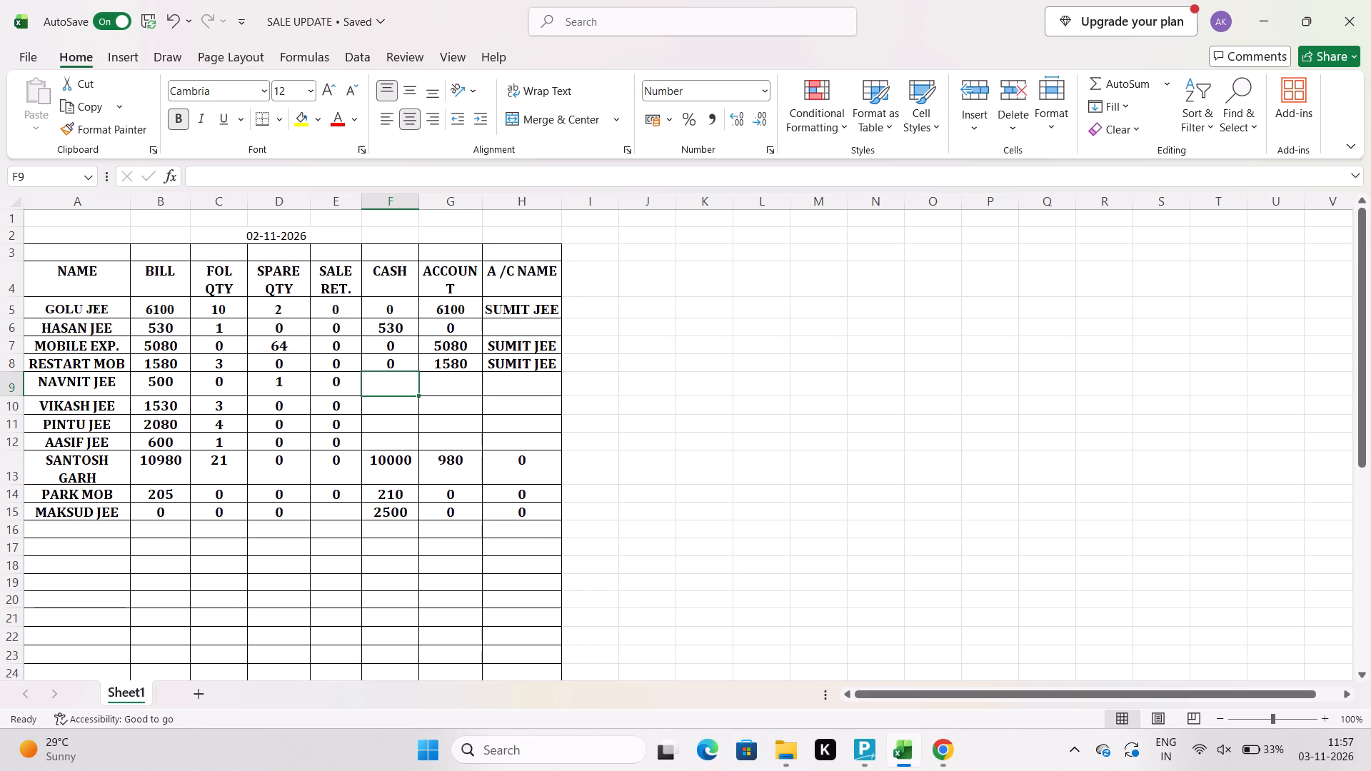
pyautogui.write('500')
pyautogui.press('Right')
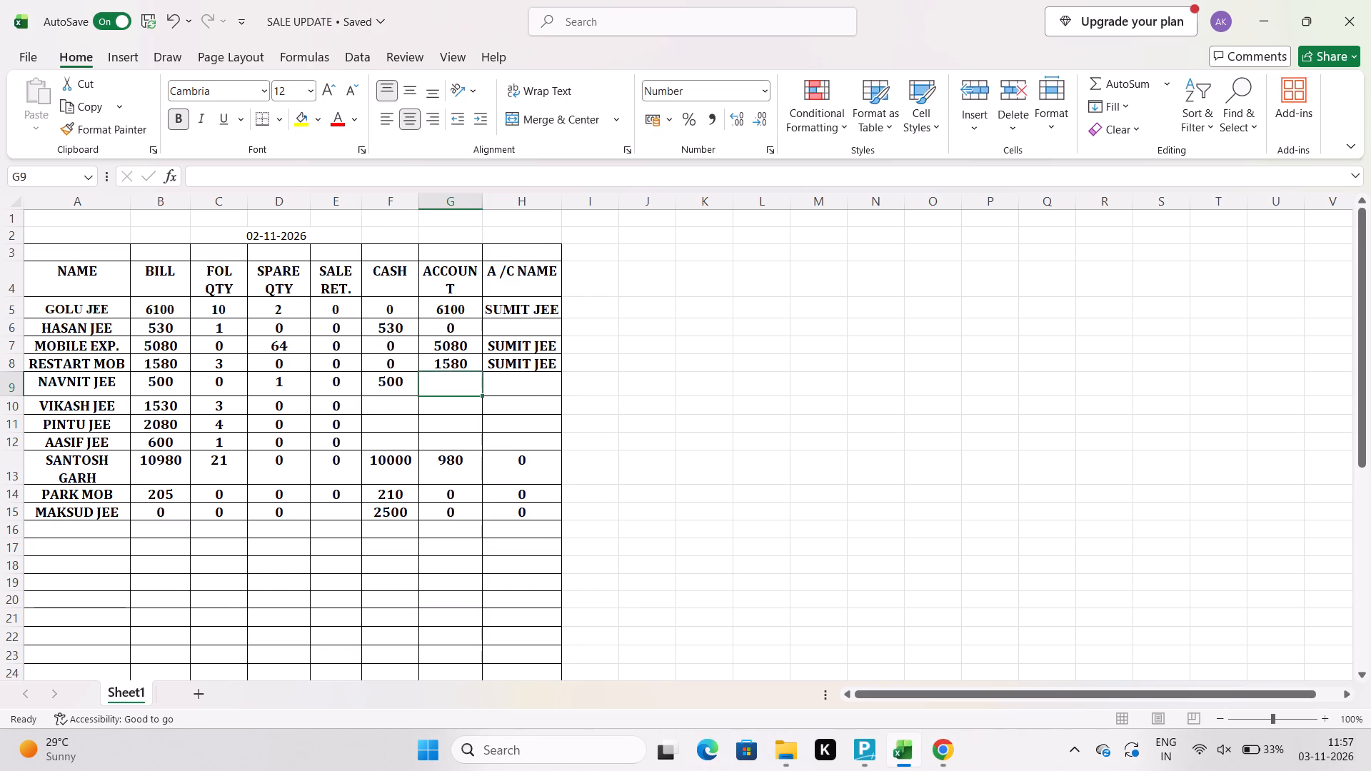
pyautogui.press('0')
pyautogui.press('Right')
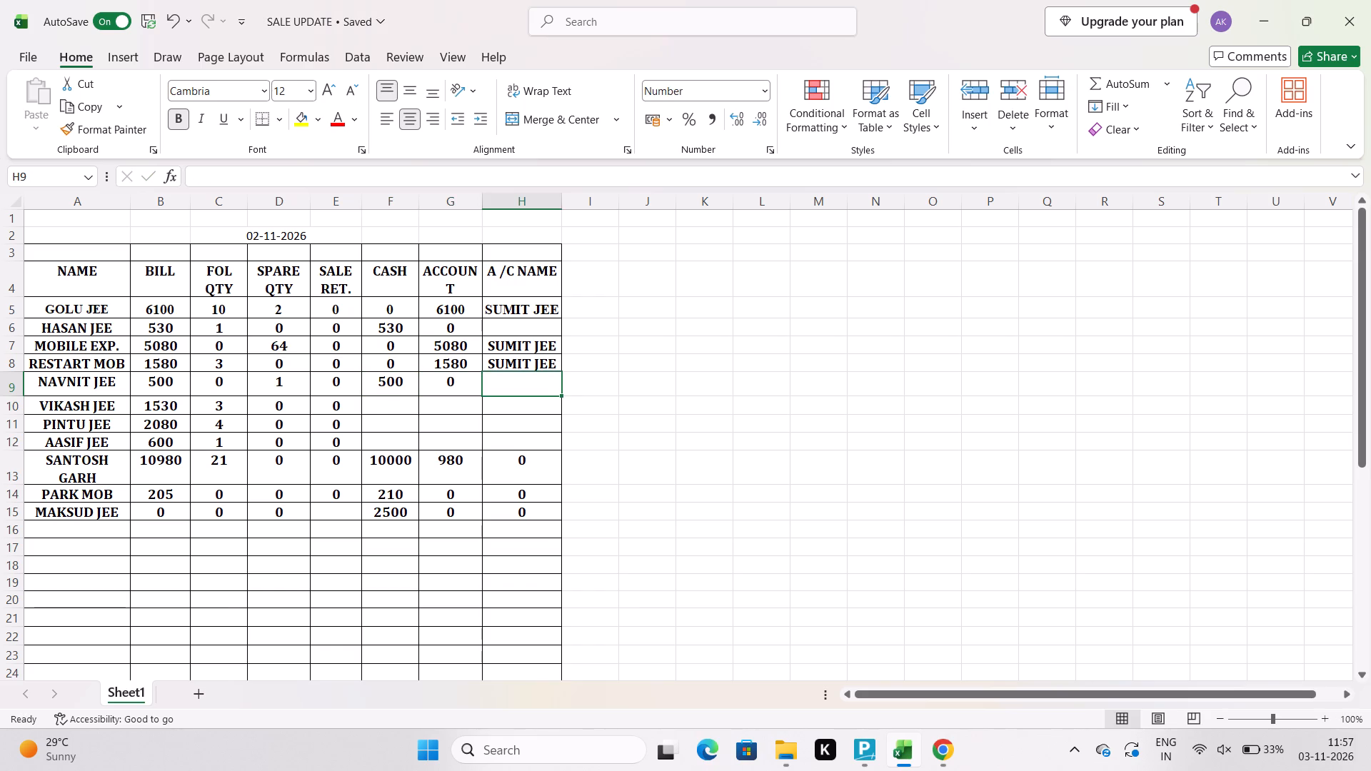
# Enter 0 under CASH and 10000 under ACCOUNT for VIKASH JEE in row 10.
pyautogui.click(378, 400)
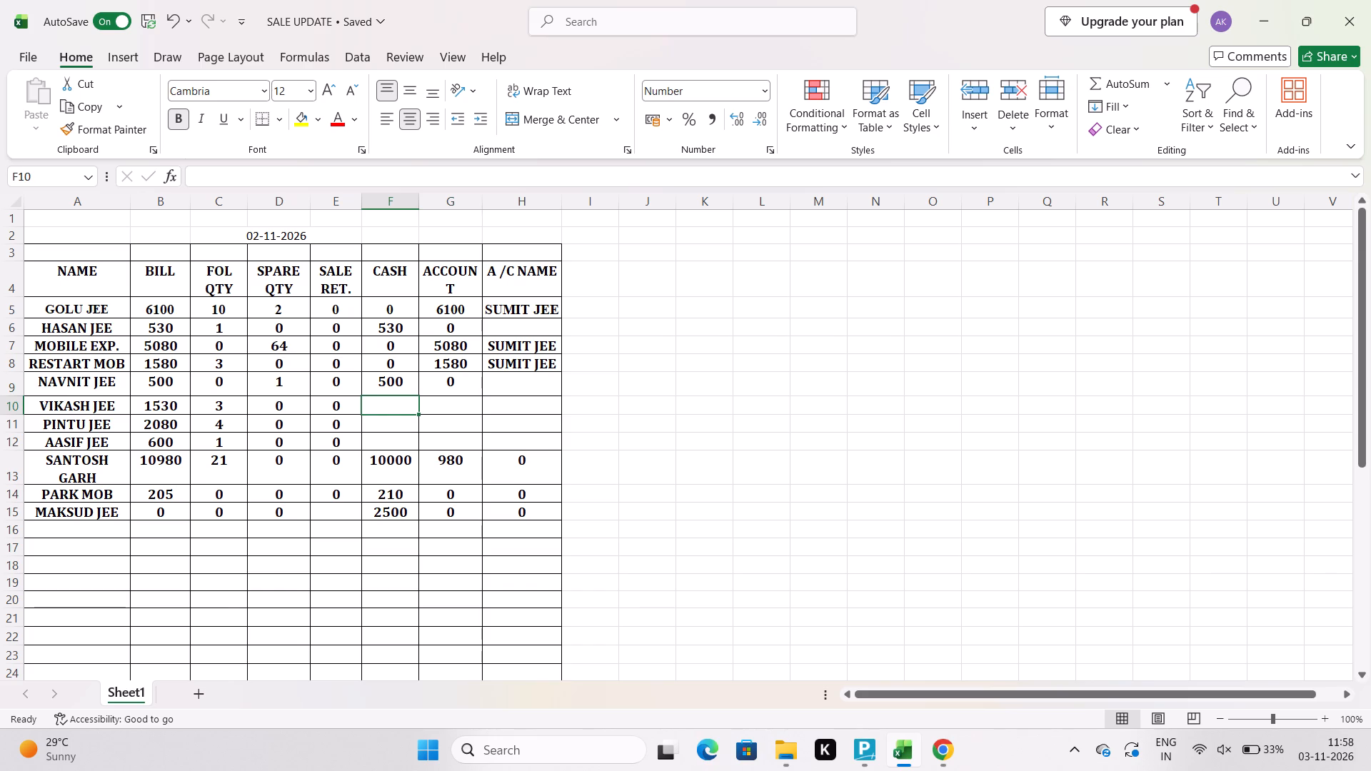
pyautogui.press('0')
pyautogui.press('Right')
pyautogui.write('00')
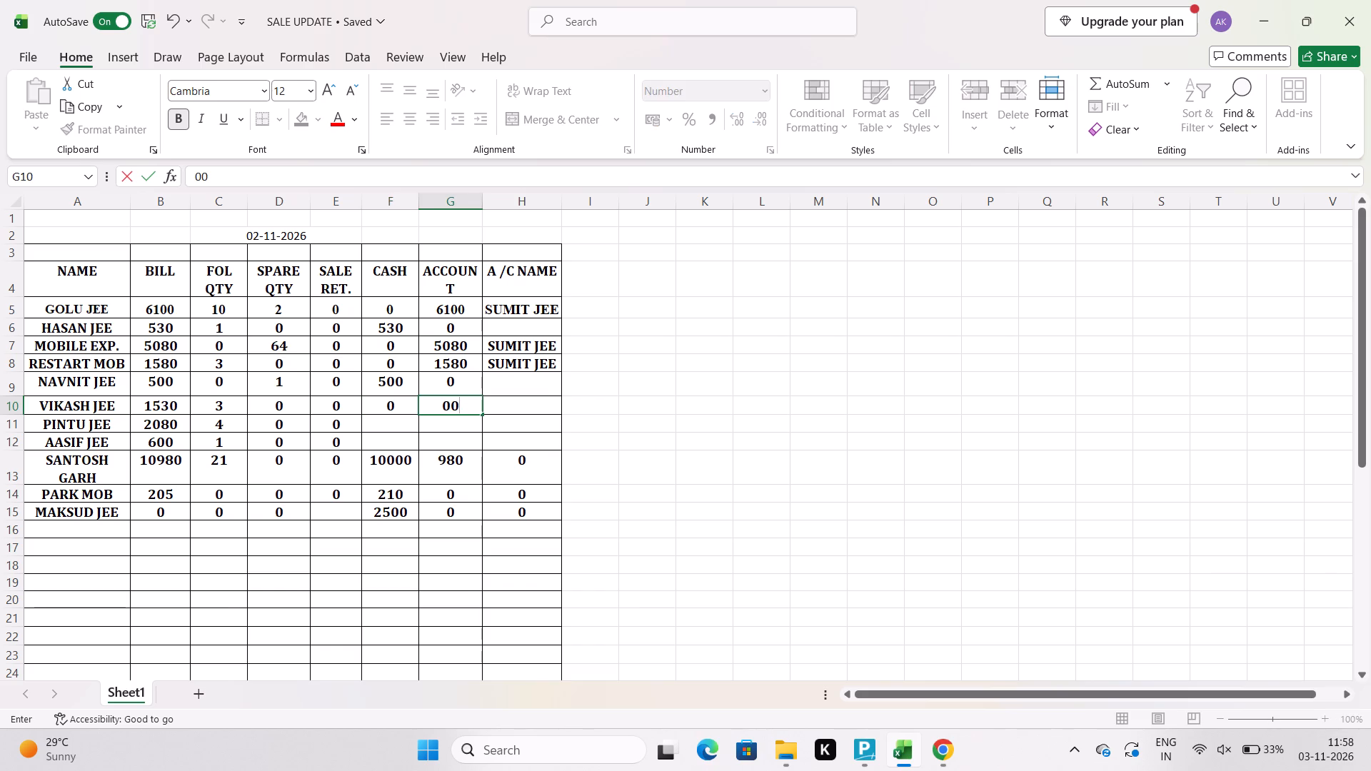
pyautogui.press('Right')
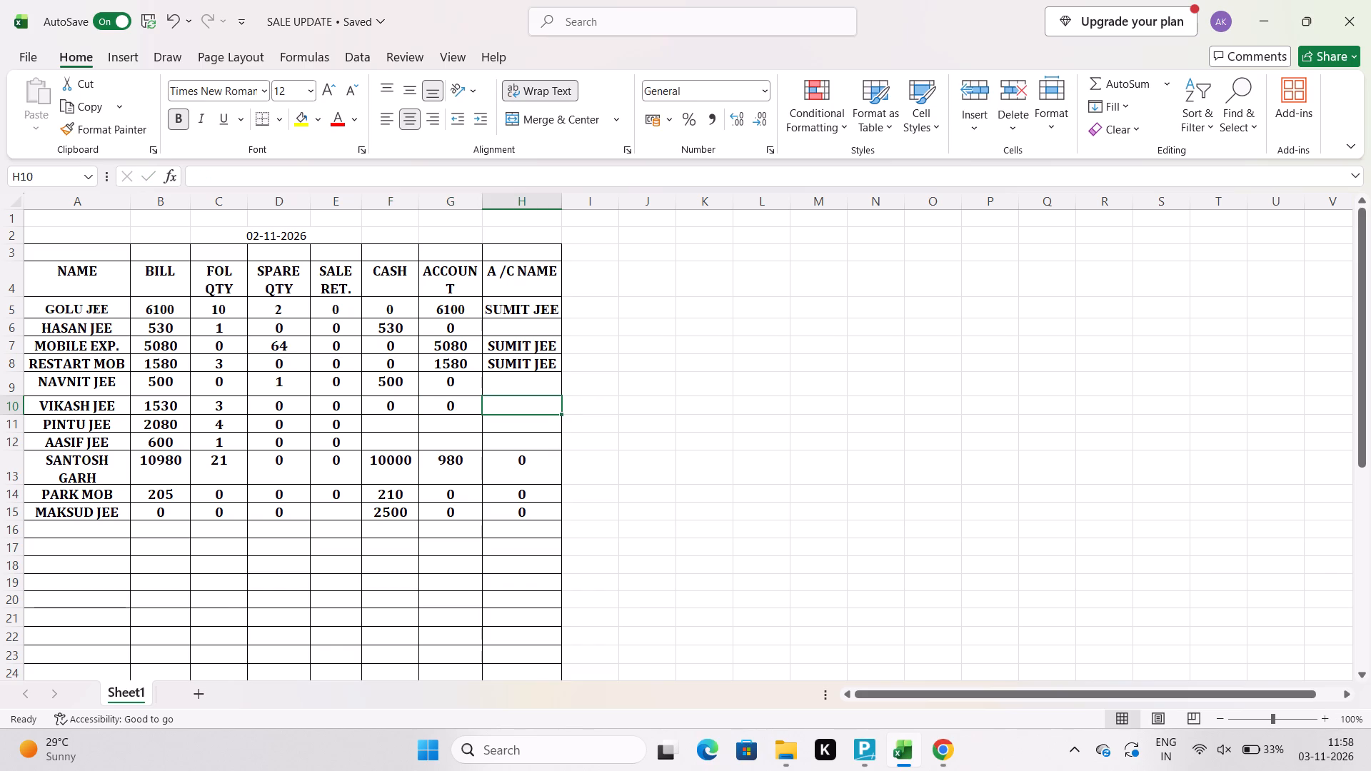
pyautogui.press('1')
pyautogui.write('0000')
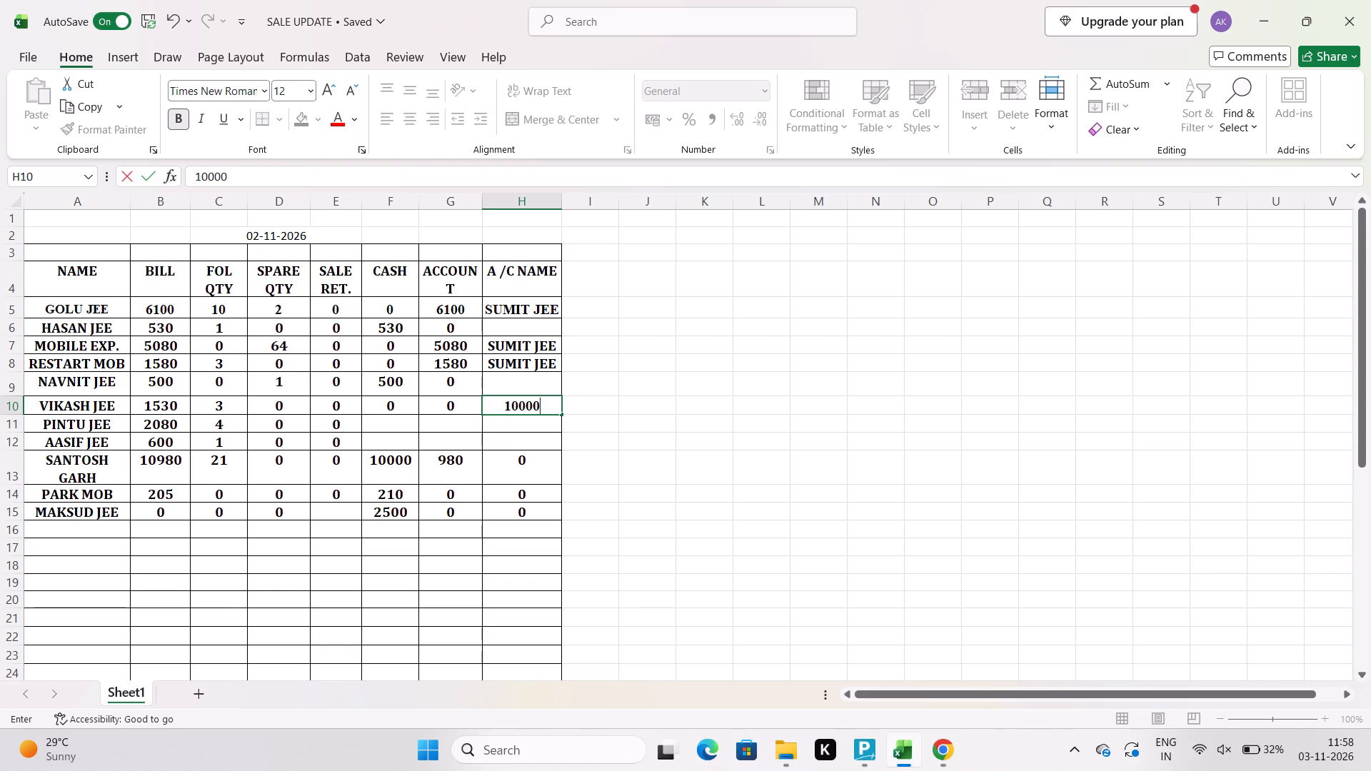
pyautogui.press('BackSpace')
pyautogui.press('BackSpace')
pyautogui.press('BackSpace')
pyautogui.press('BackSpace')
pyautogui.press('BackSpace')
pyautogui.click(443, 408)
pyautogui.press('BackSpace')
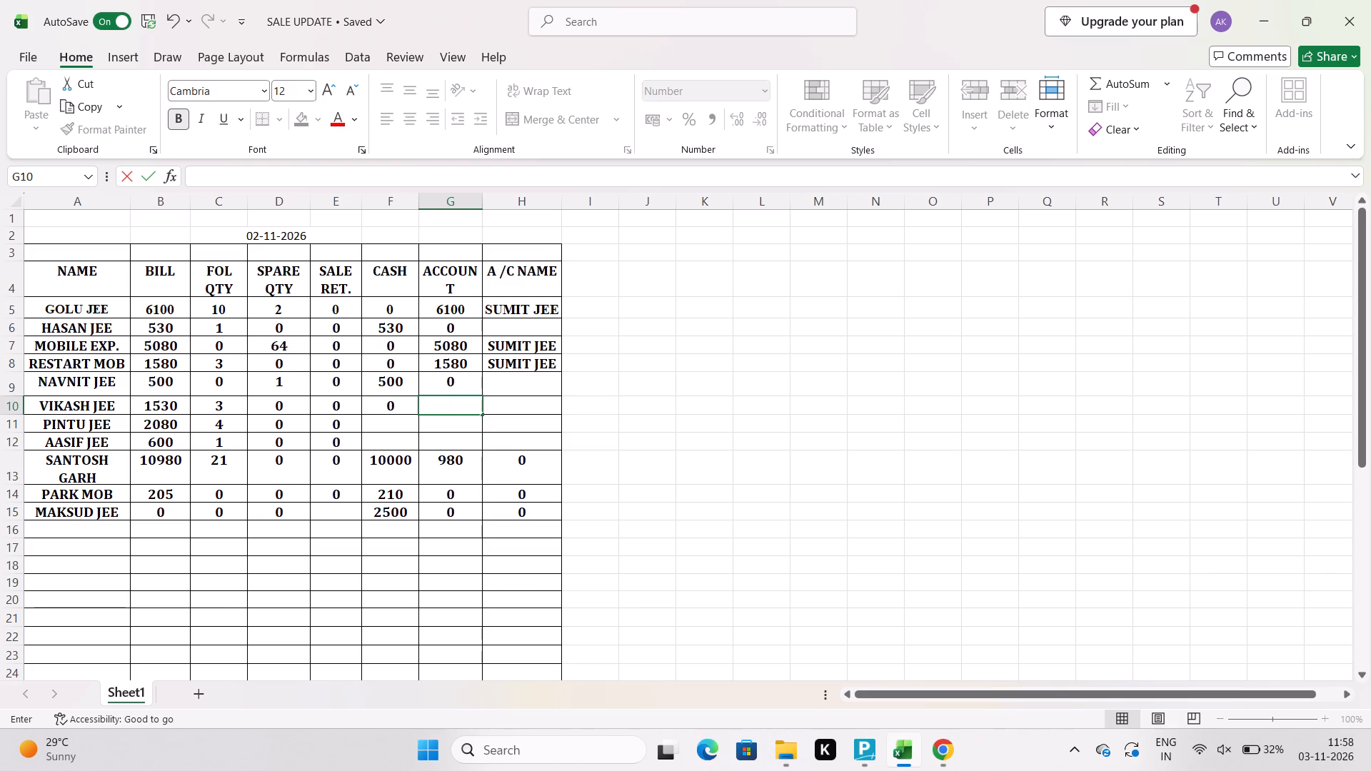
pyautogui.write('10000')
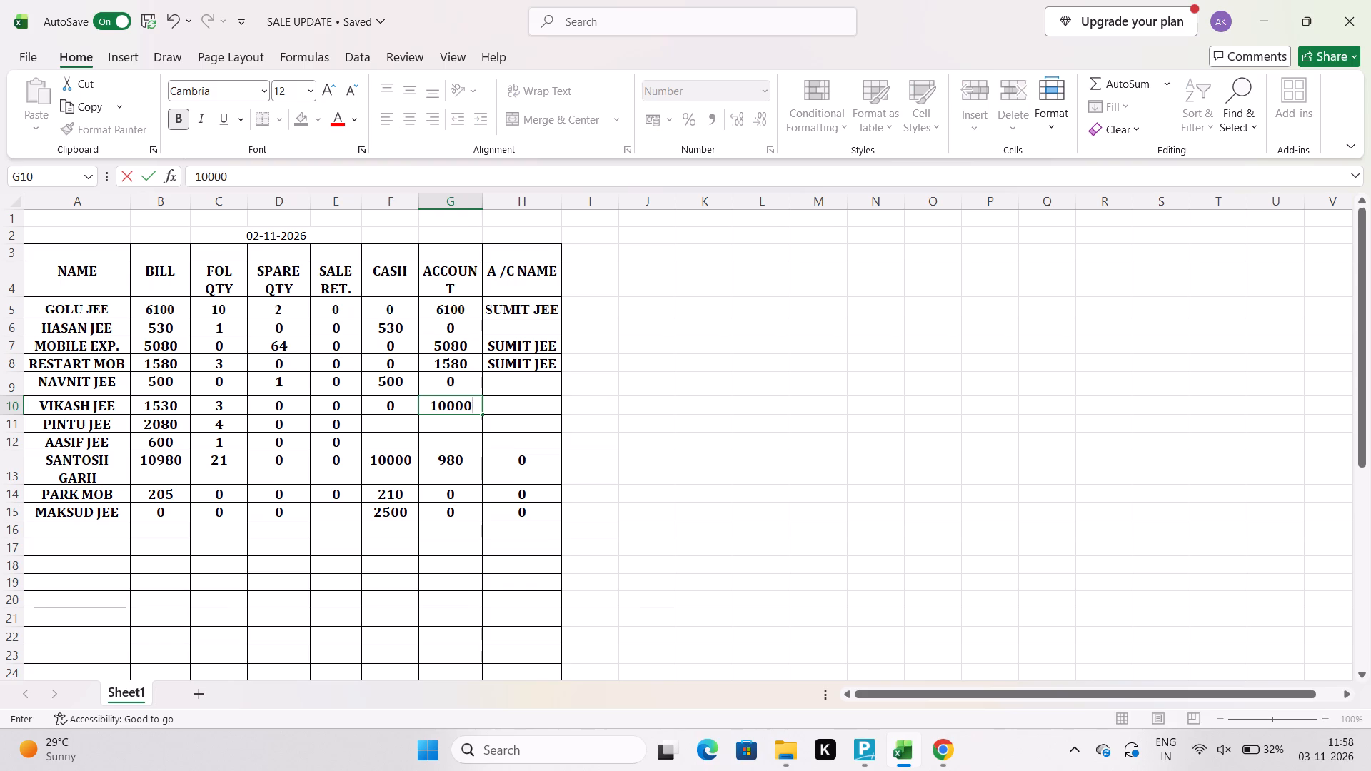
# Enter VARNI FOL as the A/C NAME for VIKASH JEE in row 10.
pyautogui.press('Right')
pyautogui.write('VARNI')
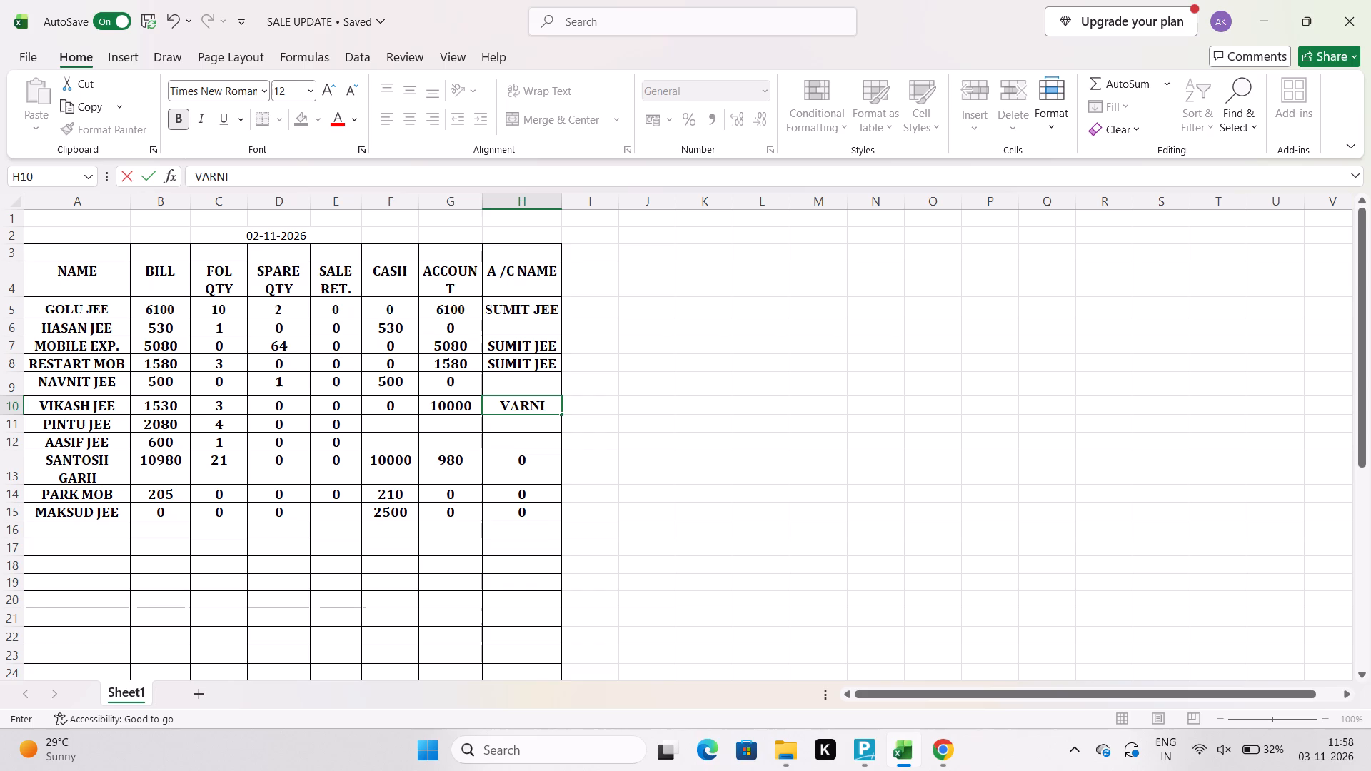
pyautogui.press('space')
pyautogui.write('FOL')
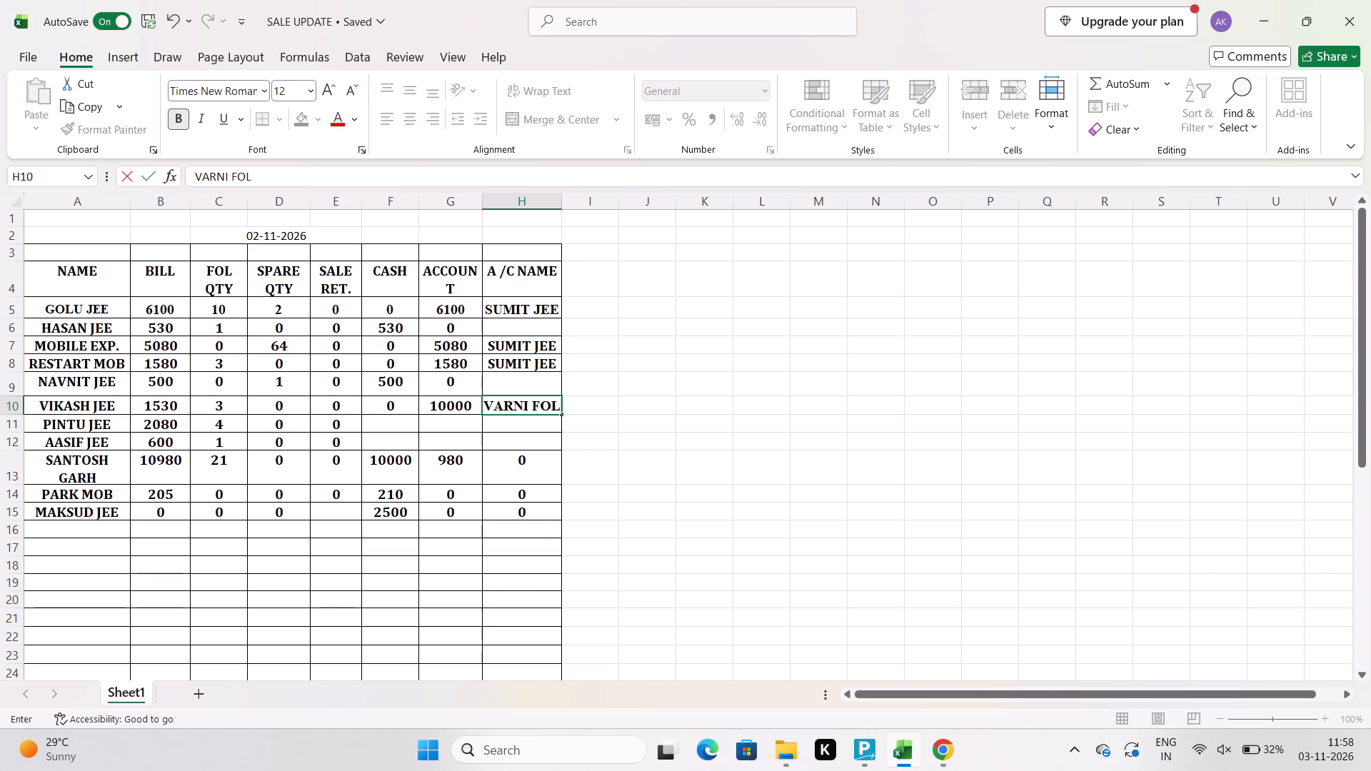
pyautogui.click(396, 427)
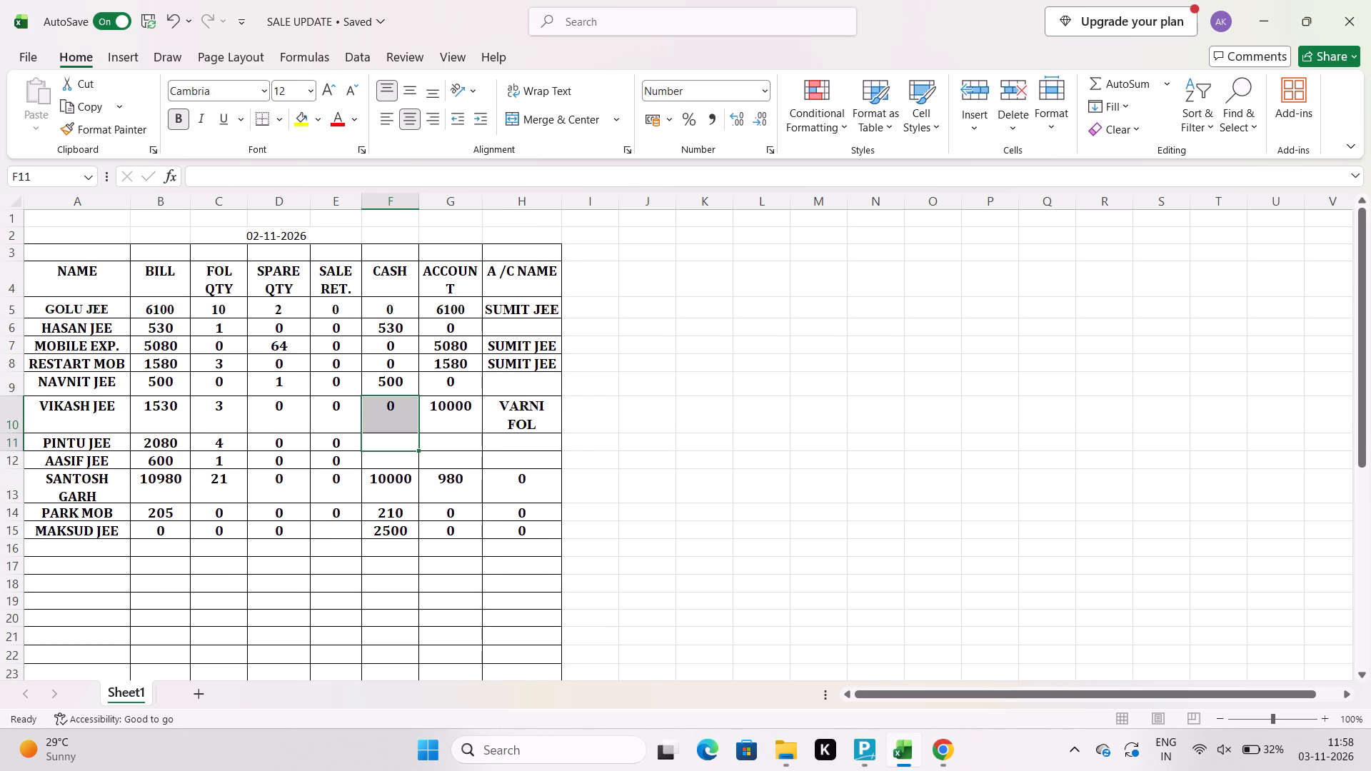
# Widen the A/C NAME column so that VARNI FOL fits on one line.
pyautogui.moveTo(22, 434); pyautogui.dragTo(24, 423)
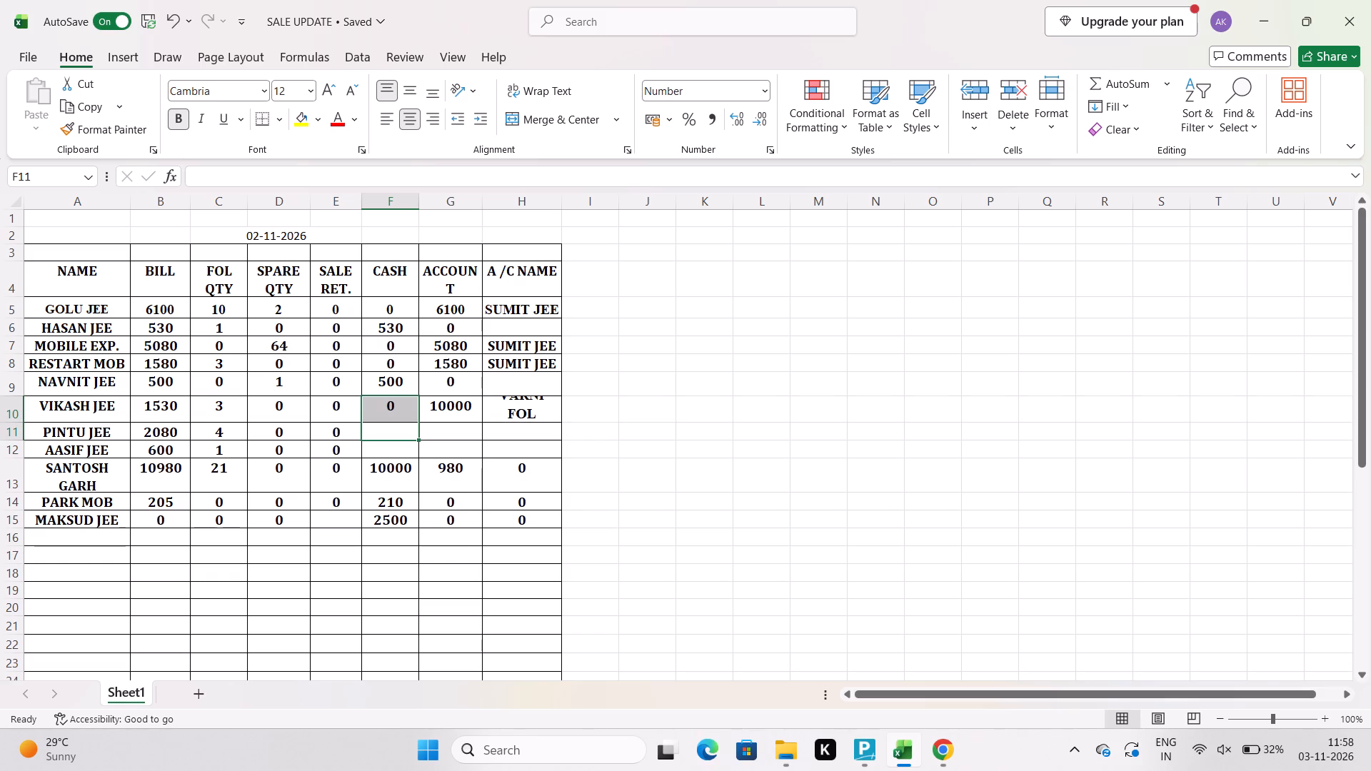
pyautogui.moveTo(20, 420); pyautogui.dragTo(22, 432)
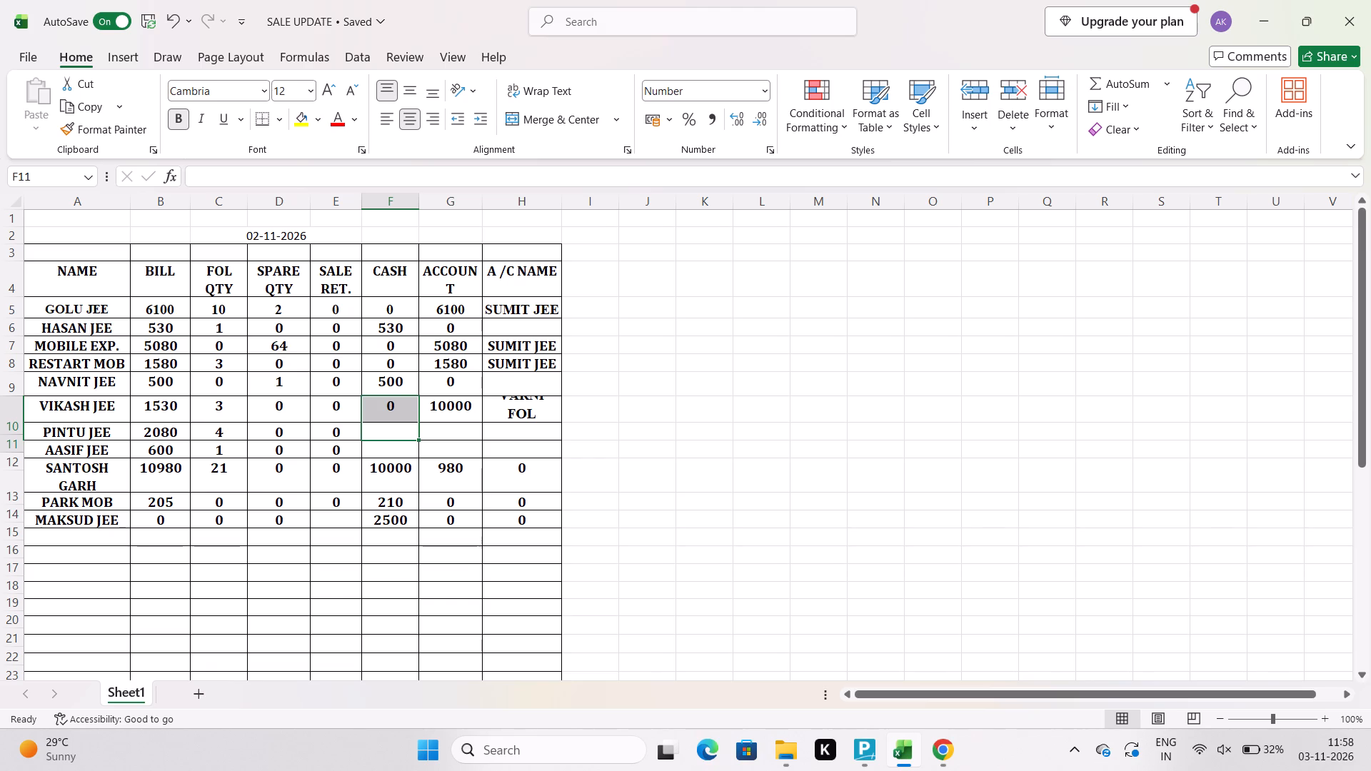
pyautogui.moveTo(563, 199); pyautogui.dragTo(582, 198)
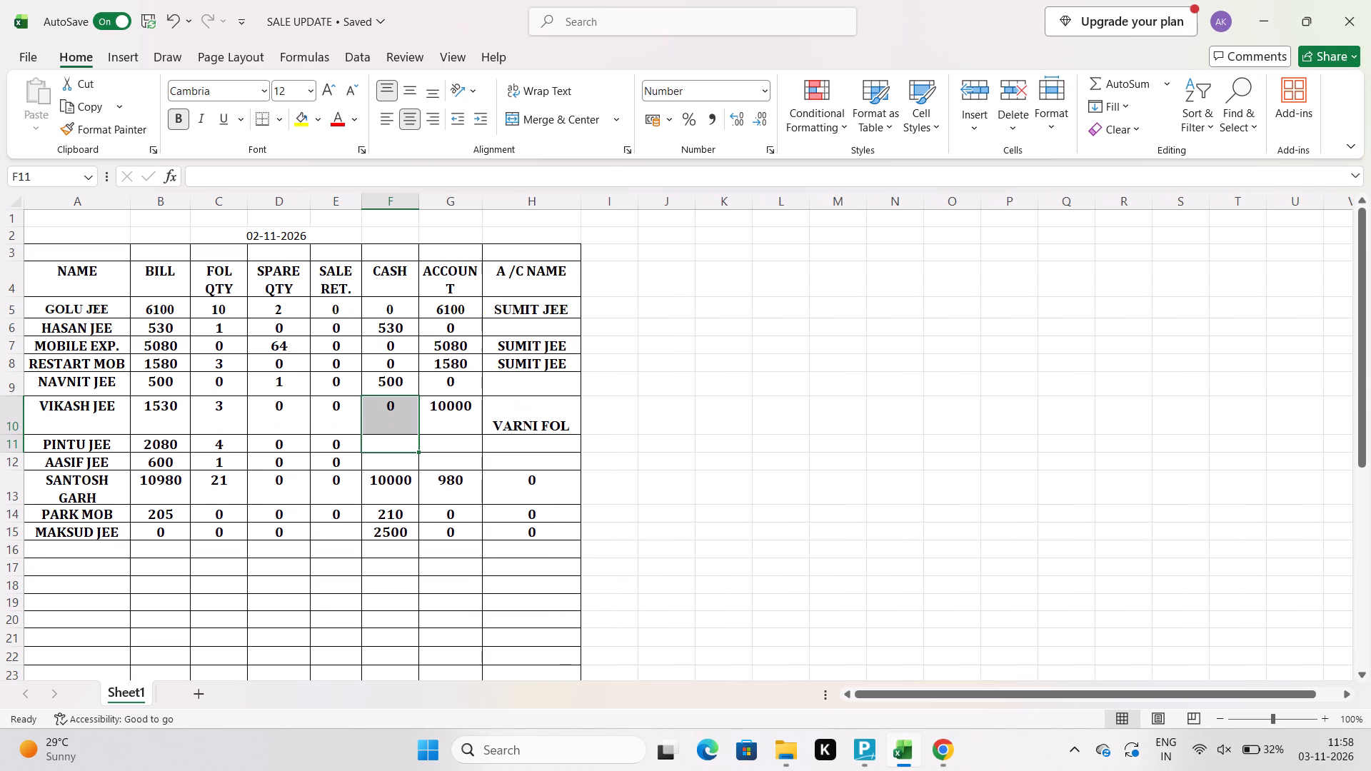
# Reduce the height of VIKASH JEE's row 10 to about a single text line.
pyautogui.click(26, 431)
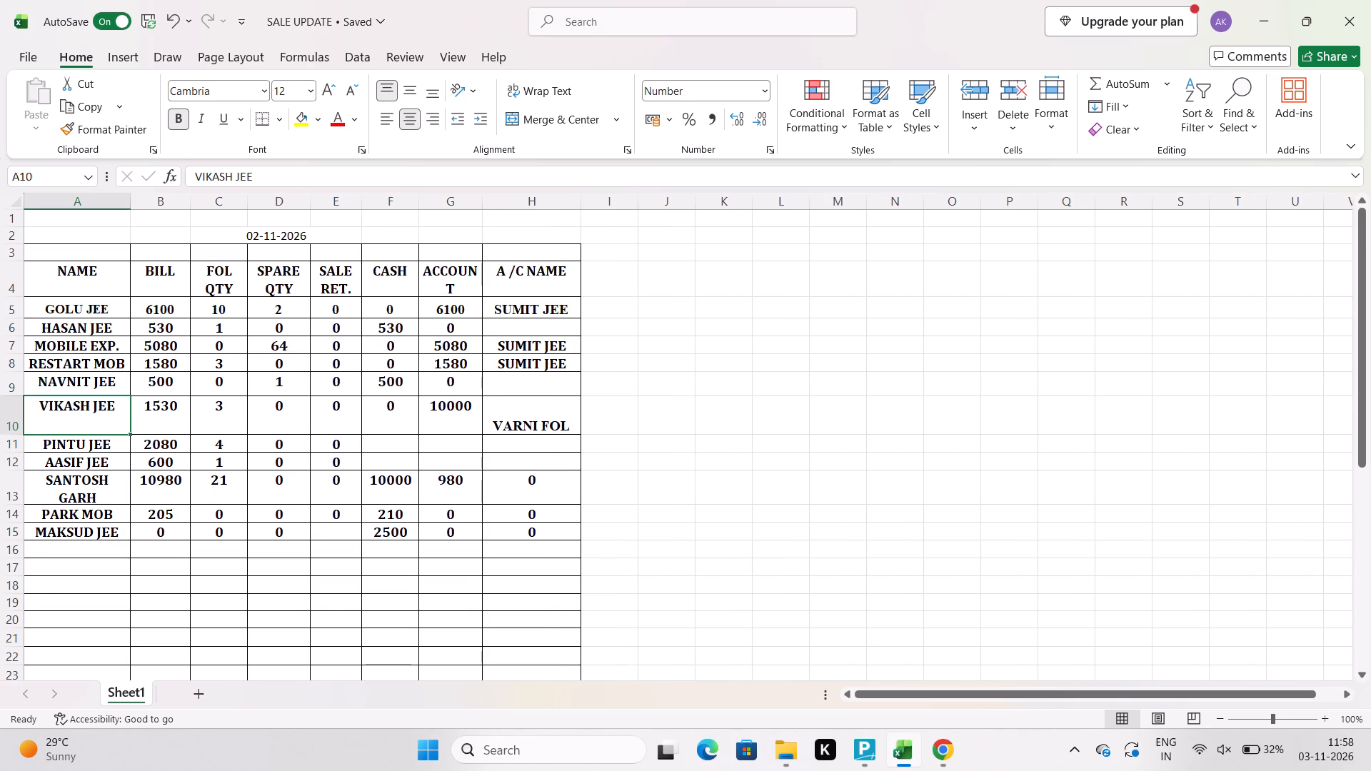
pyautogui.click(24, 415)
pyautogui.click(831, 459)
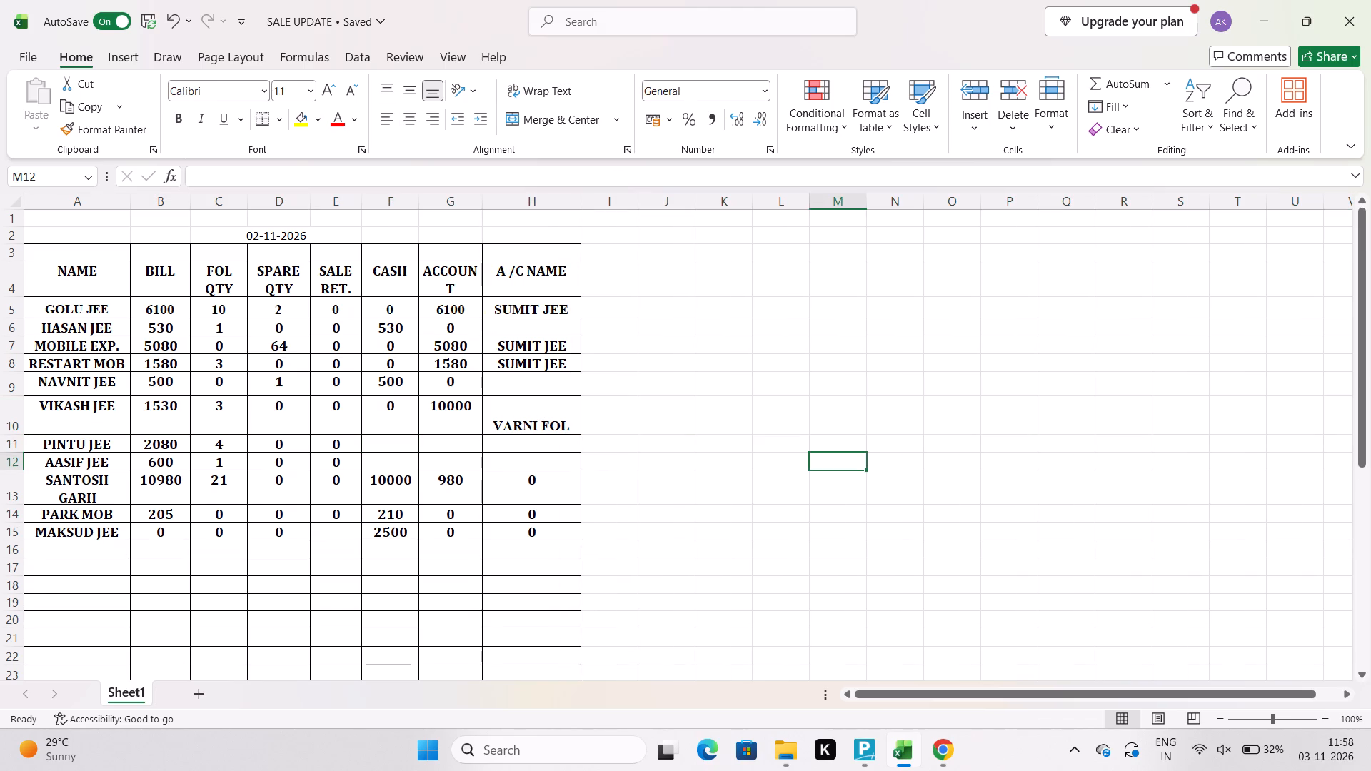
pyautogui.moveTo(19, 434); pyautogui.dragTo(19, 430)
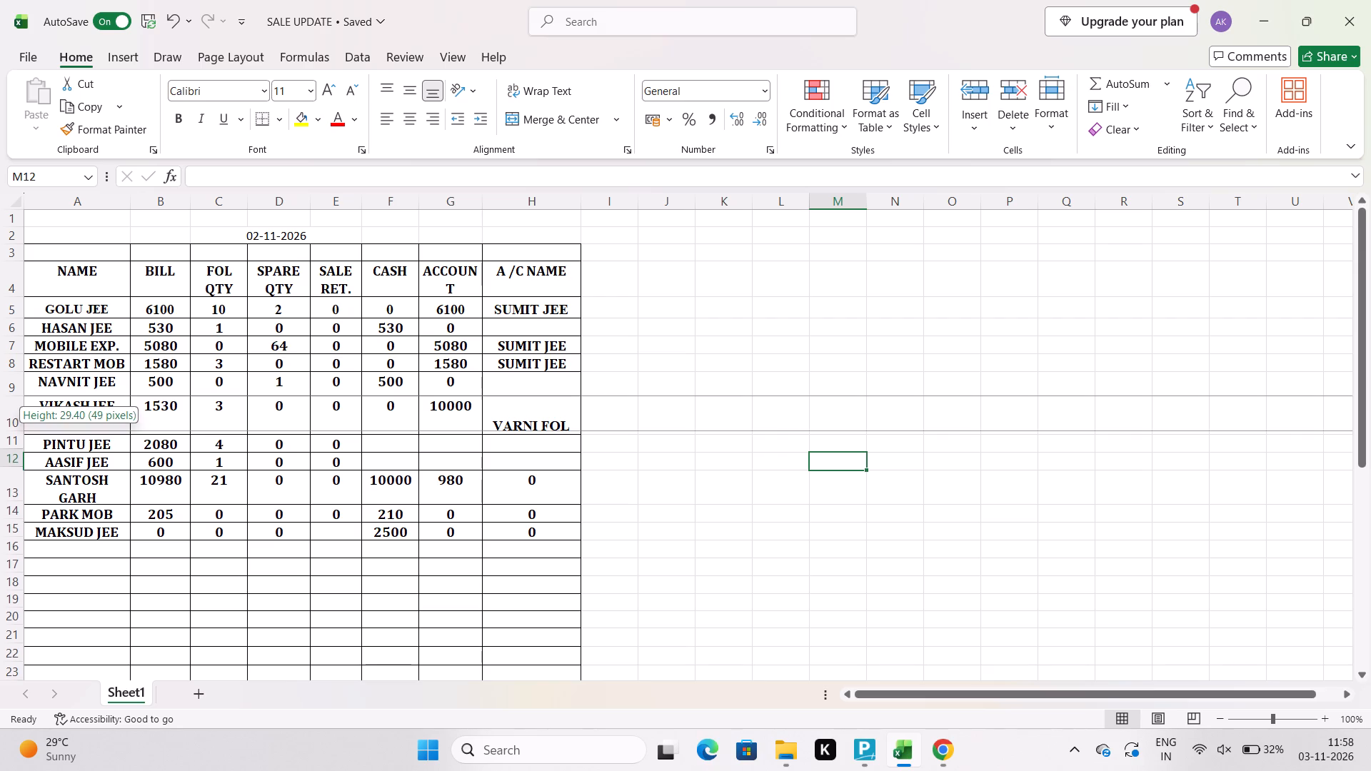
pyautogui.moveTo(19, 430); pyautogui.dragTo(19, 426)
pyautogui.click(19, 425)
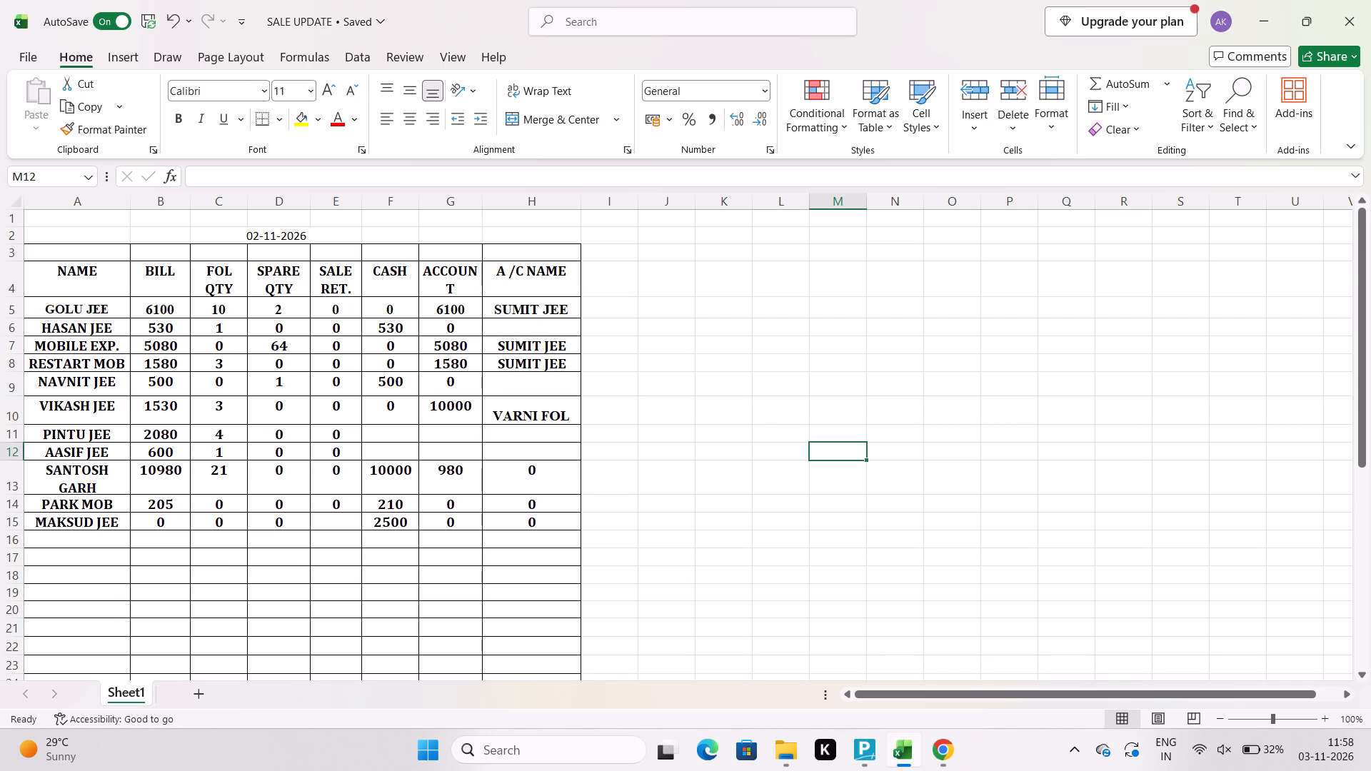
pyautogui.click(20, 395)
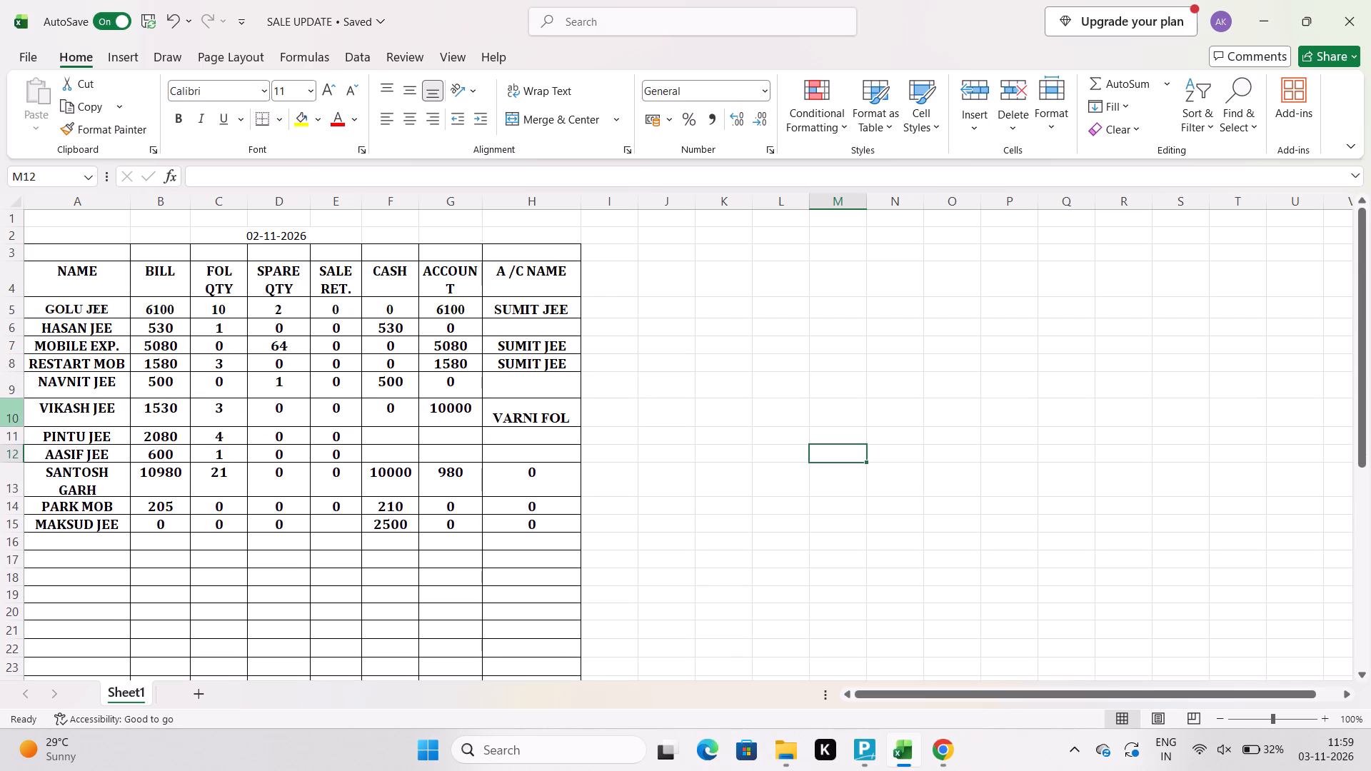
pyautogui.click(16, 425)
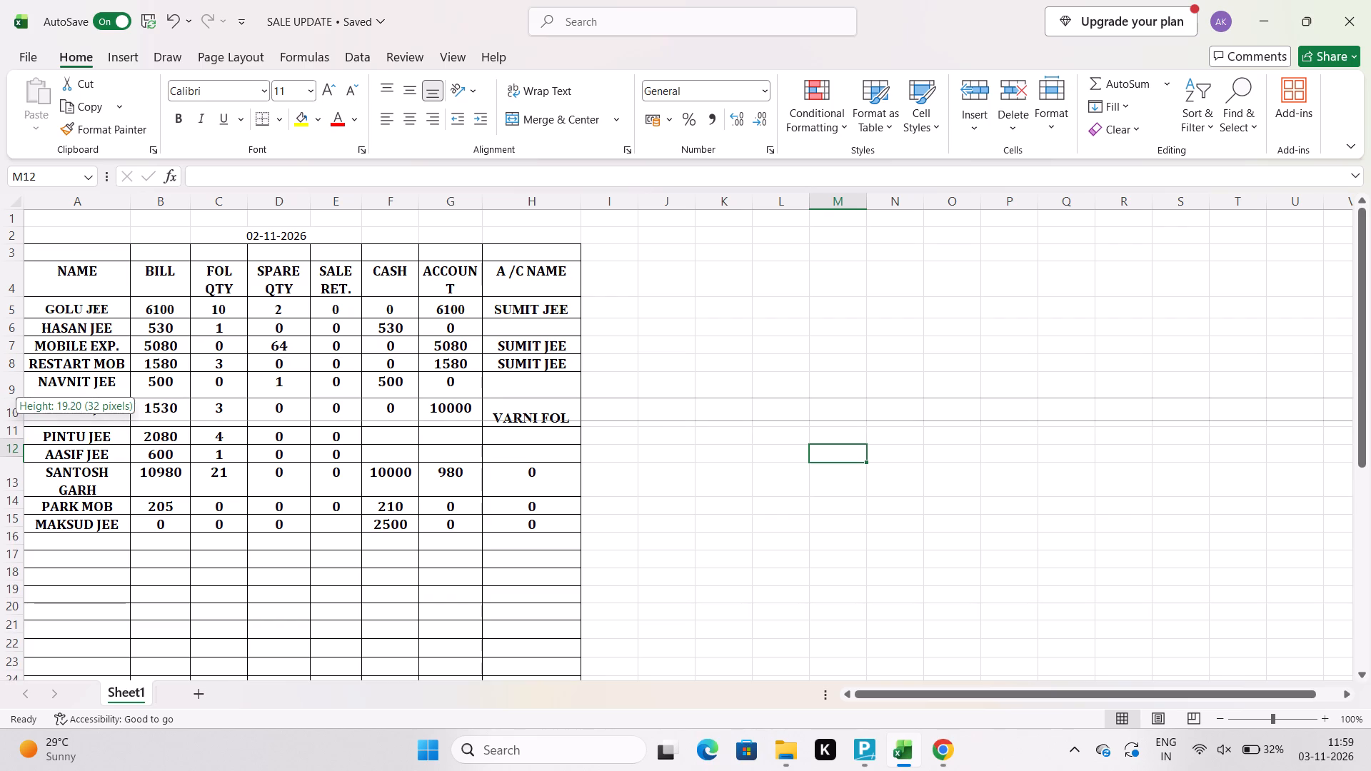
pyautogui.click(16, 419)
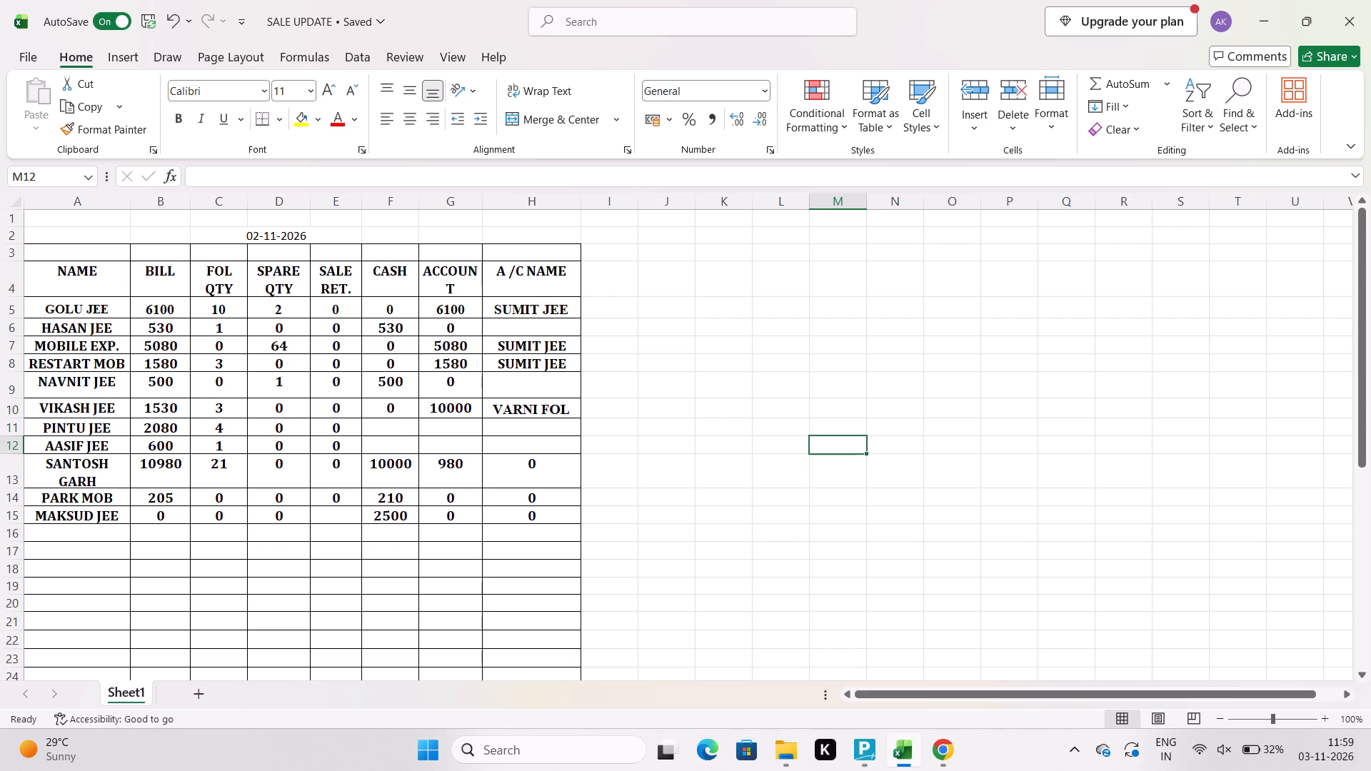
# Enter 0 under both CASH and ACCOUNT for PINTU JEE in row 11.
pyautogui.click(383, 423)
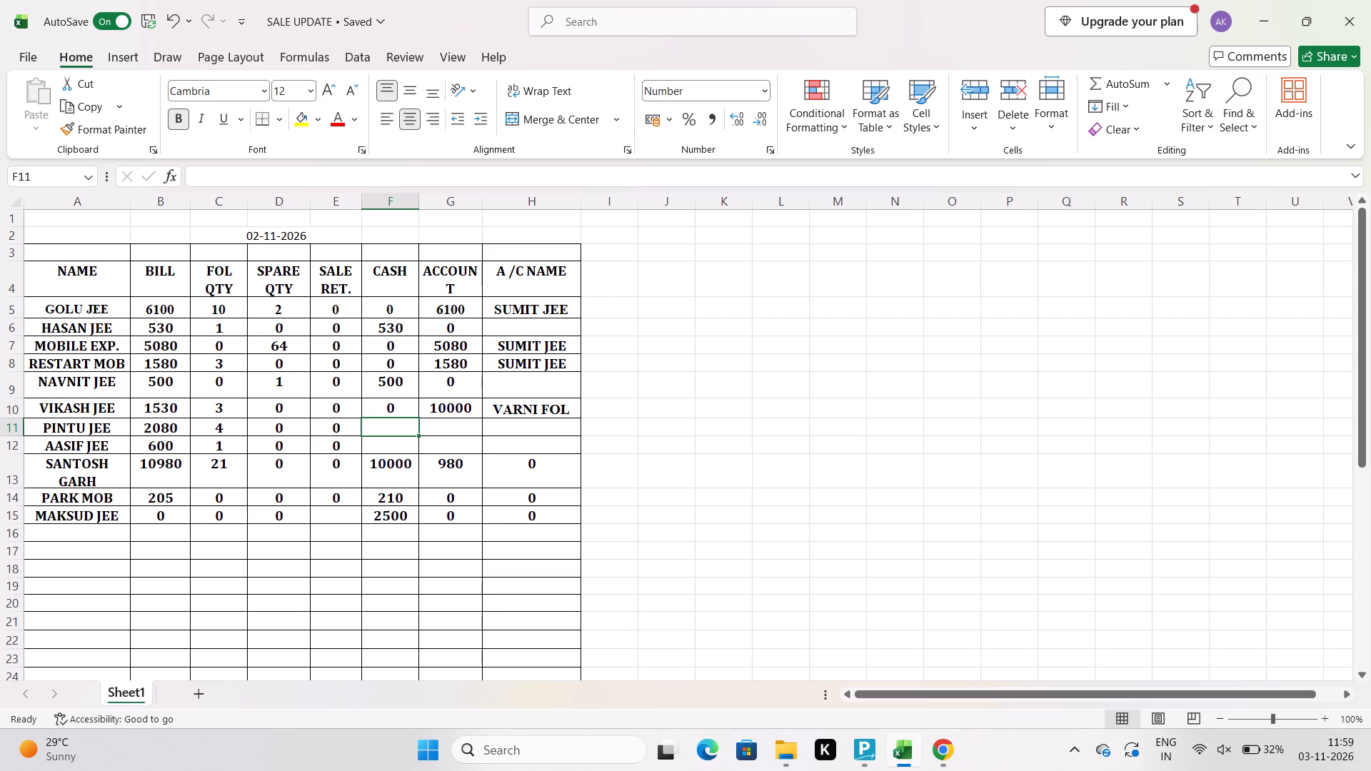
pyautogui.press('0')
pyautogui.press('Right')
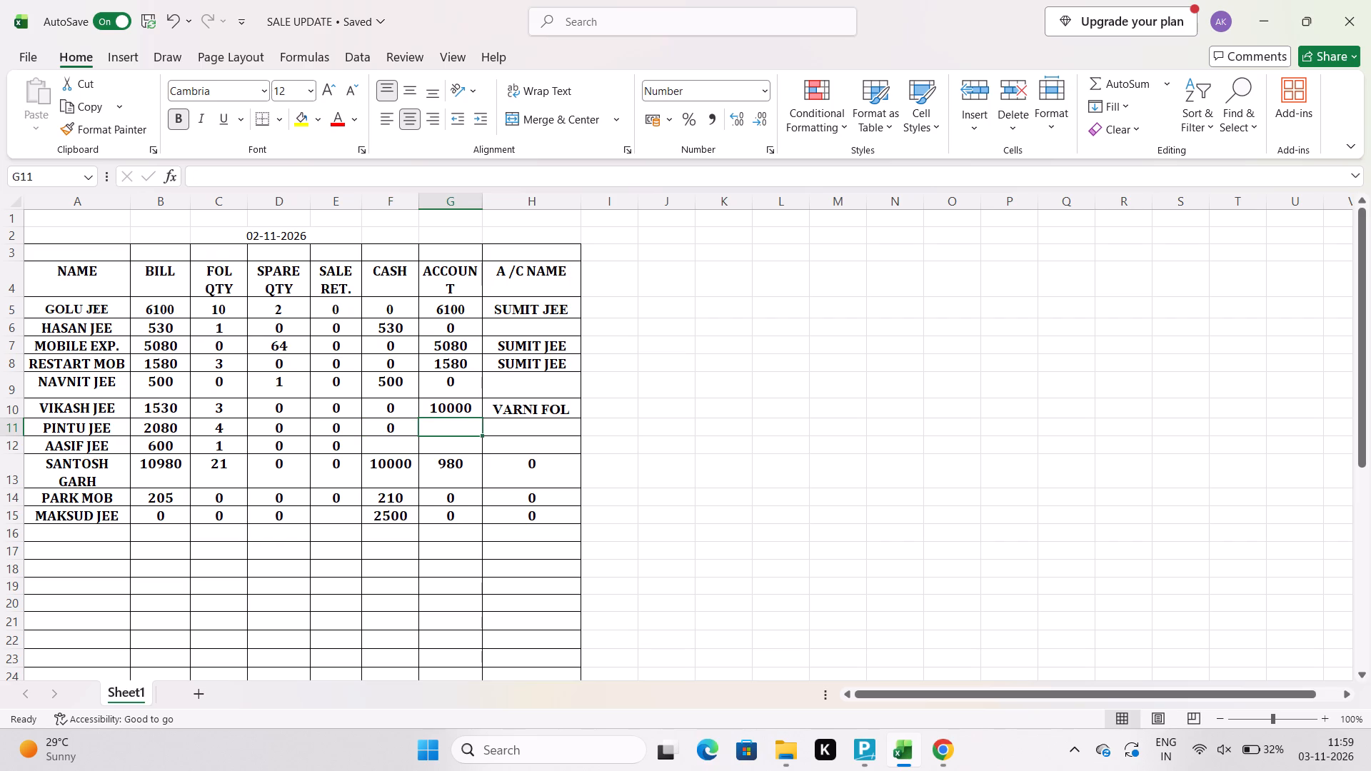
pyautogui.press('0')
pyautogui.press('Right')
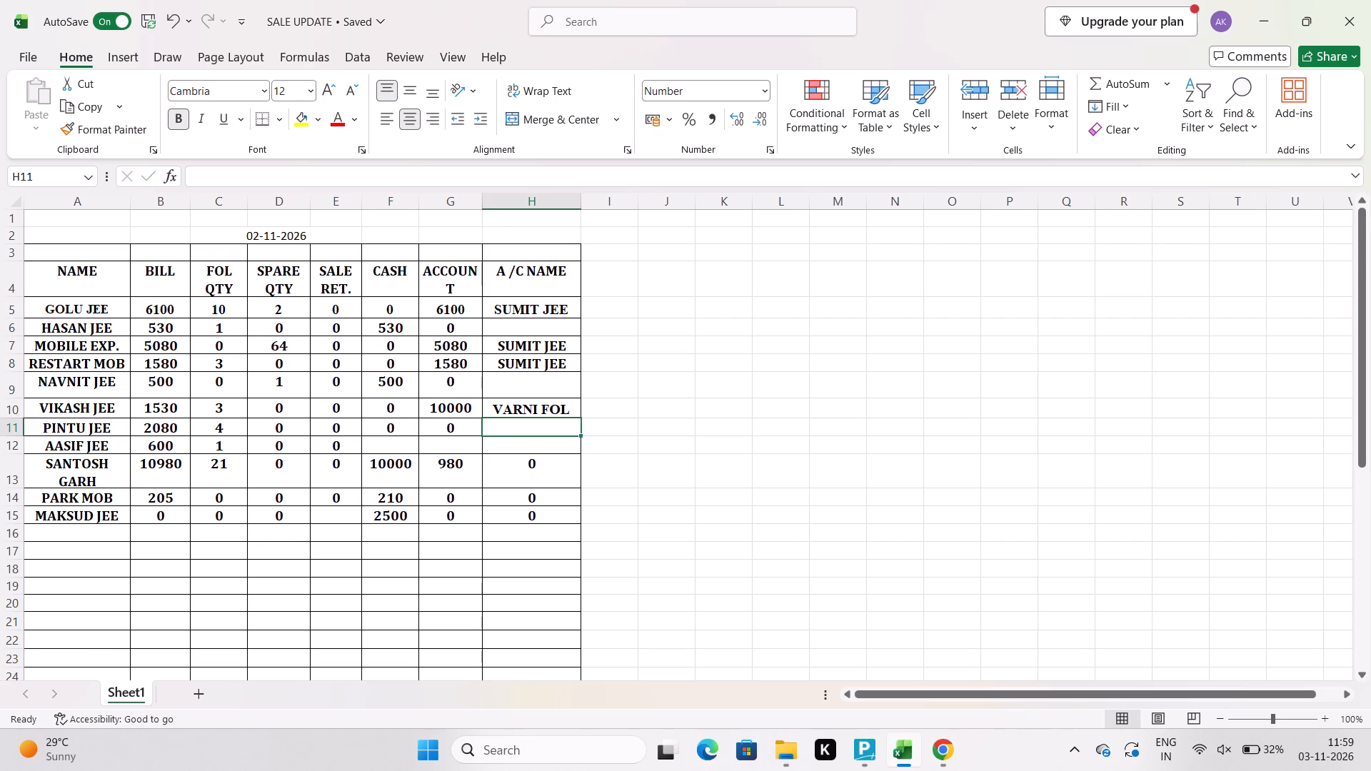
# Enter 600 under CASH and 0 under ACCOUNT for AASIF JEE in row 12.
pyautogui.click(397, 447)
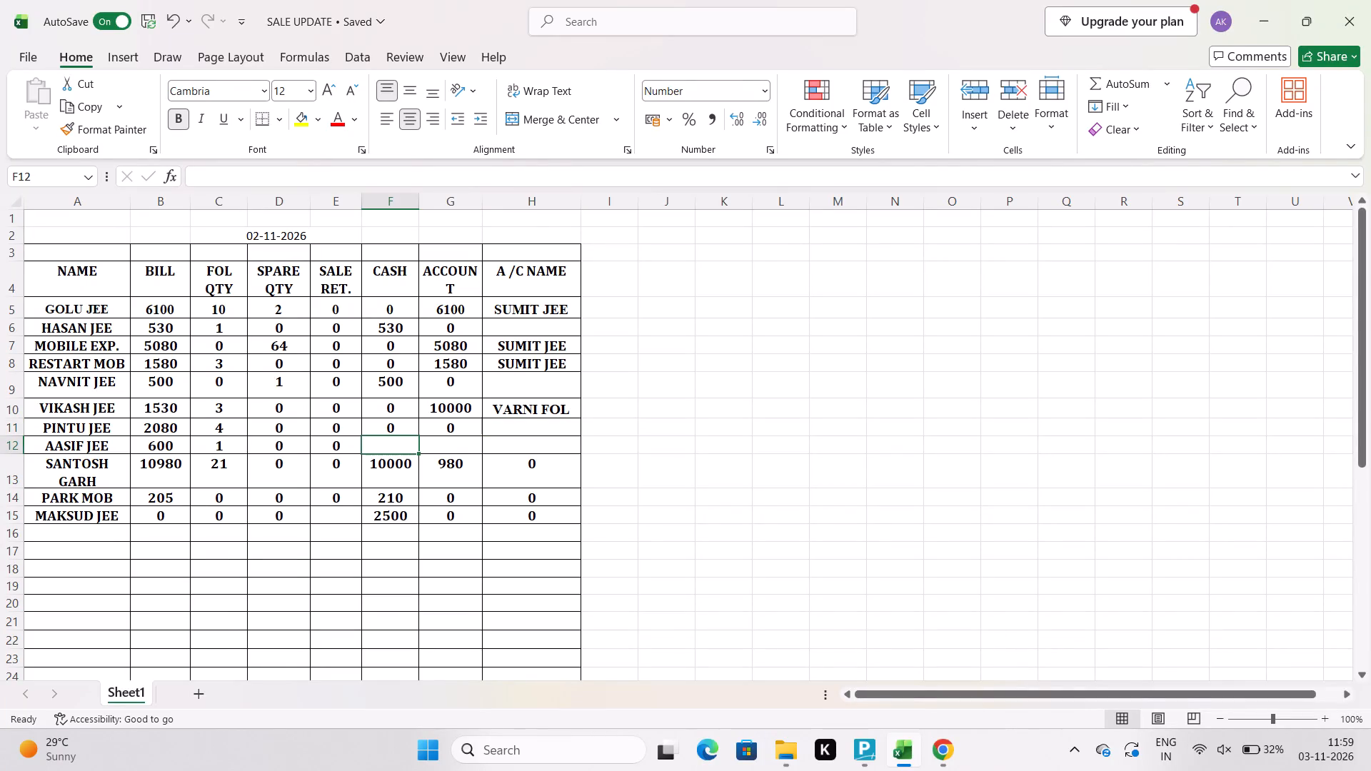
pyautogui.write('600')
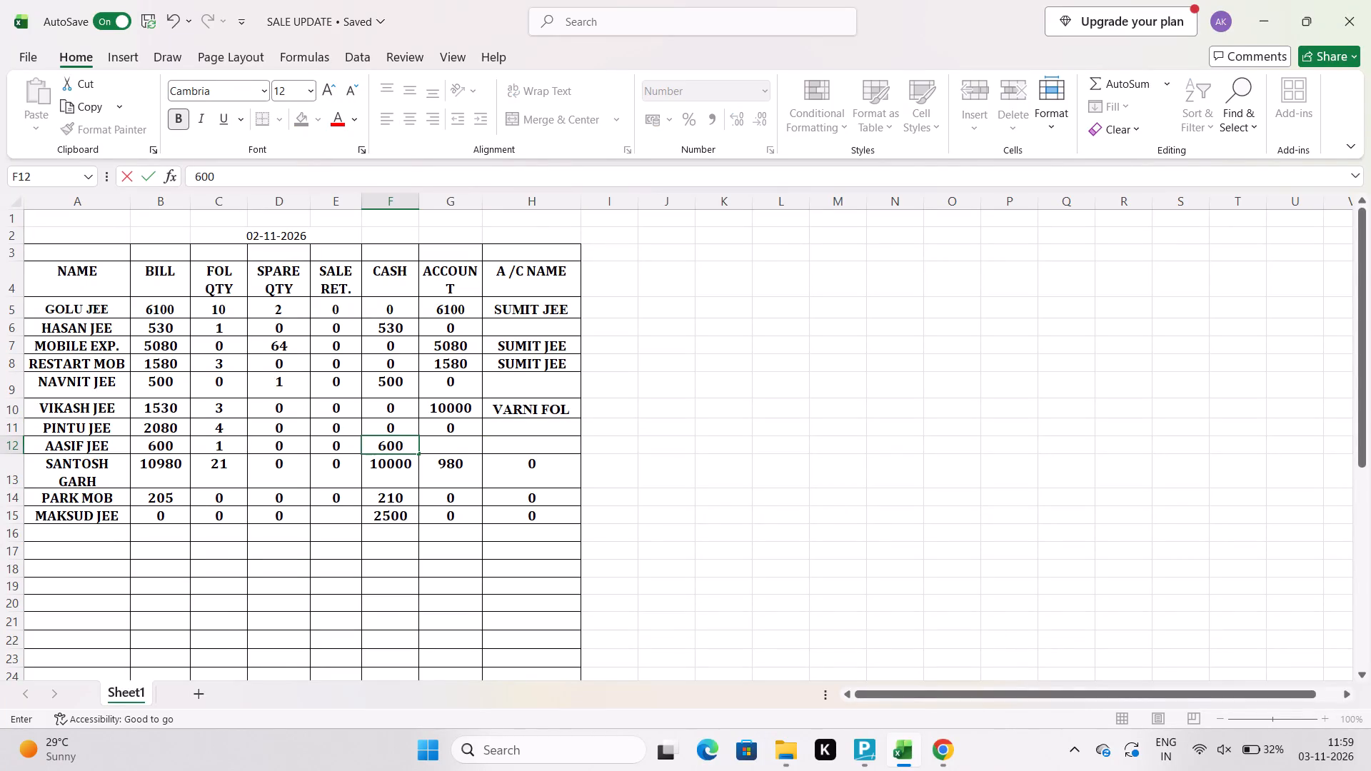
pyautogui.press('Right')
pyautogui.press('0')
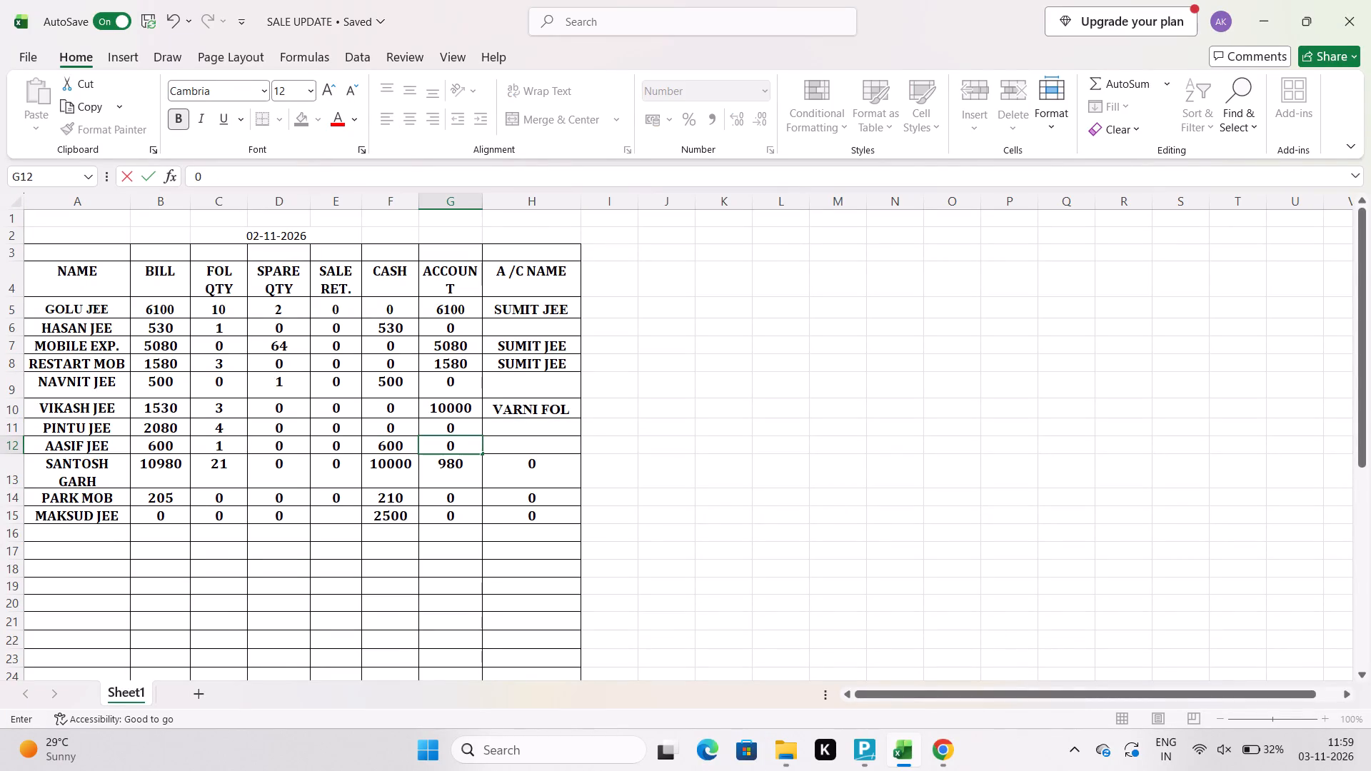
pyautogui.press('Right')
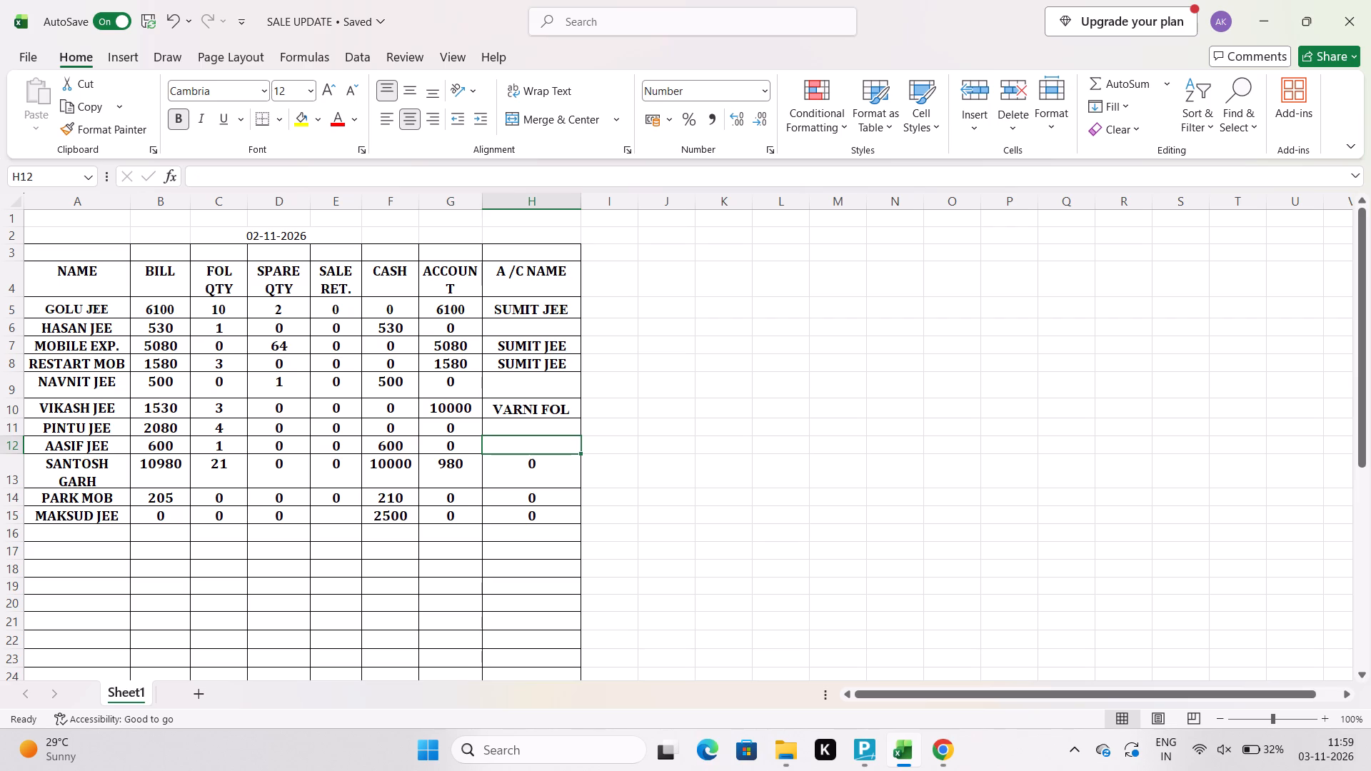
pyautogui.click(571, 455)
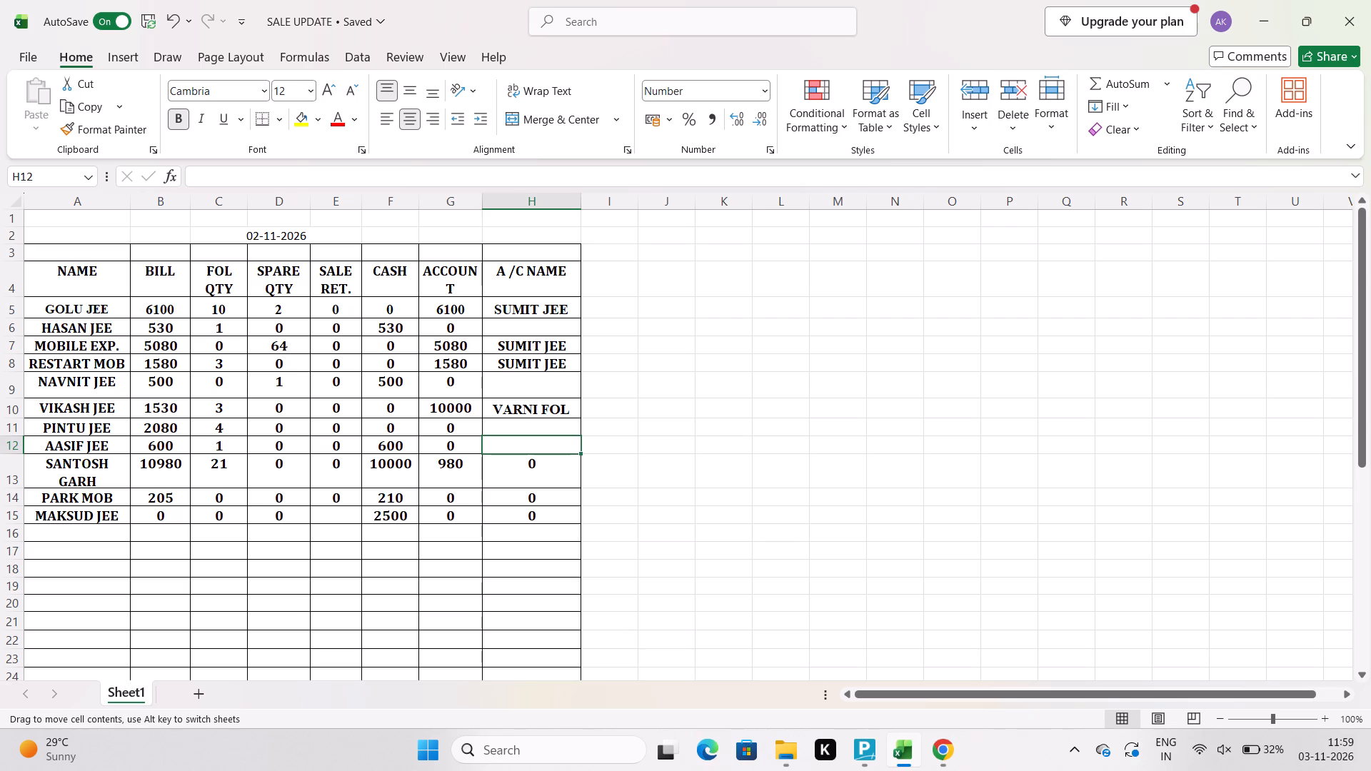
pyautogui.click(556, 475)
pyautogui.press('BackSpace')
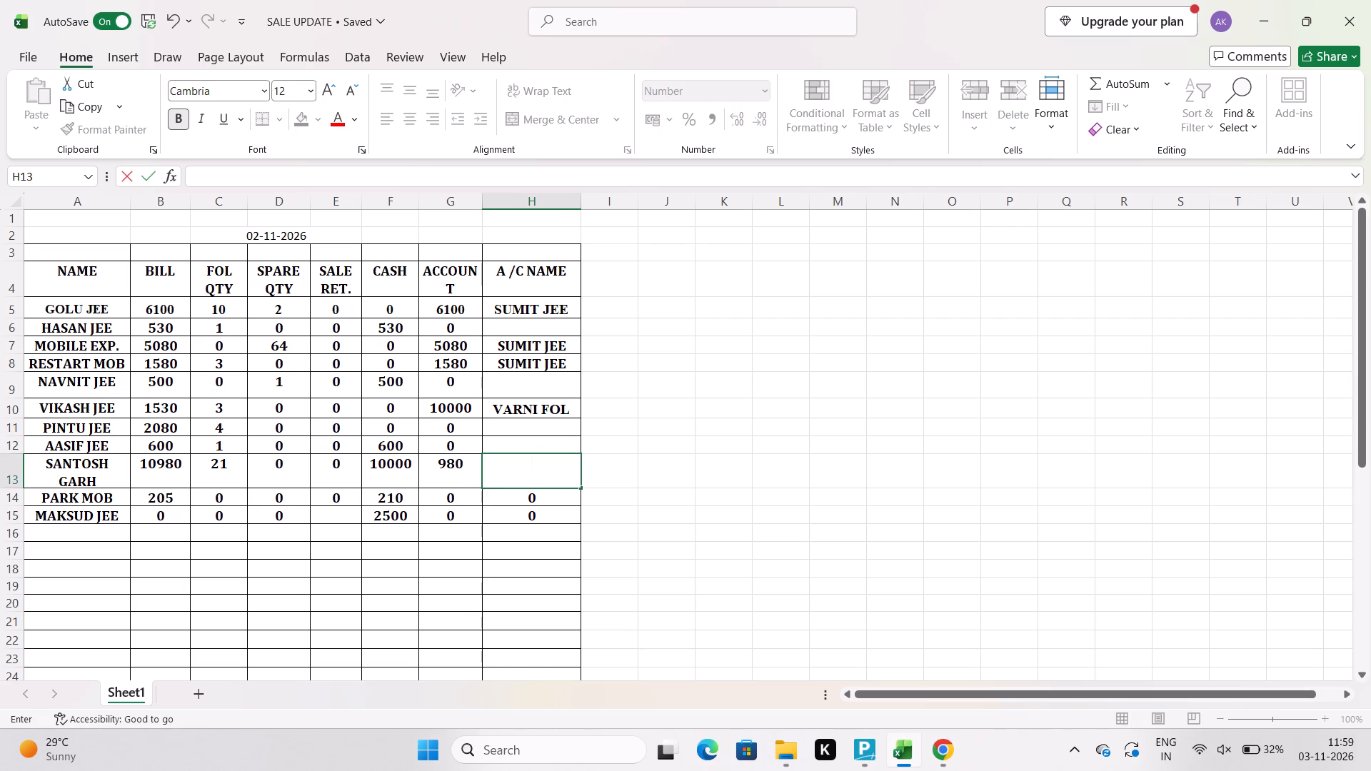
pyautogui.press('Down')
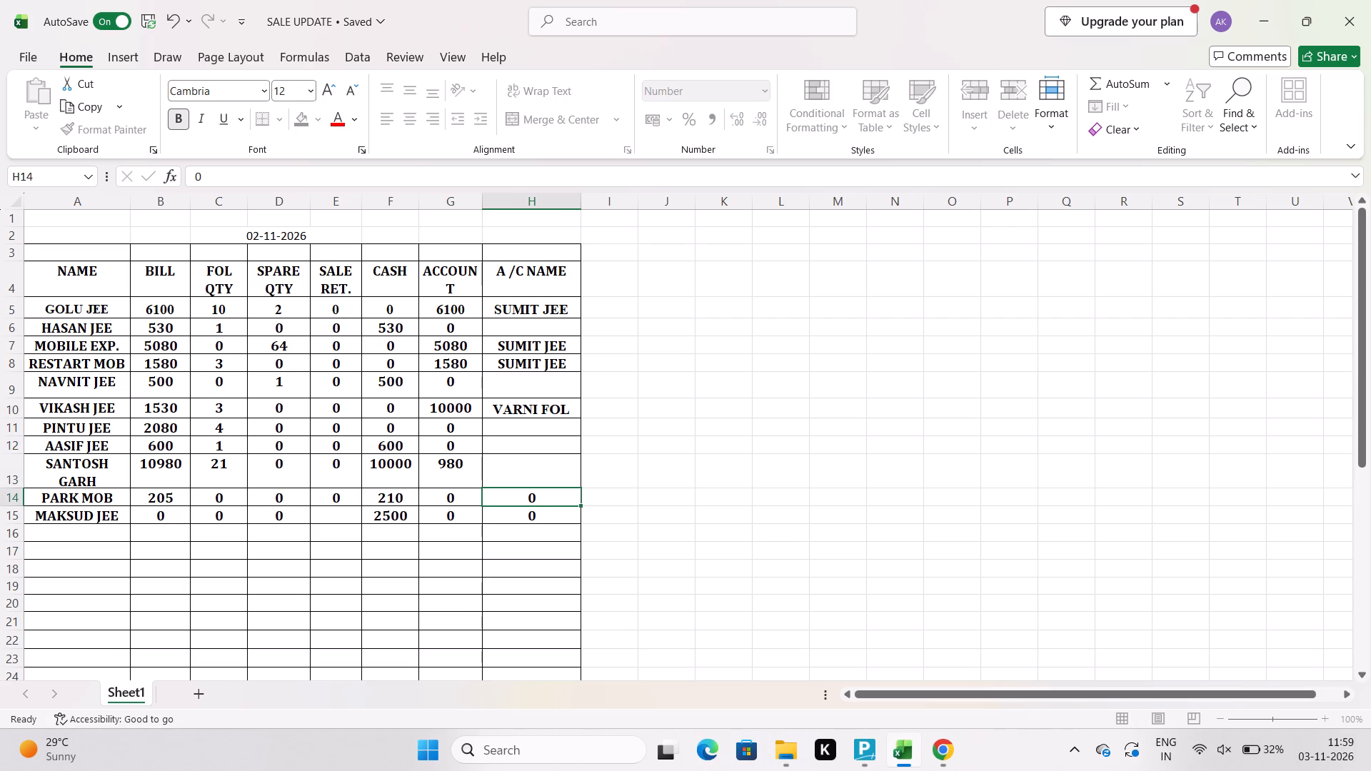
pyautogui.press('BackSpace')
pyautogui.press('Down')
pyautogui.press('BackSpace')
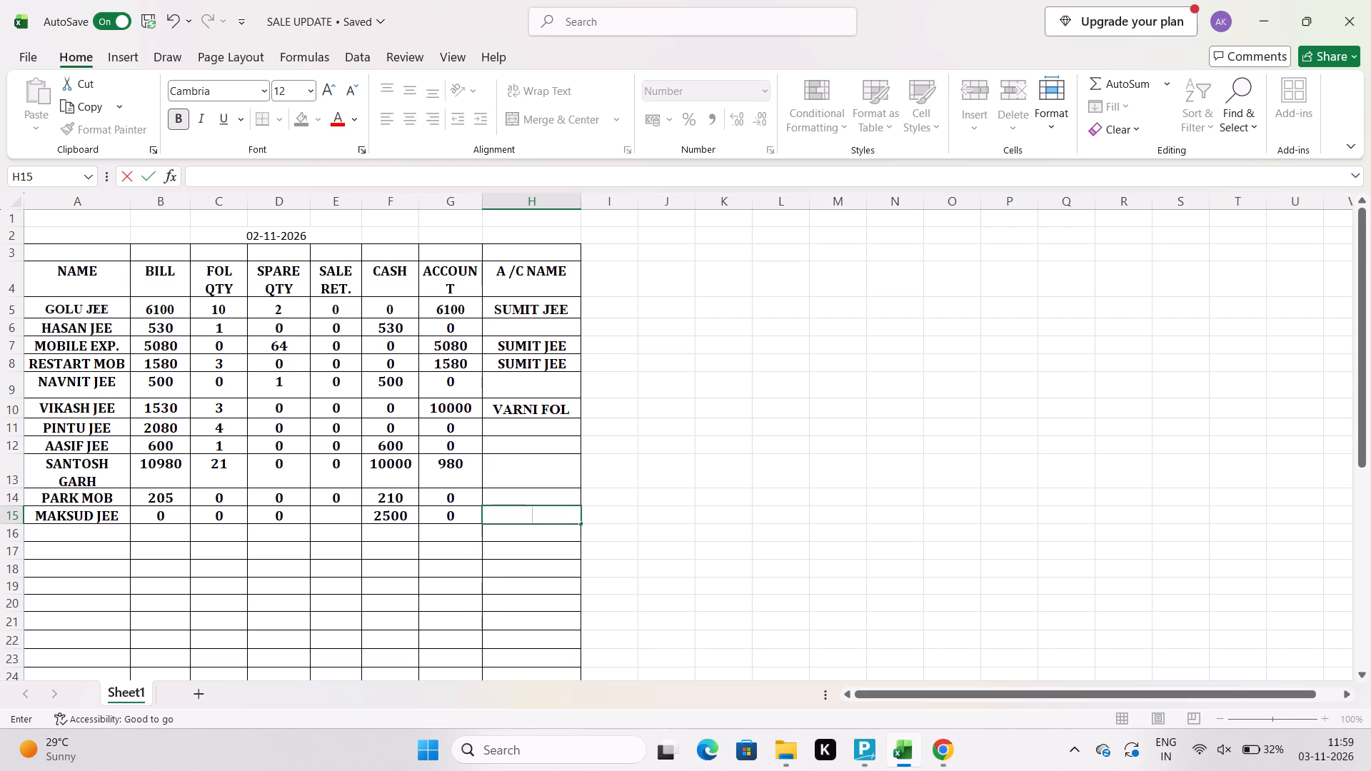
pyautogui.click(501, 470)
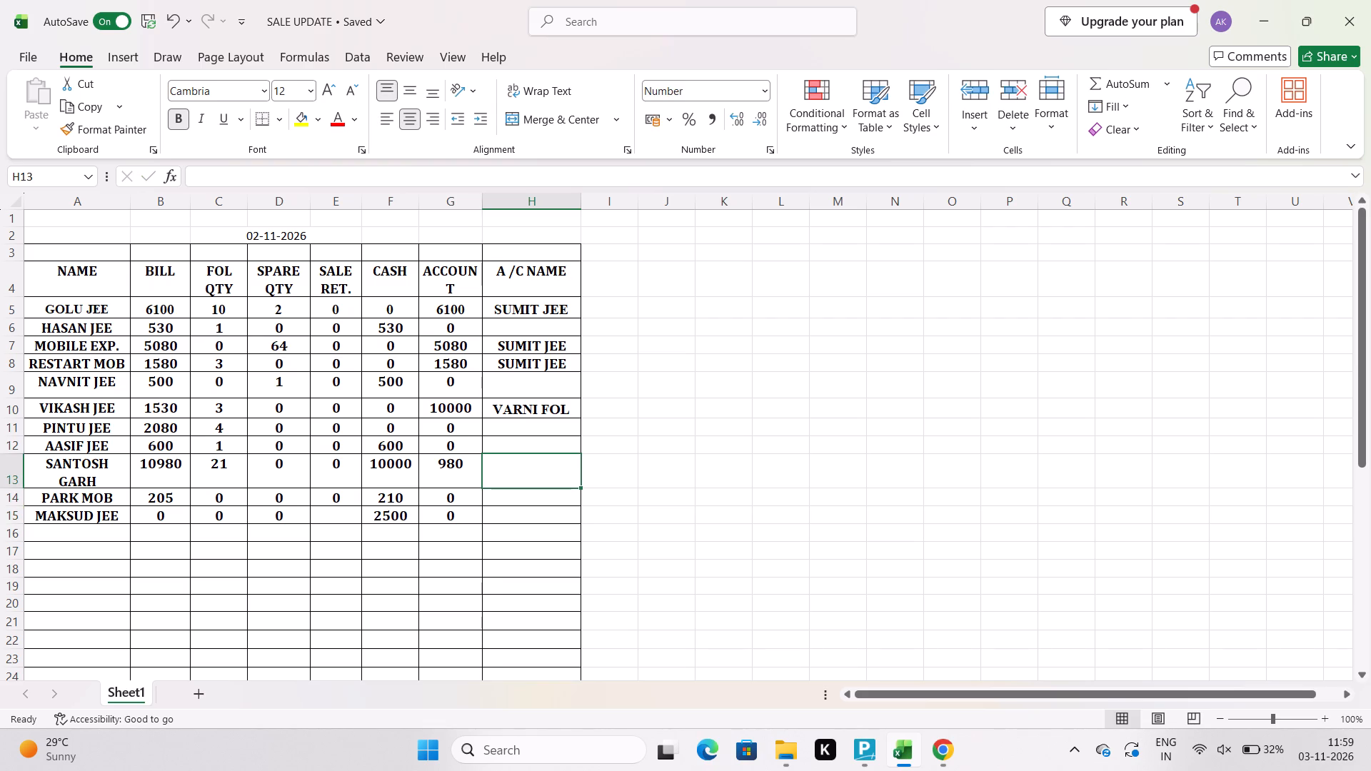
pyautogui.press('s')
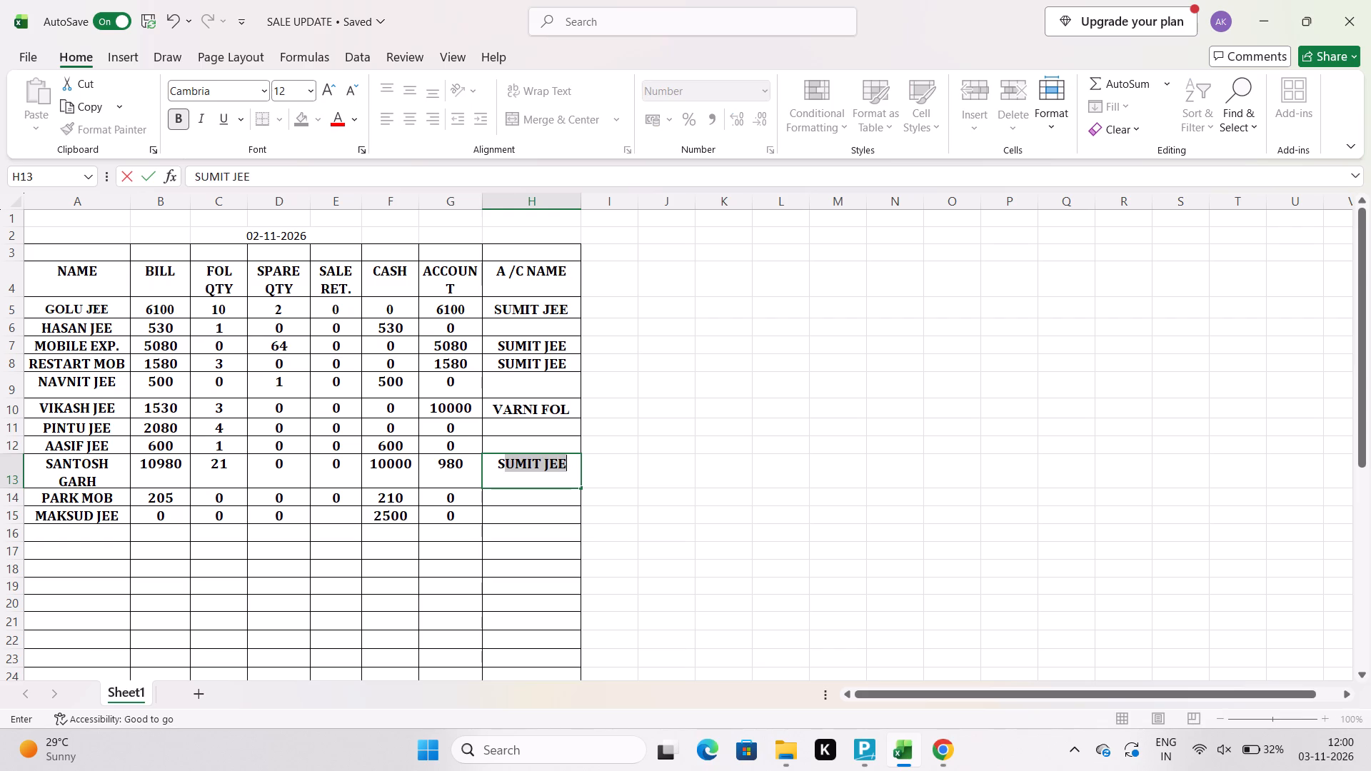
pyautogui.click(450, 505)
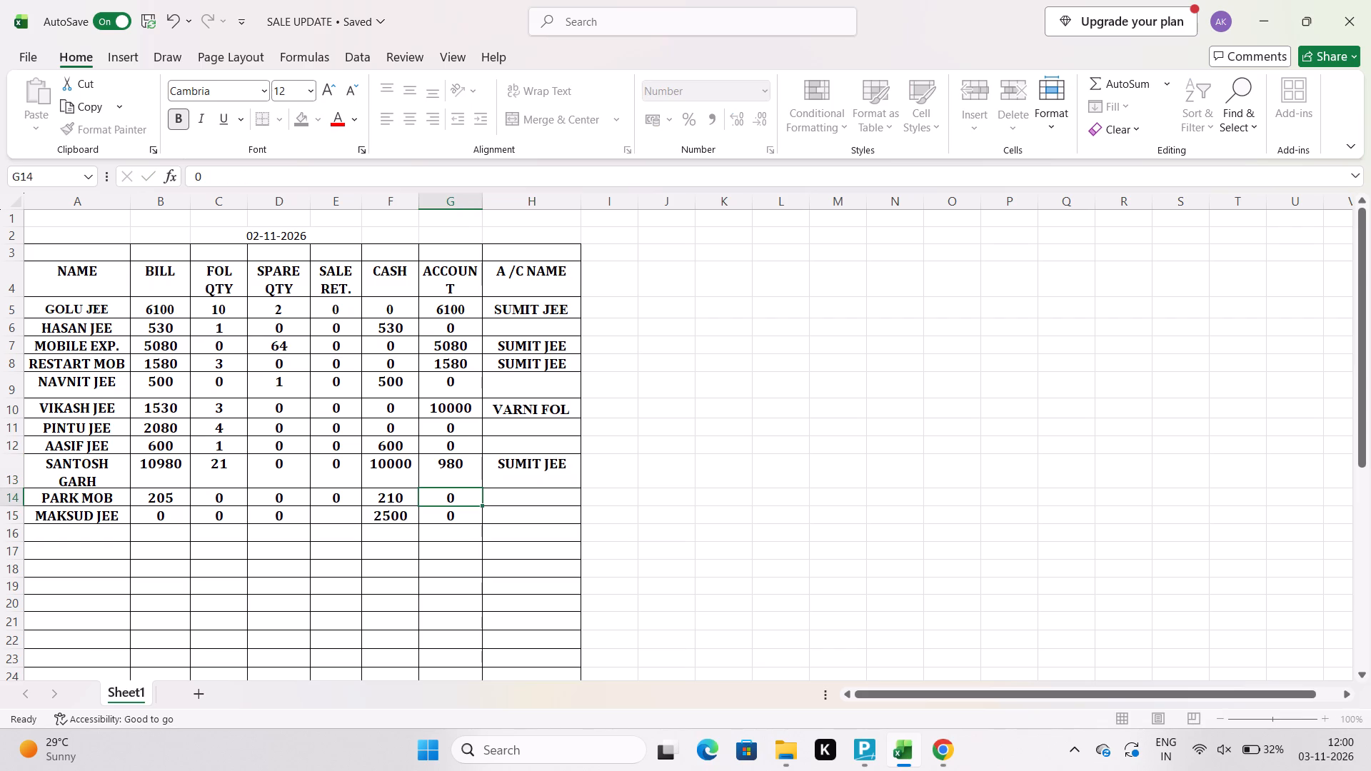
# Review the parties' CASH amounts in rows 6 to 14 and their ACCOUNT amounts in rows 5 to 13.
pyautogui.click(399, 329)
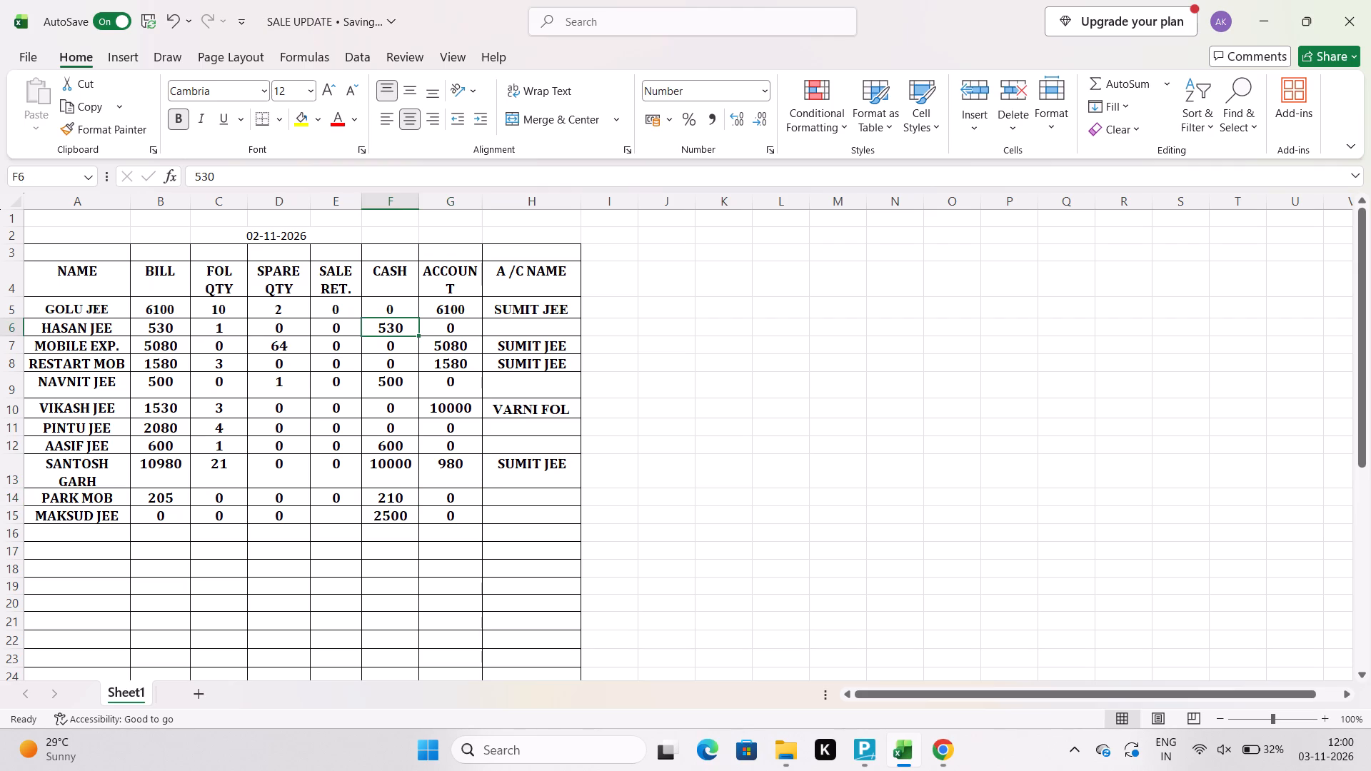
pyautogui.click(408, 388)
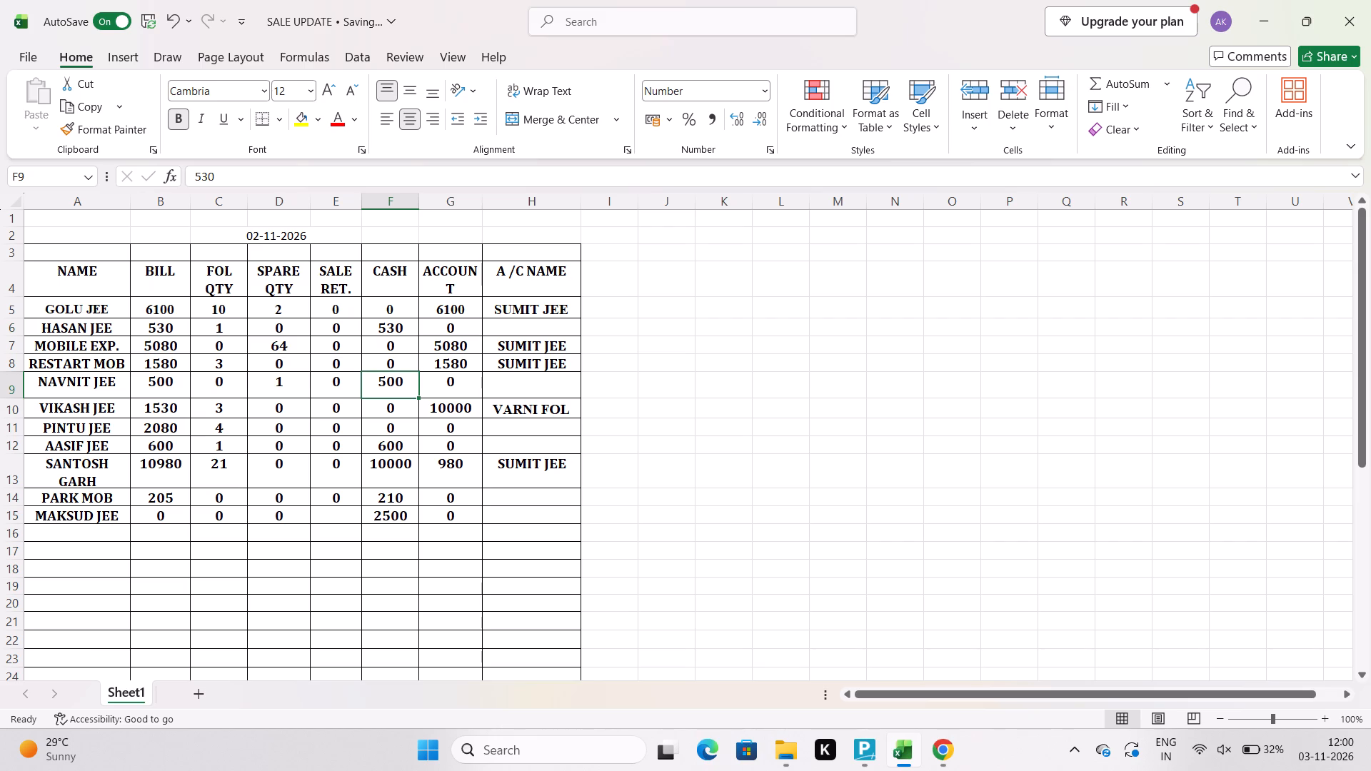
pyautogui.click(399, 444)
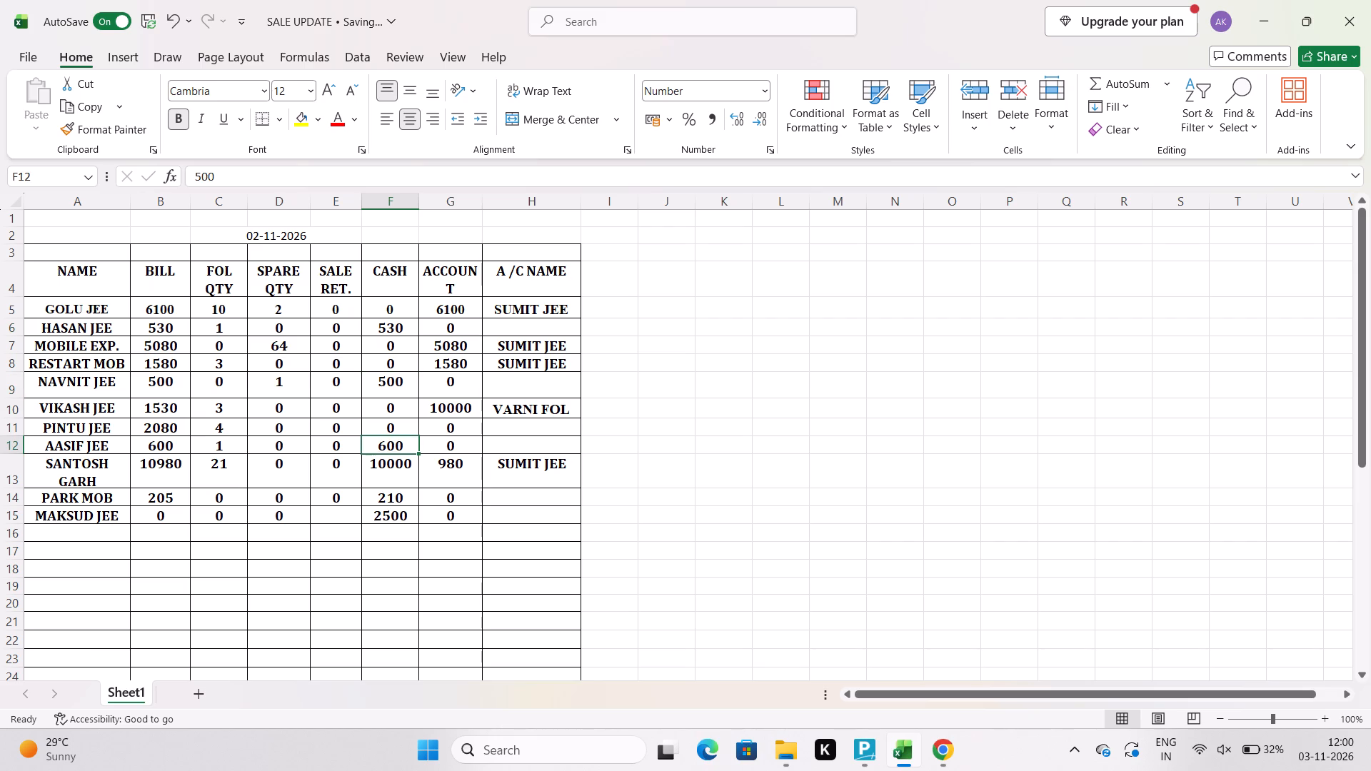
pyautogui.click(399, 473)
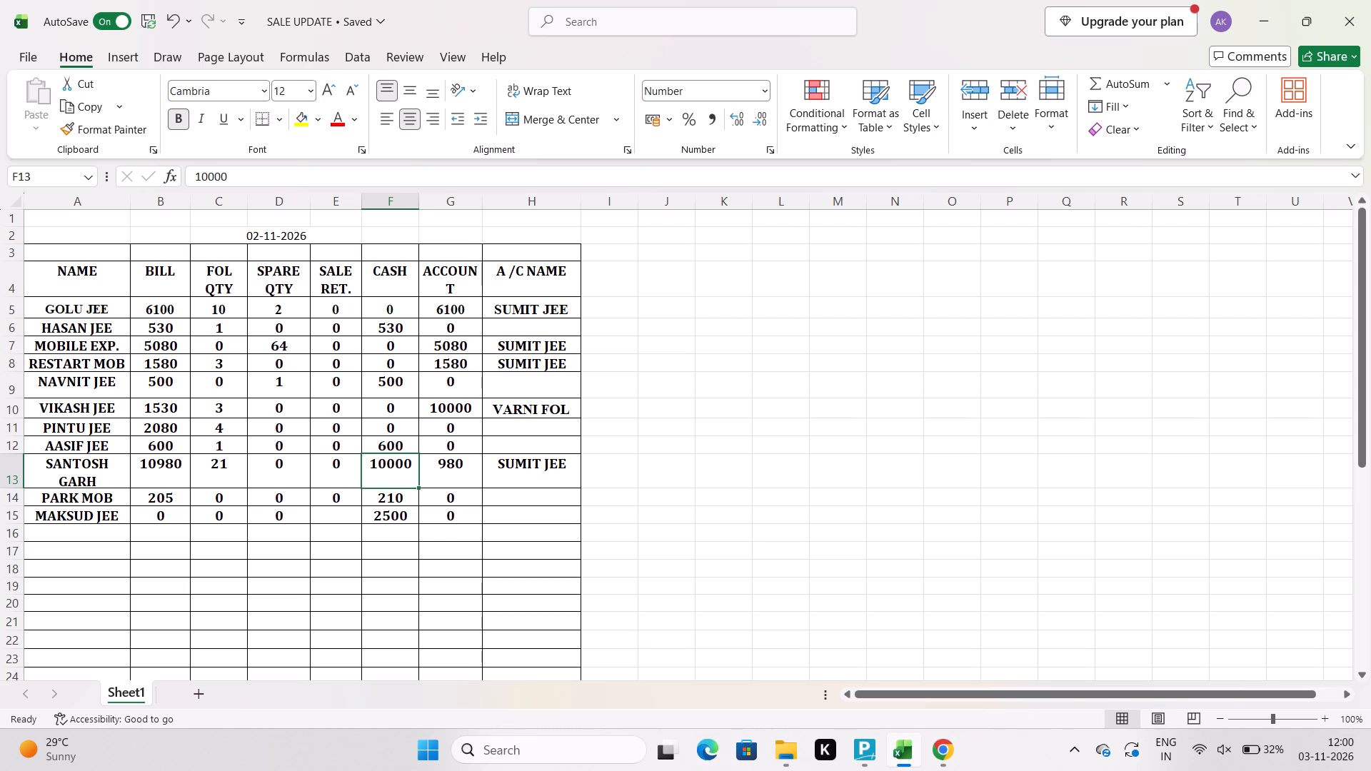
pyautogui.click(399, 499)
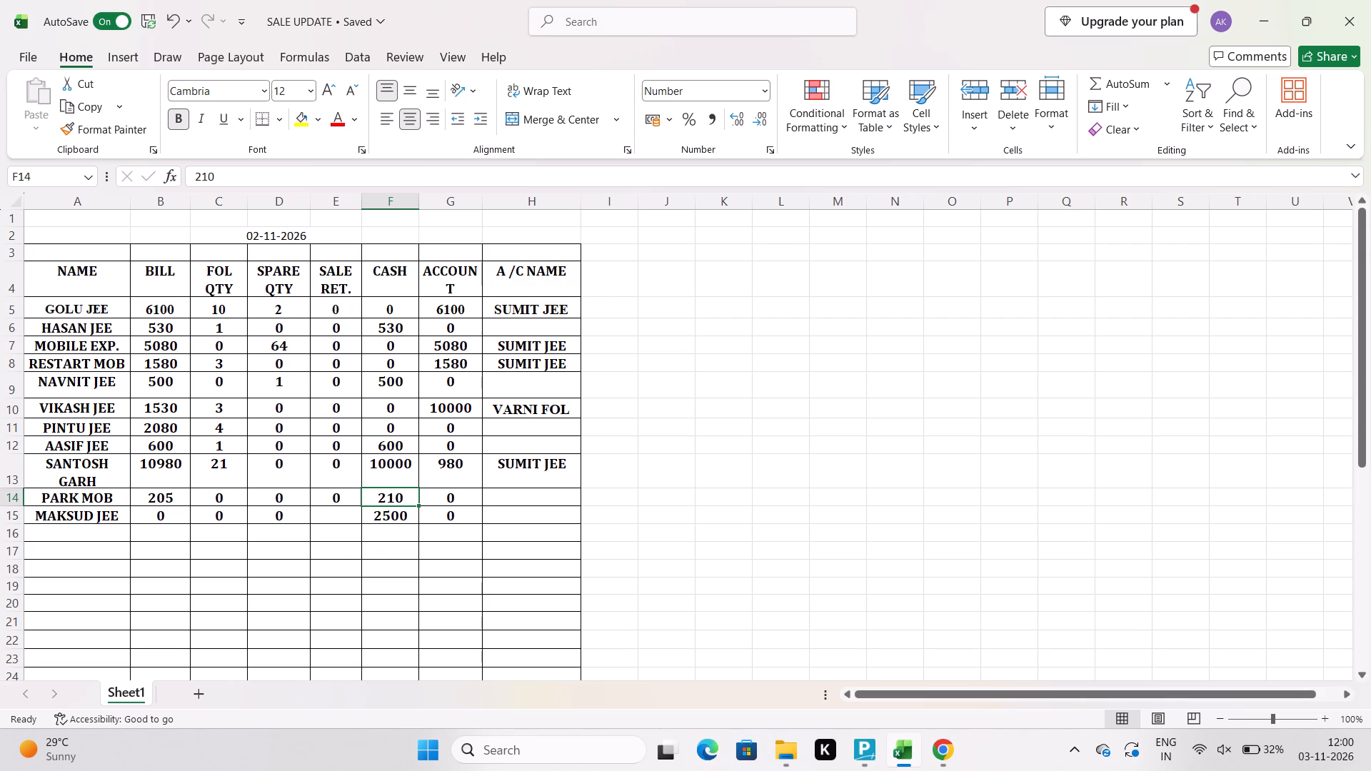
pyautogui.click(449, 311)
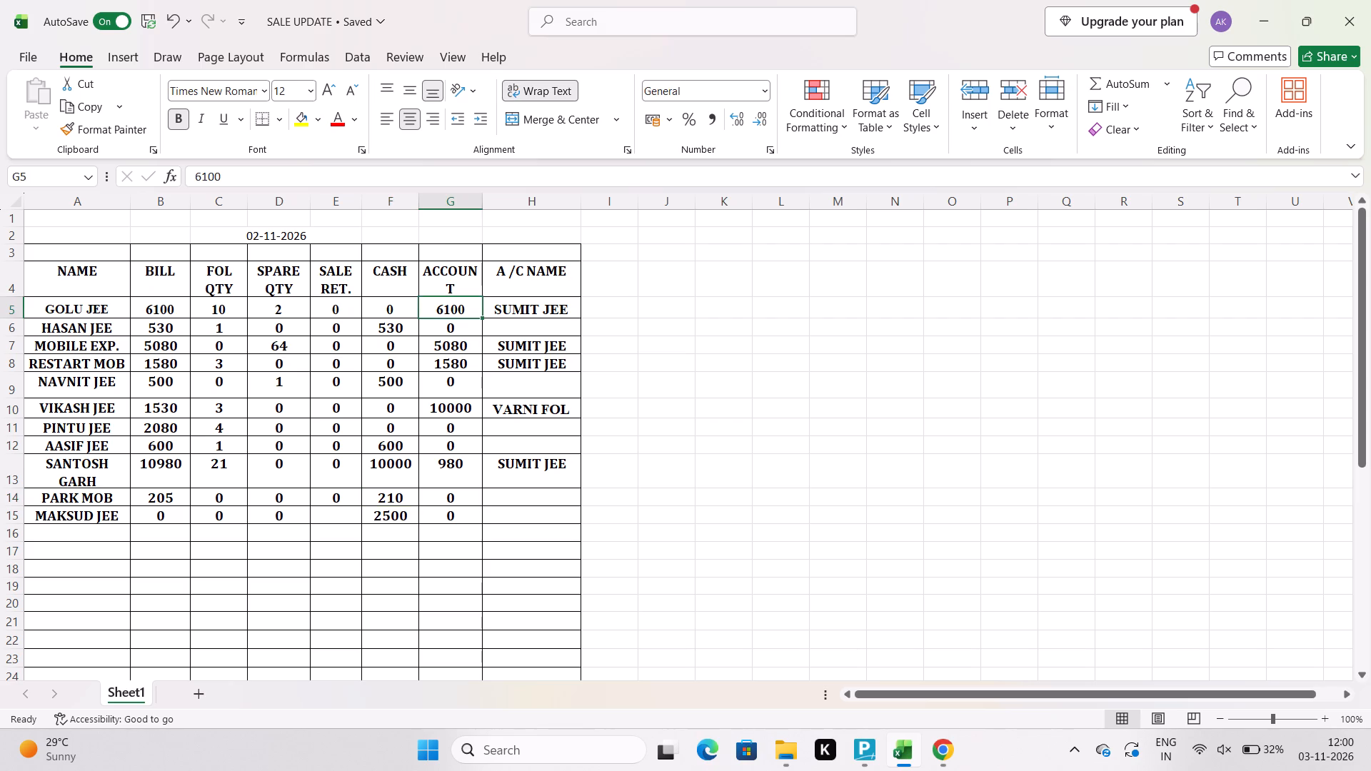
pyautogui.click(451, 348)
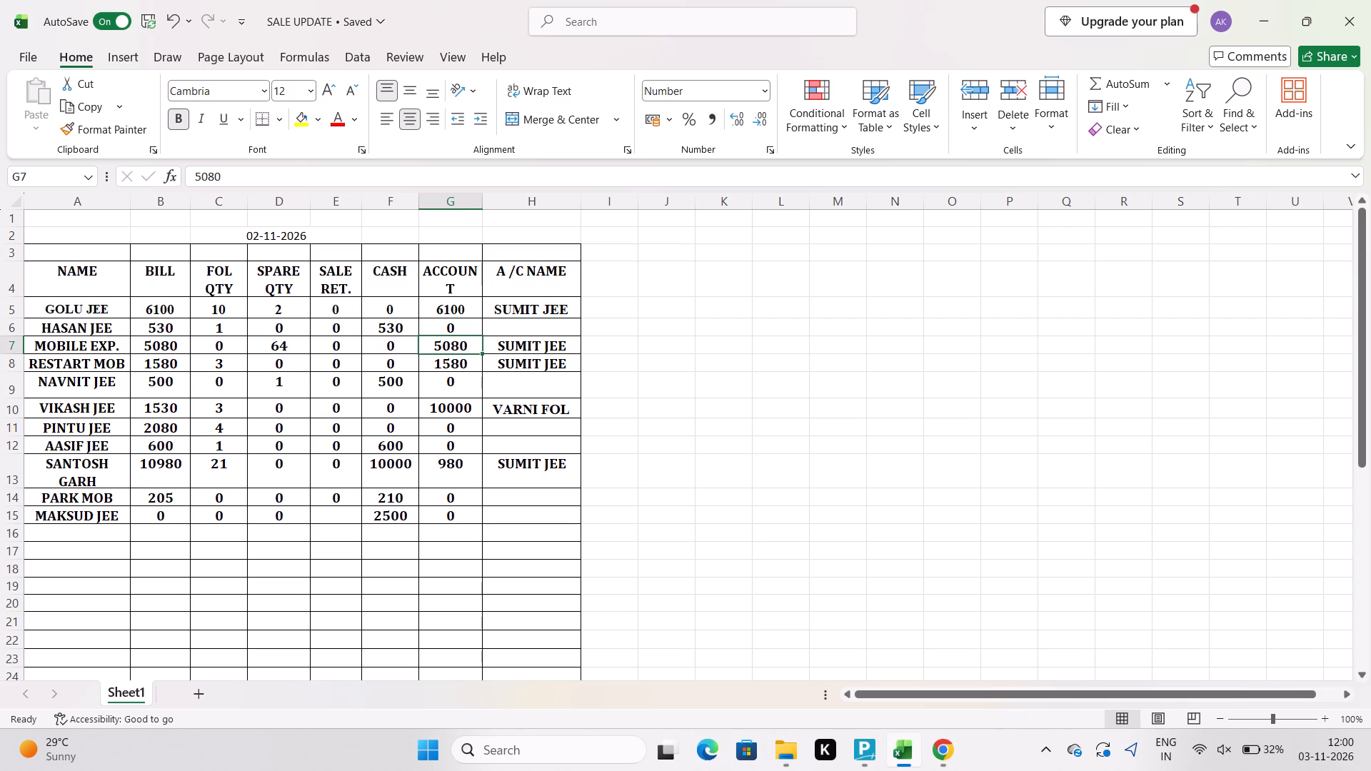
pyautogui.click(453, 366)
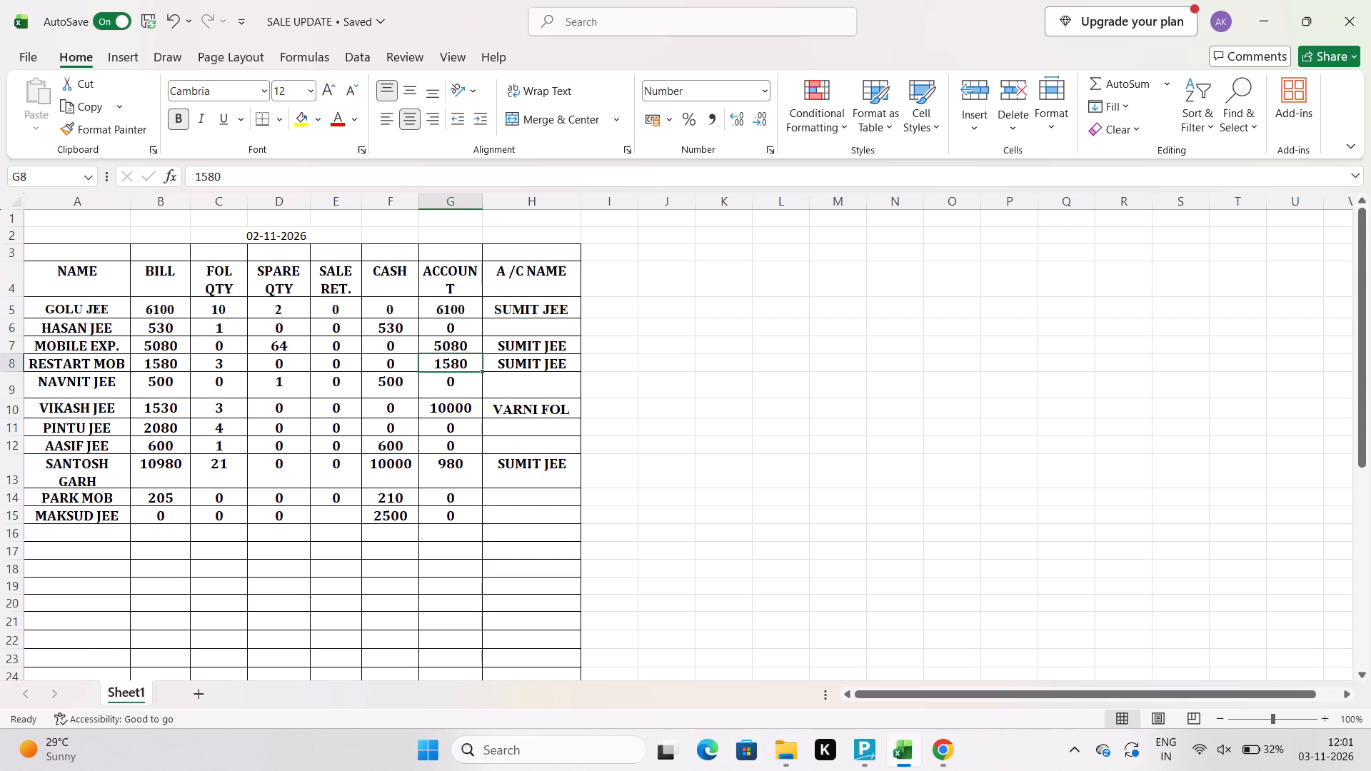
pyautogui.doubleClick(453, 383)
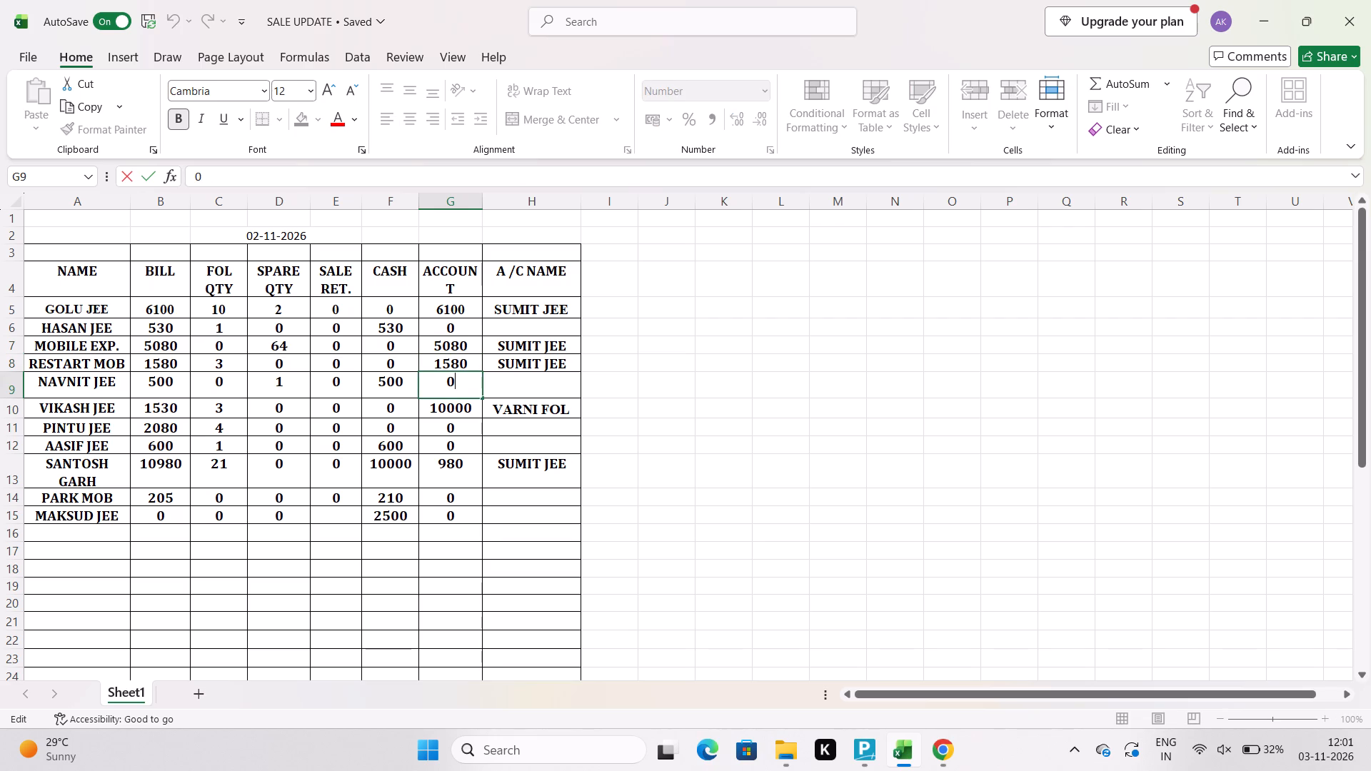
pyautogui.click(448, 408)
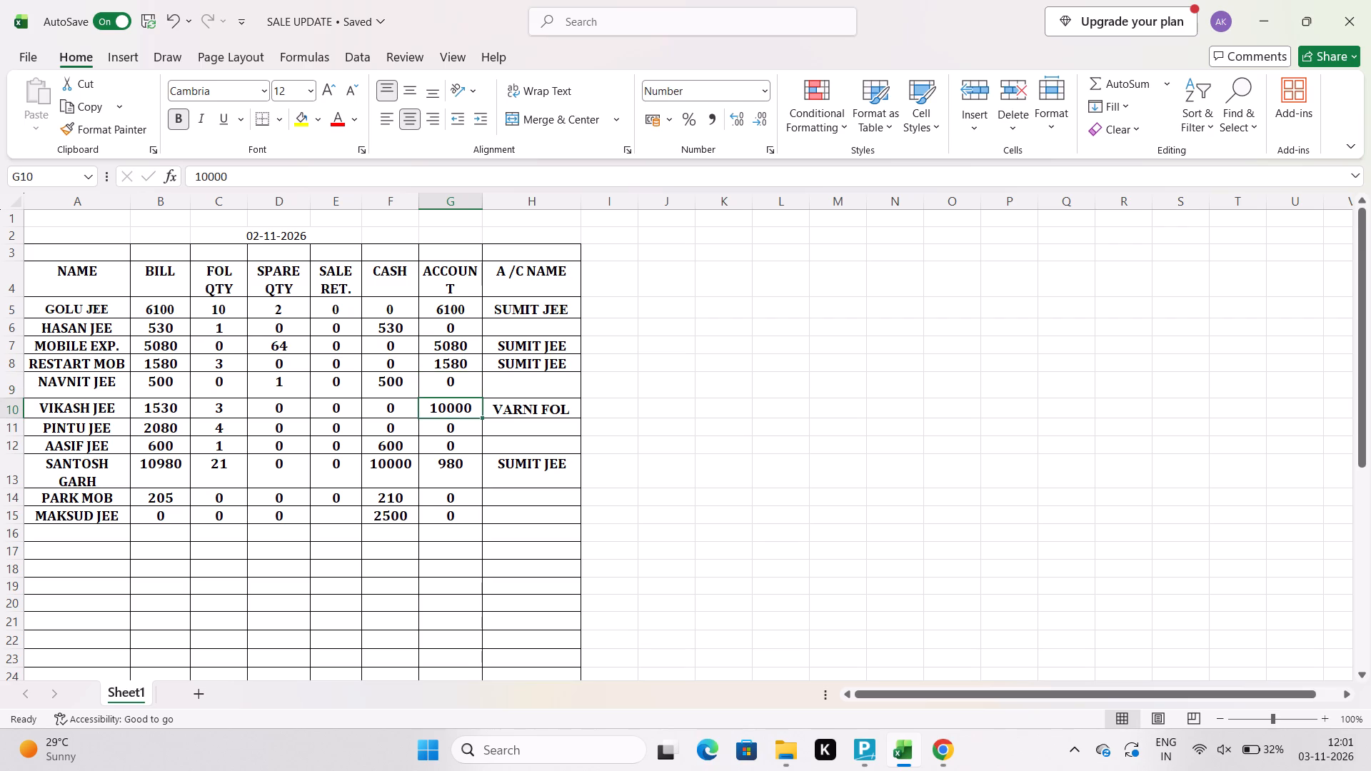
pyautogui.click(458, 465)
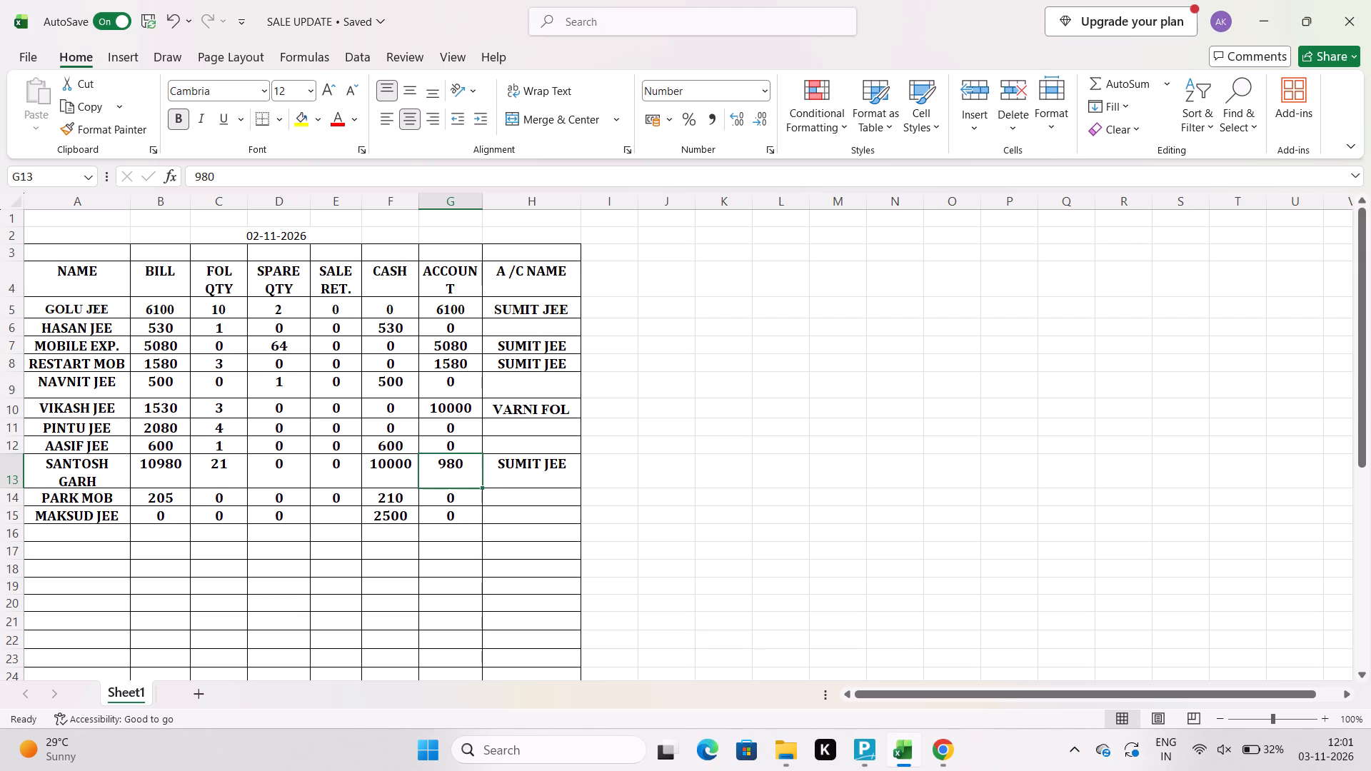
# Sum the ACCOUNT column through MAKSUD JEE's row and enter the total 23740 in row 23 of that column.
pyautogui.moveTo(456, 288); pyautogui.dragTo(446, 503)
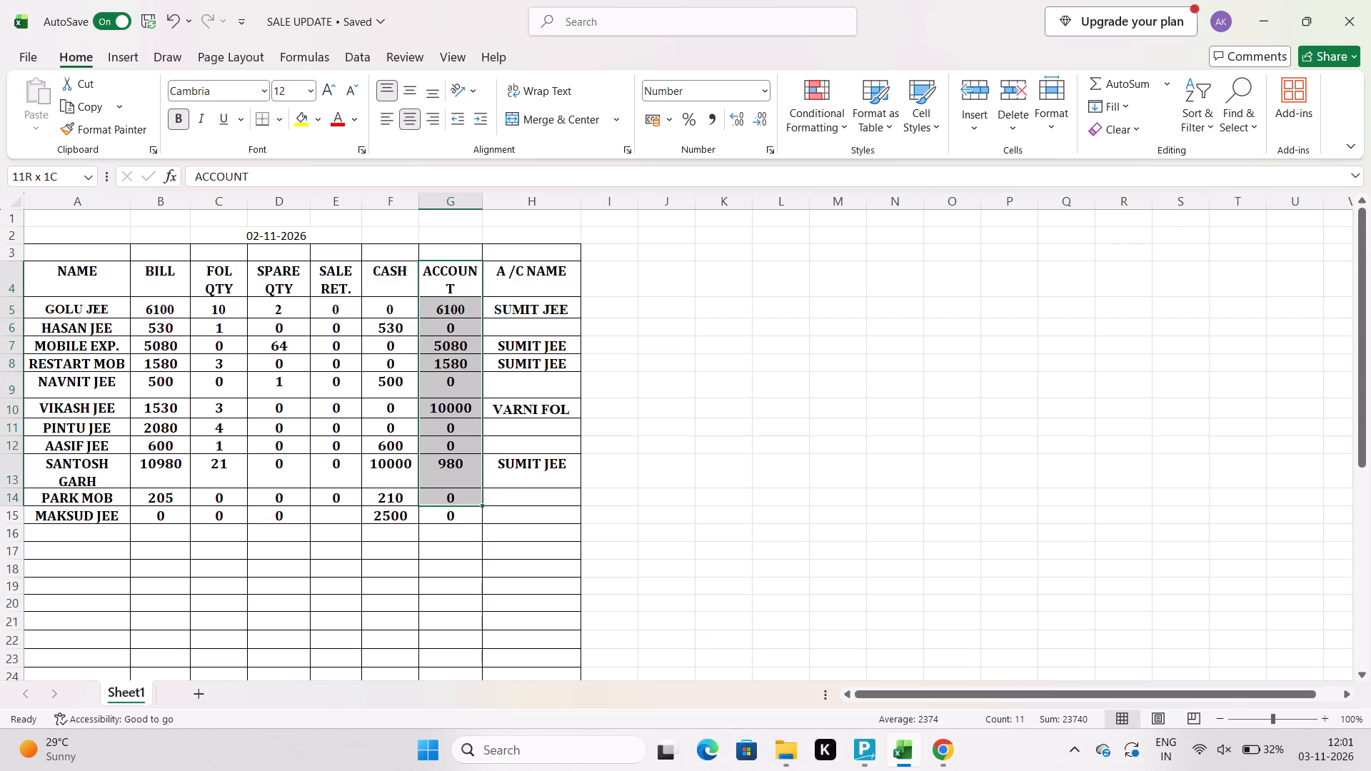
pyautogui.moveTo(446, 503); pyautogui.dragTo(451, 515)
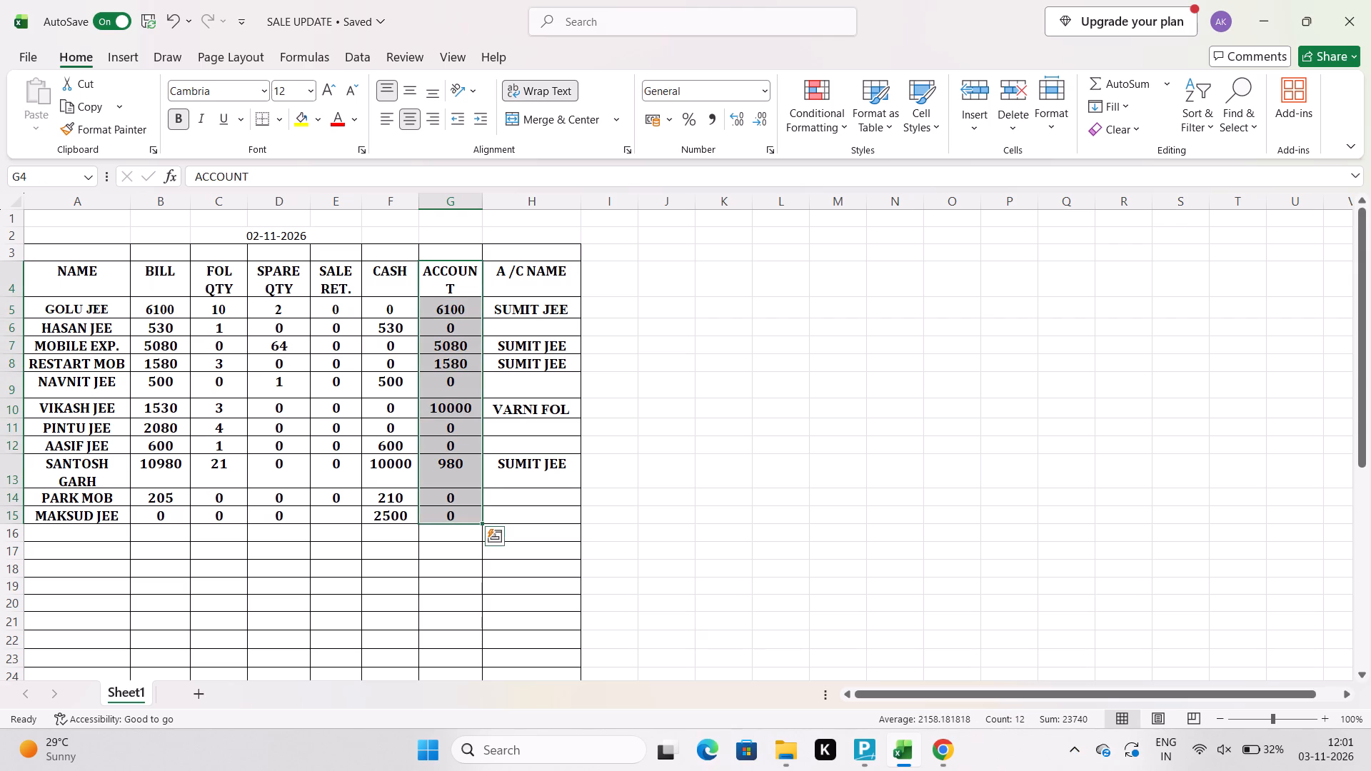
pyautogui.scroll(-2, 478, 523)
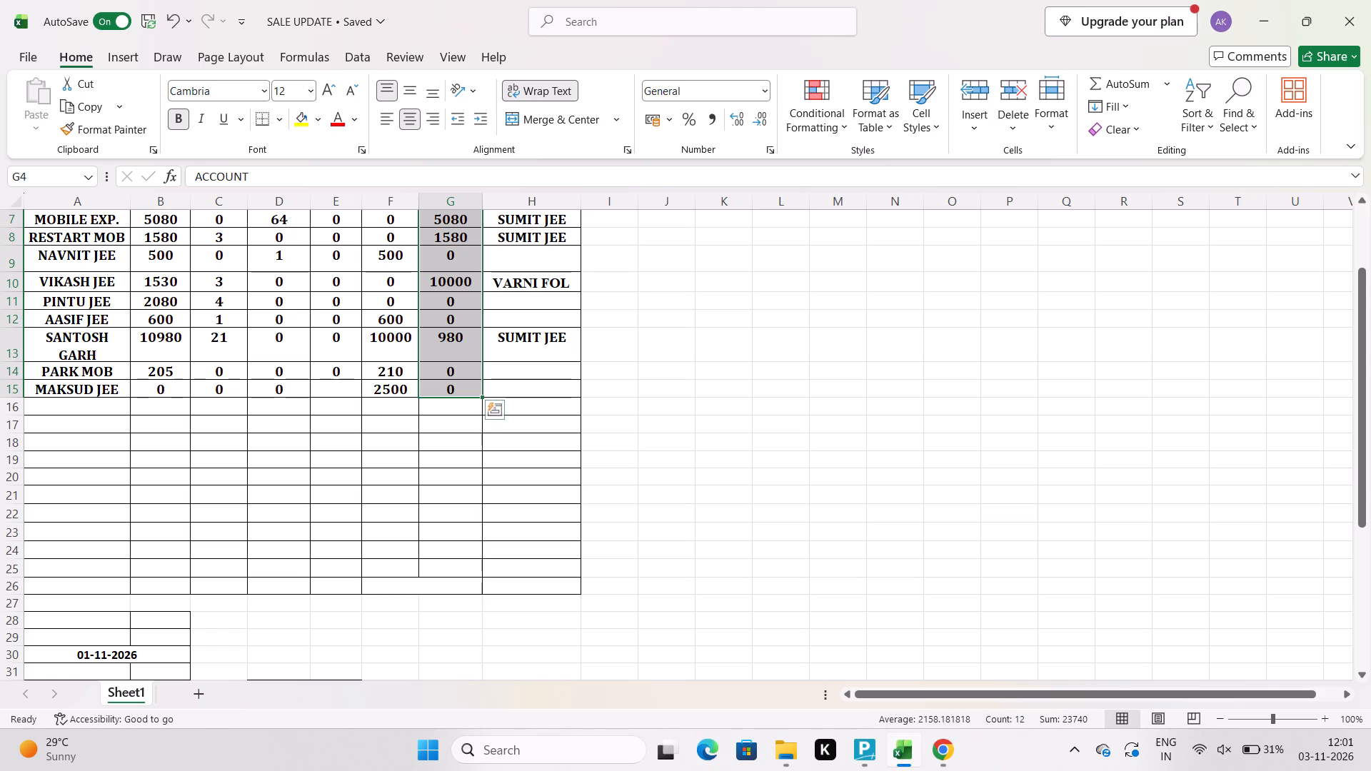
pyautogui.click(454, 532)
pyautogui.write('23740')
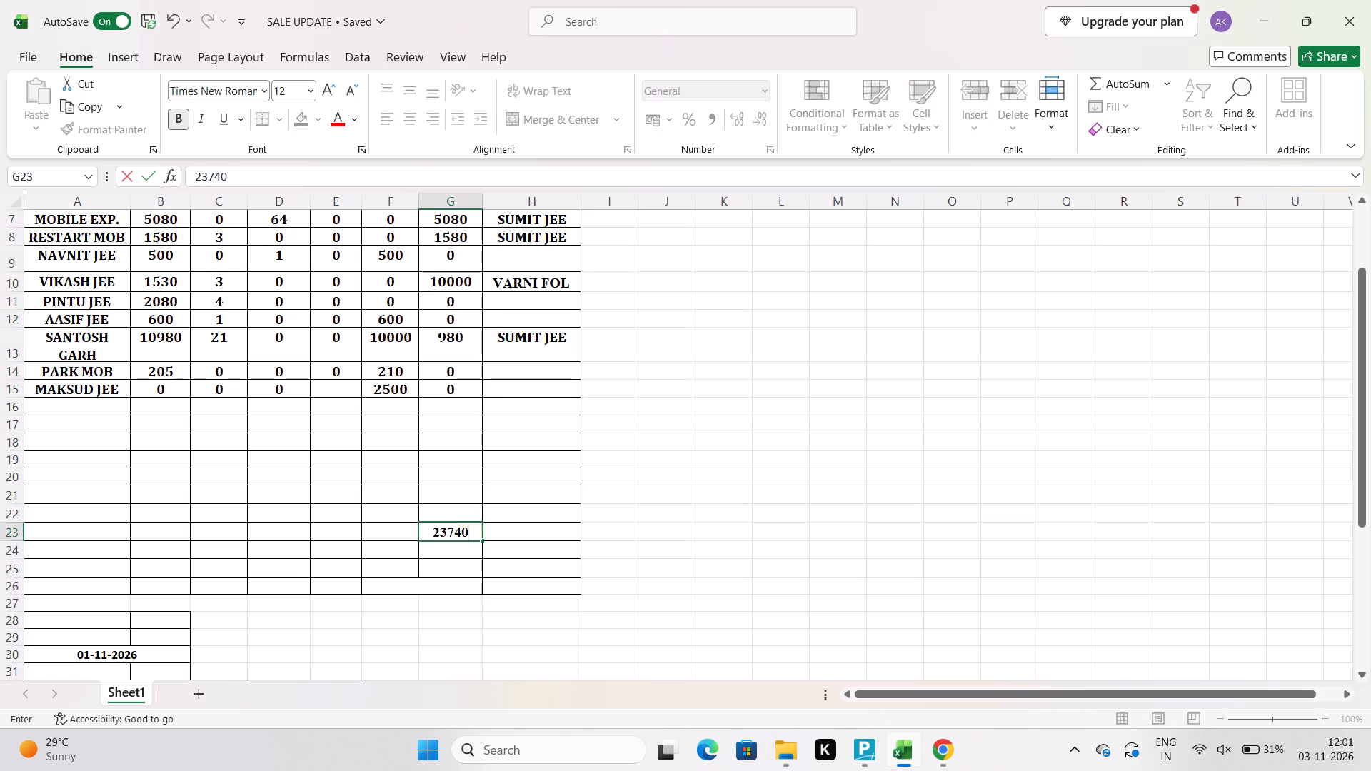
# Widen the ACCOUNT column slightly so its header fits on one line.
pyautogui.scroll(3, 495, 438)
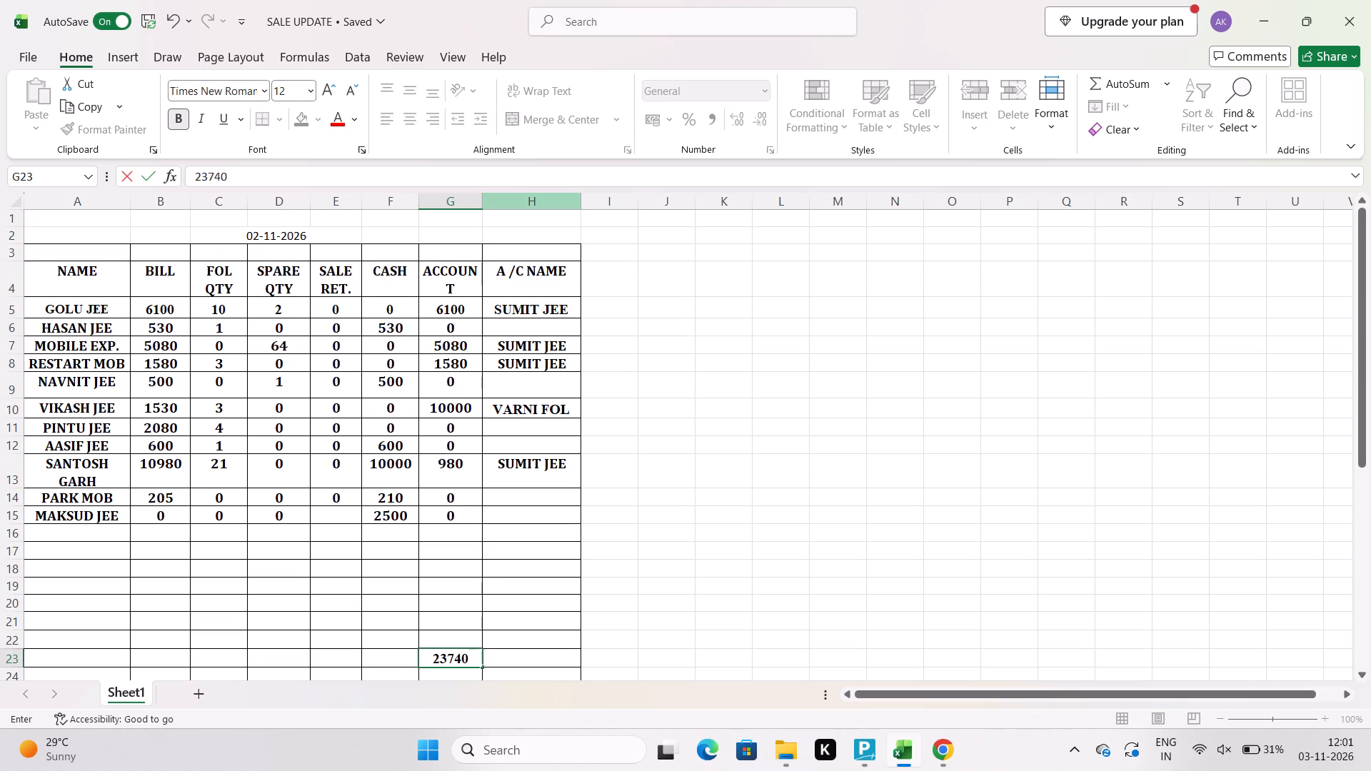
pyautogui.click(482, 200)
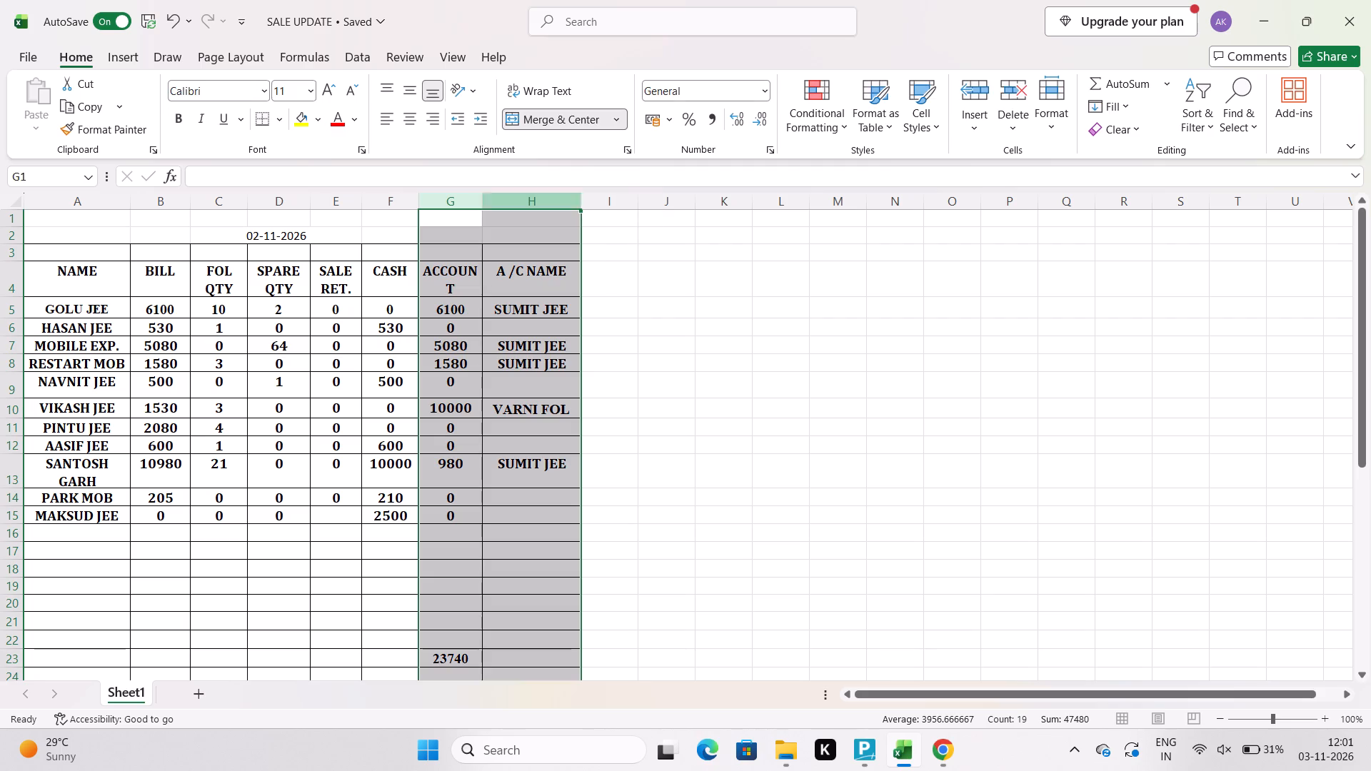
pyautogui.click(703, 298)
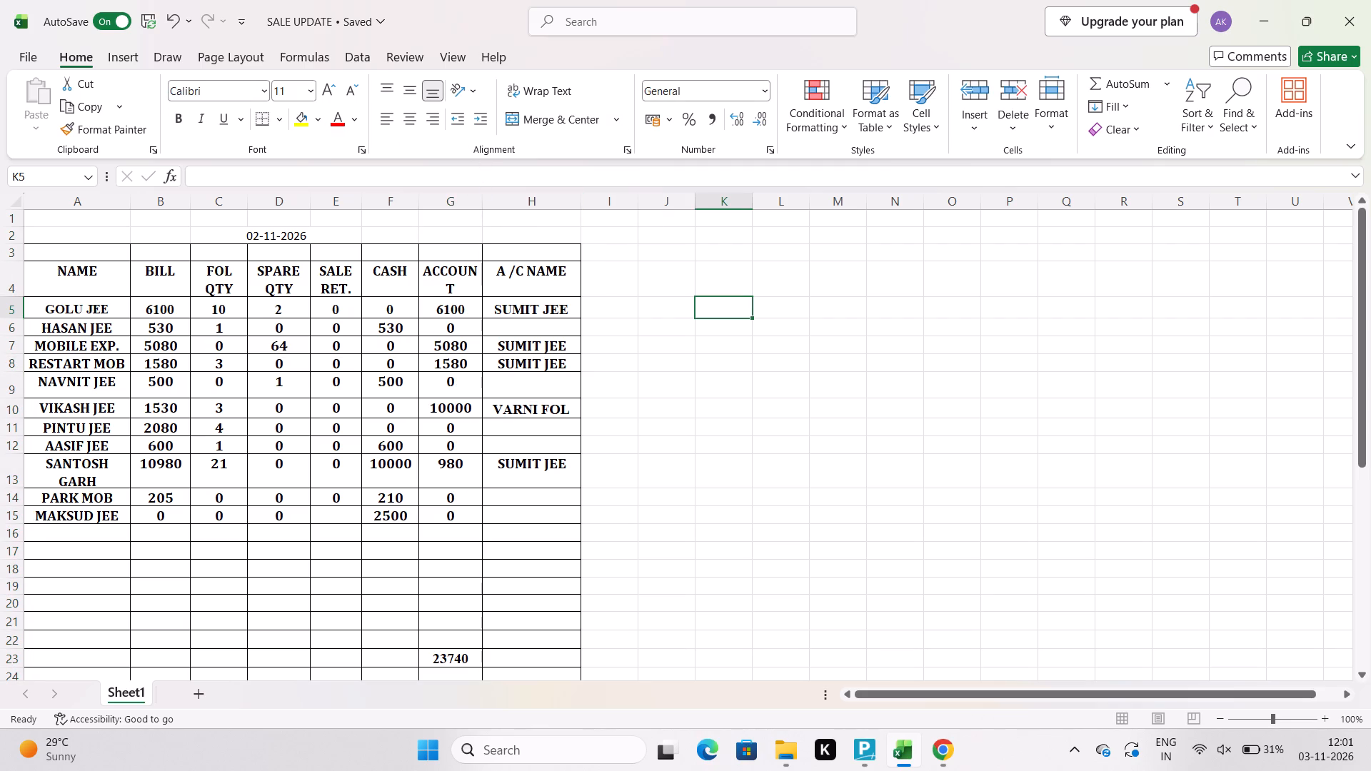
pyautogui.click(482, 196)
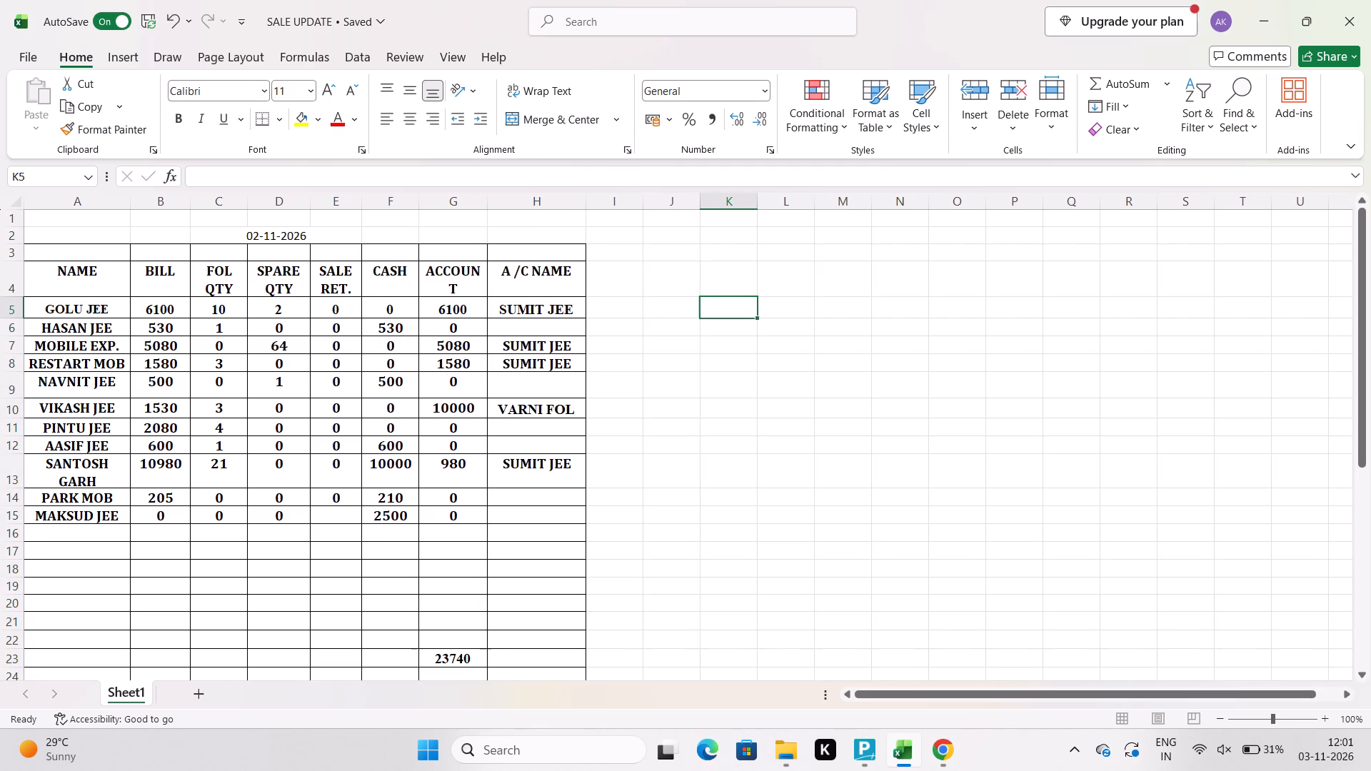
pyautogui.moveTo(487, 196); pyautogui.dragTo(493, 197)
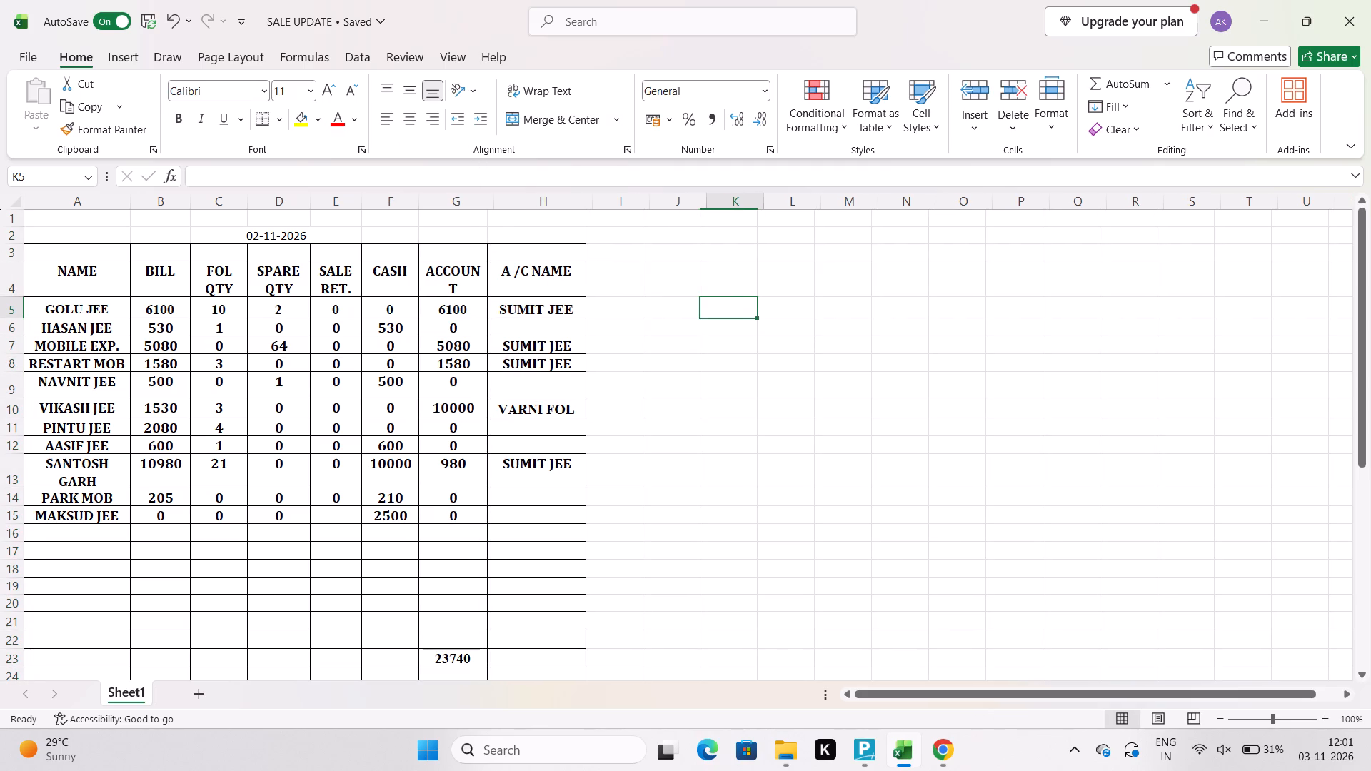
# Narrow the NAME column to a width of about 14.2 so the table fits one page, checking it in the print preview.
pyautogui.hotkey('ctrl', 'p')
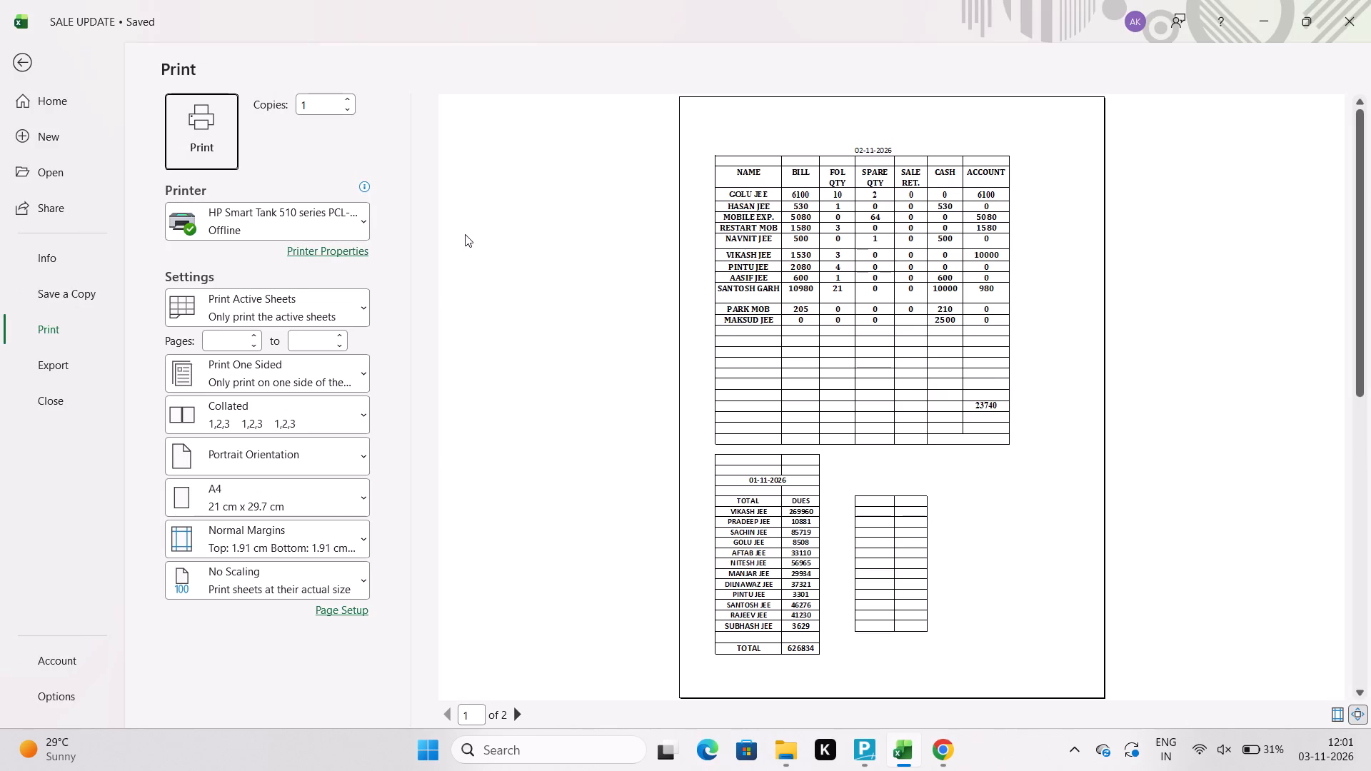
pyautogui.click(14, 64)
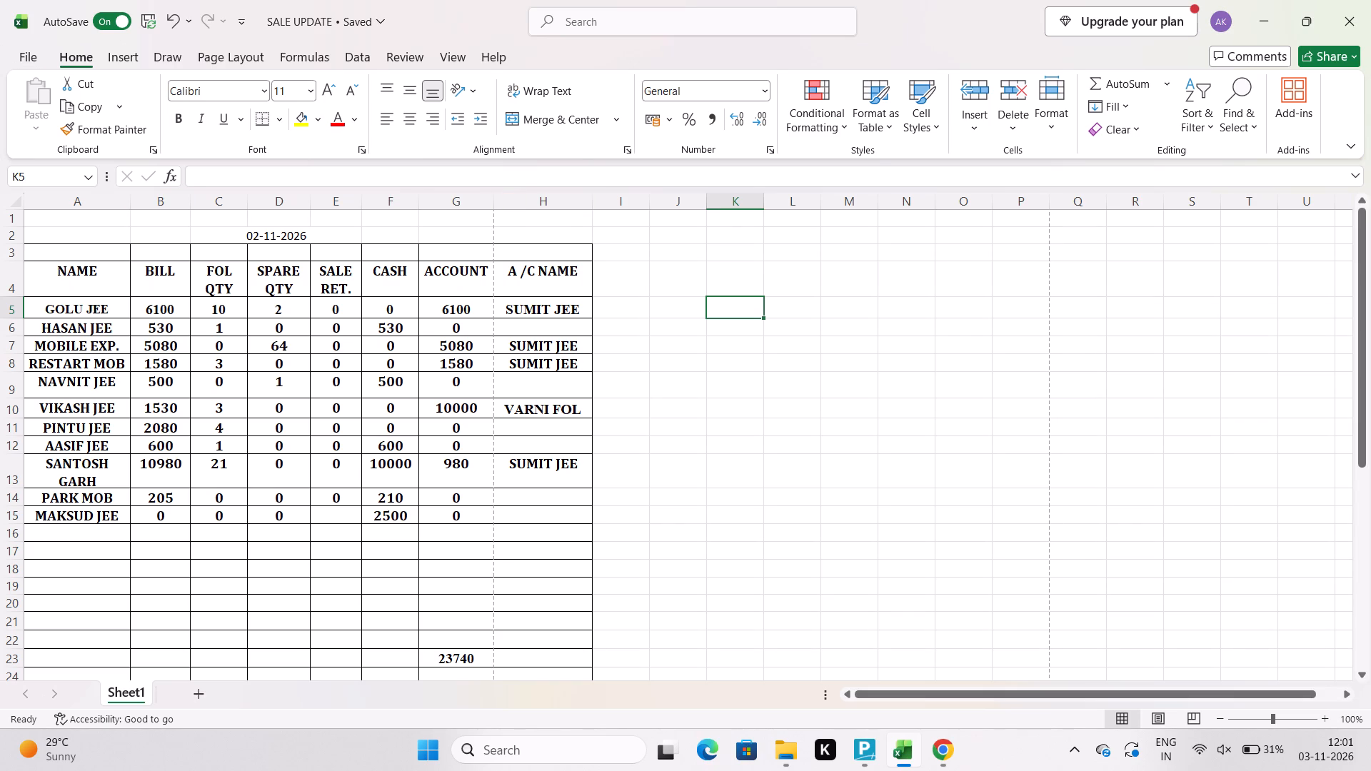
pyautogui.moveTo(132, 200); pyautogui.dragTo(122, 203)
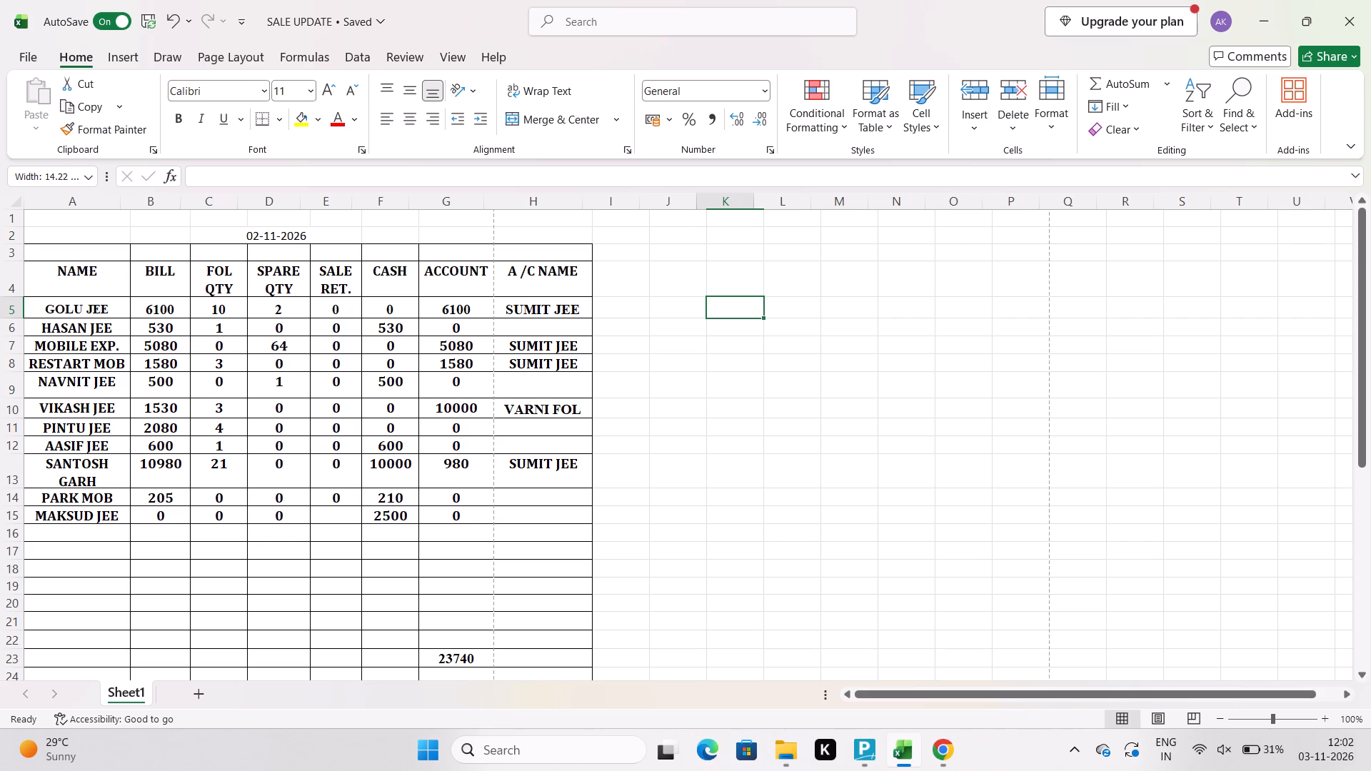
pyautogui.hotkey('ctrl', 'p')
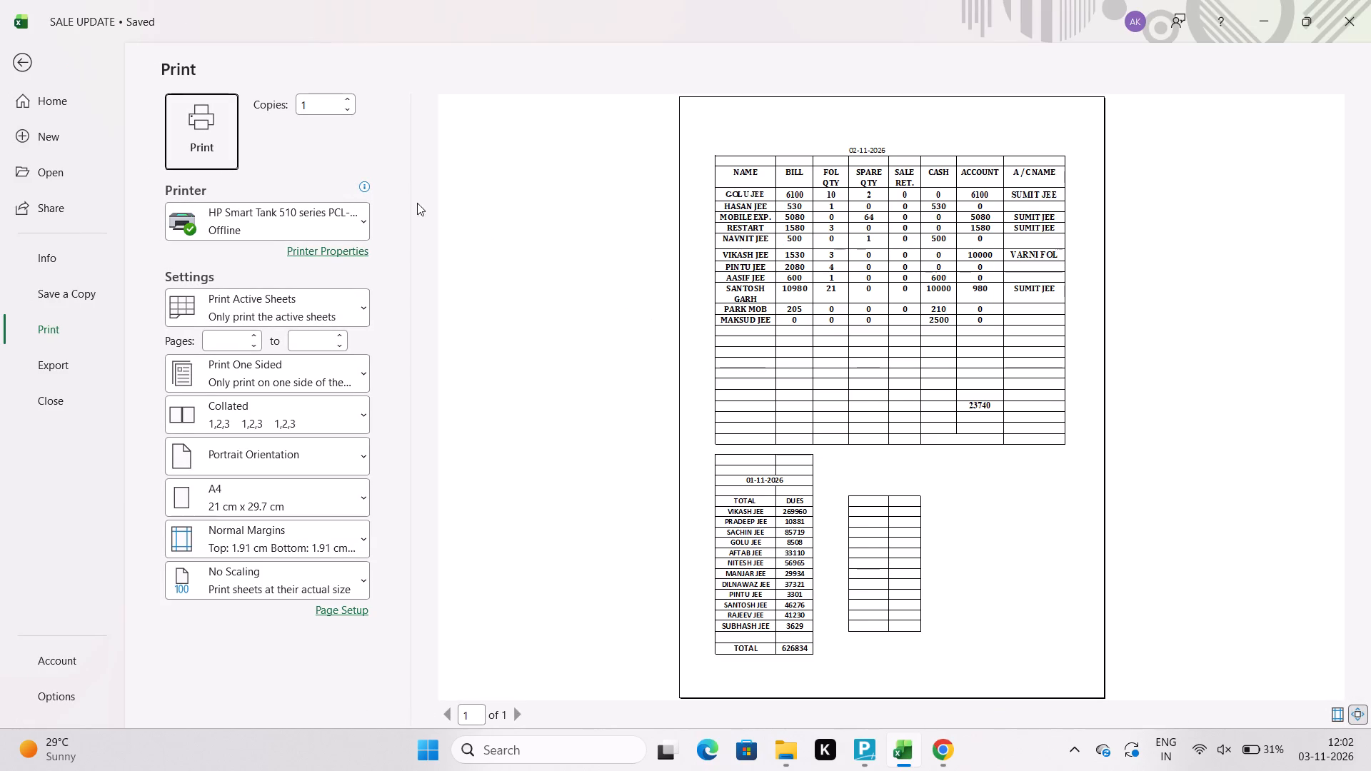
pyautogui.click(29, 64)
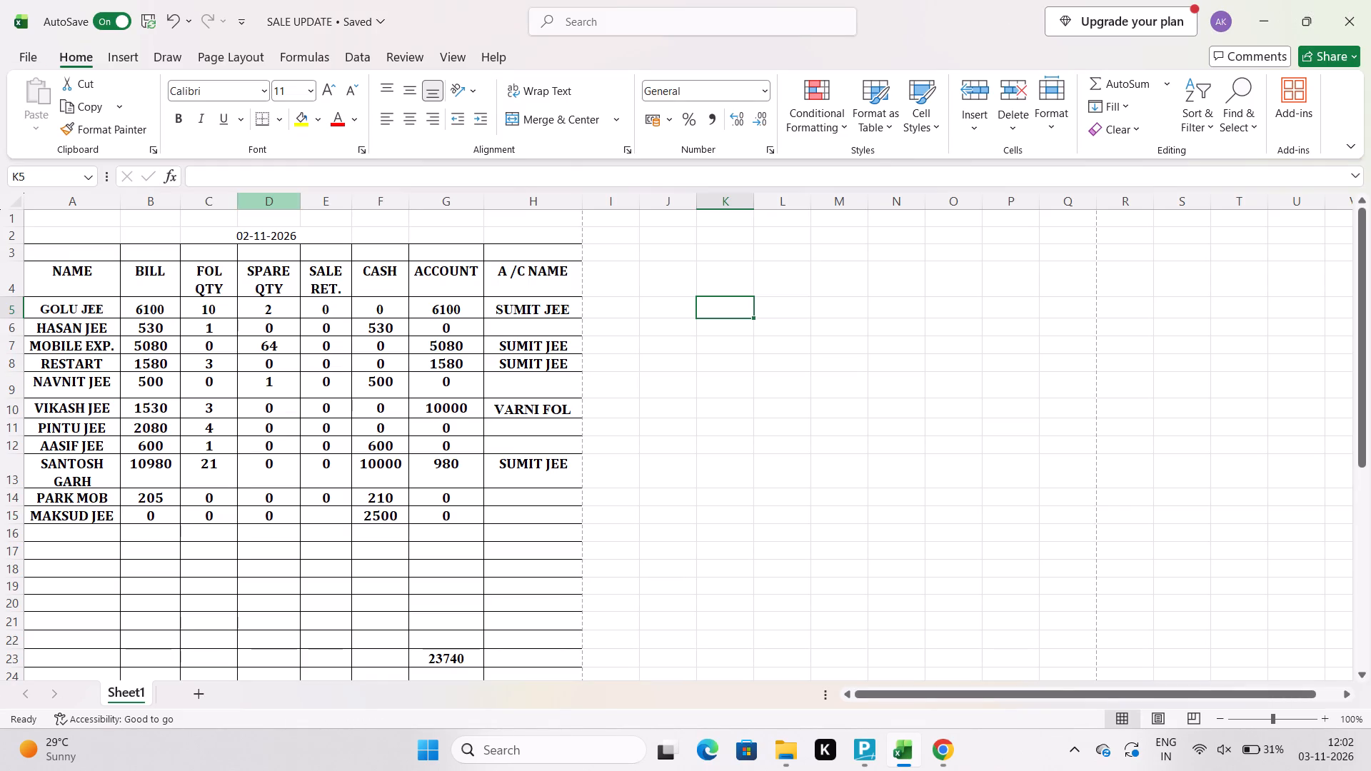
# Fine-tune the ACCOUNT column to be slightly wider while keeping the A/C NAME column inside the page break.
pyautogui.moveTo(484, 203); pyautogui.dragTo(491, 203)
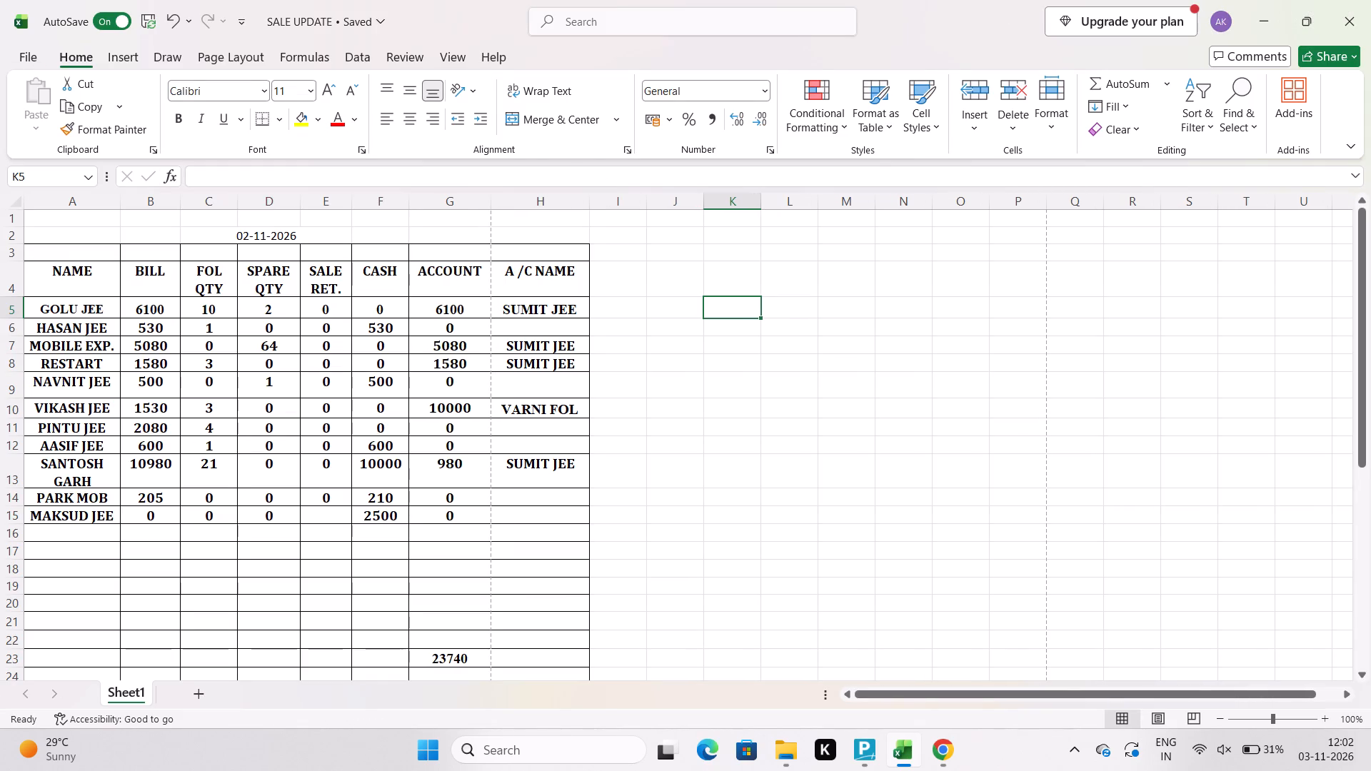
pyautogui.click(491, 203)
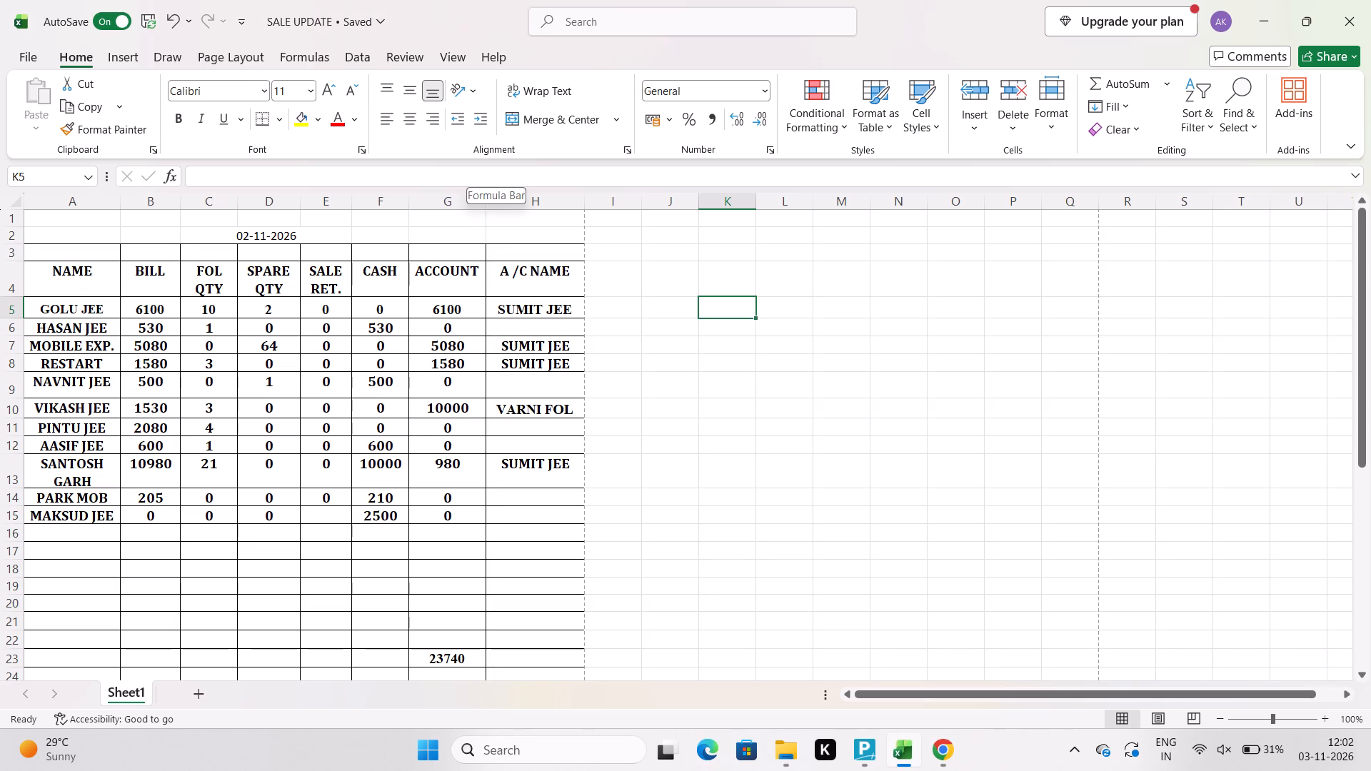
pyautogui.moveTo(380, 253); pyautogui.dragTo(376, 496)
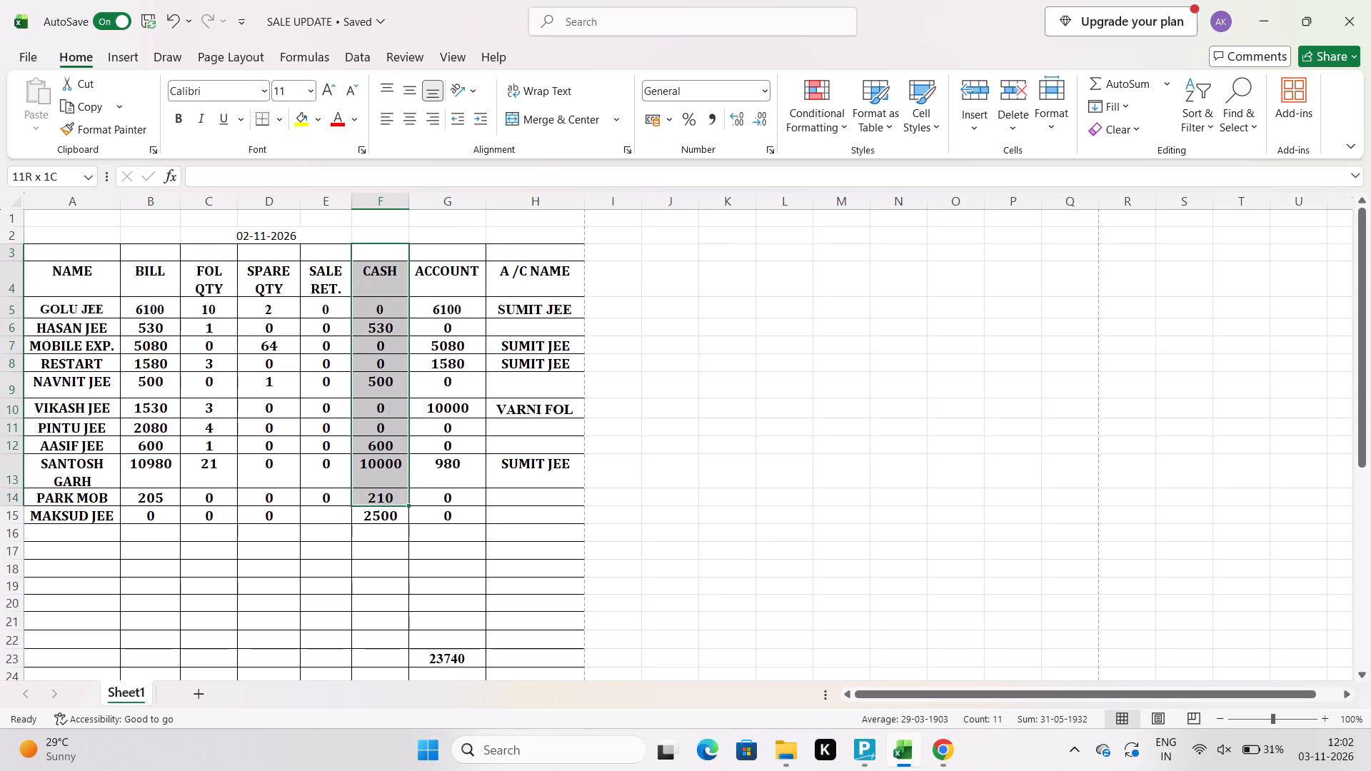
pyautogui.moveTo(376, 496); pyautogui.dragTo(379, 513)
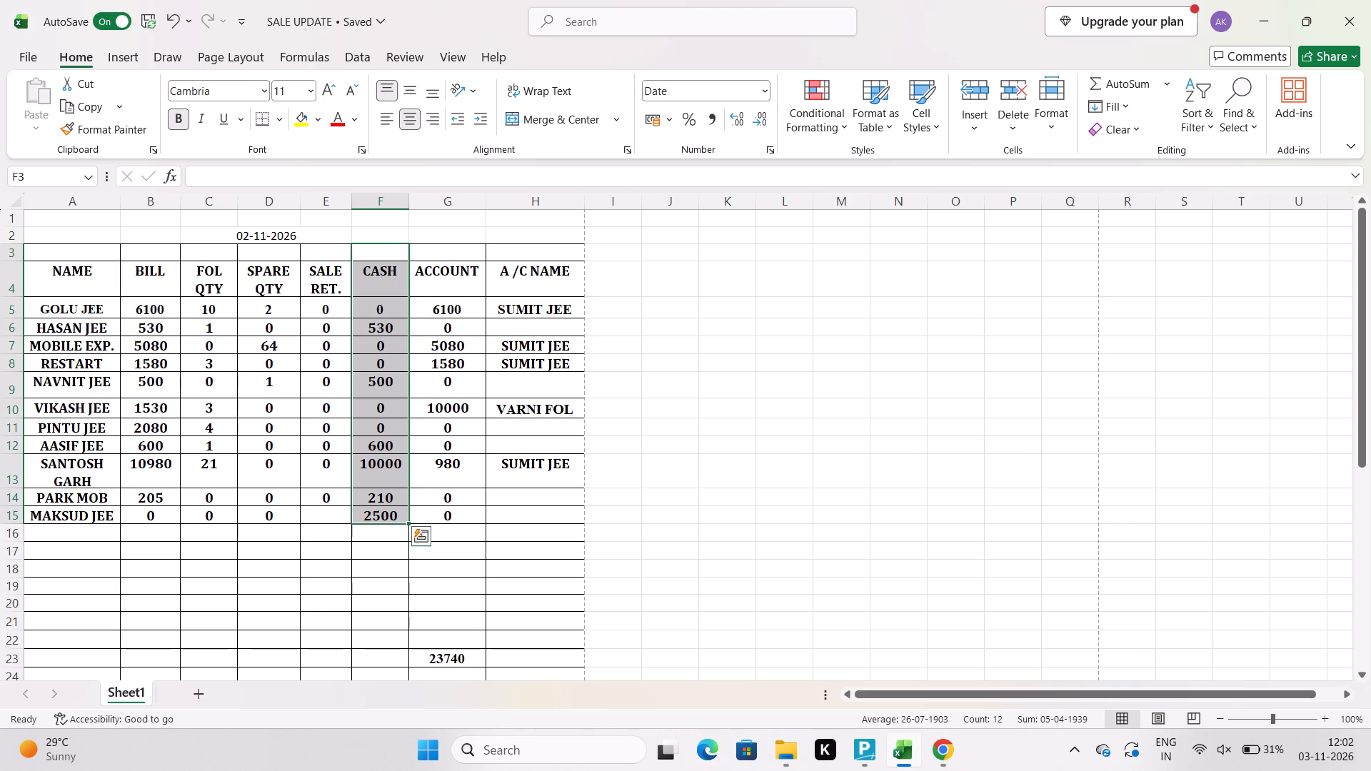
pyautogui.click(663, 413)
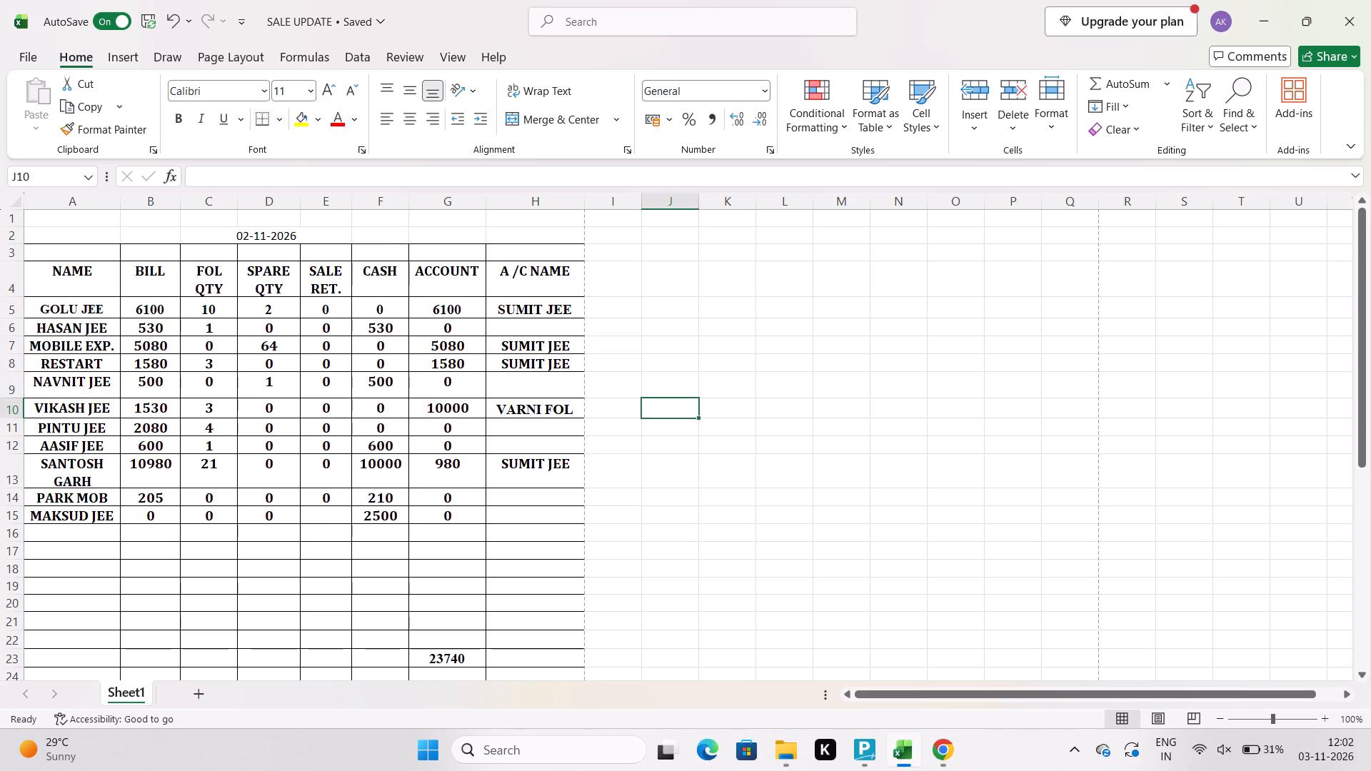
# Sum the CASH column through MAKSUD JEE's row and enter the total 14340 in row 23 of that column.
pyautogui.moveTo(388, 264); pyautogui.dragTo(386, 512)
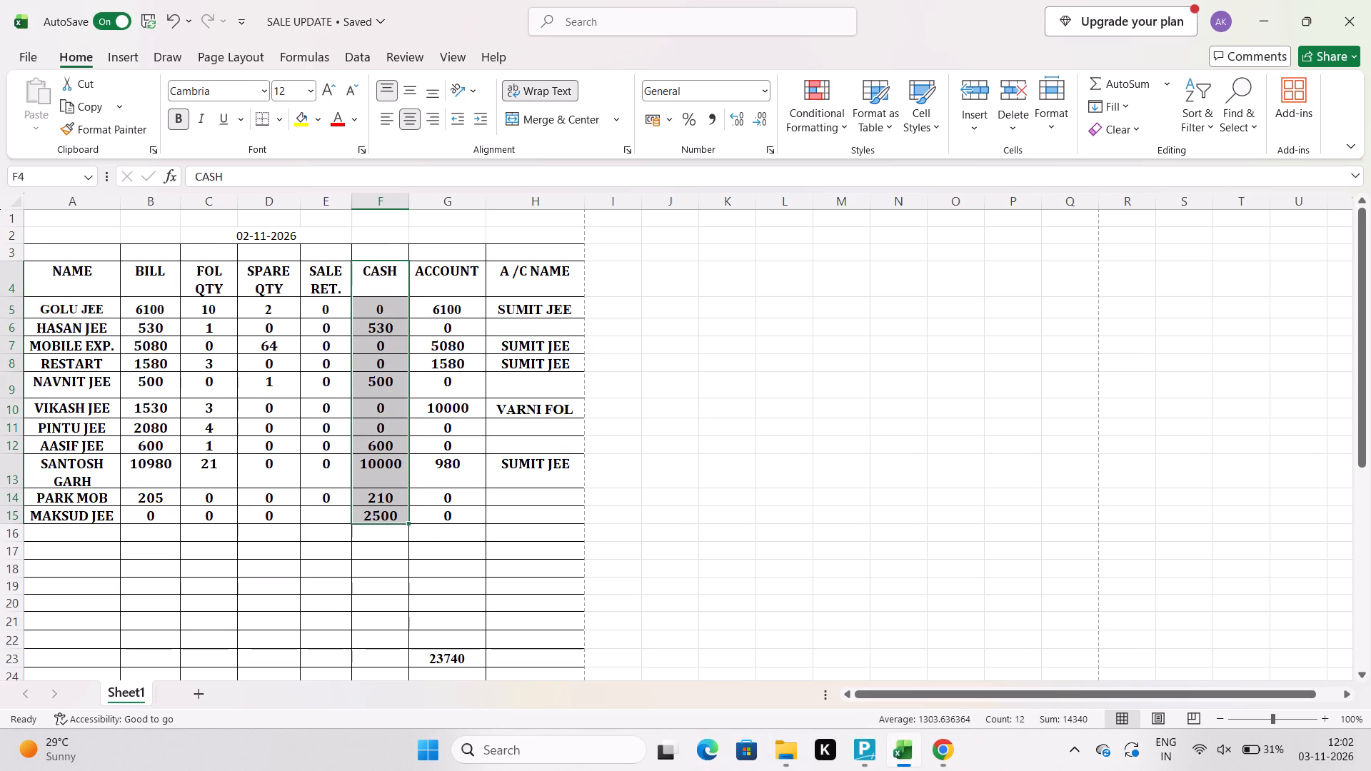
pyautogui.scroll(-2, 381, 483)
pyautogui.click(377, 538)
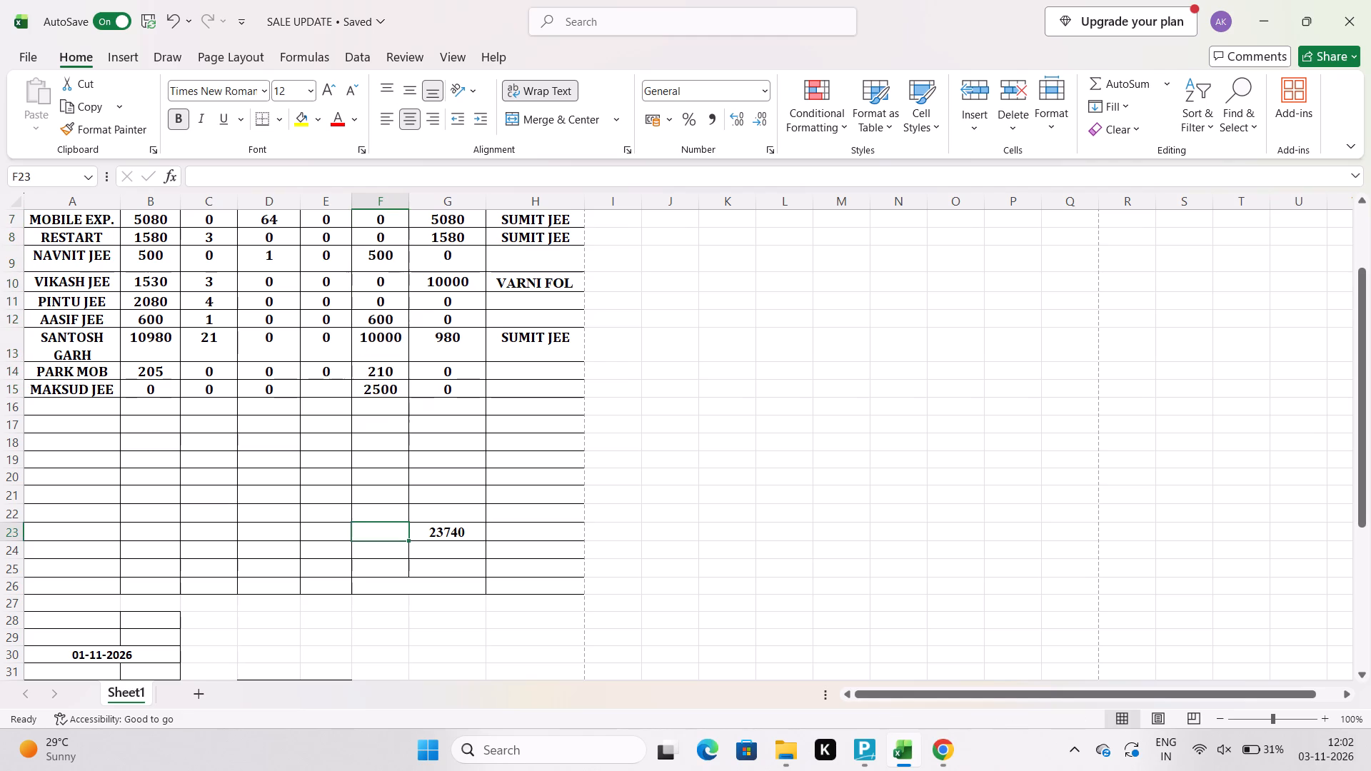
pyautogui.write('14340')
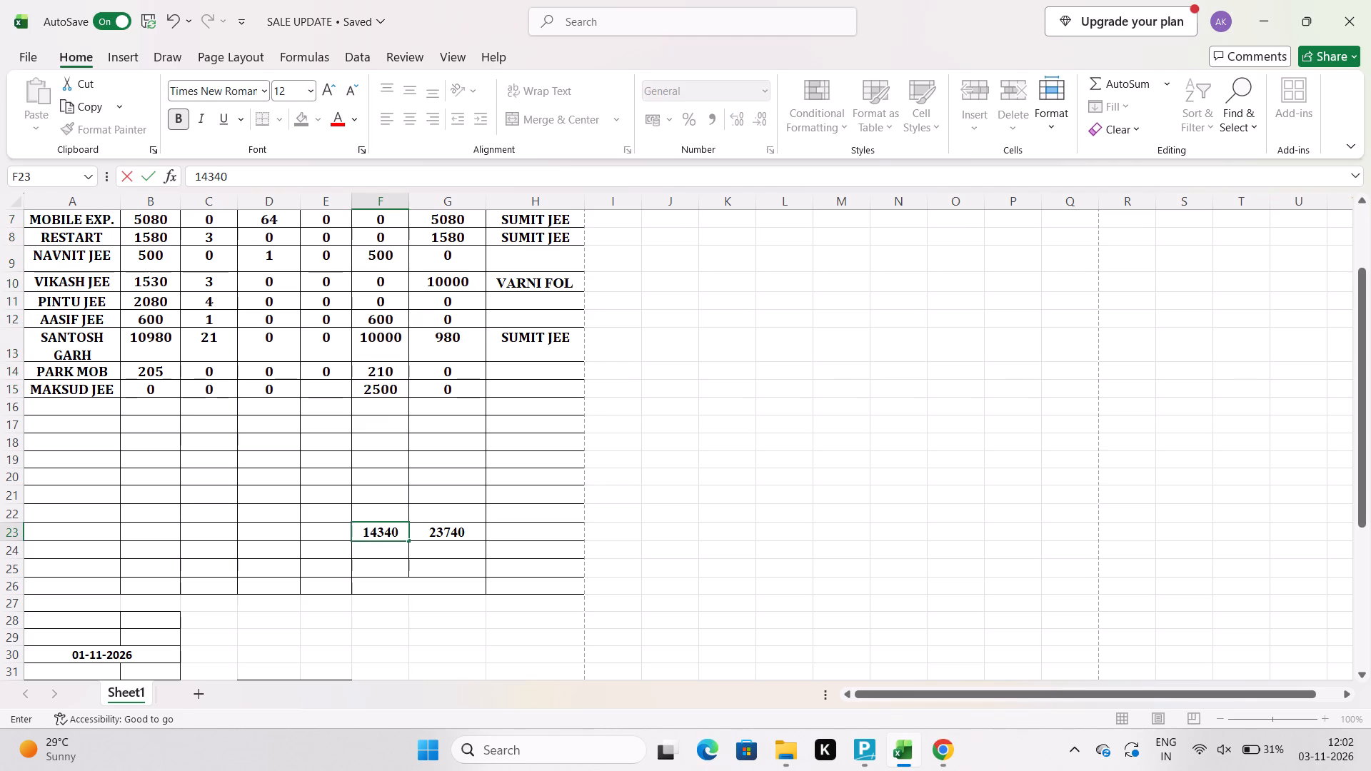
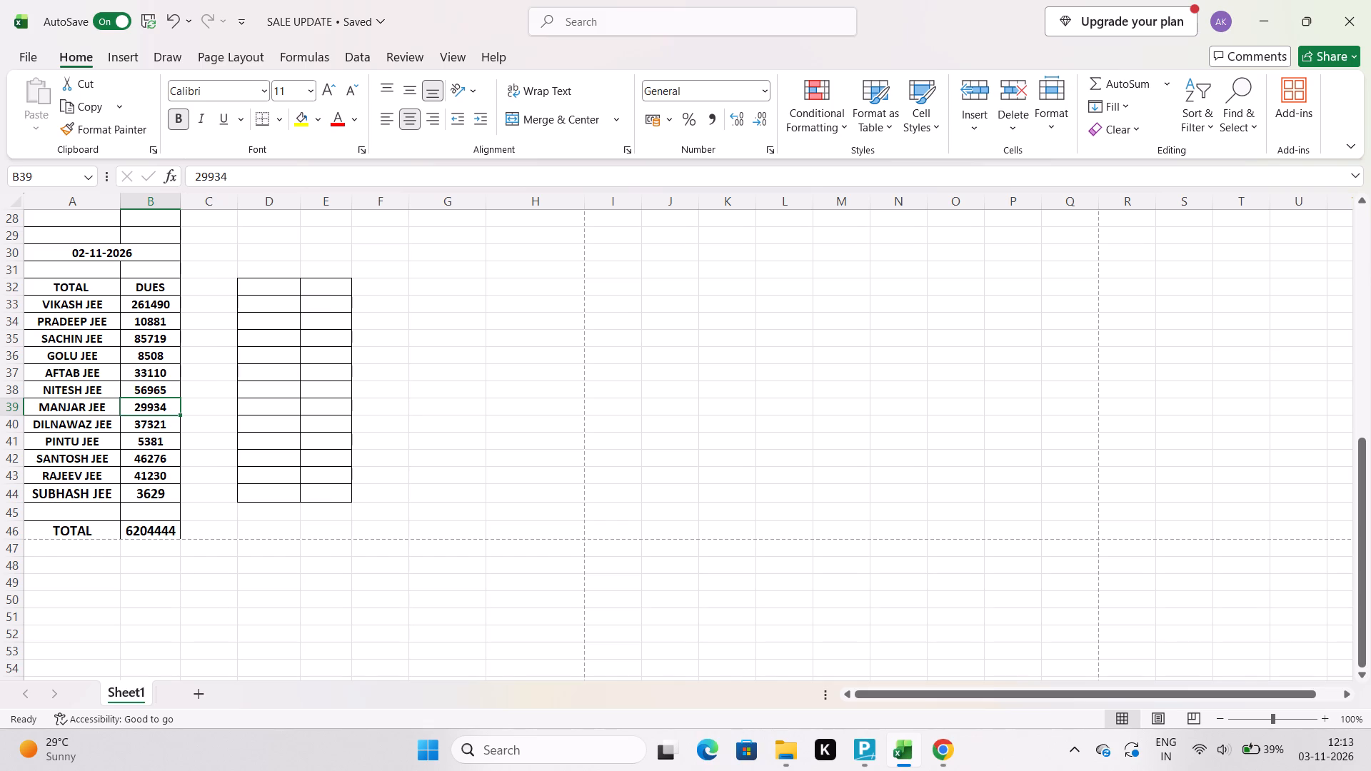
# Check the sum of the DUES column from VIKASH JEE through SUBHASH JEE in the 02-11-2026 dues table.
pyautogui.moveTo(154, 281); pyautogui.dragTo(144, 498)
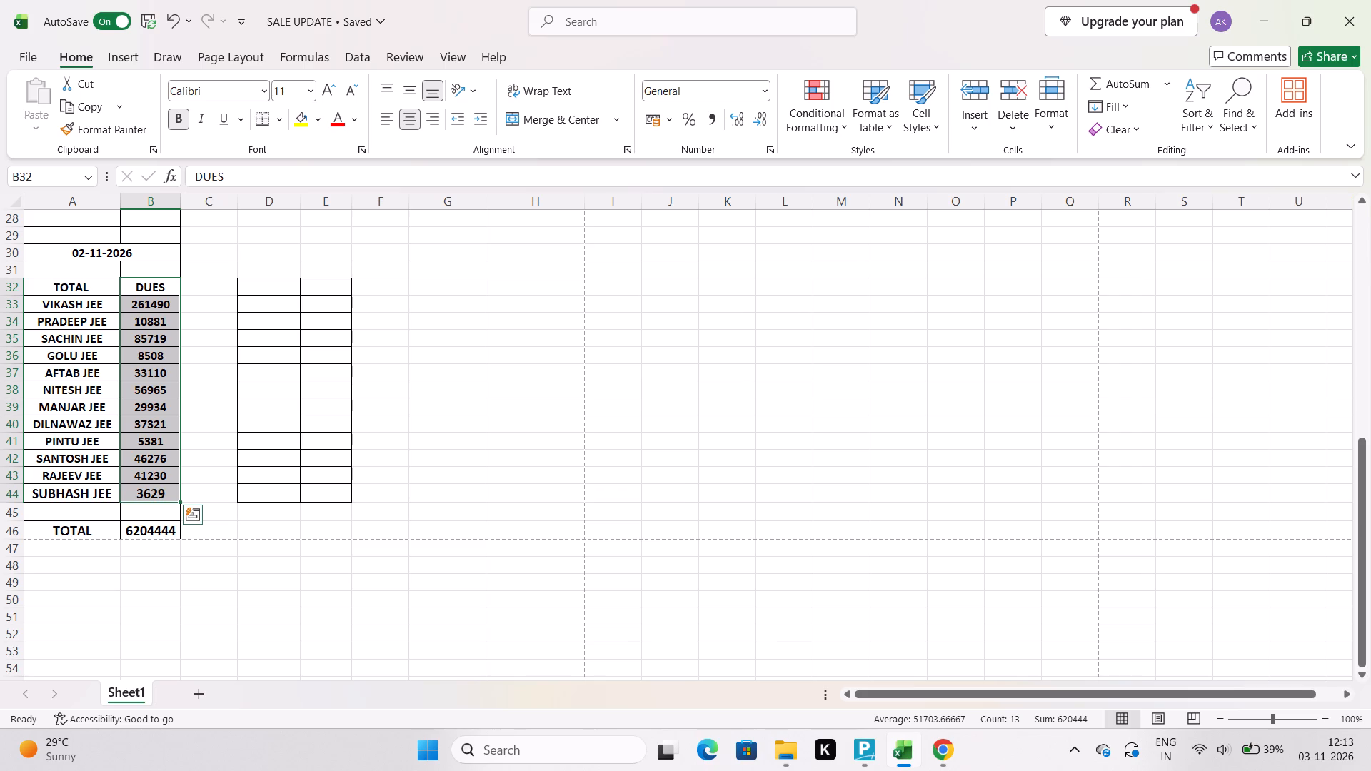
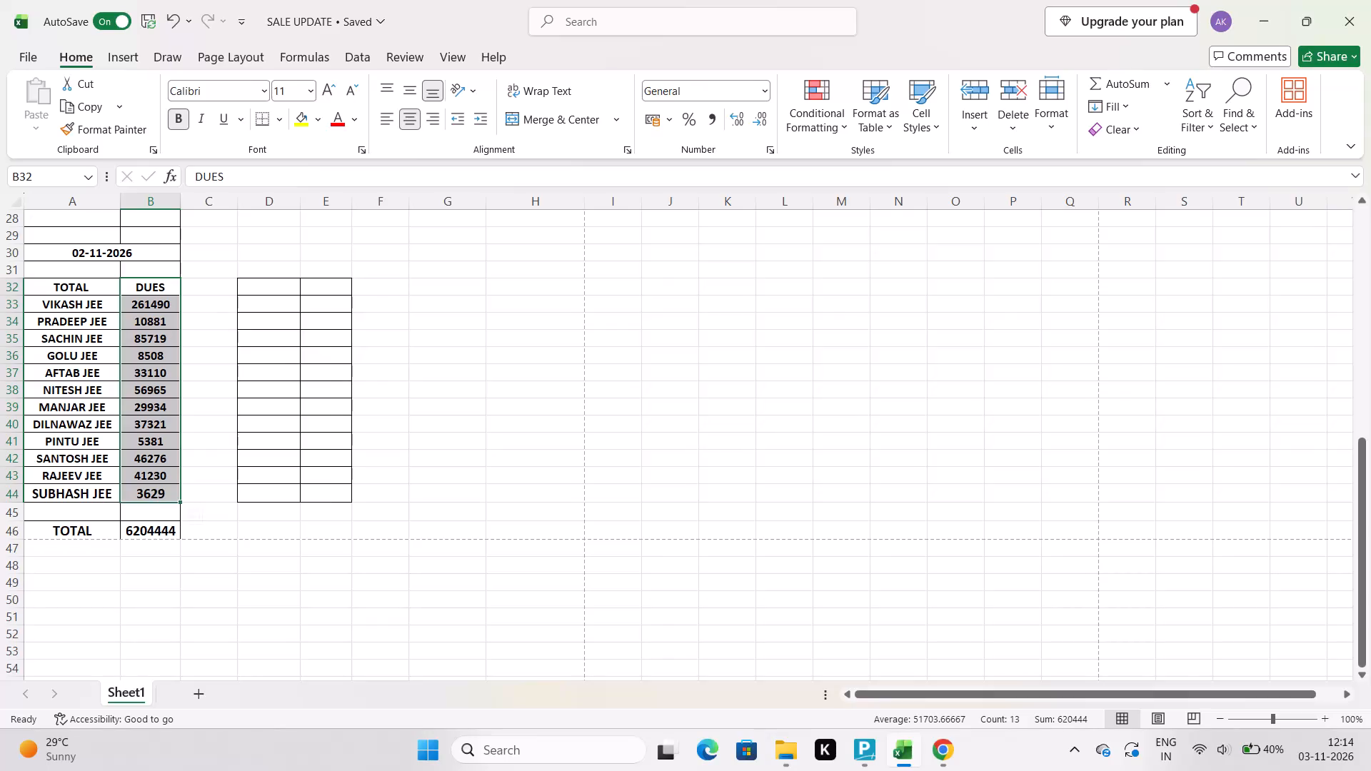
# Check the sums of the ACCOUNT and CASH columns from GOLU JEE through MAKSUD JEE against the sales table's TOTAL row.
pyautogui.scroll(4, 366, 393)
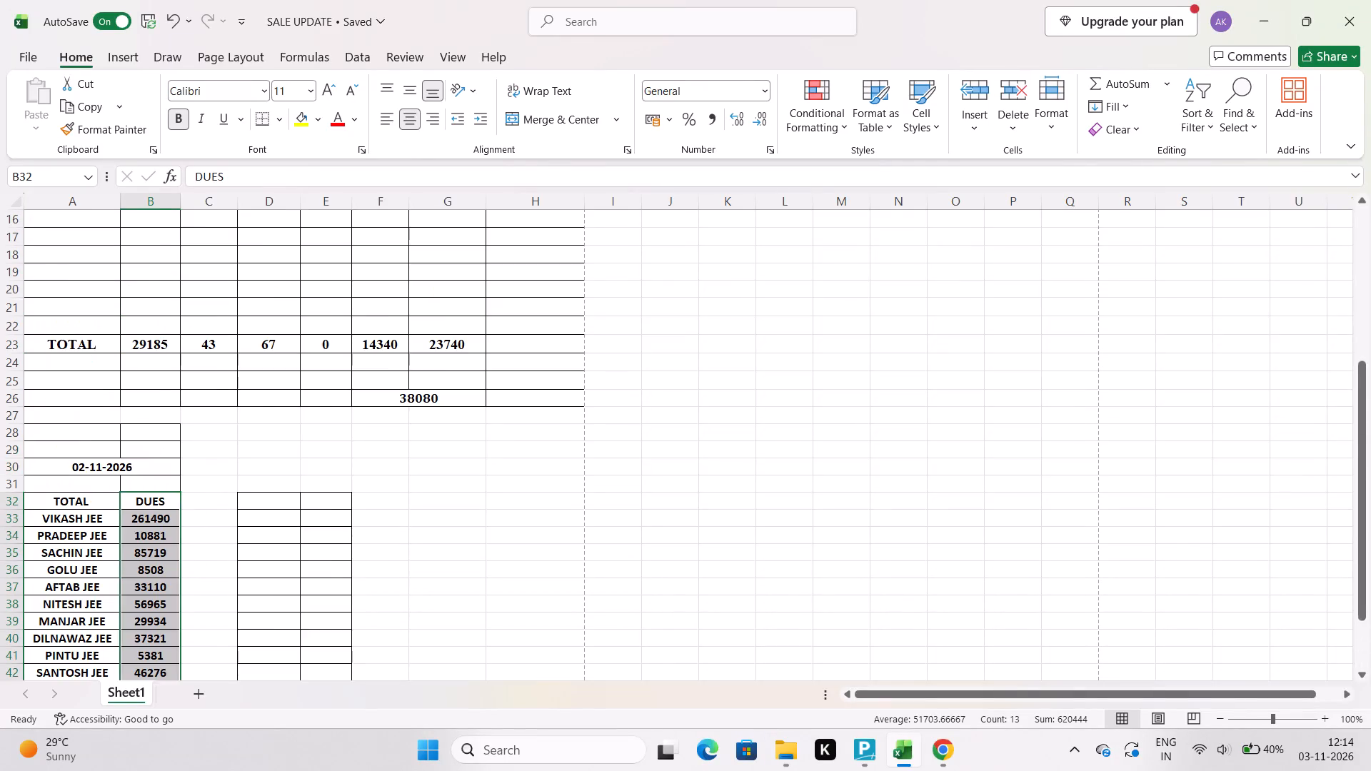
pyautogui.scroll(8, 366, 393)
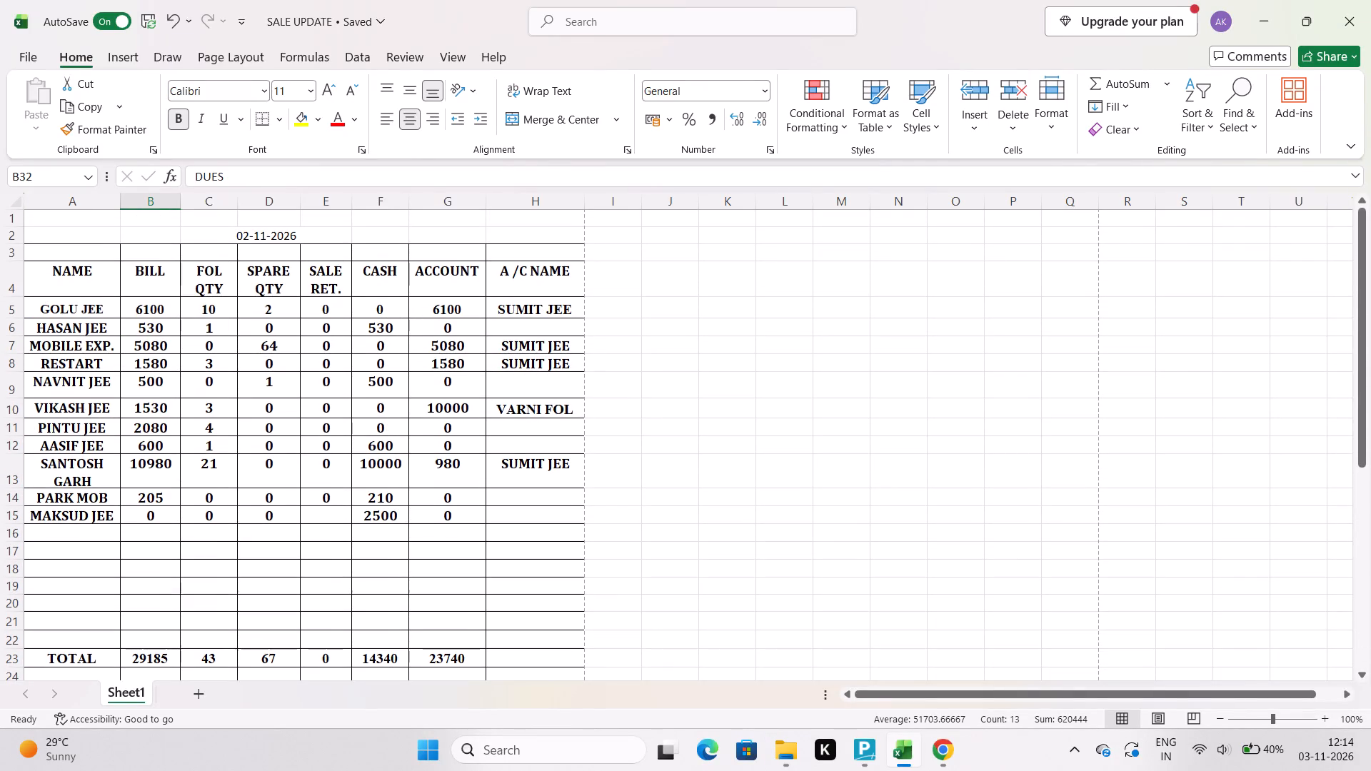
pyautogui.moveTo(451, 279); pyautogui.dragTo(443, 515)
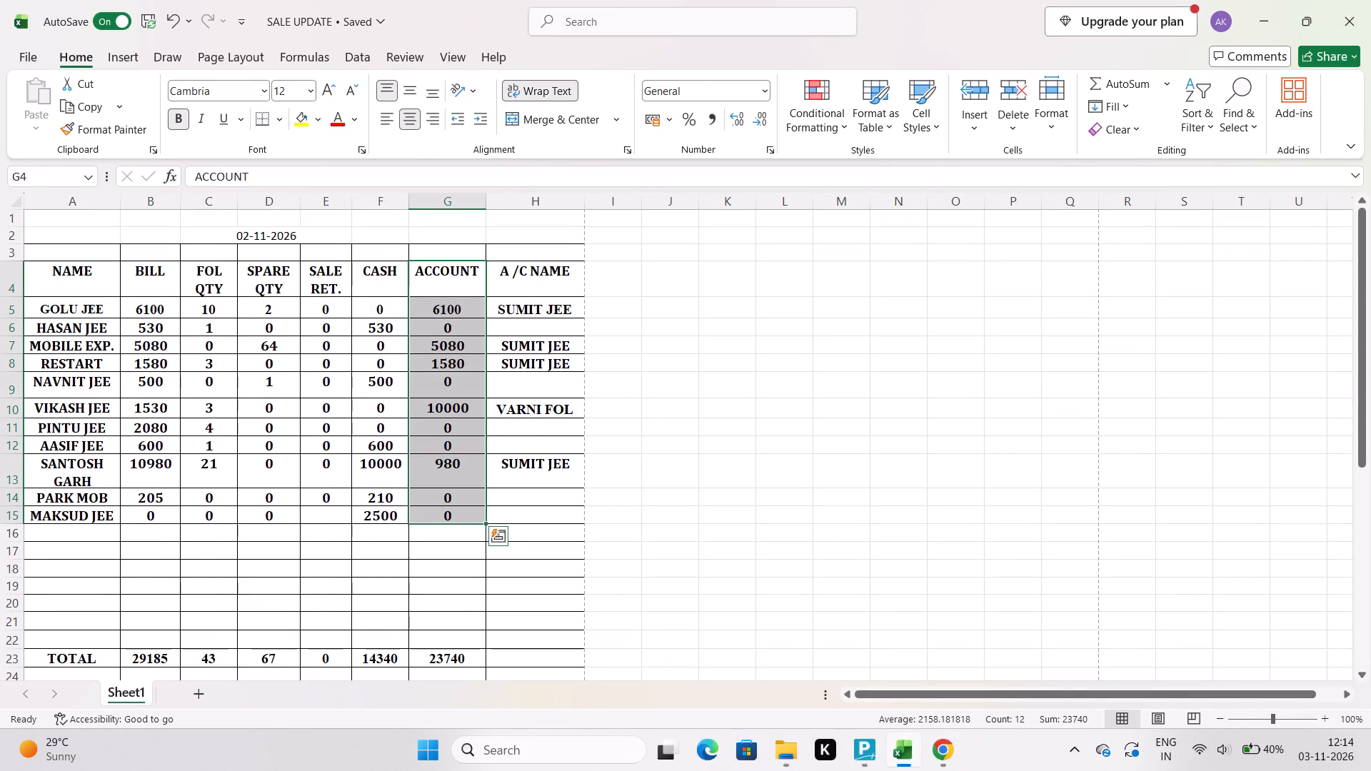
pyautogui.moveTo(380, 278); pyautogui.dragTo(378, 279)
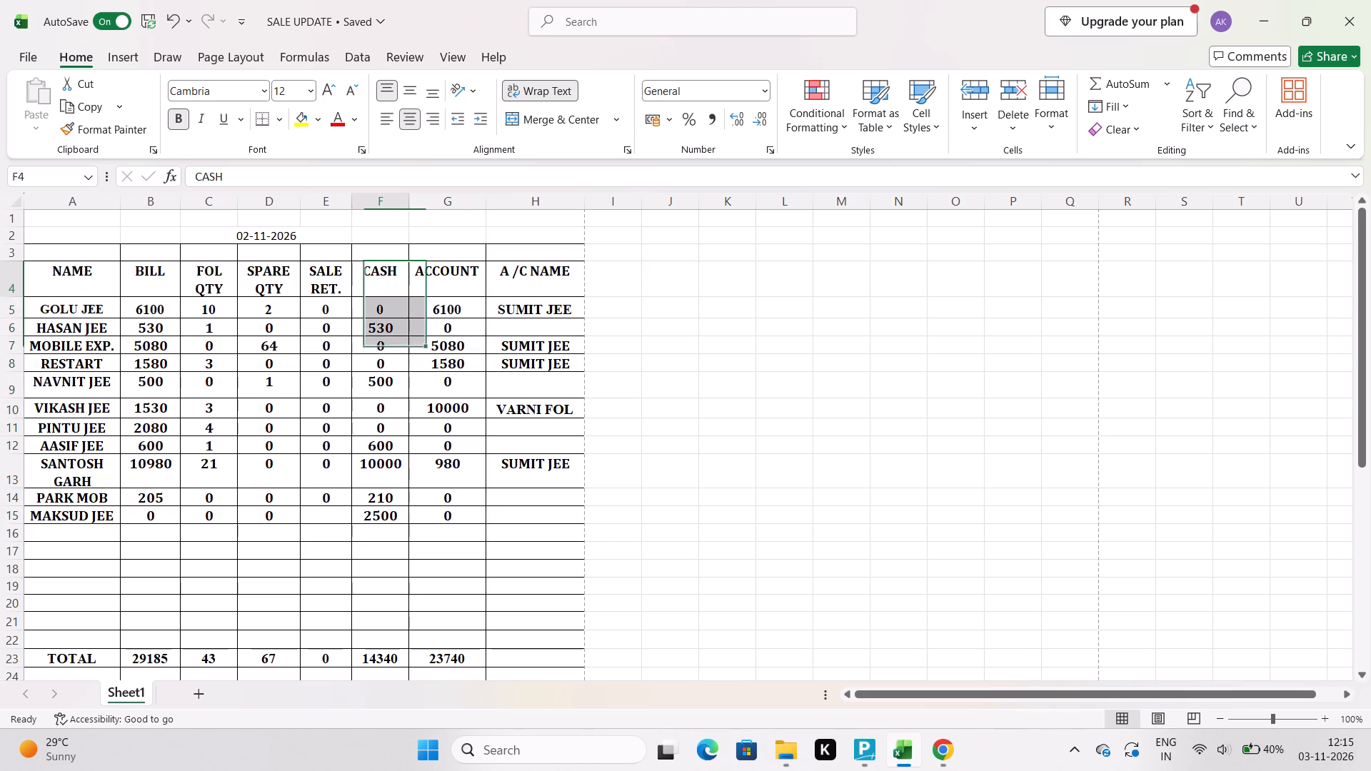
pyautogui.moveTo(378, 279); pyautogui.dragTo(383, 510)
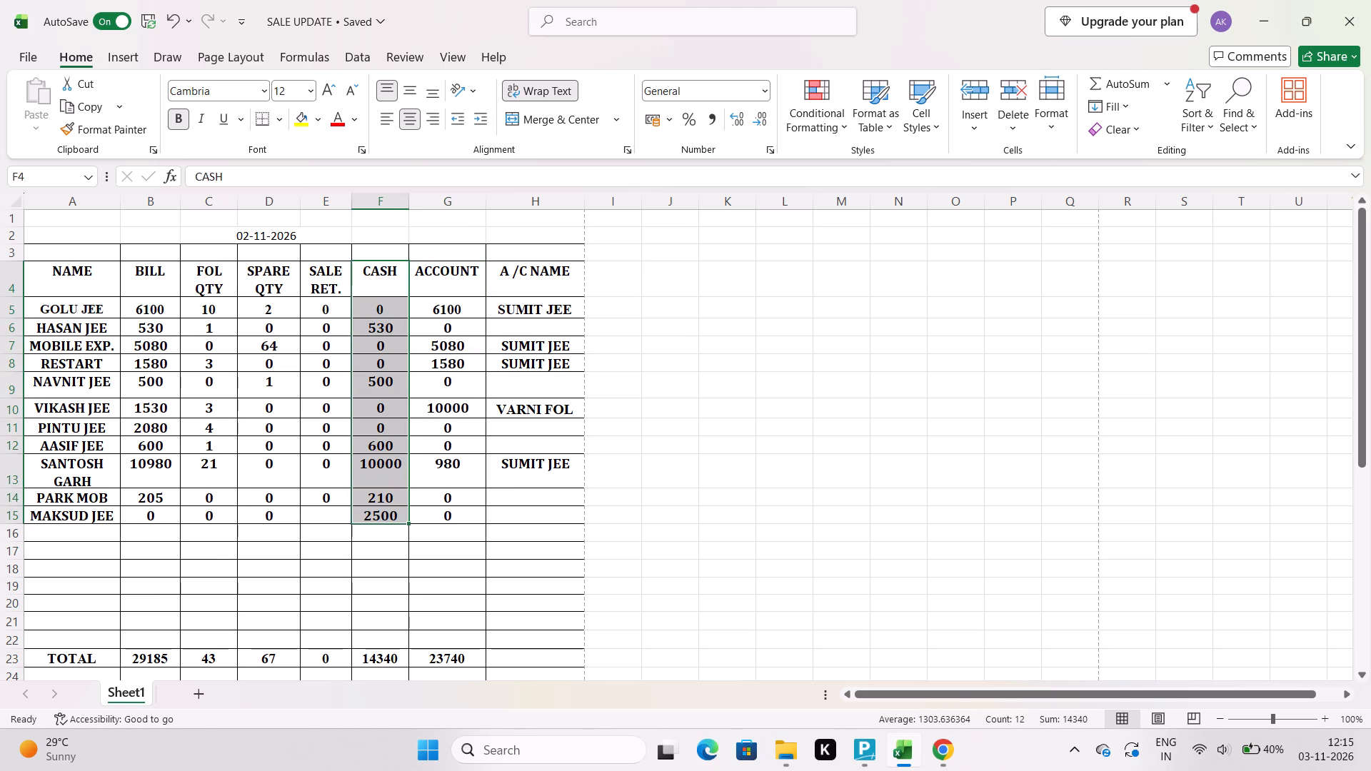
# Check the sums of the SPARE QTY, FOL QTY and BILL columns against the TOTAL row of the 02-11-2026 sales table.
pyautogui.moveTo(269, 288); pyautogui.dragTo(258, 506)
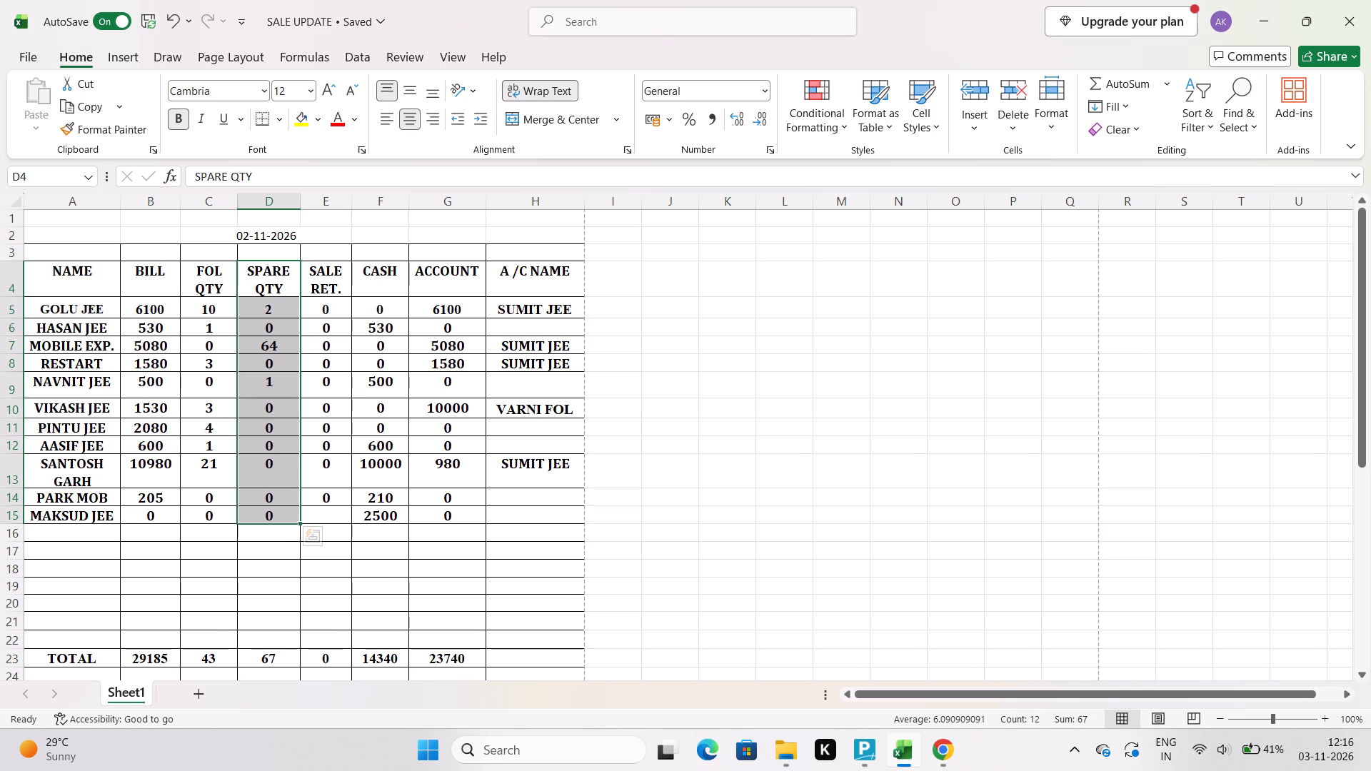
pyautogui.moveTo(211, 282); pyautogui.dragTo(211, 356)
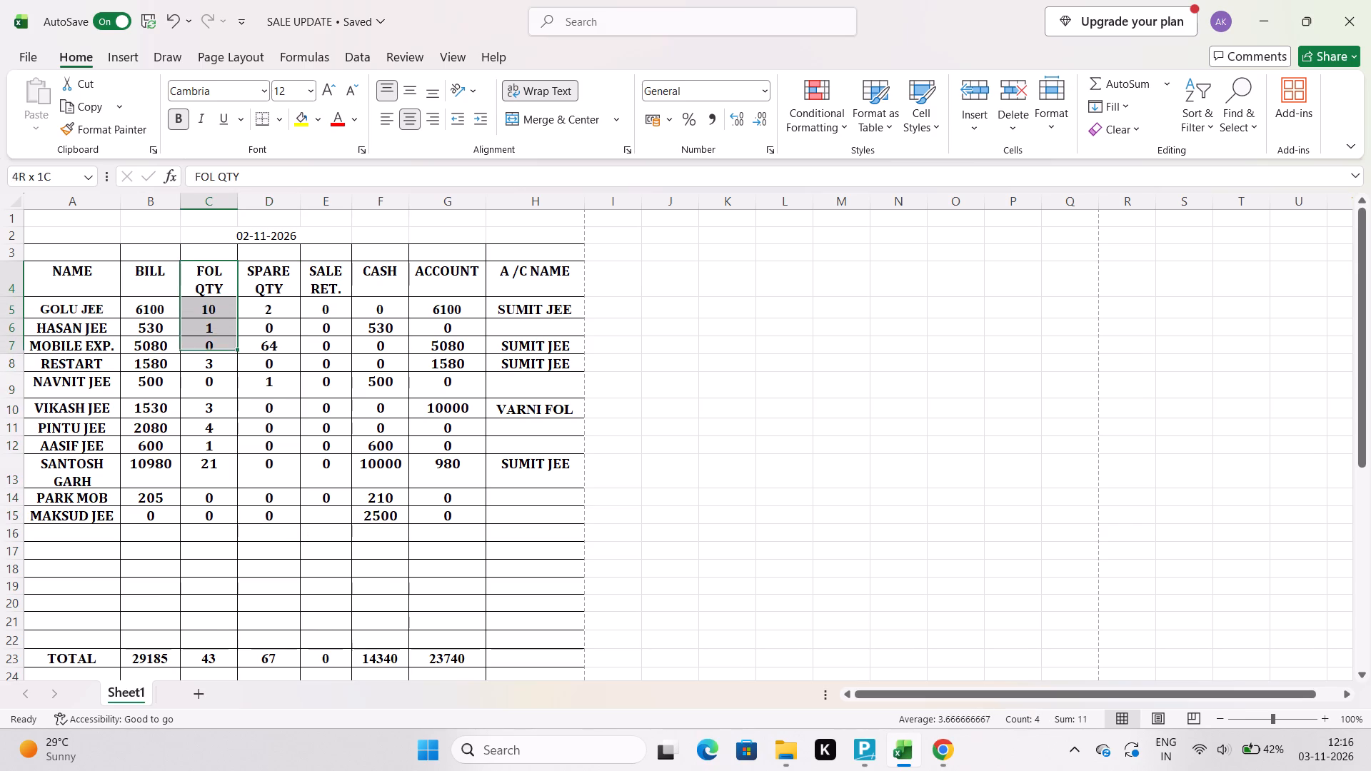
pyautogui.moveTo(211, 356); pyautogui.dragTo(211, 523)
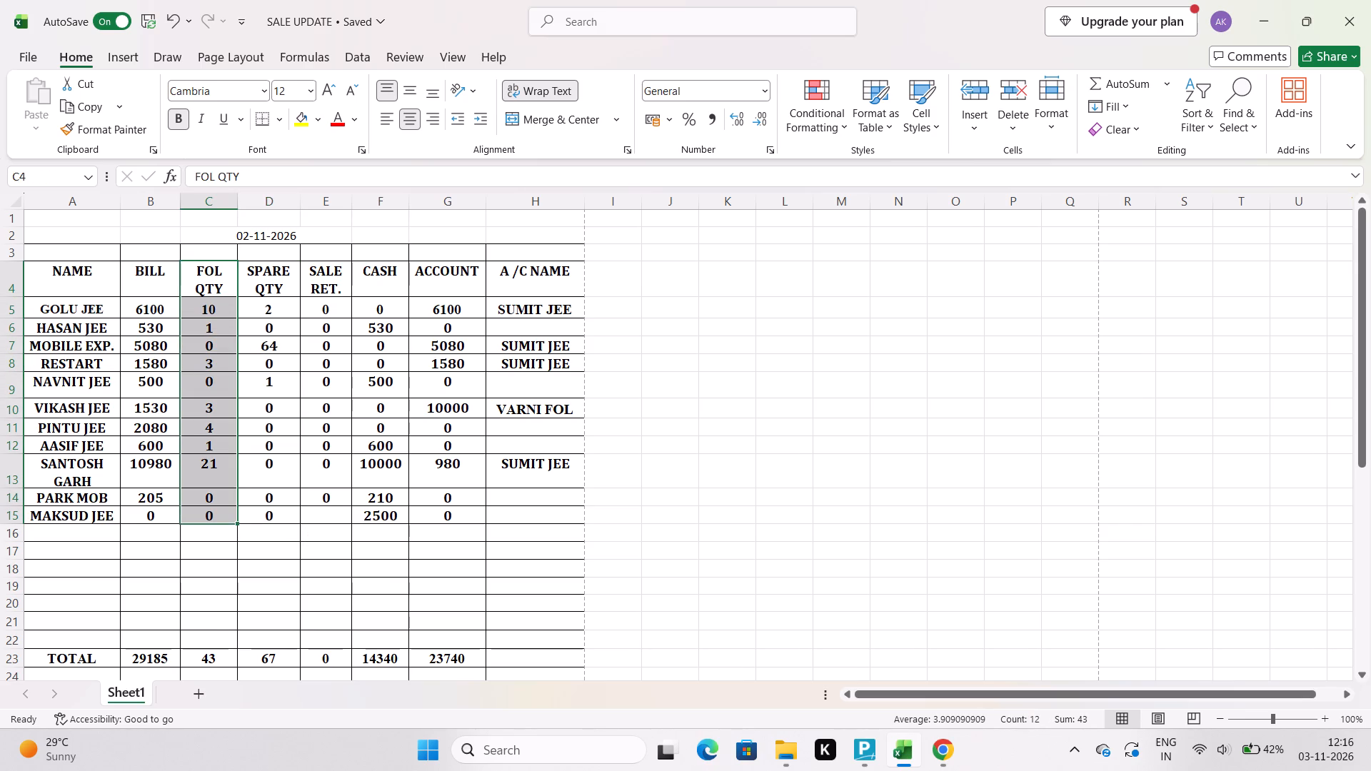
pyautogui.moveTo(144, 292); pyautogui.dragTo(155, 408)
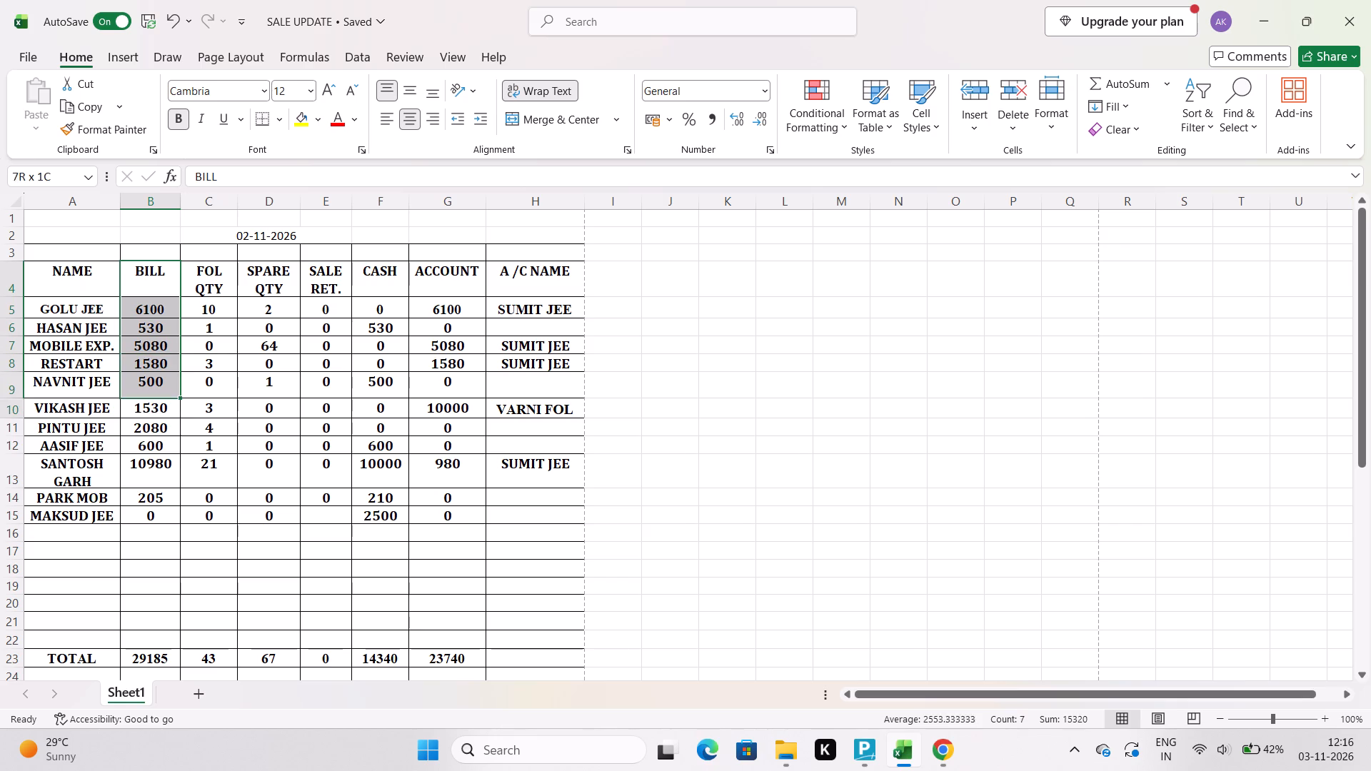
pyautogui.moveTo(155, 408); pyautogui.dragTo(155, 524)
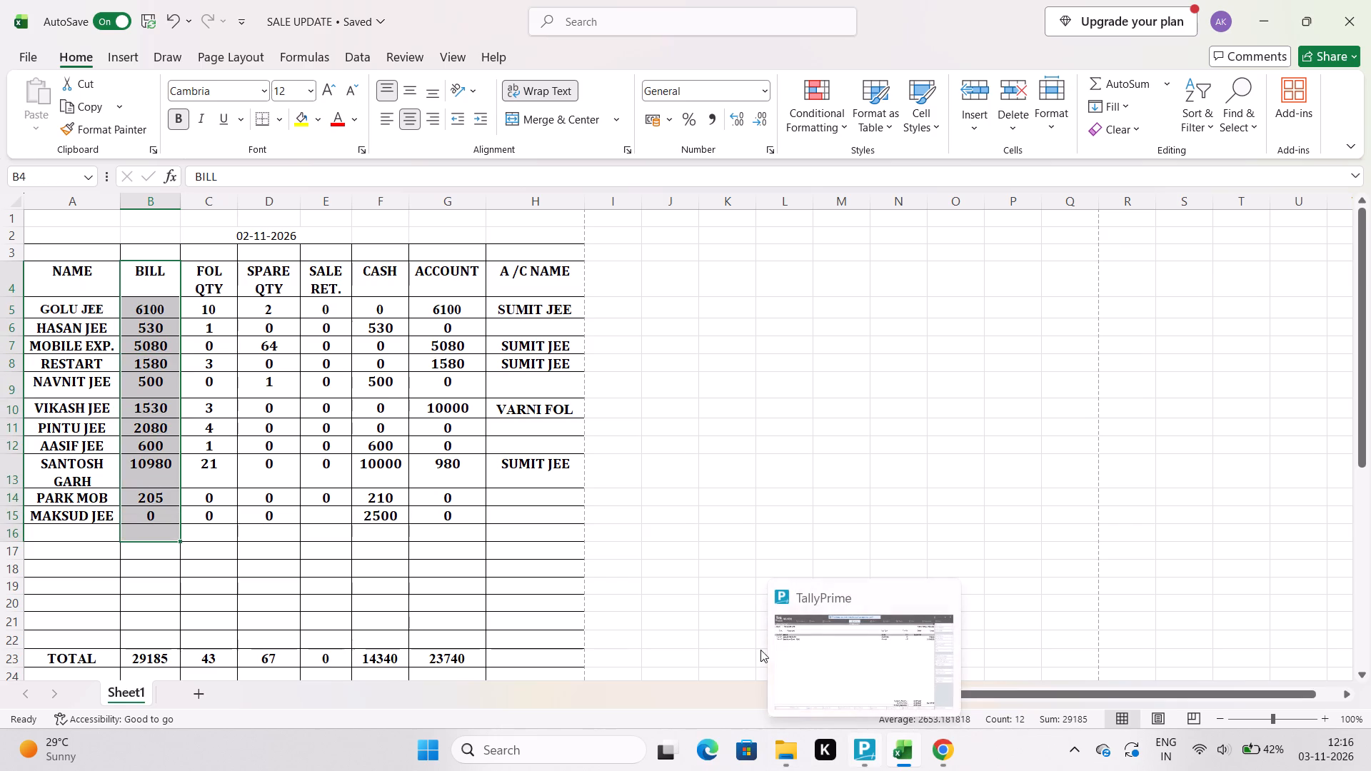
pyautogui.click(691, 558)
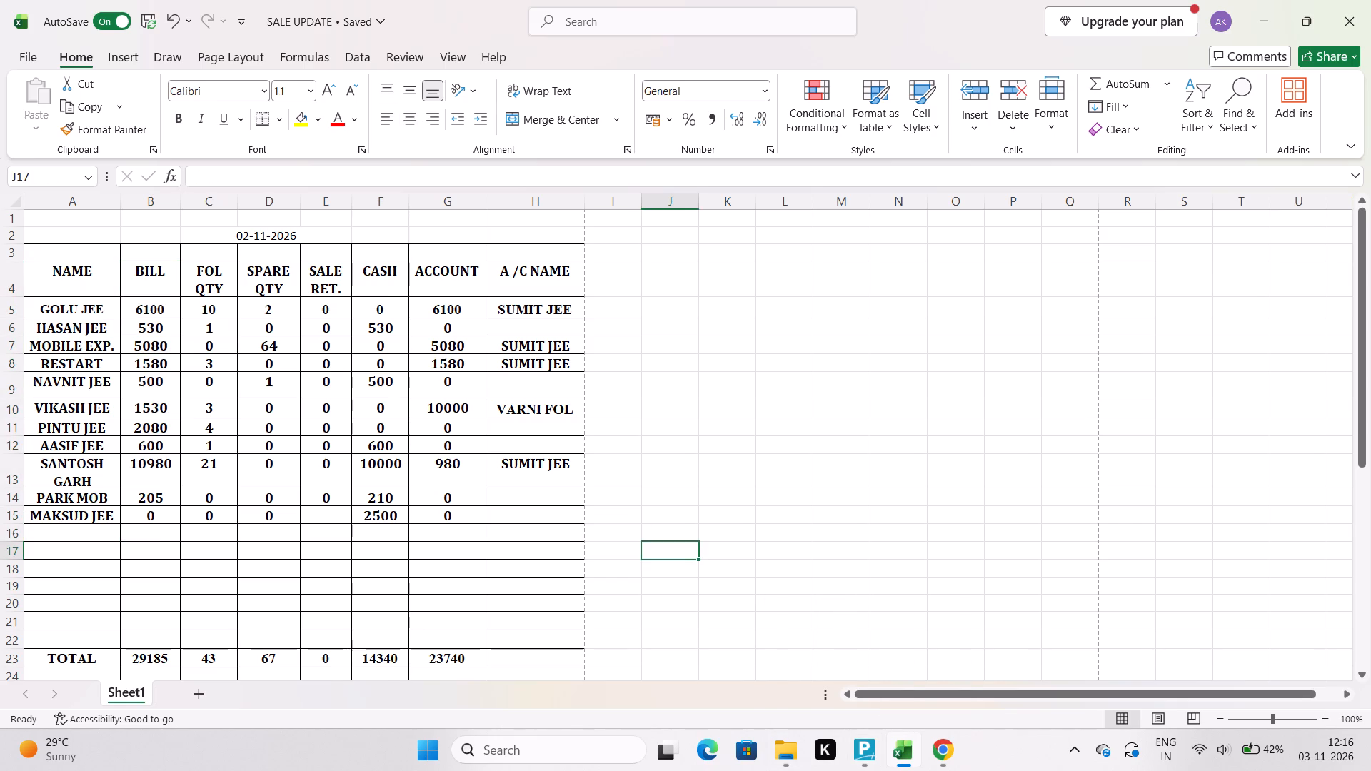
# Recheck the ACCOUNT and CASH column sums, including the combined sum of their two TOTAL row cells against the grand total below.
pyautogui.moveTo(445, 277); pyautogui.dragTo(459, 508)
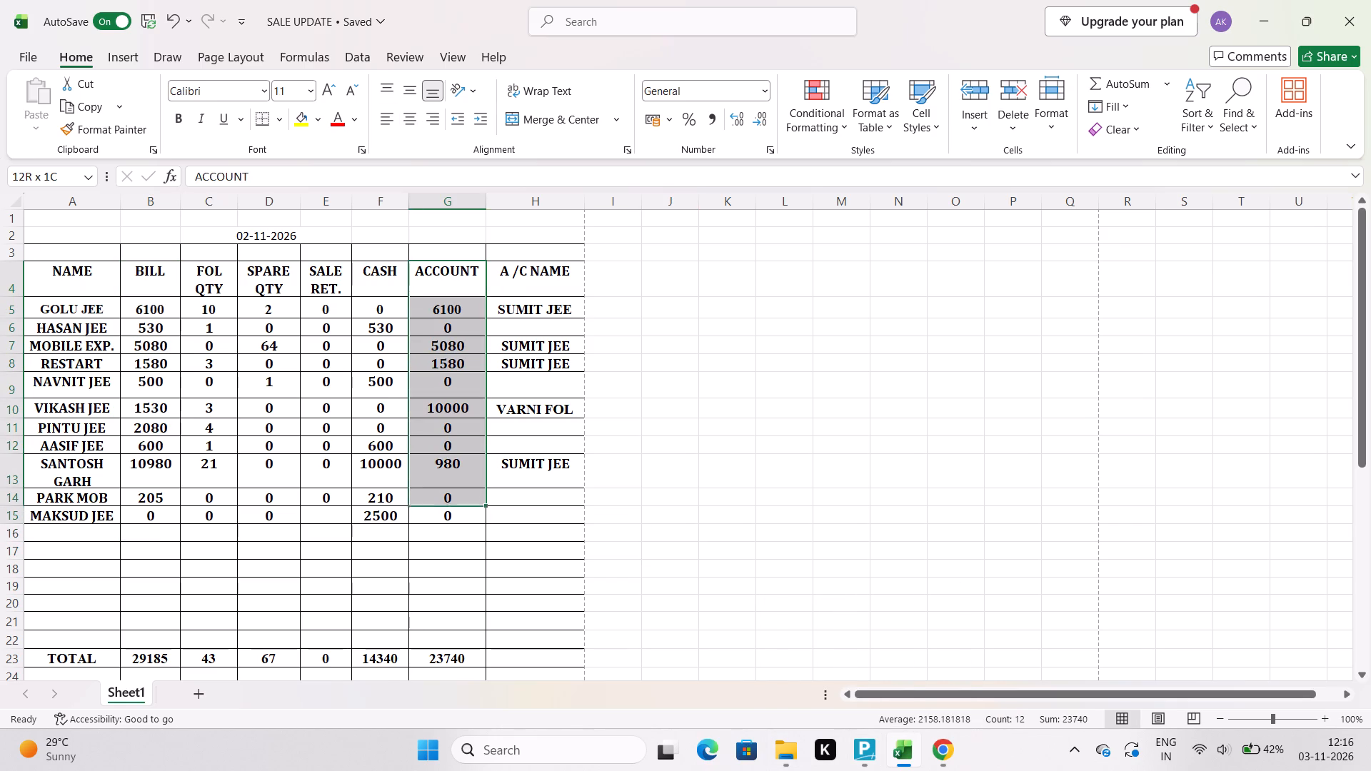
pyautogui.moveTo(459, 508); pyautogui.dragTo(459, 509)
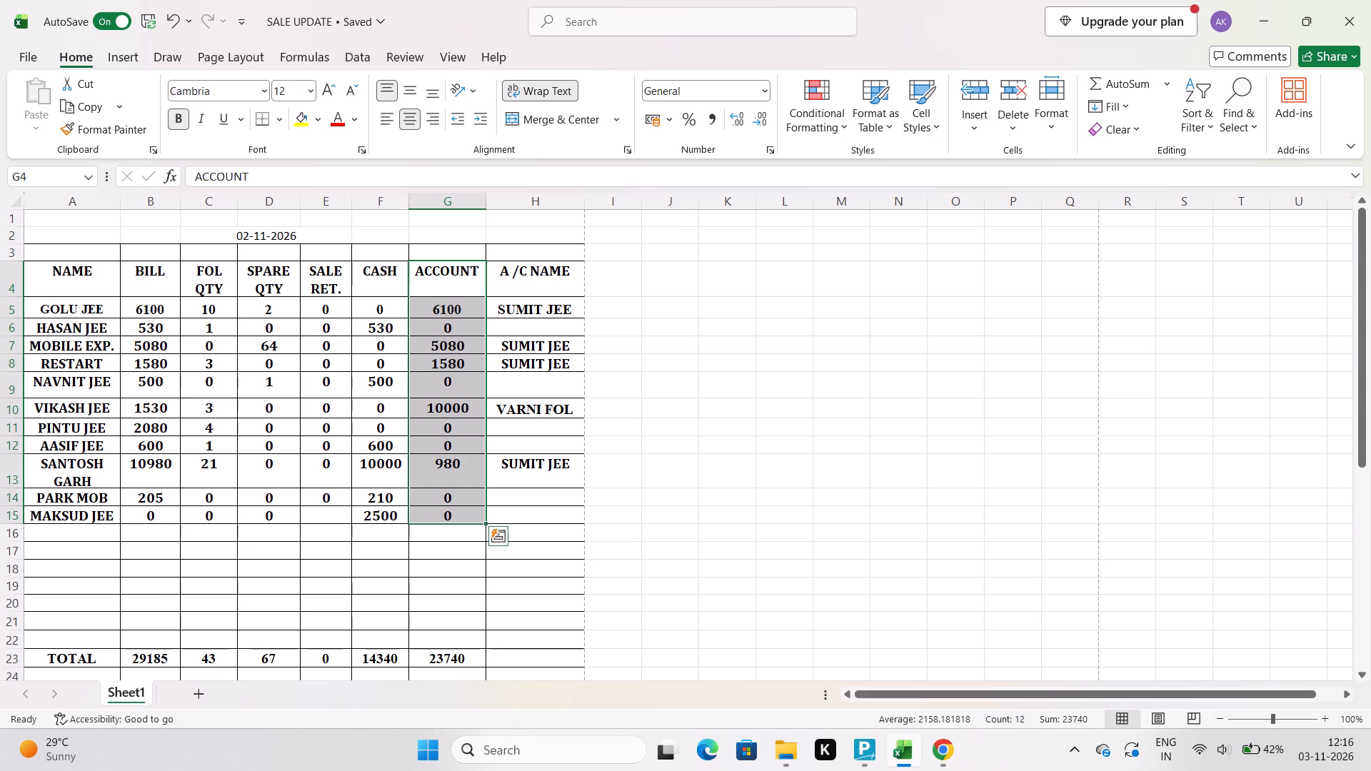
pyautogui.moveTo(368, 292); pyautogui.dragTo(366, 498)
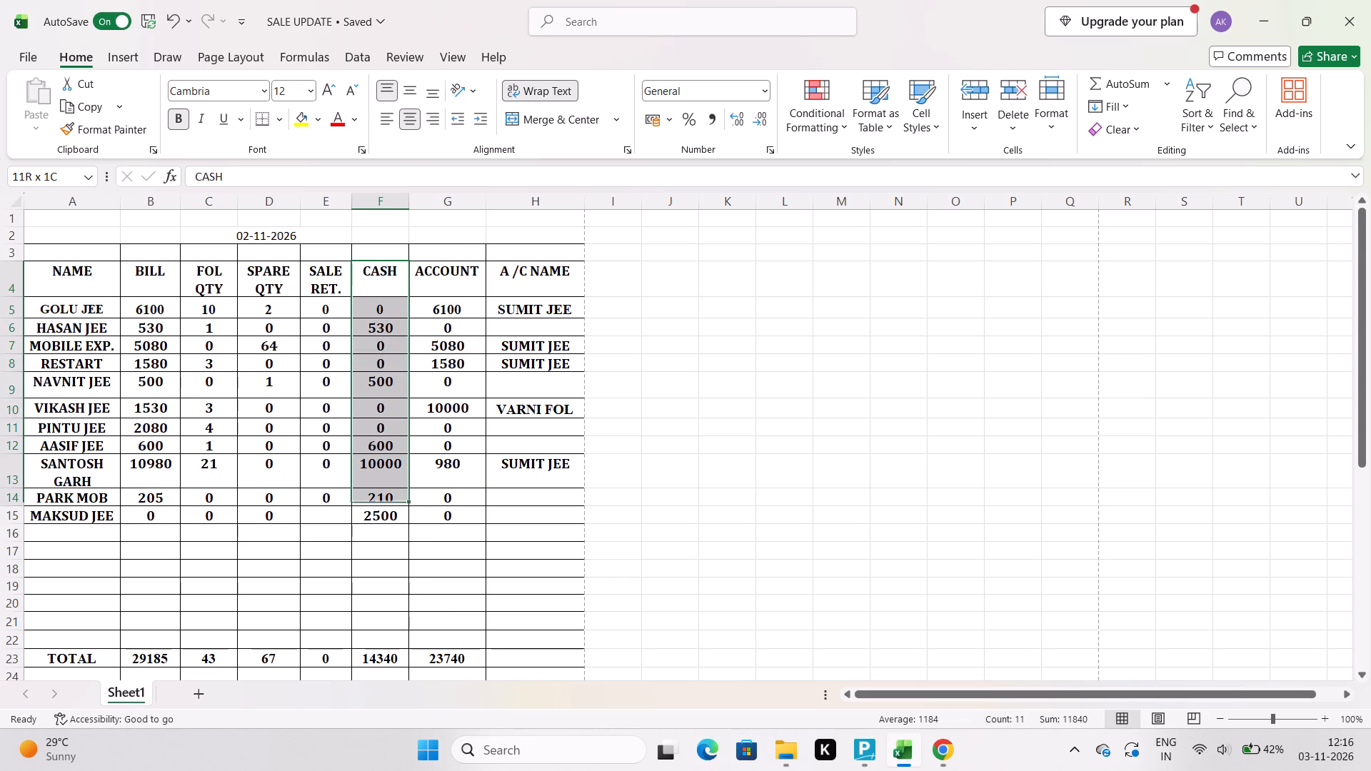
pyautogui.moveTo(366, 498); pyautogui.dragTo(364, 518)
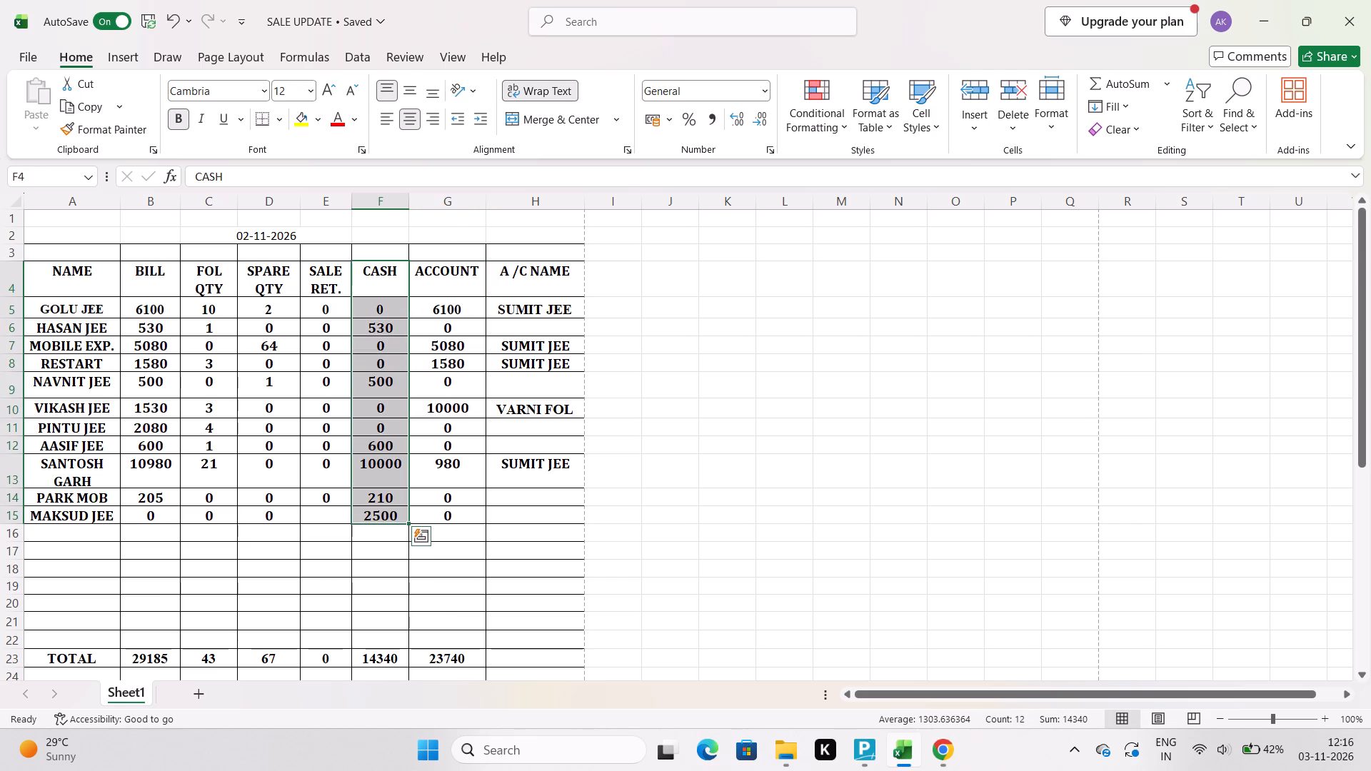
pyautogui.scroll(-2, 374, 484)
pyautogui.moveTo(368, 529); pyautogui.dragTo(388, 528)
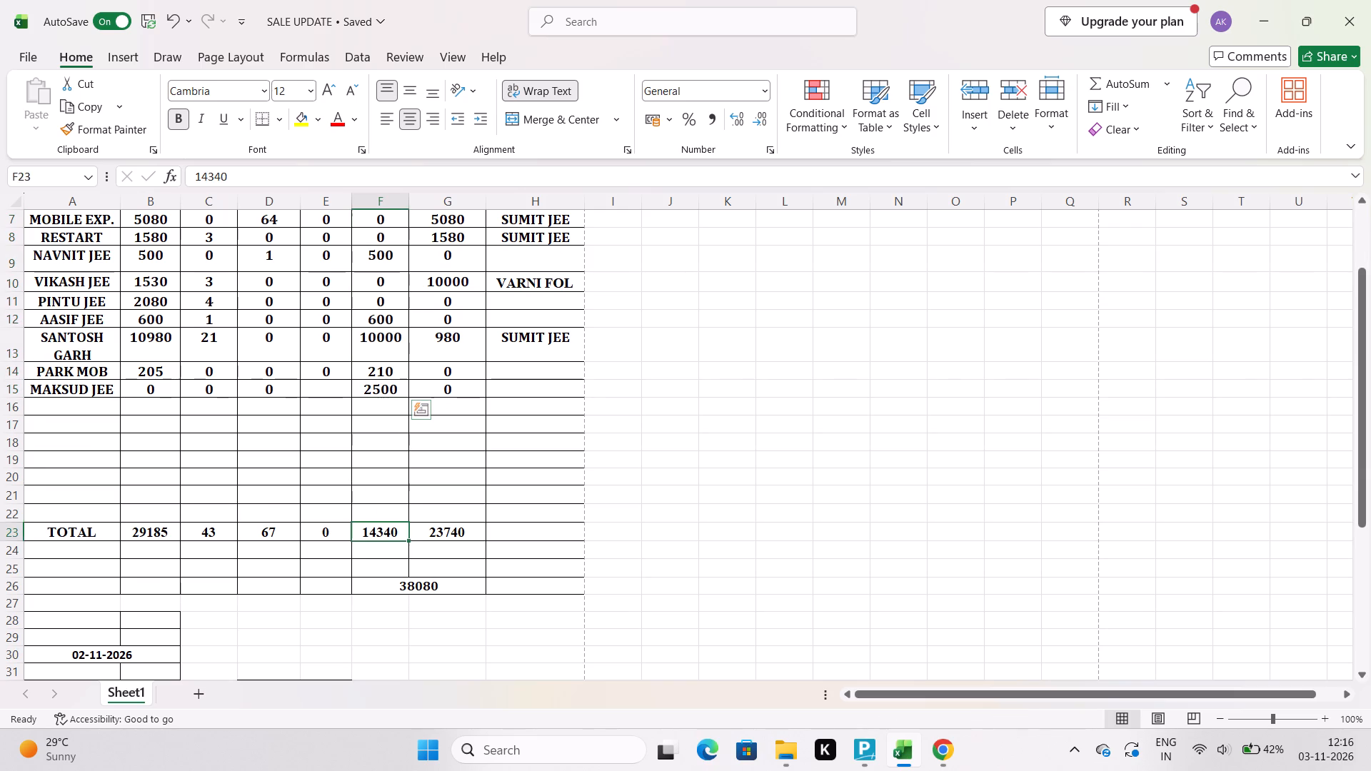
pyautogui.moveTo(388, 528); pyautogui.dragTo(423, 528)
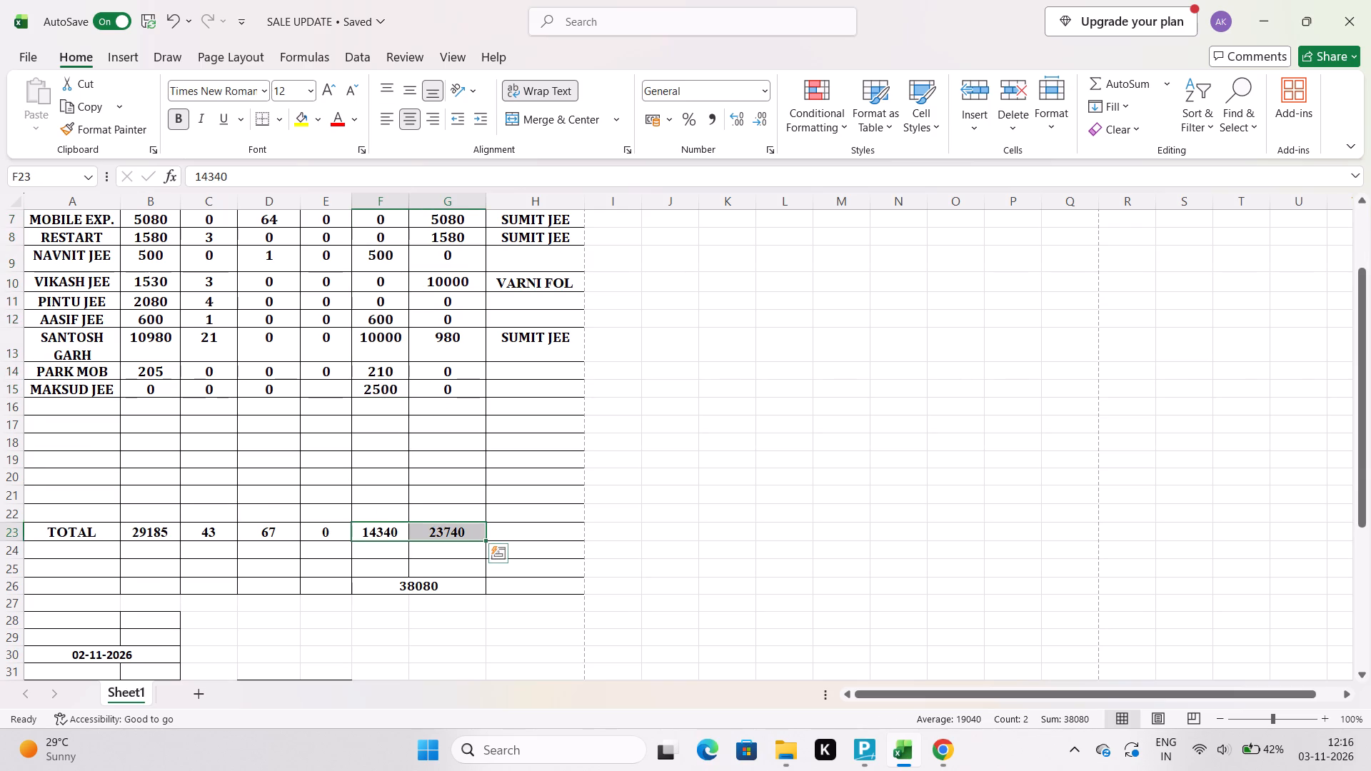
pyautogui.click(277, 484)
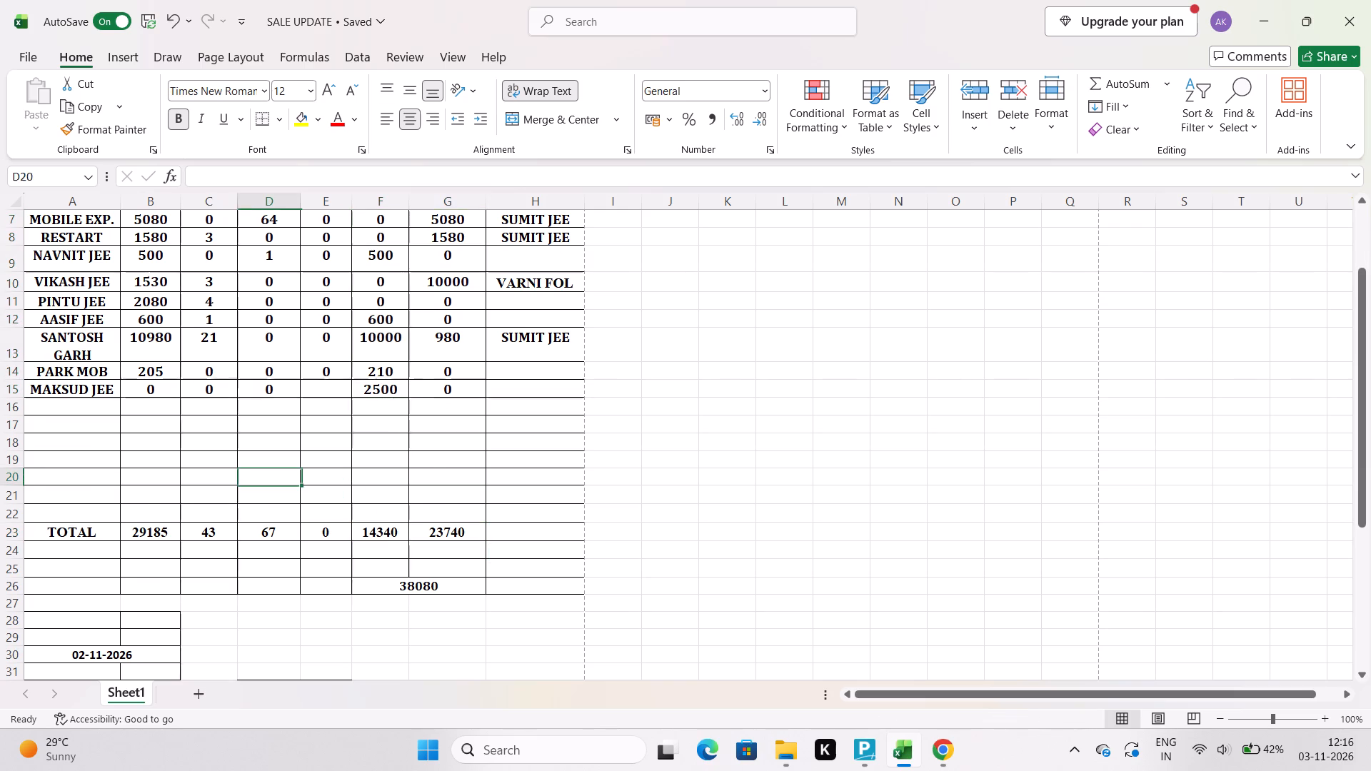
# Recheck the sums of the SPARE QTY and FOL QTY columns from GOLU JEE through MAKSUD JEE against the TOTAL row.
pyautogui.scroll(3, 250, 415)
pyautogui.moveTo(273, 291); pyautogui.dragTo(268, 514)
pyautogui.scroll(-1, 268, 514)
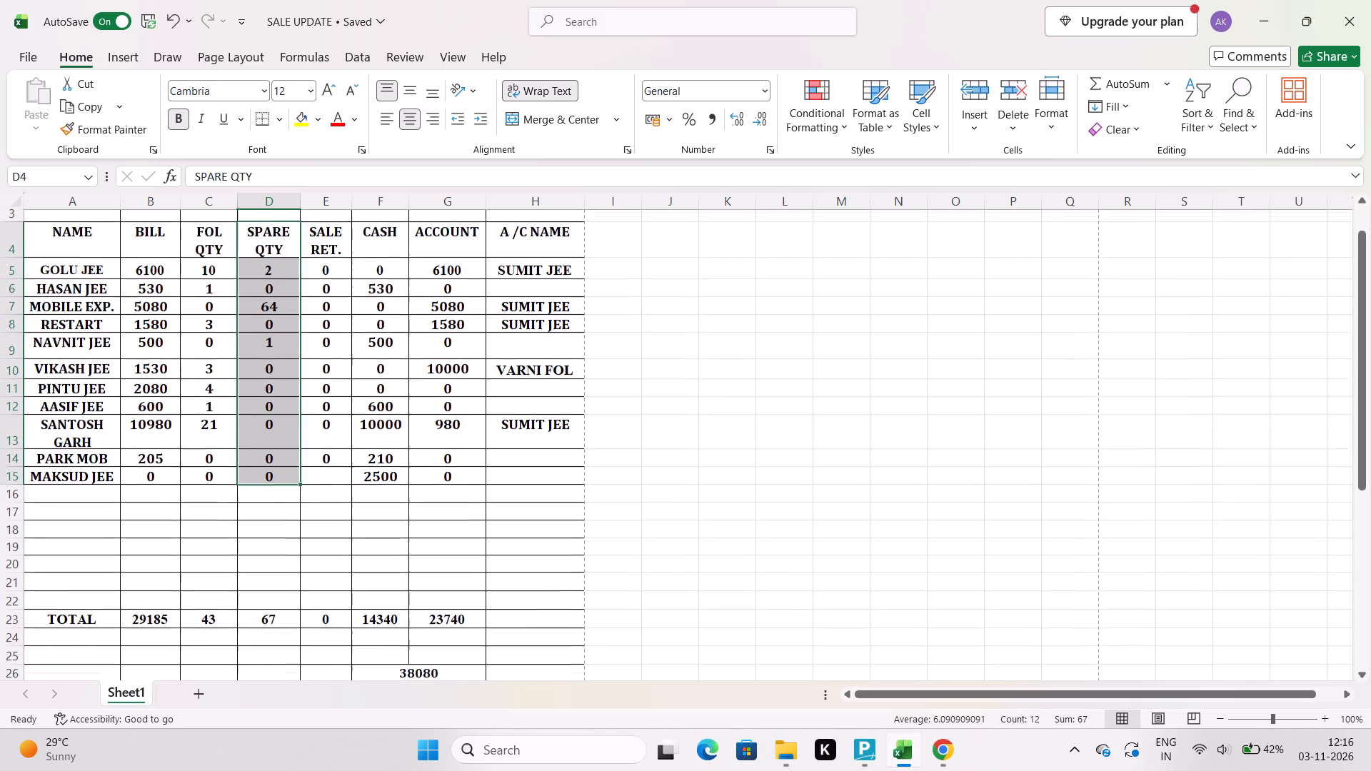
pyautogui.click(260, 538)
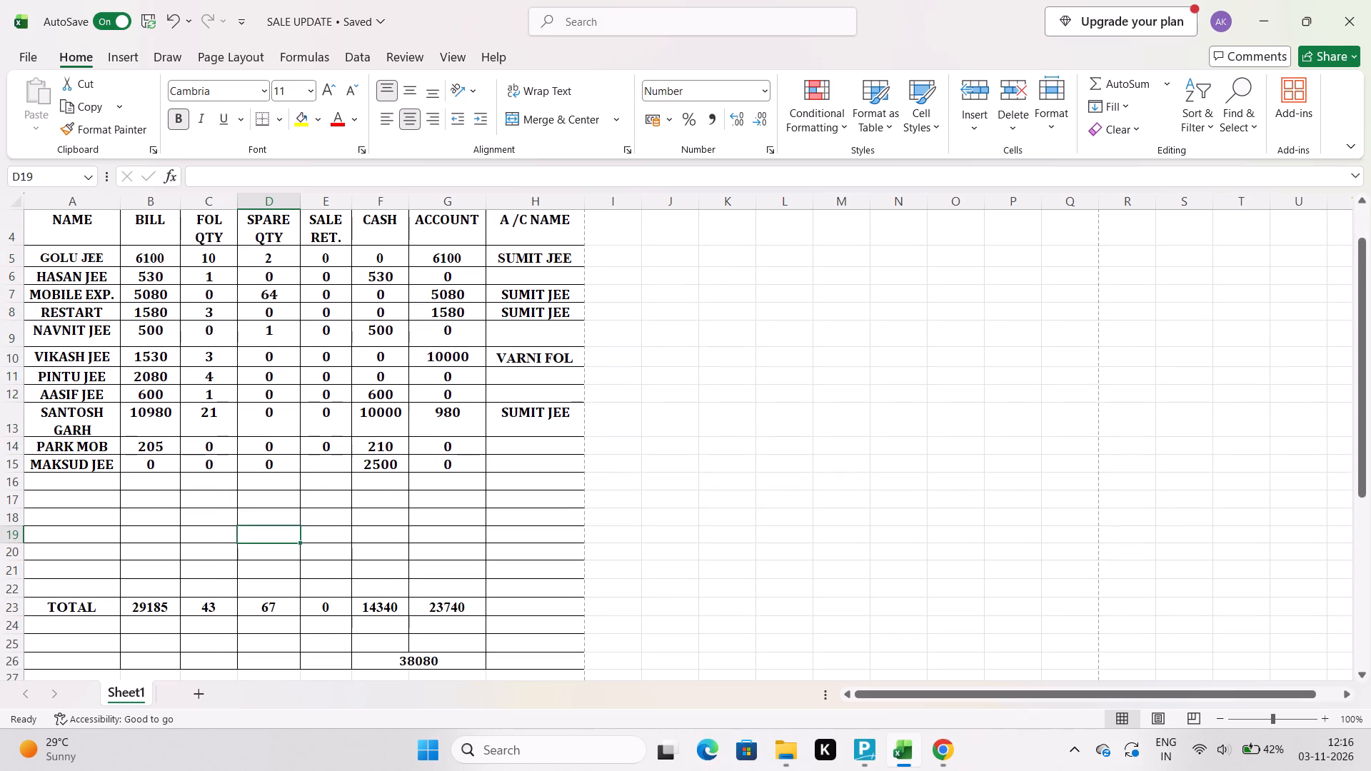
pyautogui.moveTo(201, 233); pyautogui.dragTo(215, 459)
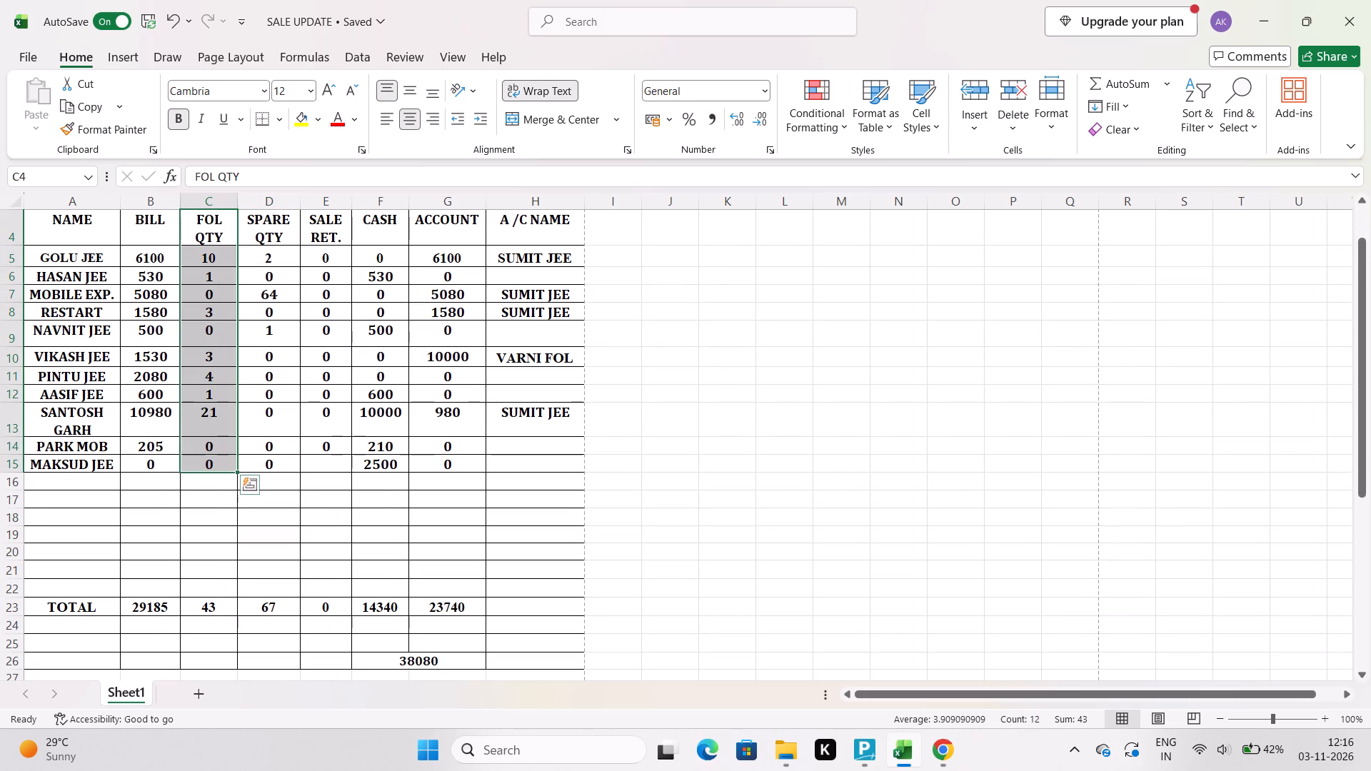
pyautogui.click(534, 519)
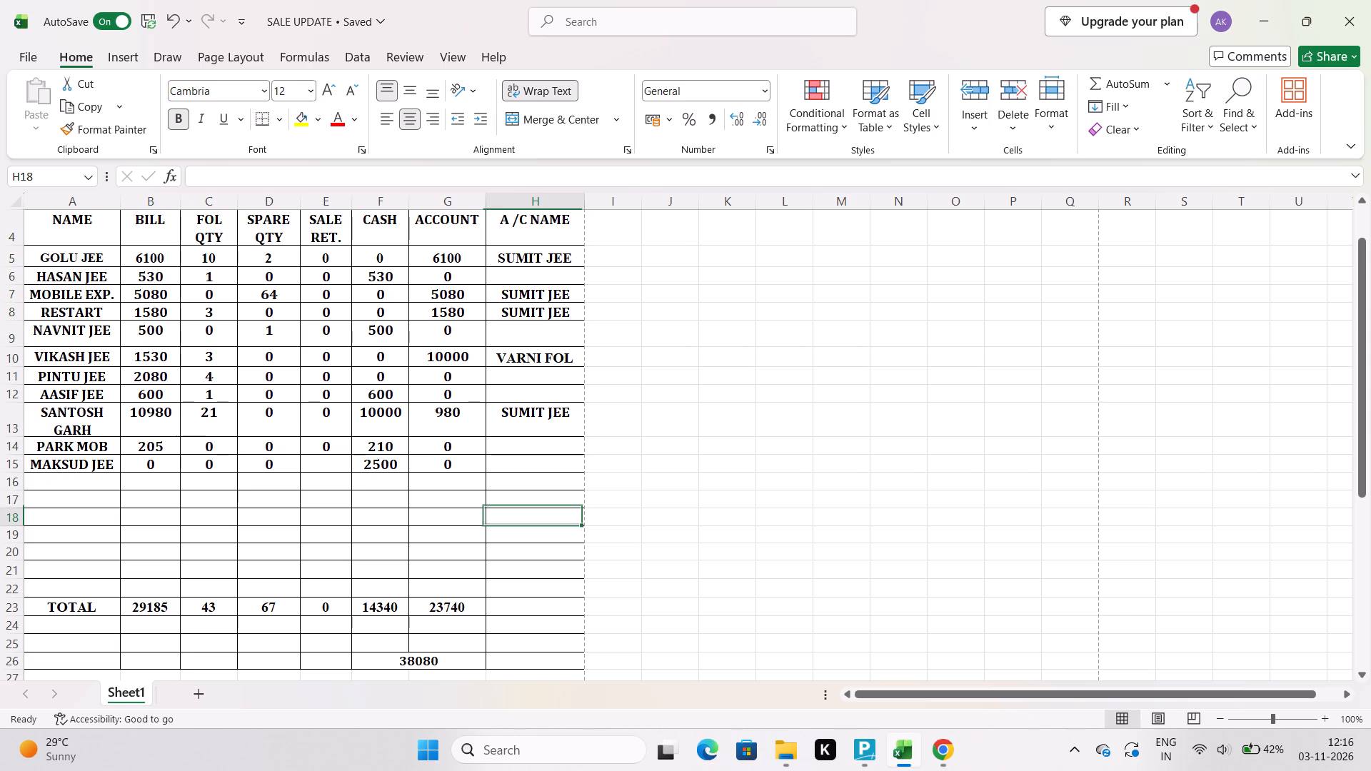
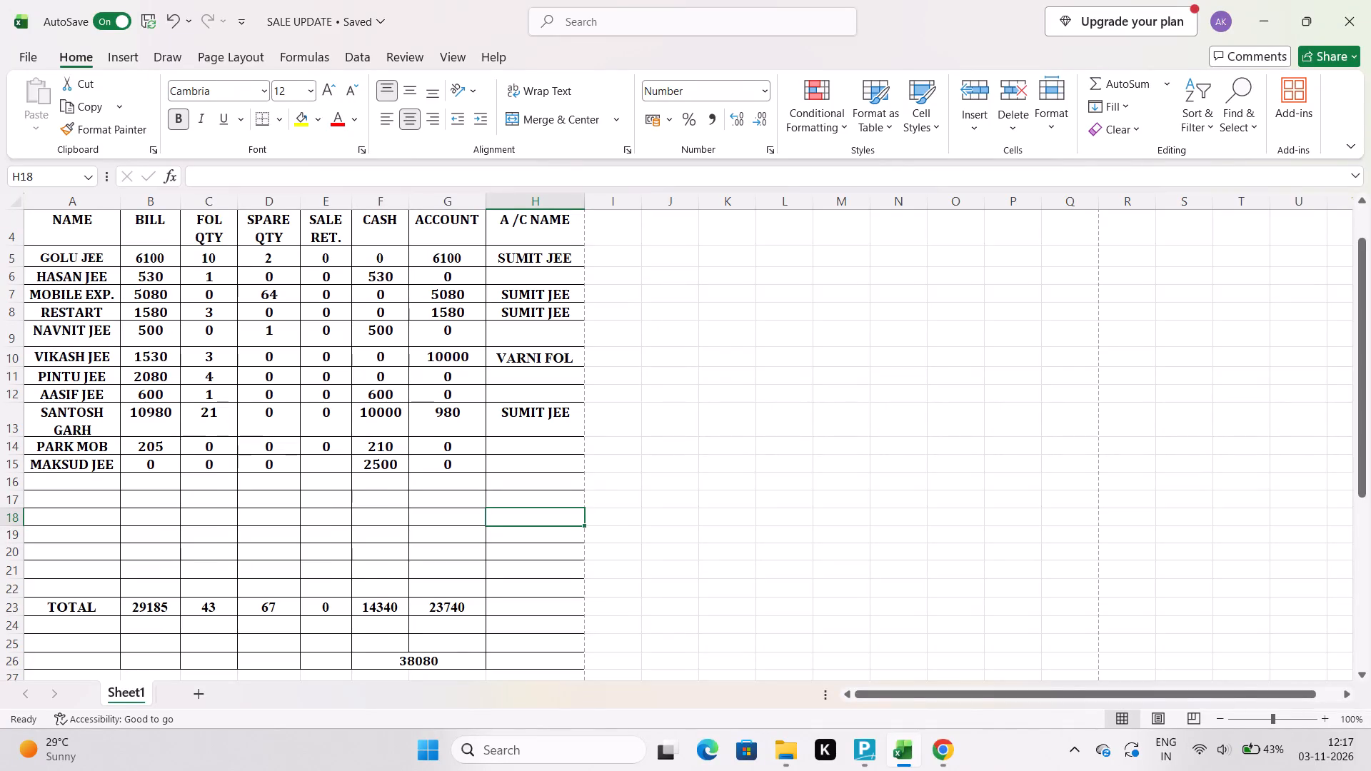
# Check the count of party entries in the NAME column from GOLU JEE through MAKSUD JEE.
pyautogui.click(74, 243)
pyautogui.click(78, 323)
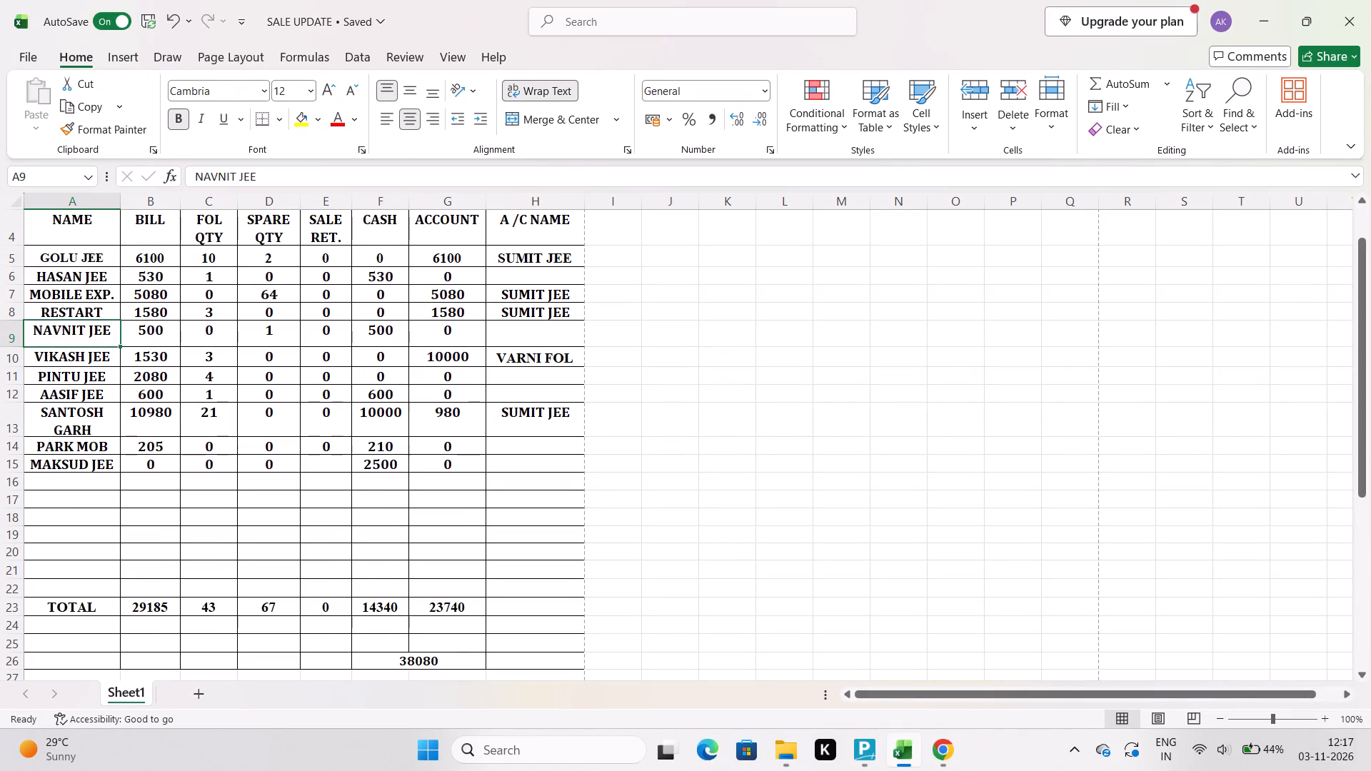
pyautogui.moveTo(70, 253); pyautogui.dragTo(79, 469)
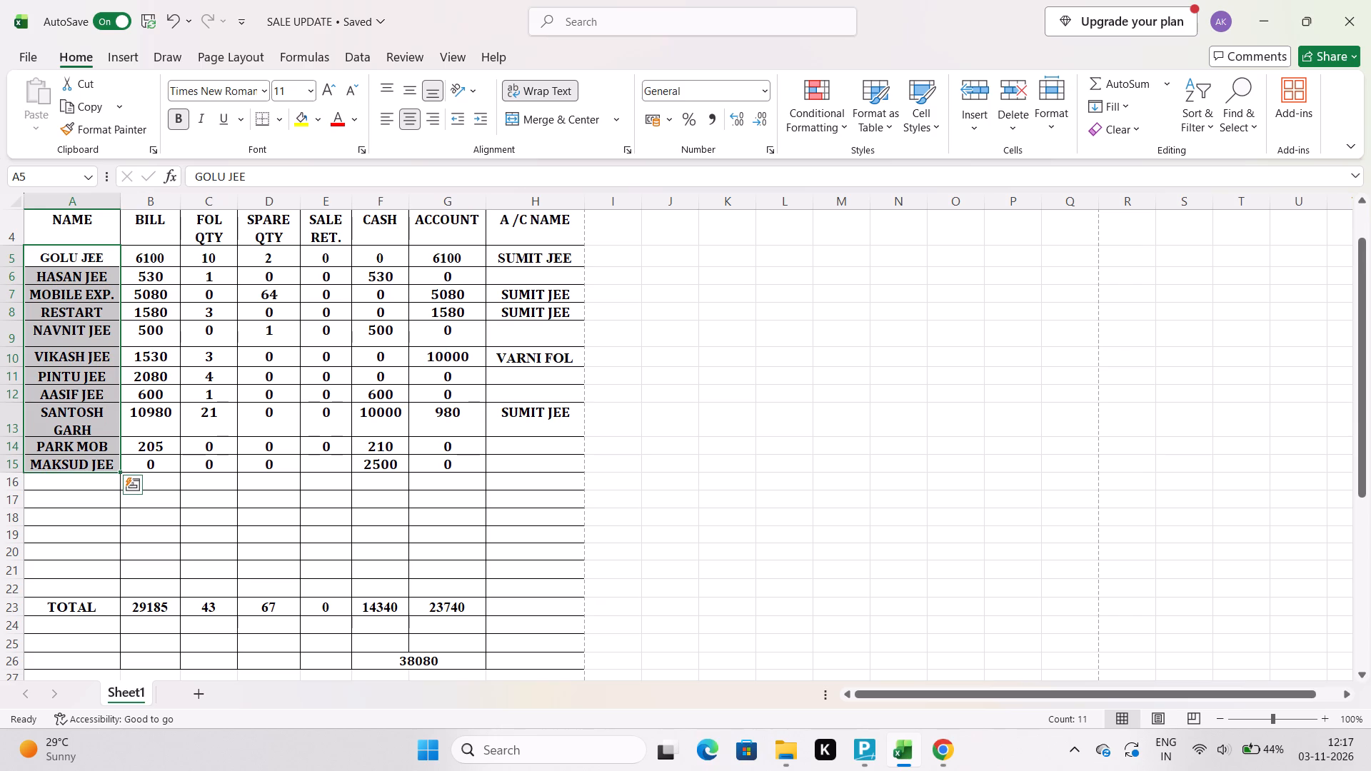
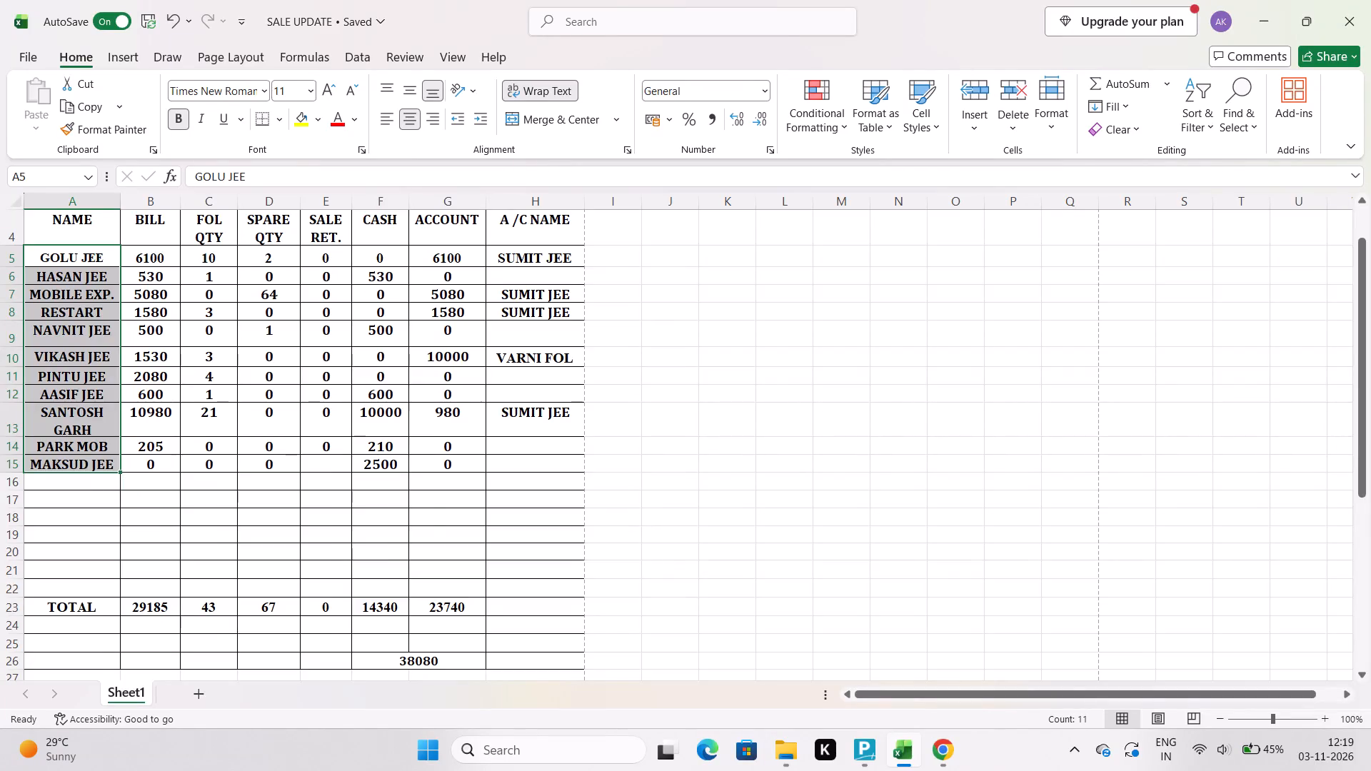
# Check the sum of the DUES column from VIKASH JEE to SUBHASH JEE and correct the dues TOTAL to 620444.
pyautogui.scroll(-6, 341, 459)
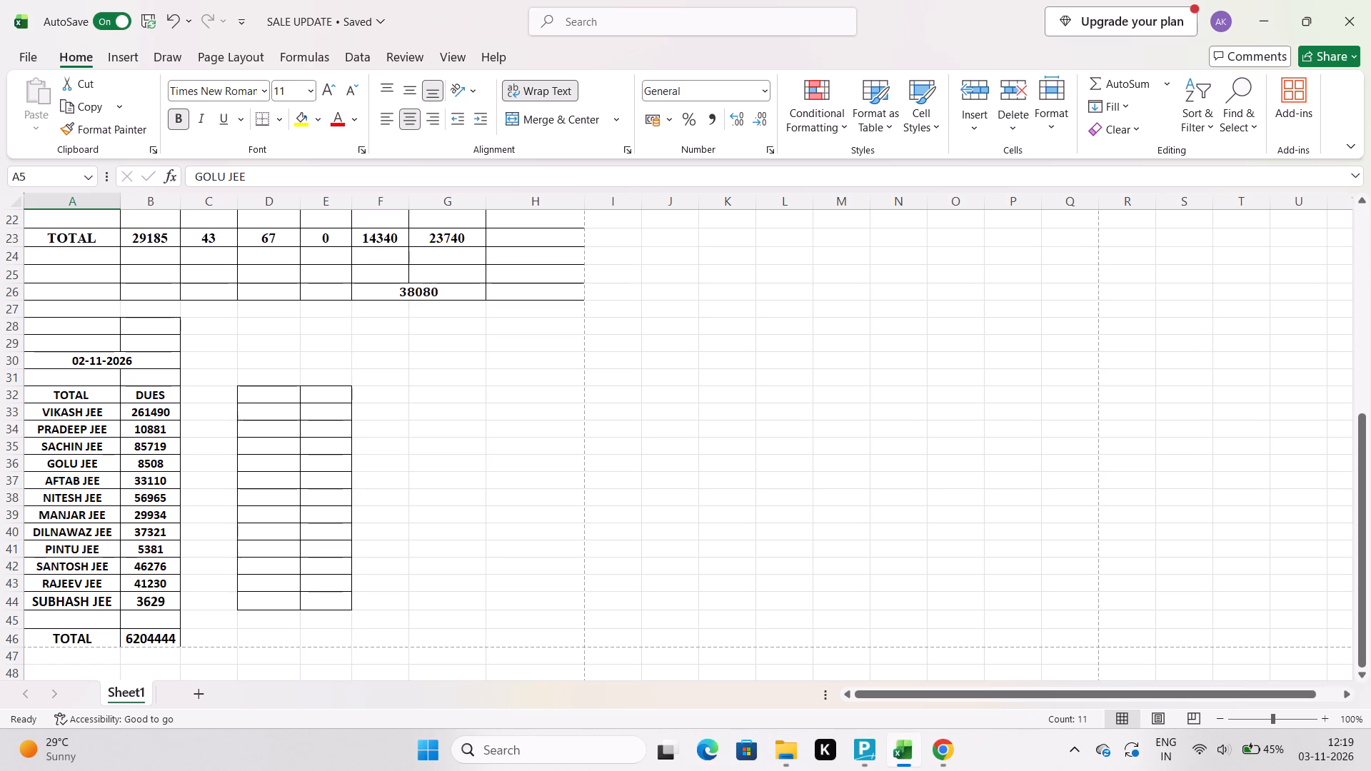
pyautogui.moveTo(156, 376); pyautogui.dragTo(146, 530)
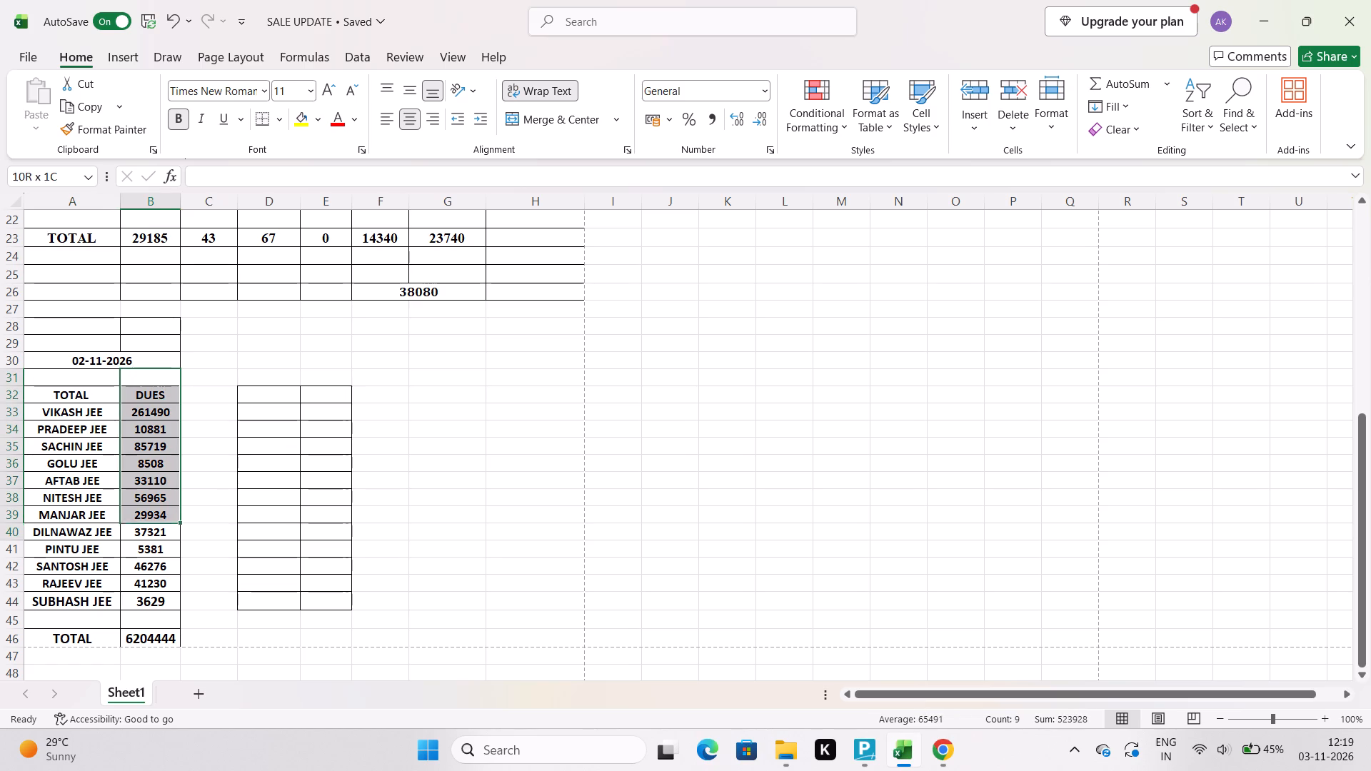
pyautogui.moveTo(146, 530); pyautogui.dragTo(138, 605)
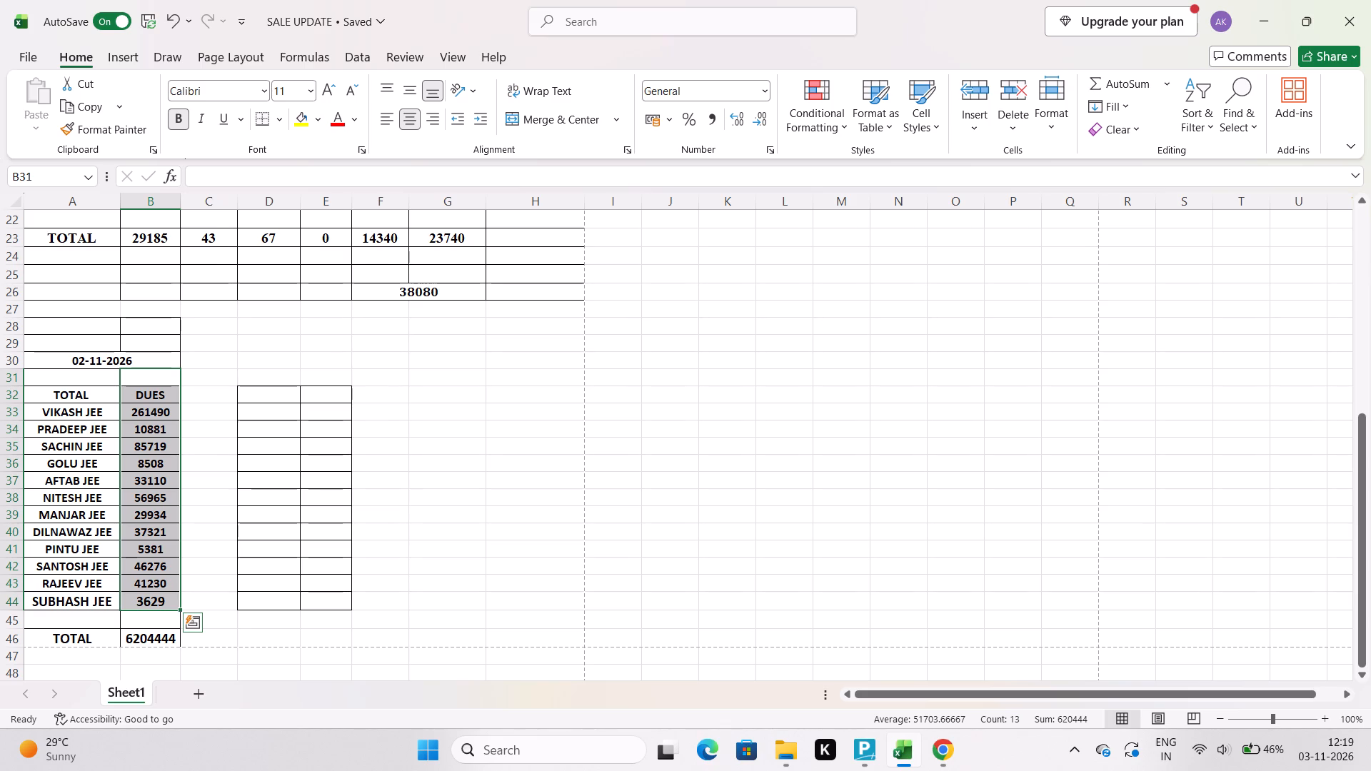
pyautogui.click(175, 641)
pyautogui.doubleClick(176, 633)
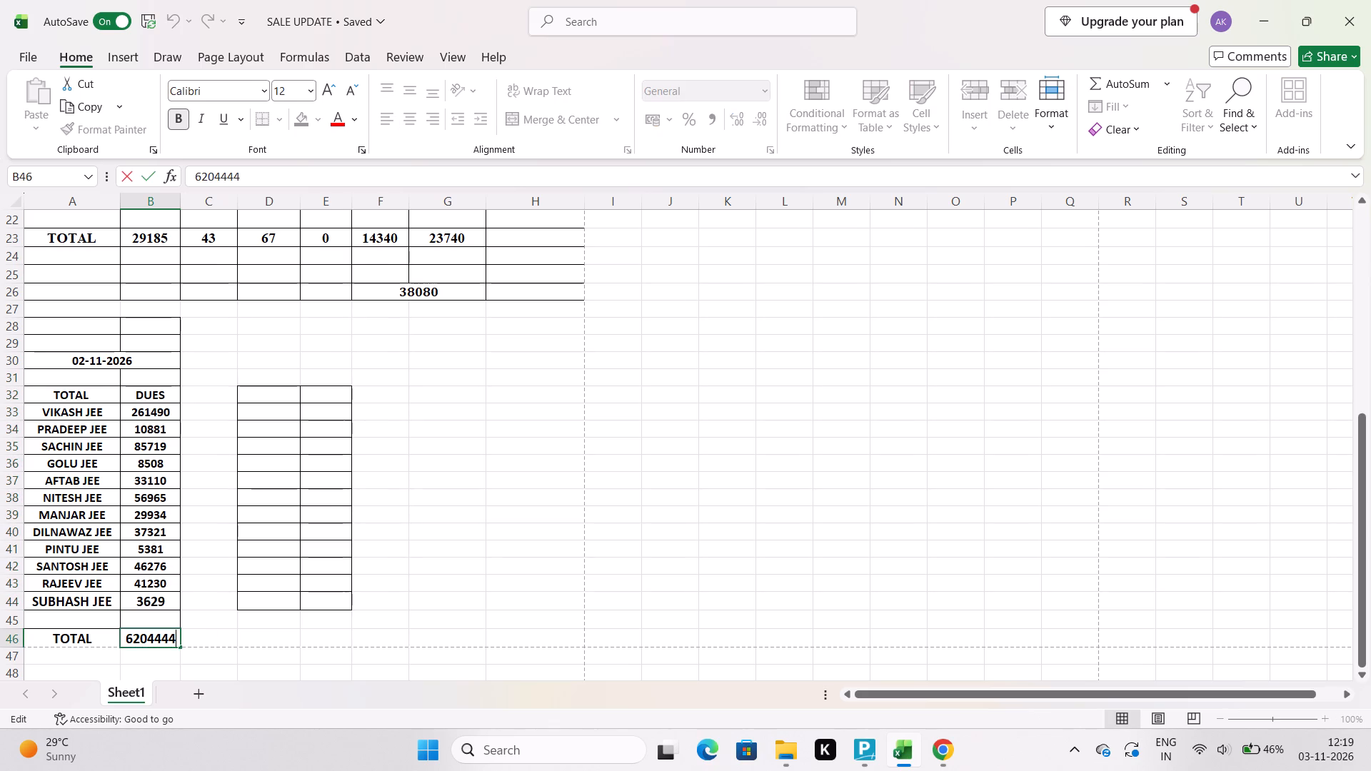
pyautogui.press('BackSpace')
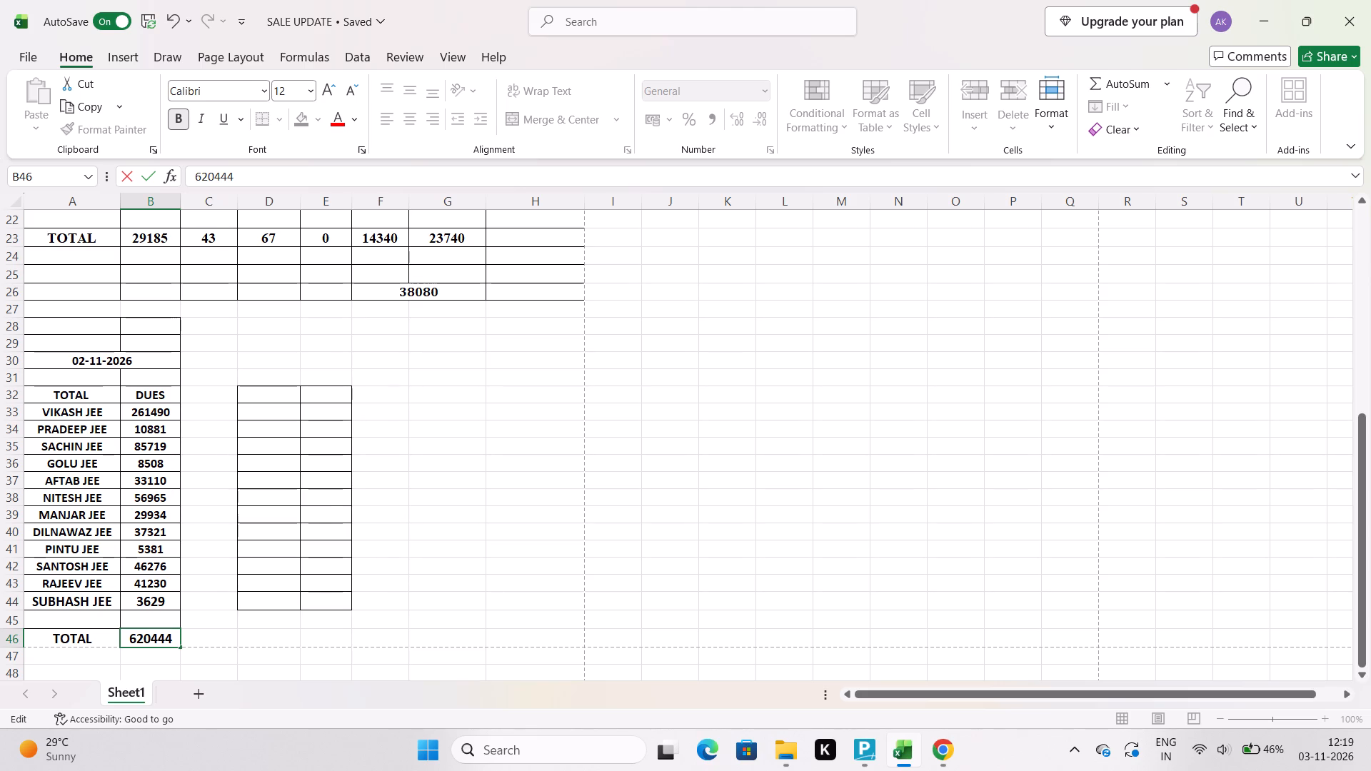
pyautogui.moveTo(162, 372); pyautogui.dragTo(146, 601)
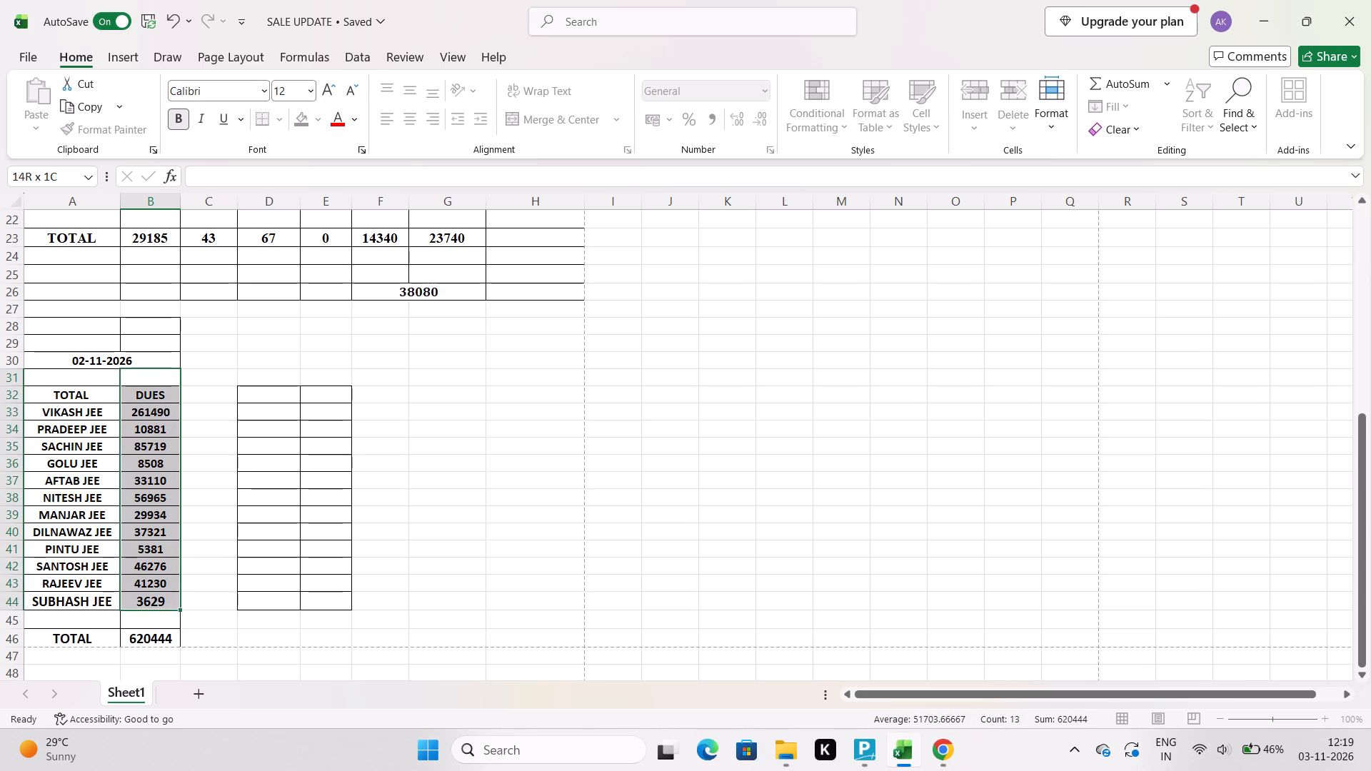
pyautogui.moveTo(146, 601); pyautogui.dragTo(146, 608)
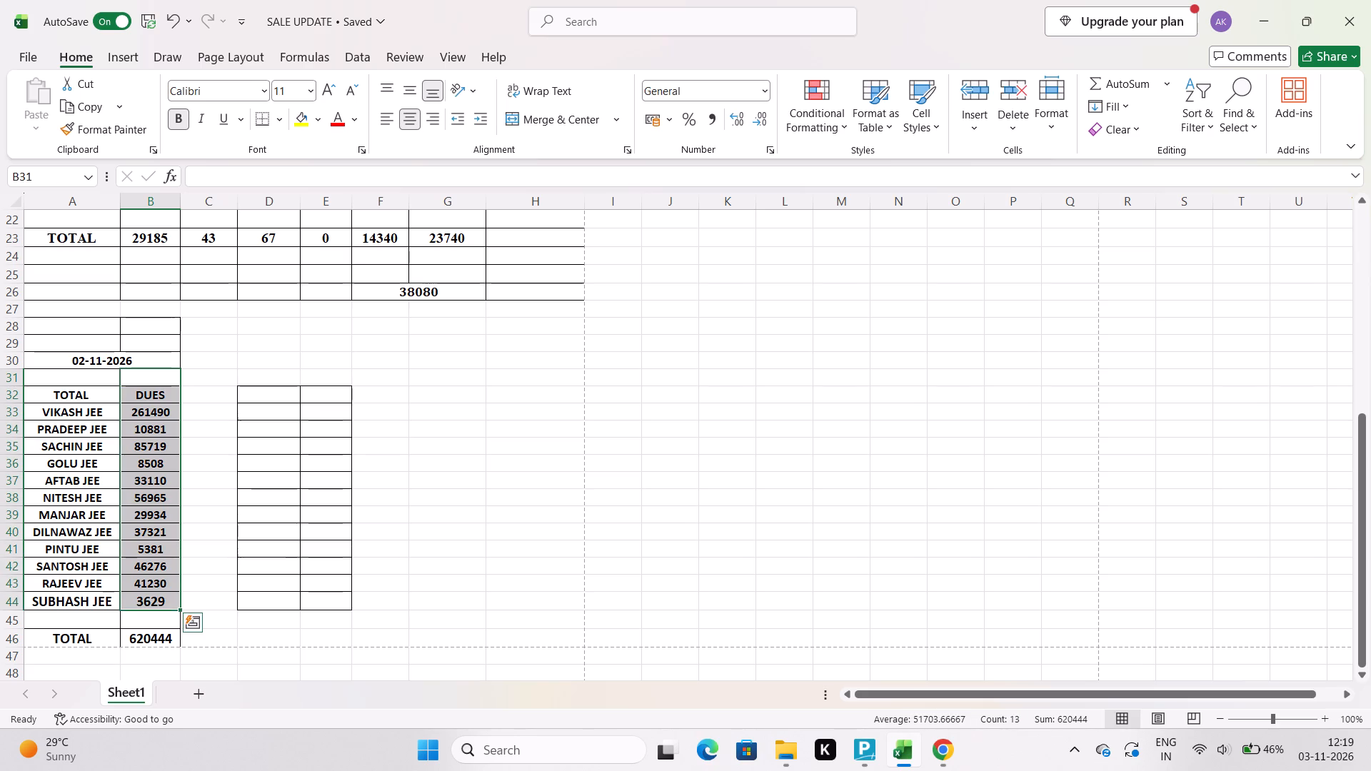
# Check the ACCOUNT and CASH column sums against the TOTAL row, and their combined sum against the grand total below.
pyautogui.scroll(4, 238, 456)
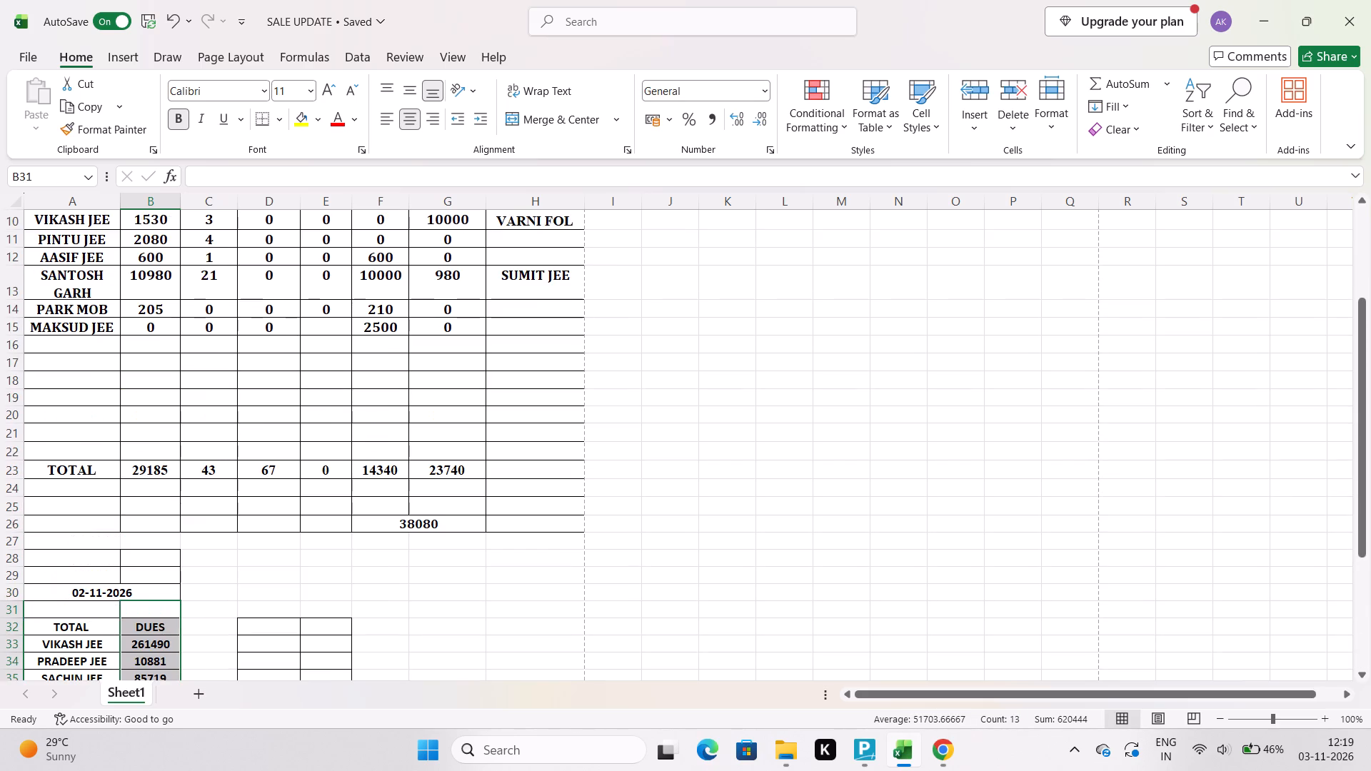
pyautogui.scroll(4, 319, 409)
pyautogui.moveTo(440, 282); pyautogui.dragTo(440, 336)
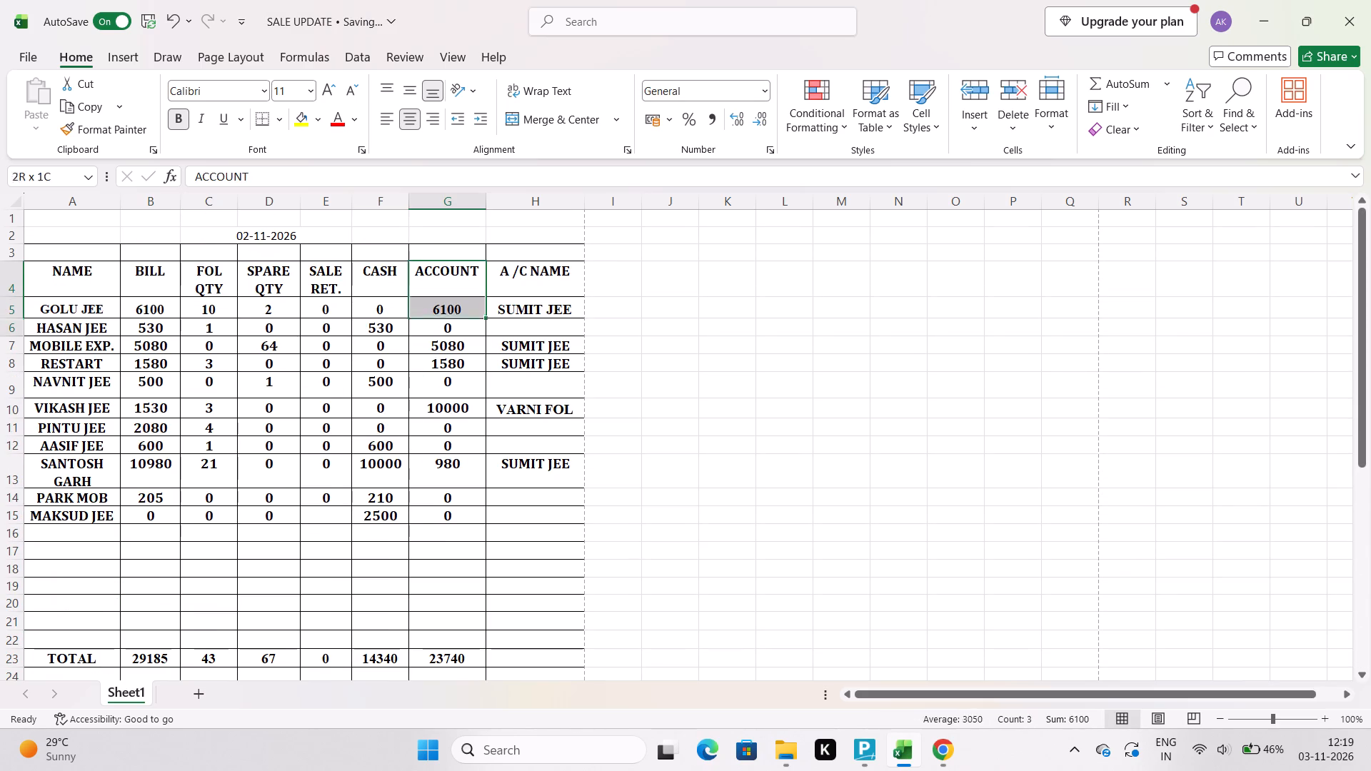
pyautogui.moveTo(440, 336); pyautogui.dragTo(441, 516)
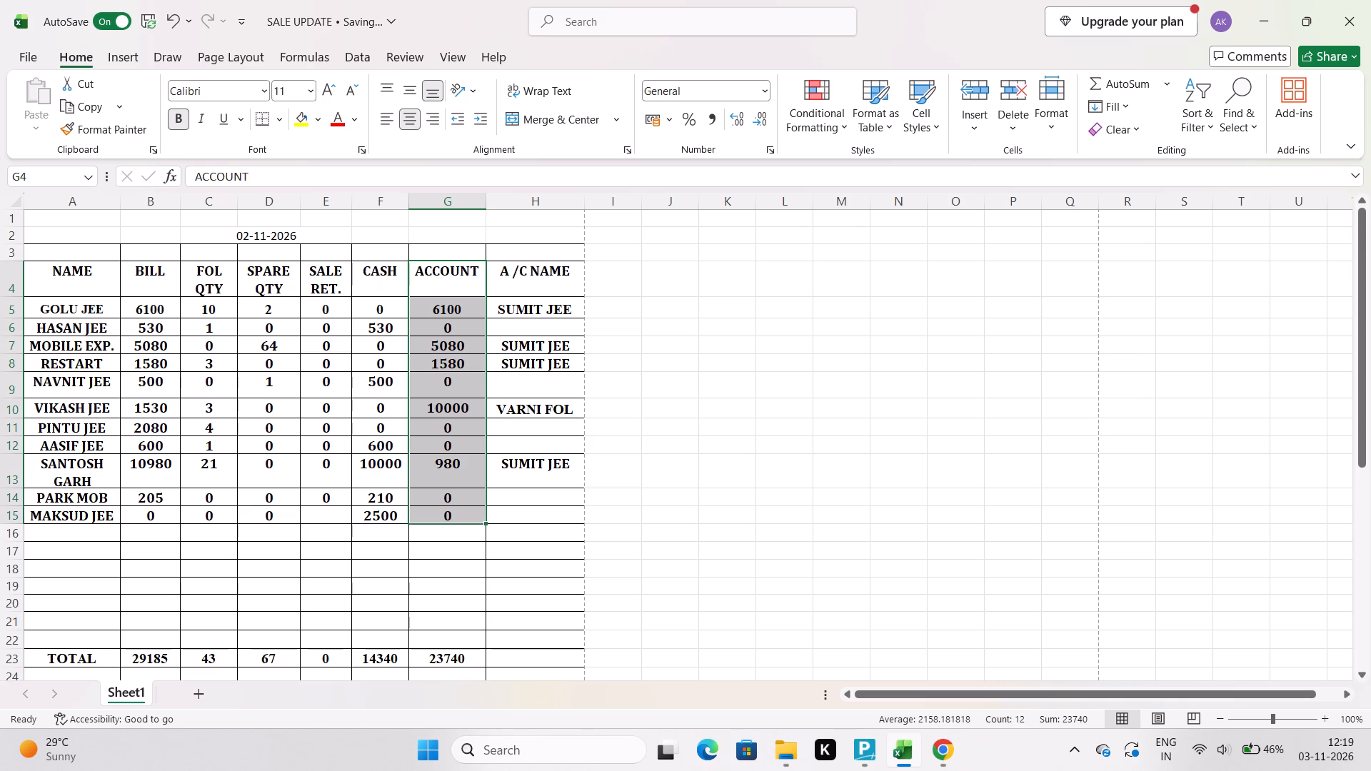
pyautogui.click(833, 590)
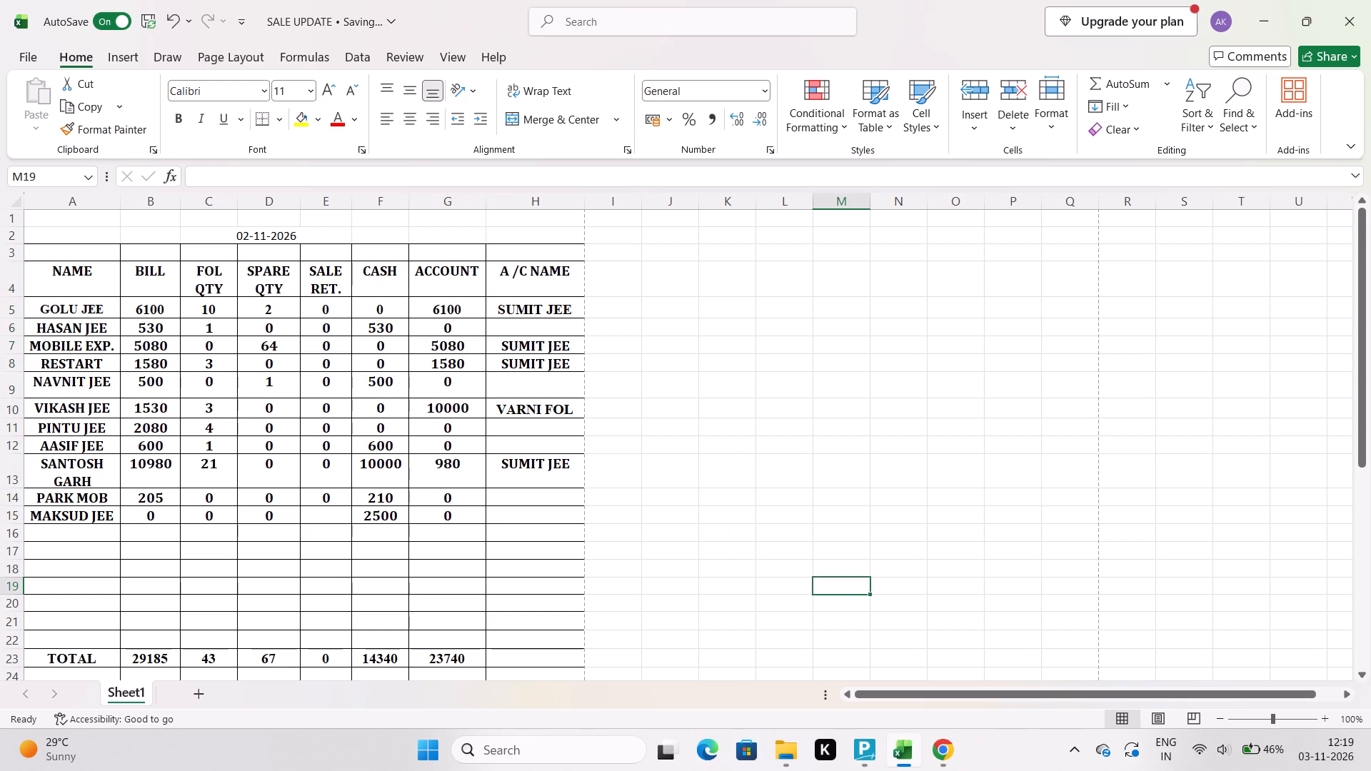
pyautogui.moveTo(381, 282); pyautogui.dragTo(376, 519)
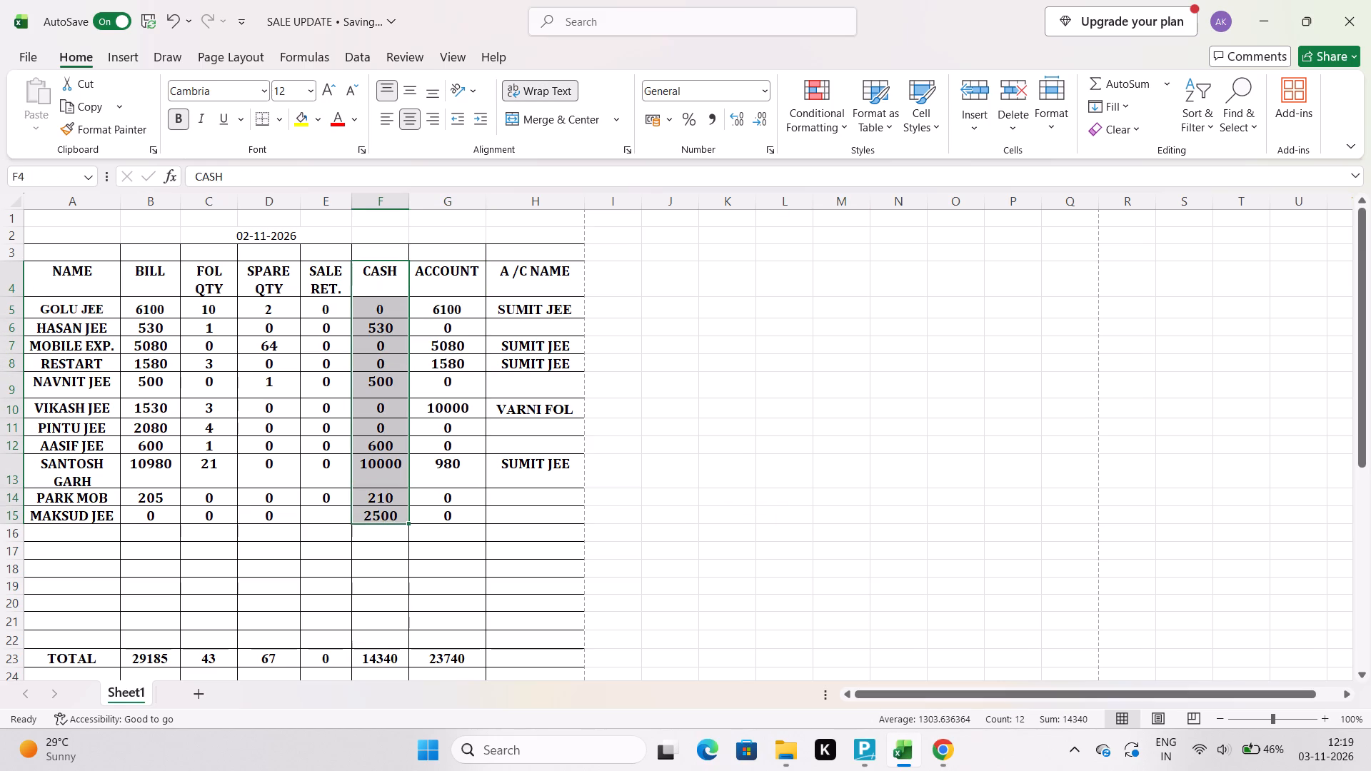
pyautogui.click(1037, 607)
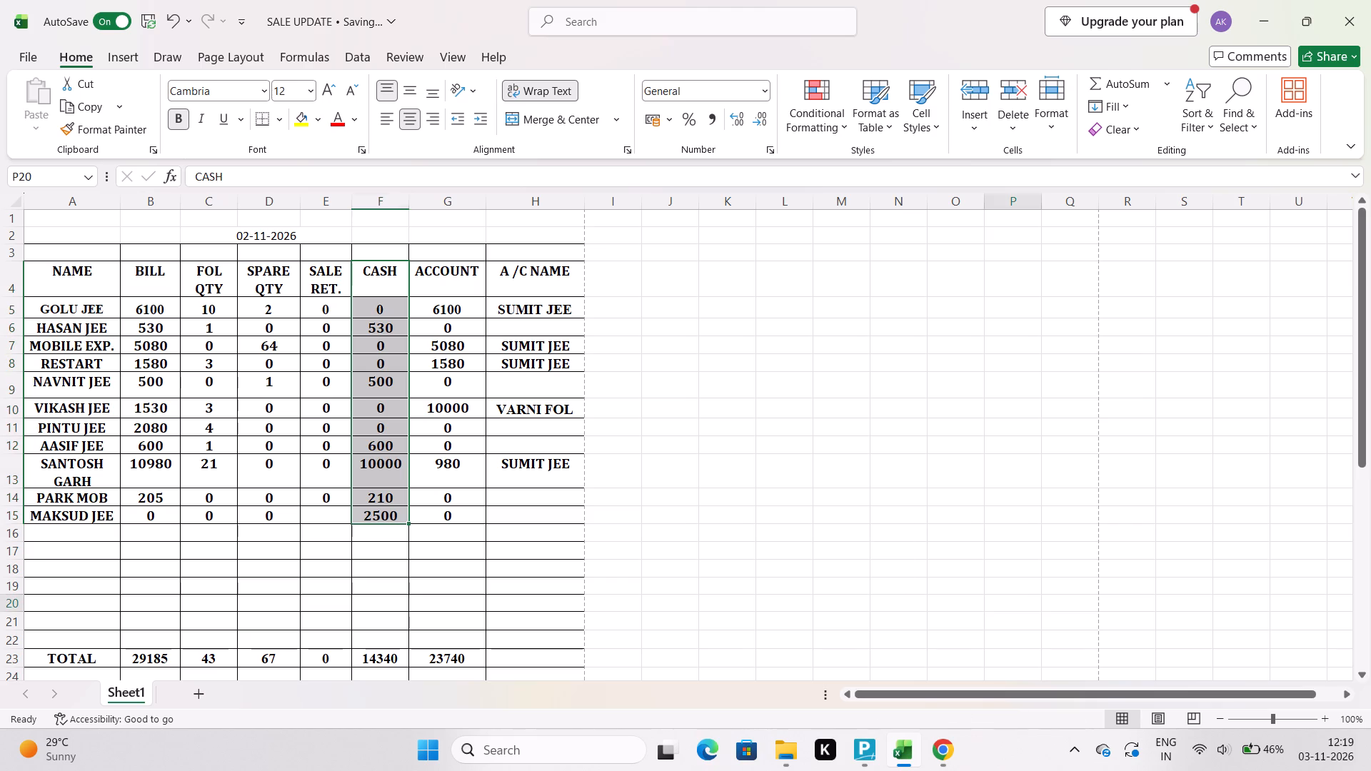
pyautogui.scroll(-1, 385, 646)
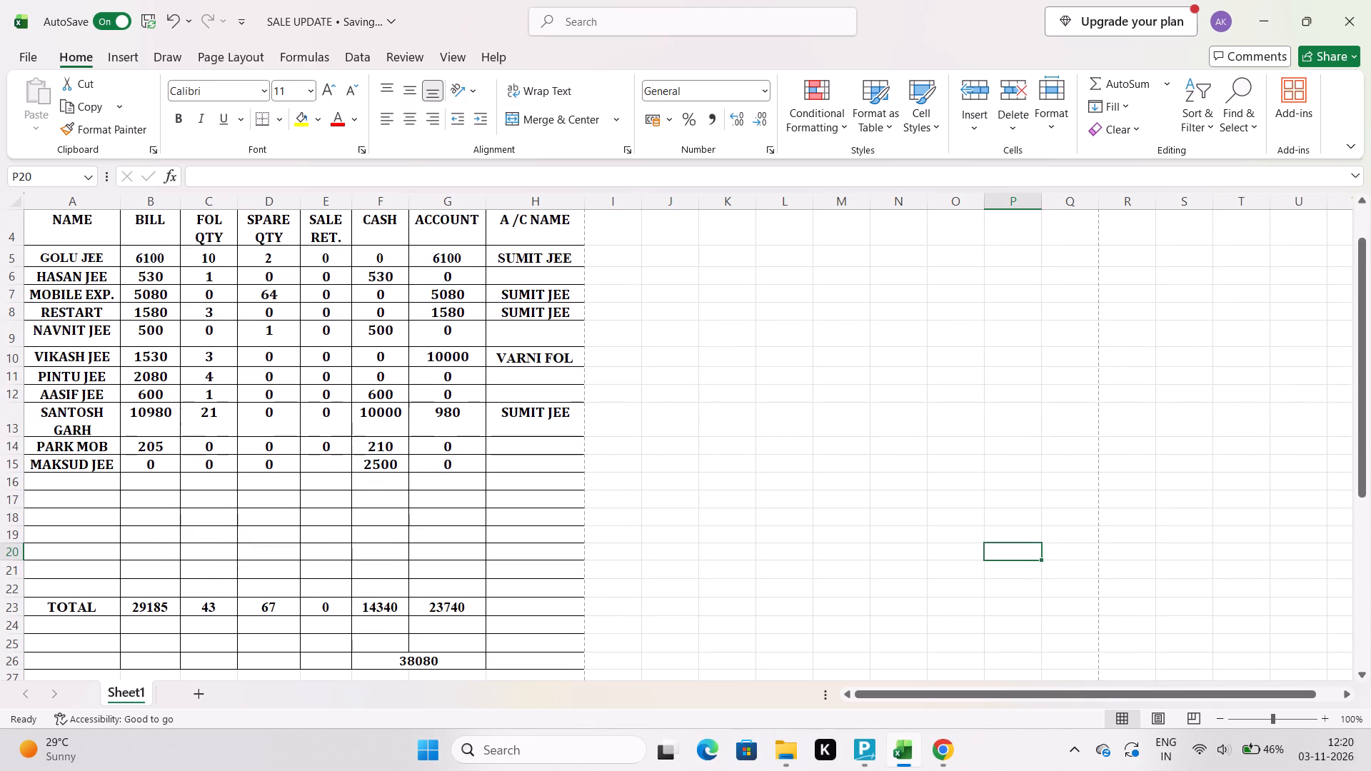
pyautogui.moveTo(360, 600); pyautogui.dragTo(421, 602)
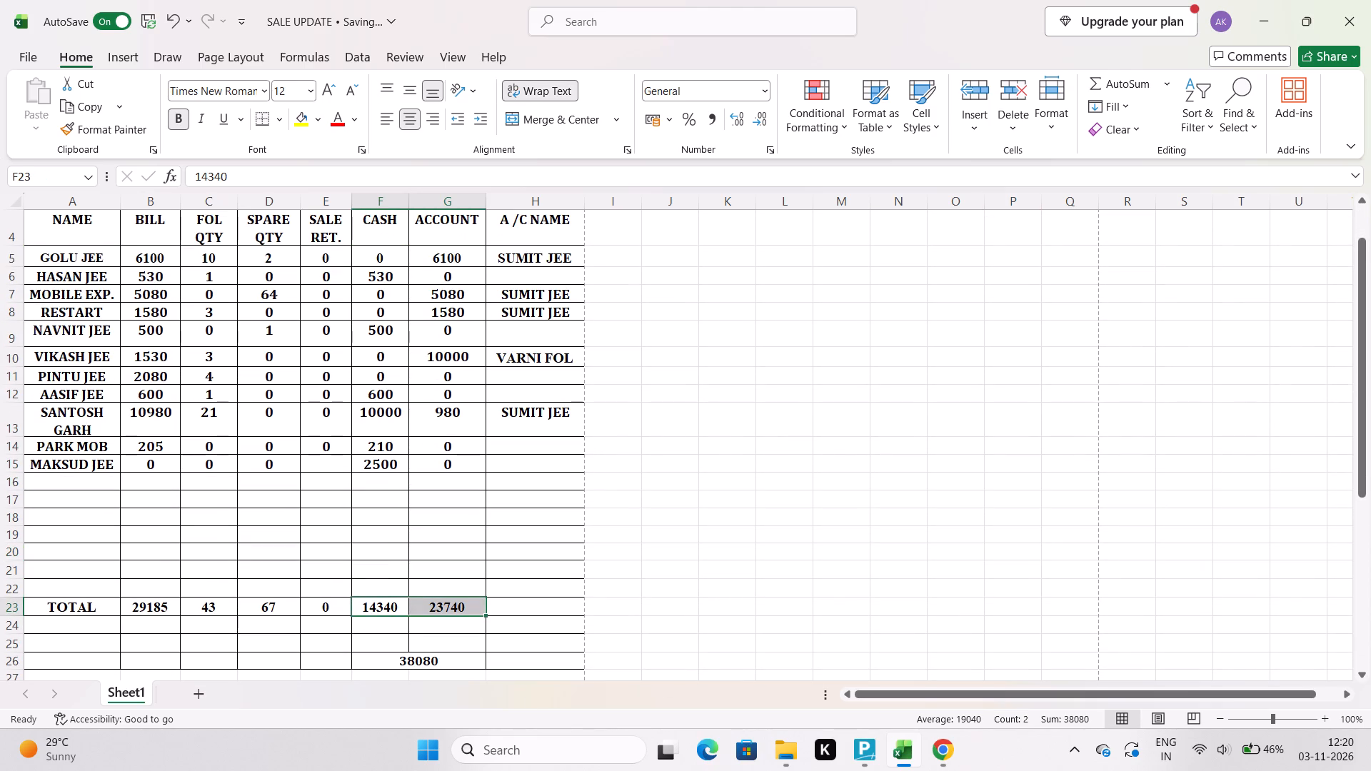
pyautogui.scroll(-1, 445, 608)
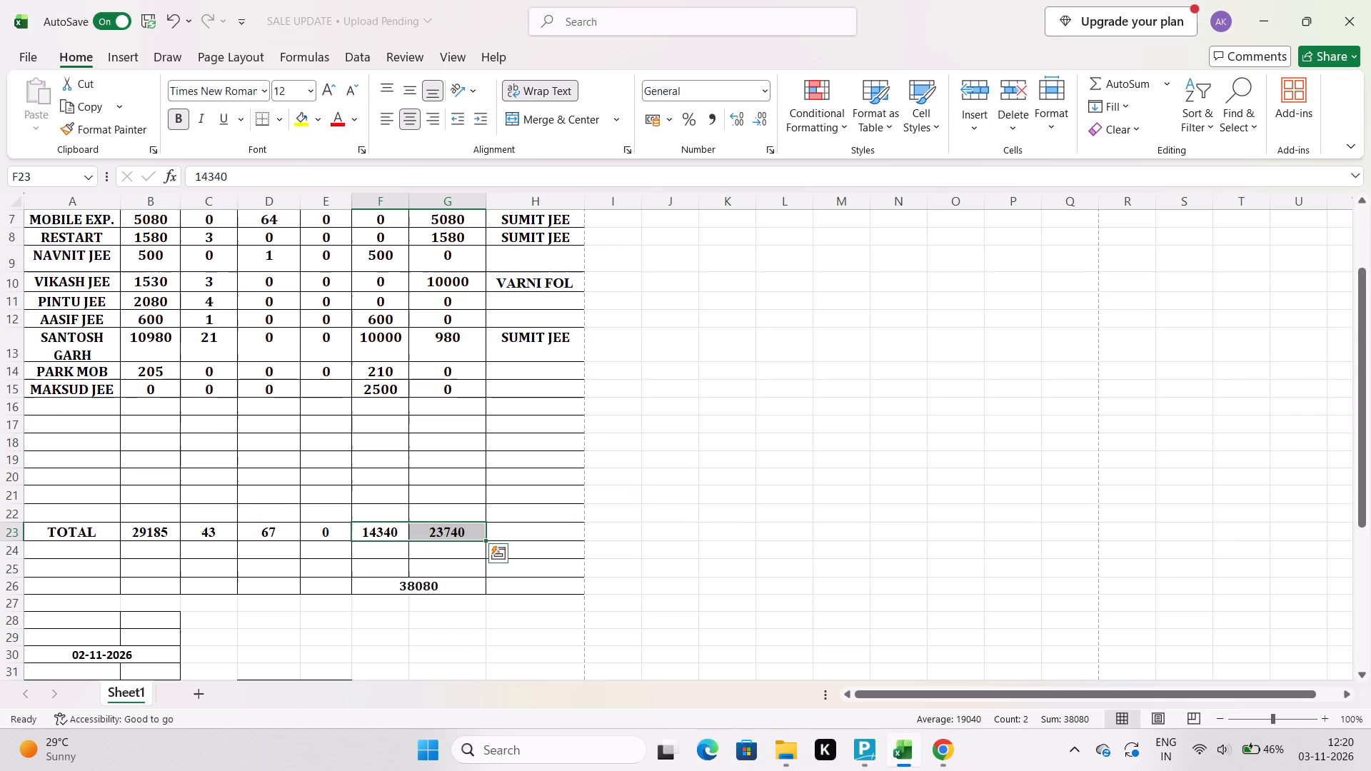
pyautogui.click(403, 634)
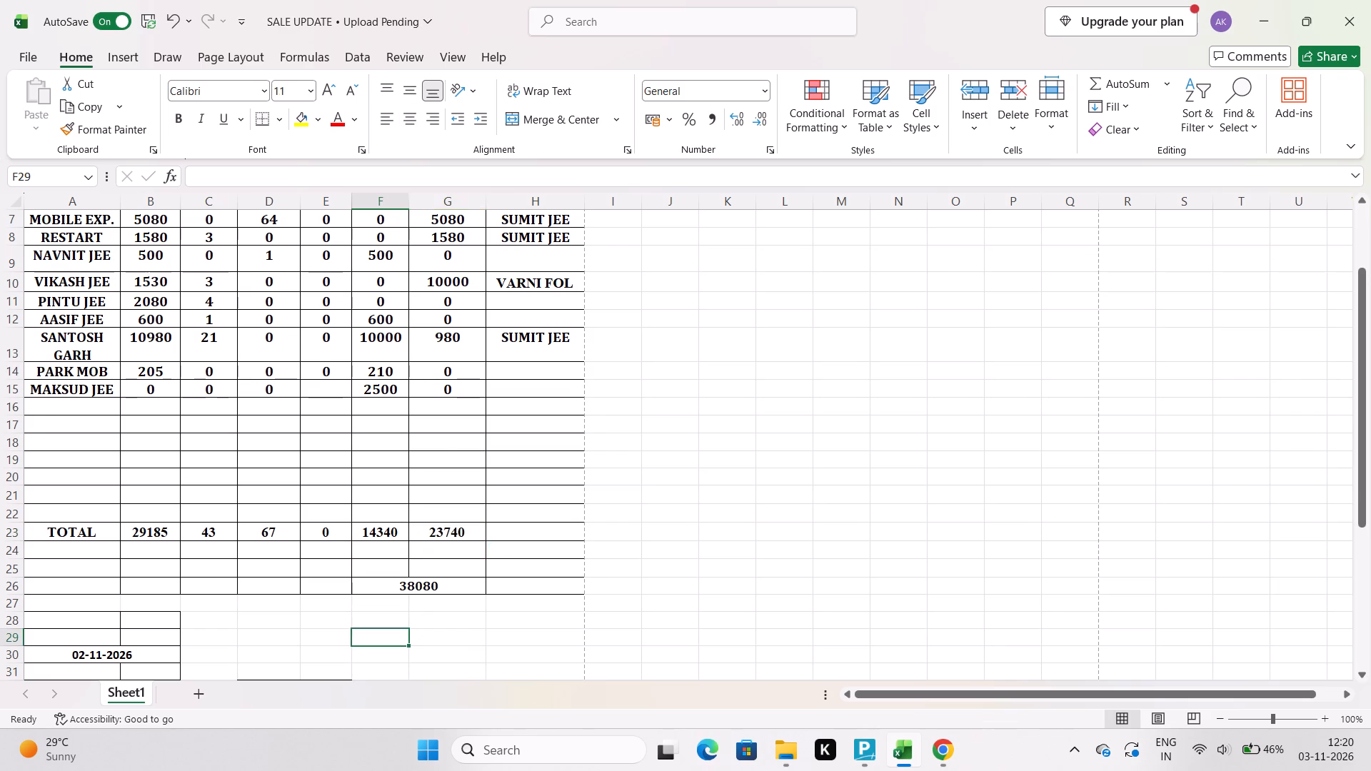
# Check the SPARE QTY, FOL QTY and BILL column sums against the TOTAL row.
pyautogui.scroll(1, 352, 396)
pyautogui.moveTo(271, 231); pyautogui.dragTo(263, 306)
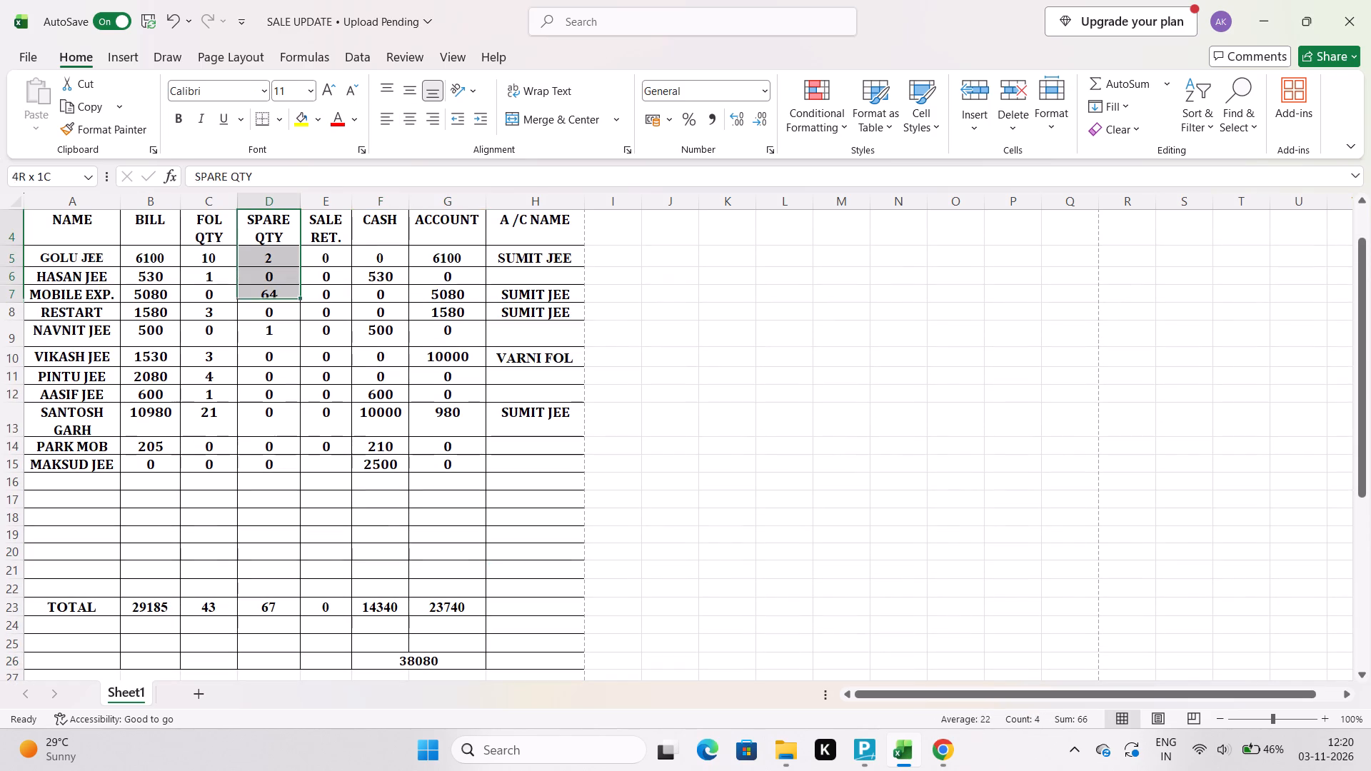
pyautogui.moveTo(263, 306); pyautogui.dragTo(266, 463)
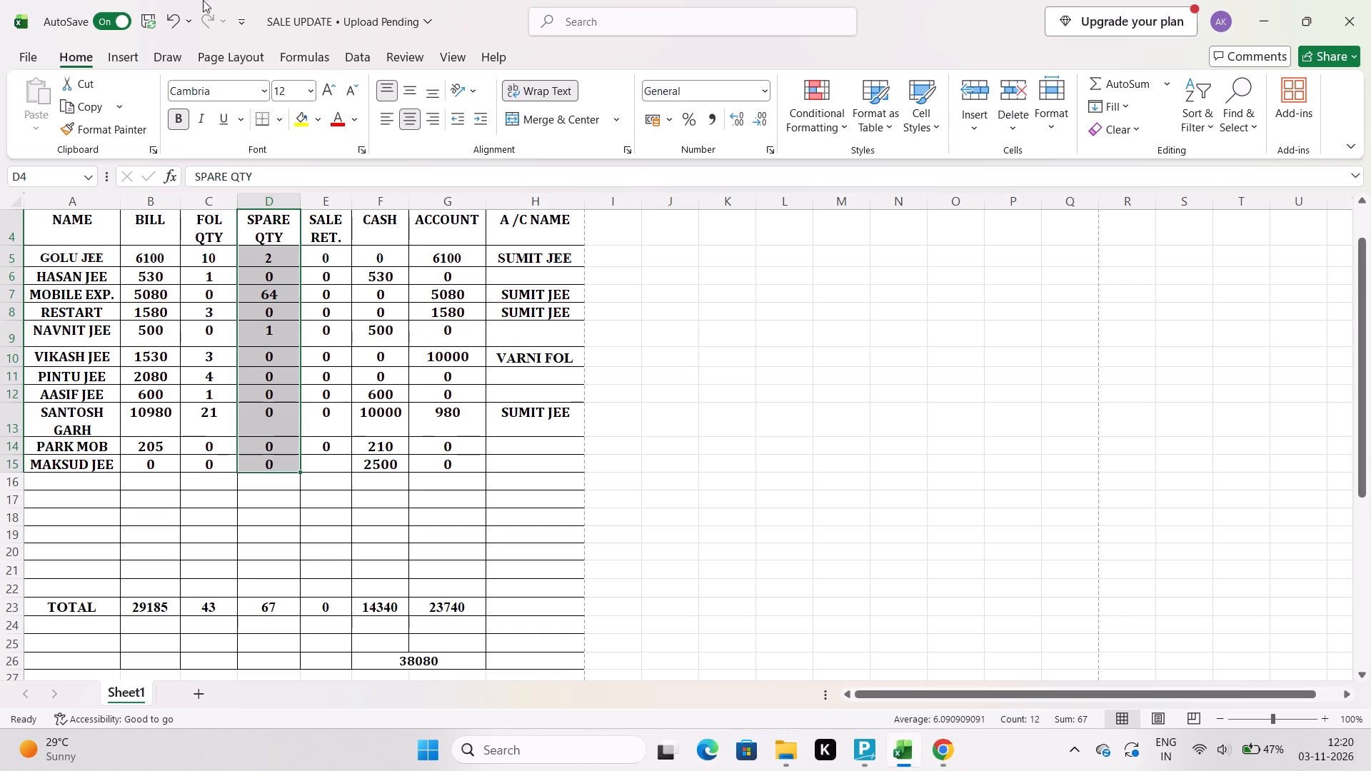
pyautogui.moveTo(211, 236); pyautogui.dragTo(215, 265)
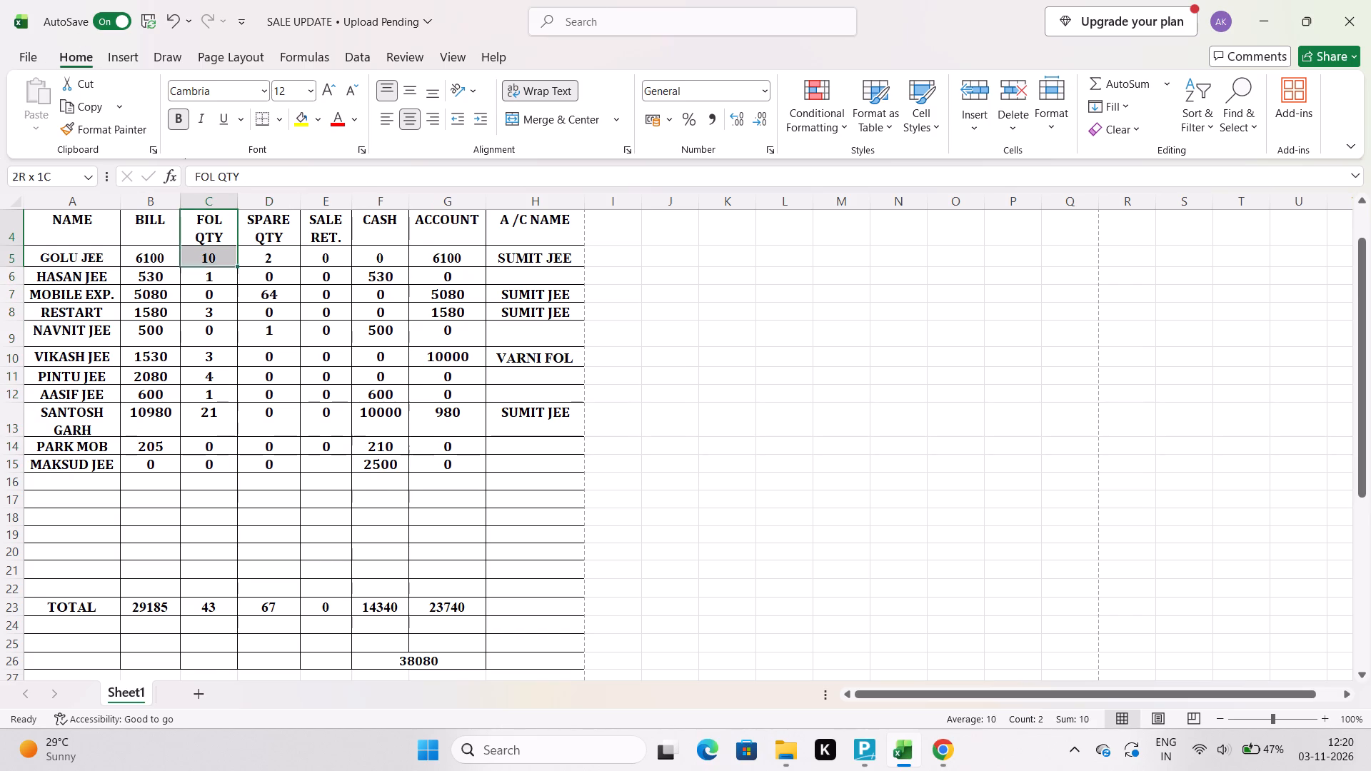
pyautogui.moveTo(215, 265); pyautogui.dragTo(199, 468)
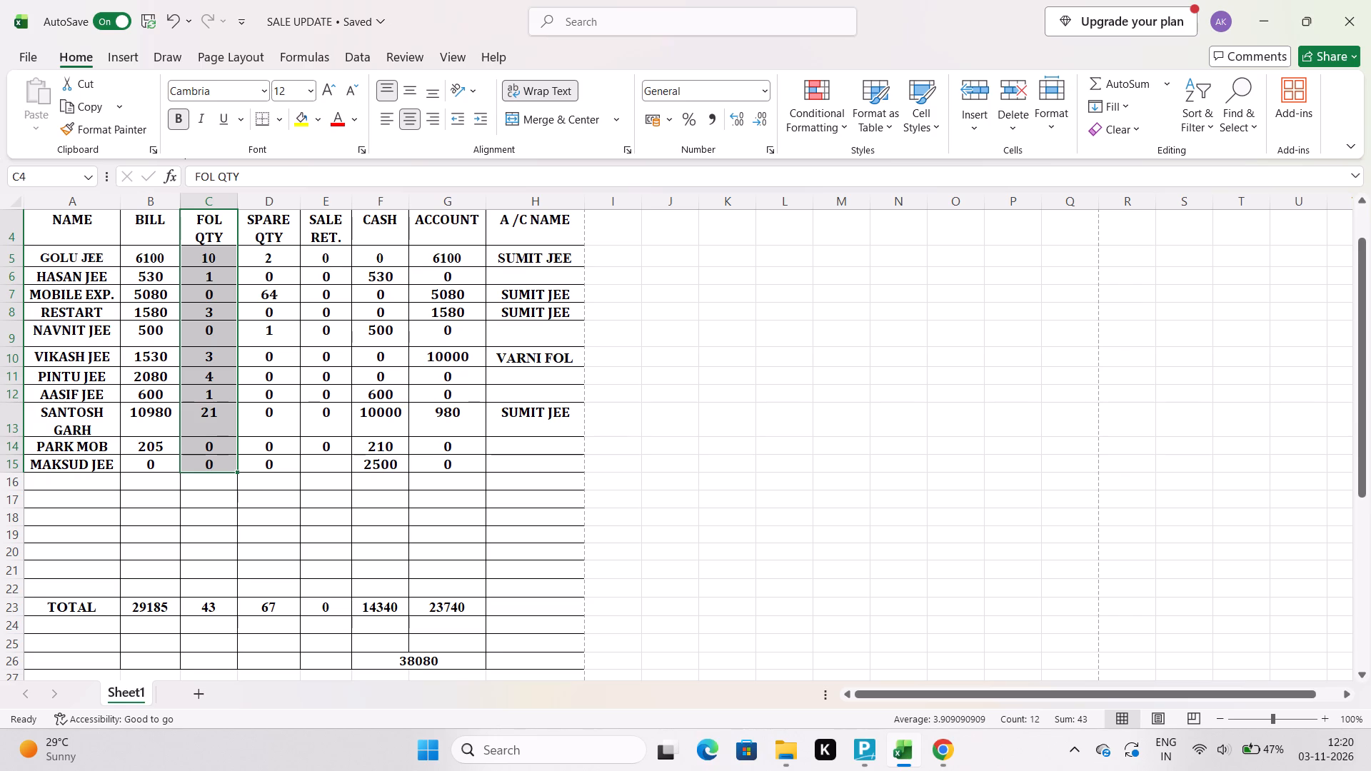
pyautogui.moveTo(151, 238); pyautogui.dragTo(151, 453)
pyautogui.click(151, 453)
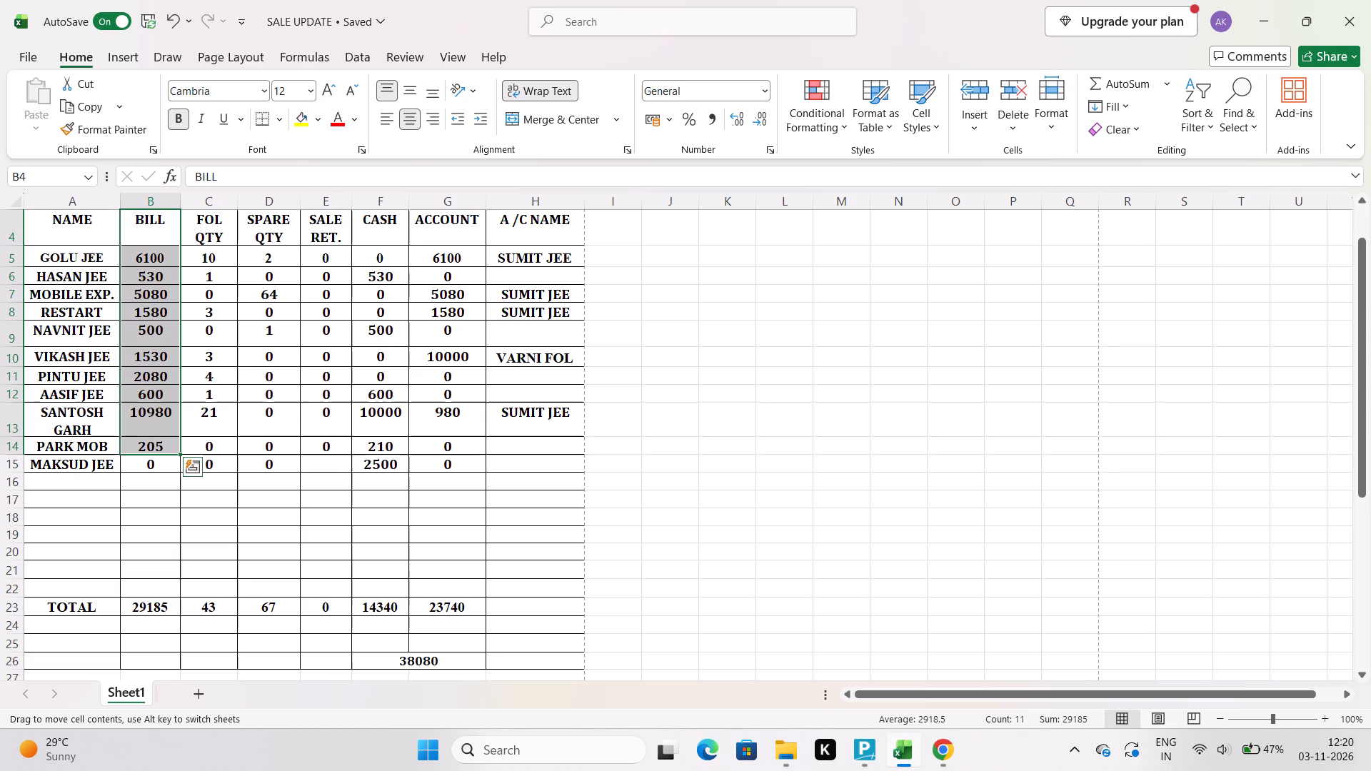
# Review the party entries one by one in the NAME column from GOLU JEE through MAKSUD JEE.
pyautogui.scroll(1, 132, 388)
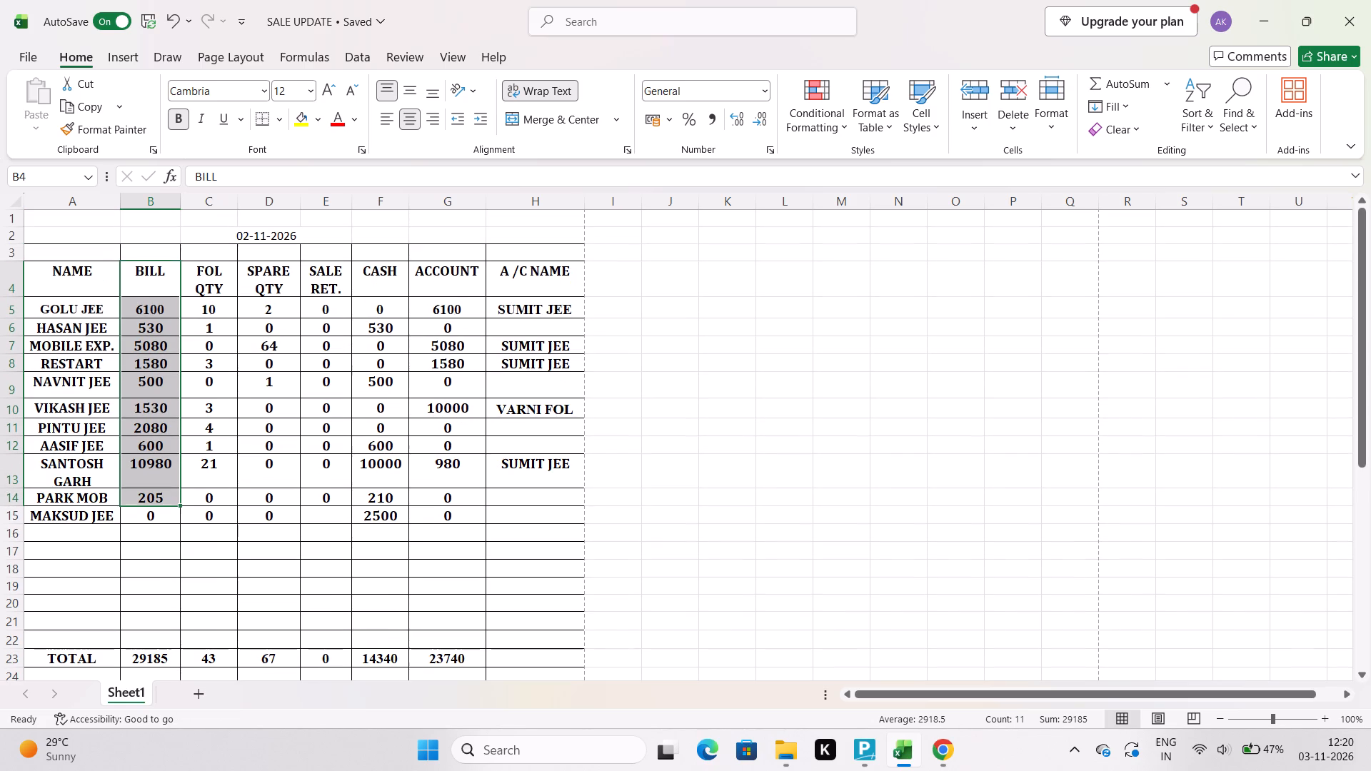
pyautogui.click(69, 302)
pyautogui.click(78, 326)
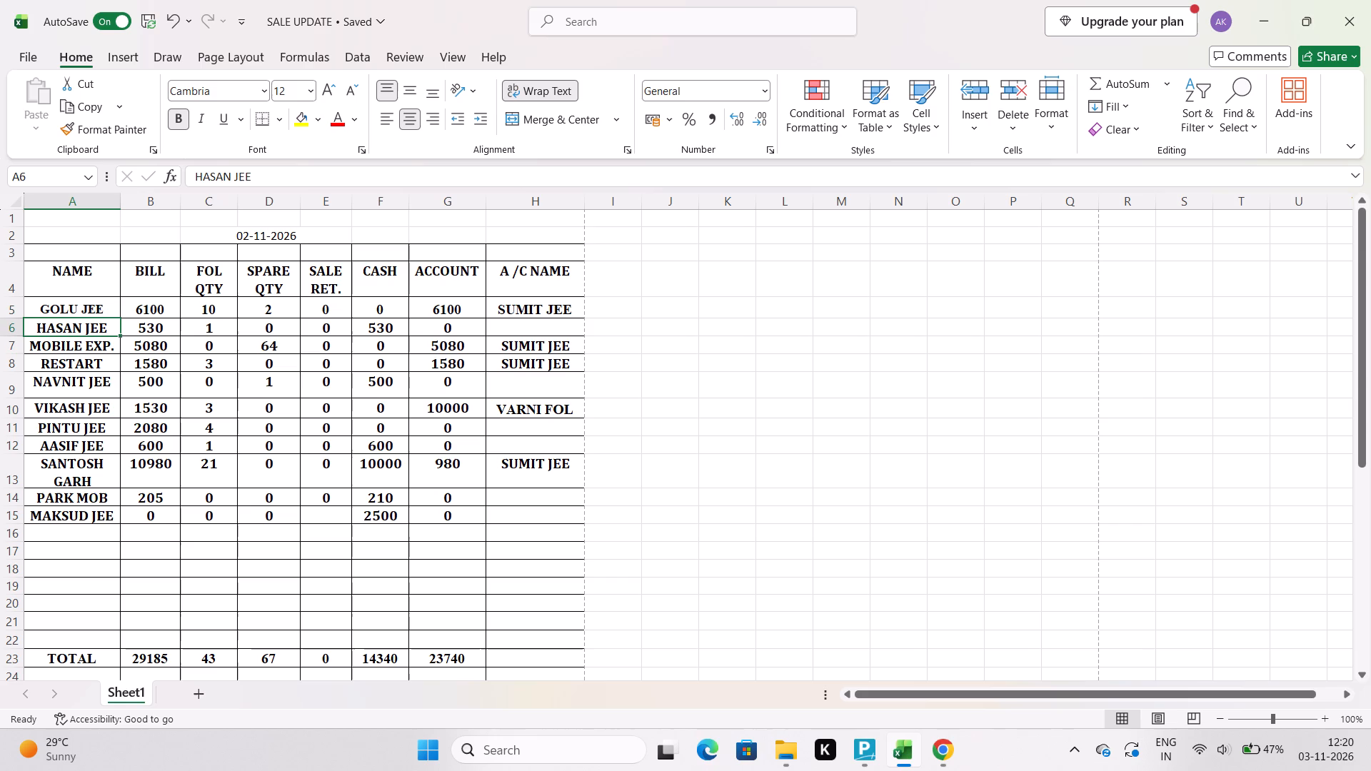
pyautogui.click(84, 353)
pyautogui.click(83, 361)
pyautogui.click(85, 383)
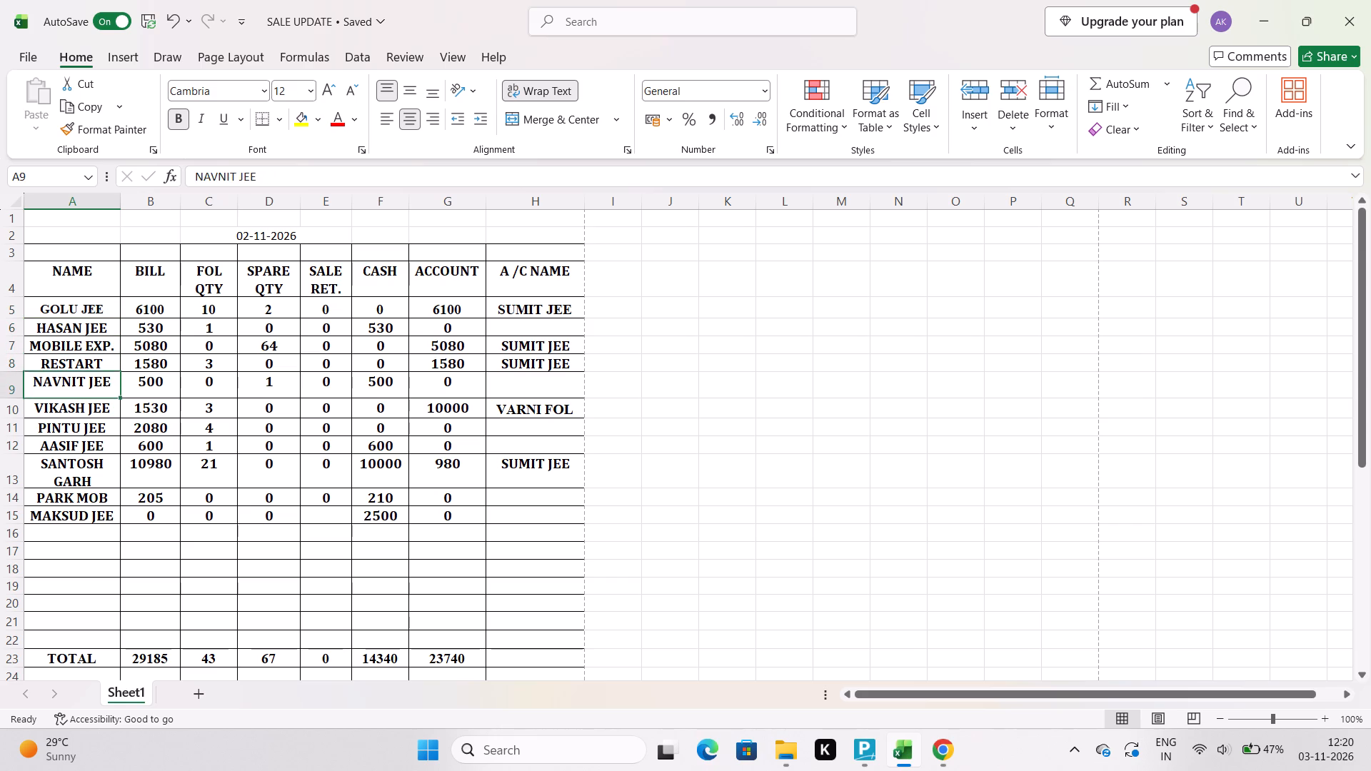
pyautogui.click(81, 413)
pyautogui.click(79, 433)
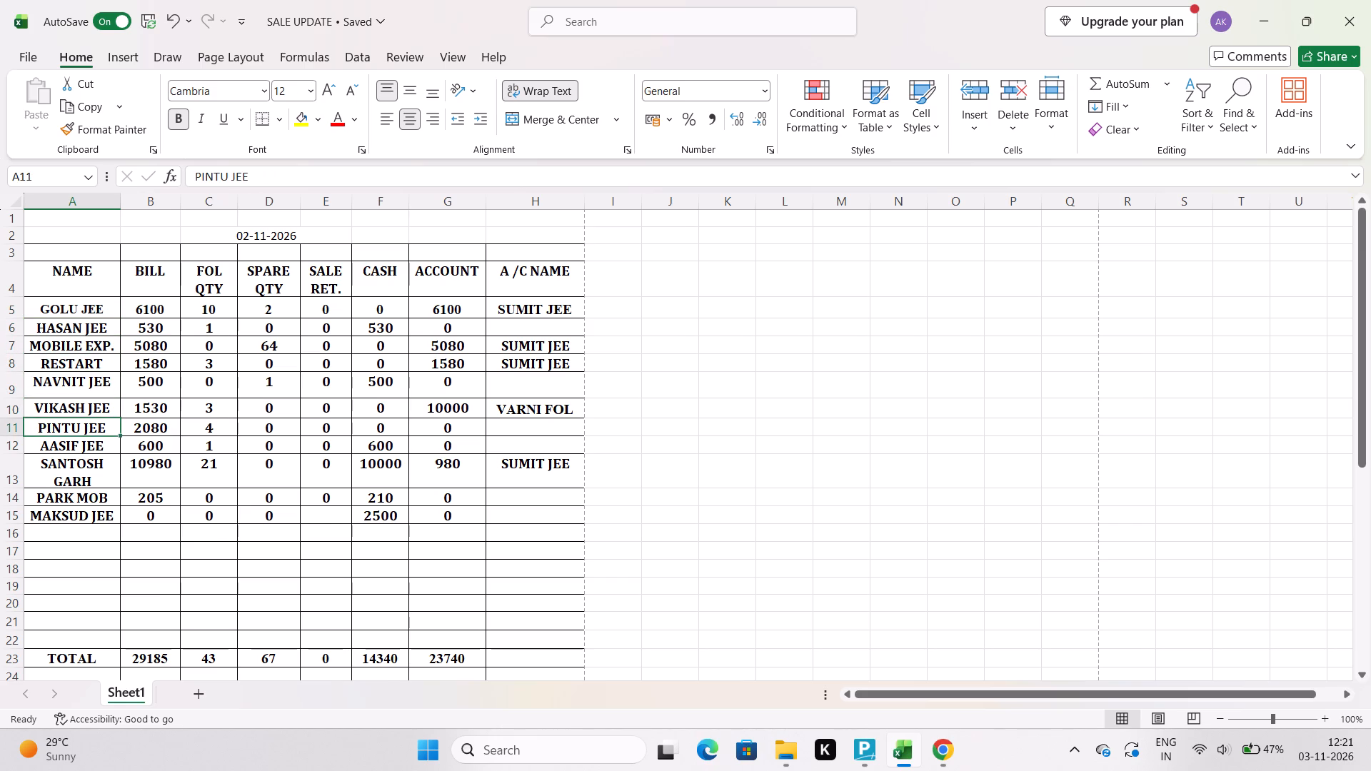
pyautogui.click(74, 448)
pyautogui.click(74, 470)
pyautogui.click(70, 502)
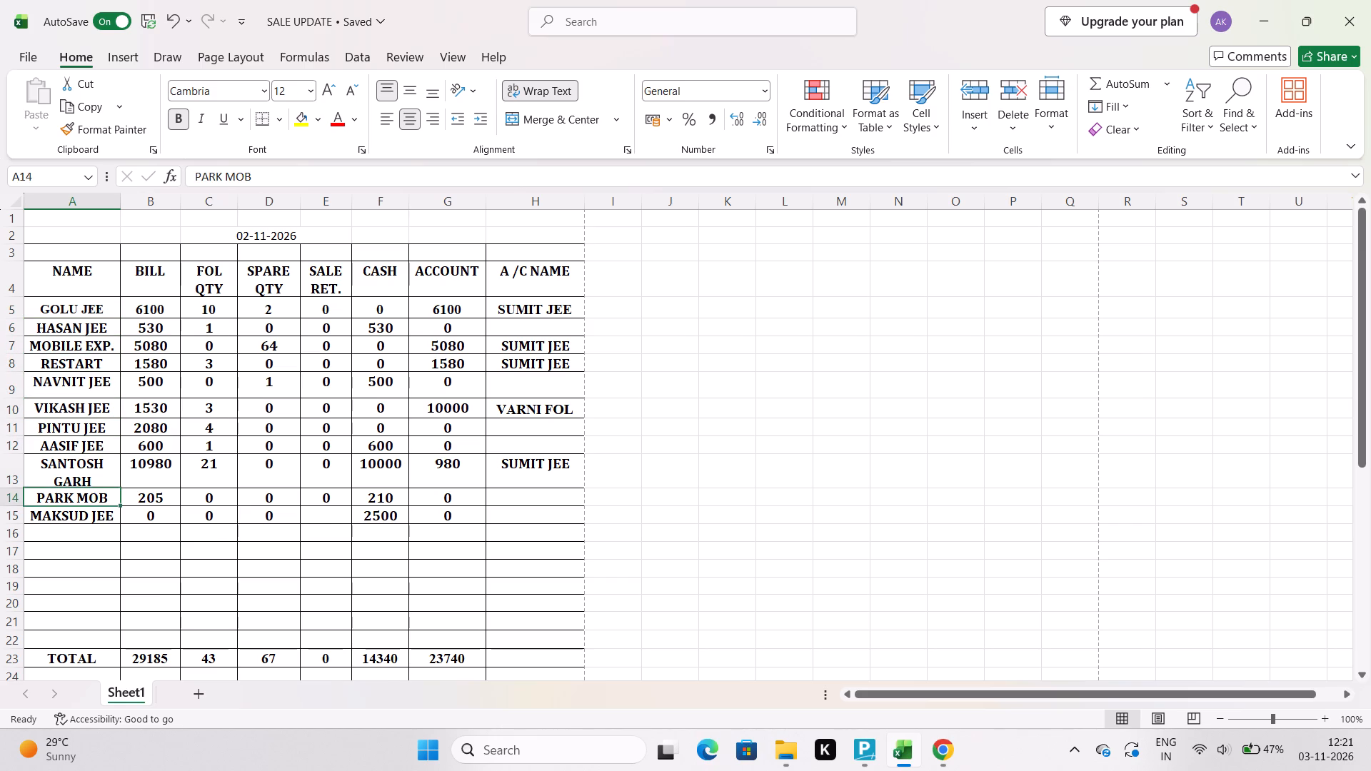
pyautogui.click(69, 517)
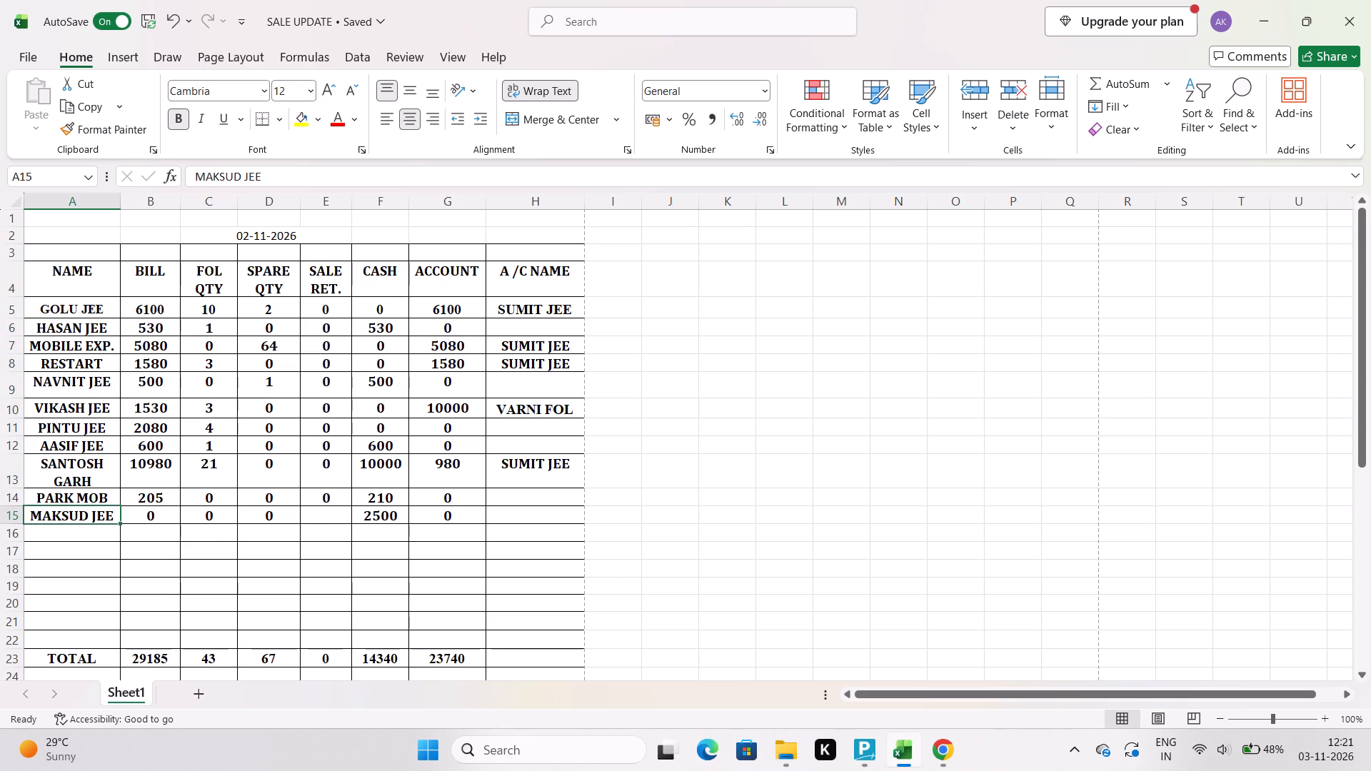
# Recheck the CASH, ACCOUNT and SPARE QTY column sums against the TOTAL row.
pyautogui.moveTo(388, 296); pyautogui.dragTo(393, 505)
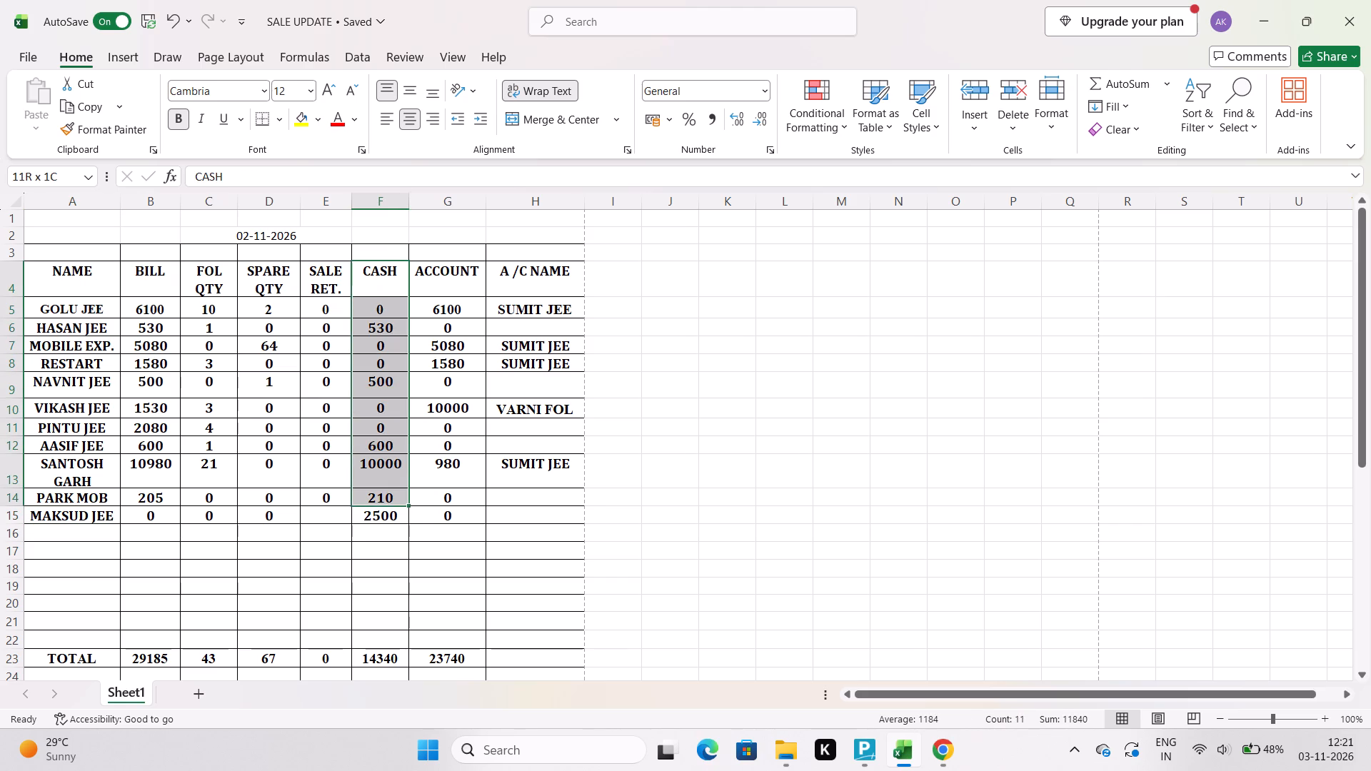
pyautogui.moveTo(393, 505); pyautogui.dragTo(392, 511)
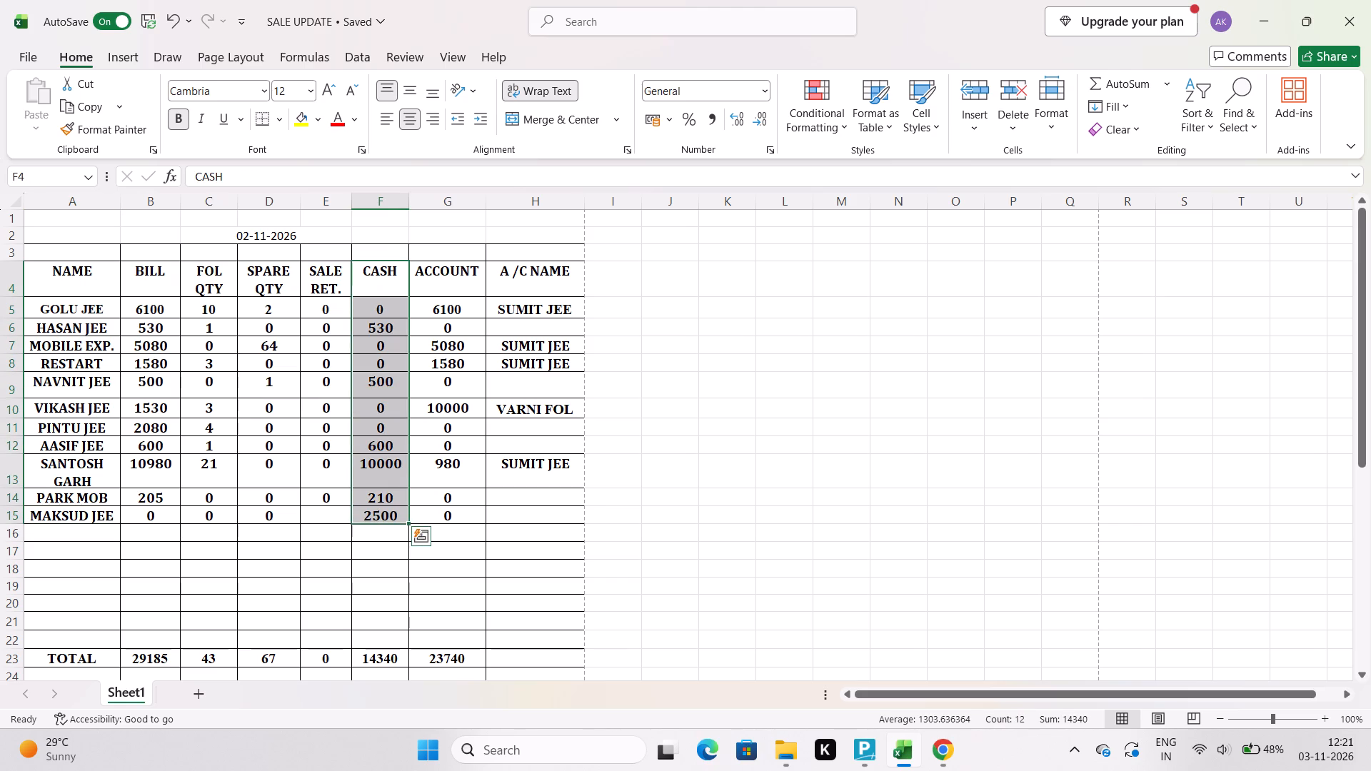
pyautogui.moveTo(447, 281); pyautogui.dragTo(478, 490)
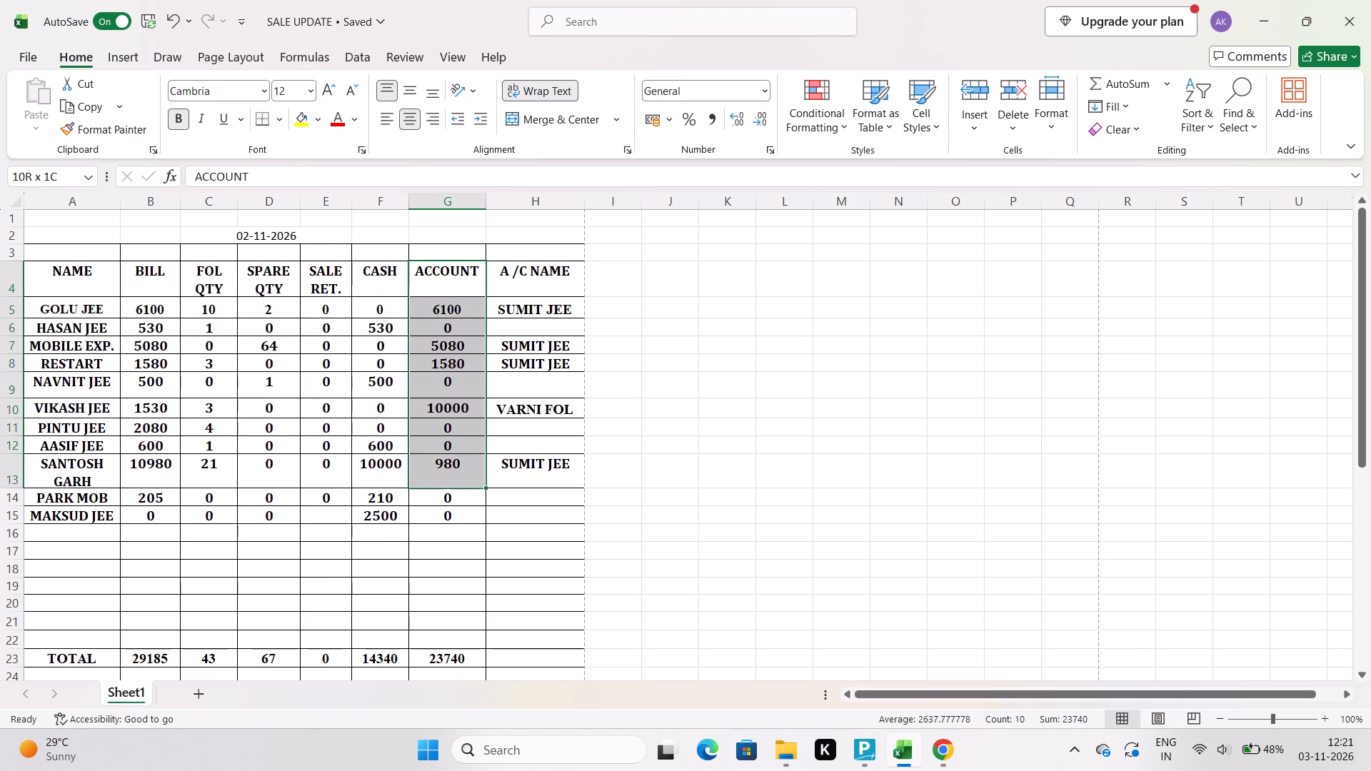
pyautogui.moveTo(478, 490); pyautogui.dragTo(474, 513)
pyautogui.click(474, 513)
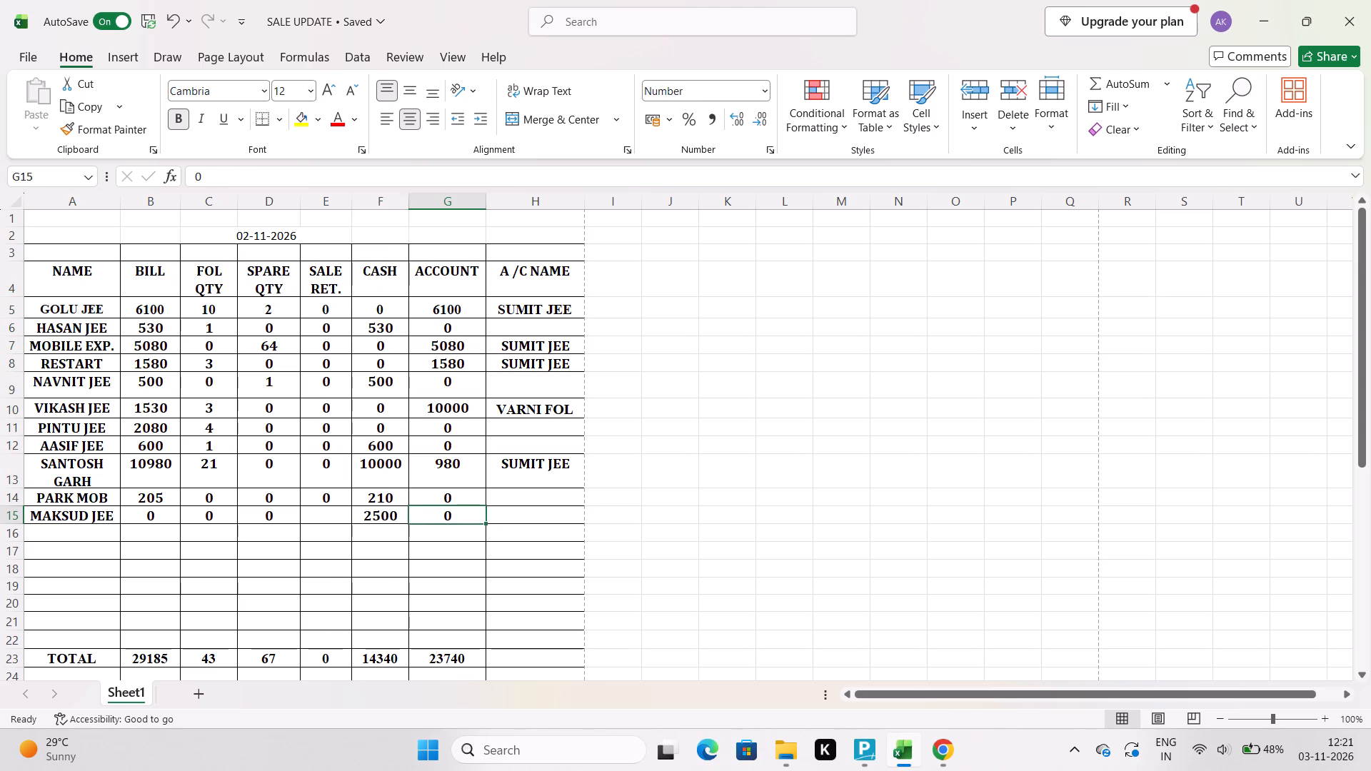
pyautogui.moveTo(443, 279); pyautogui.dragTo(456, 512)
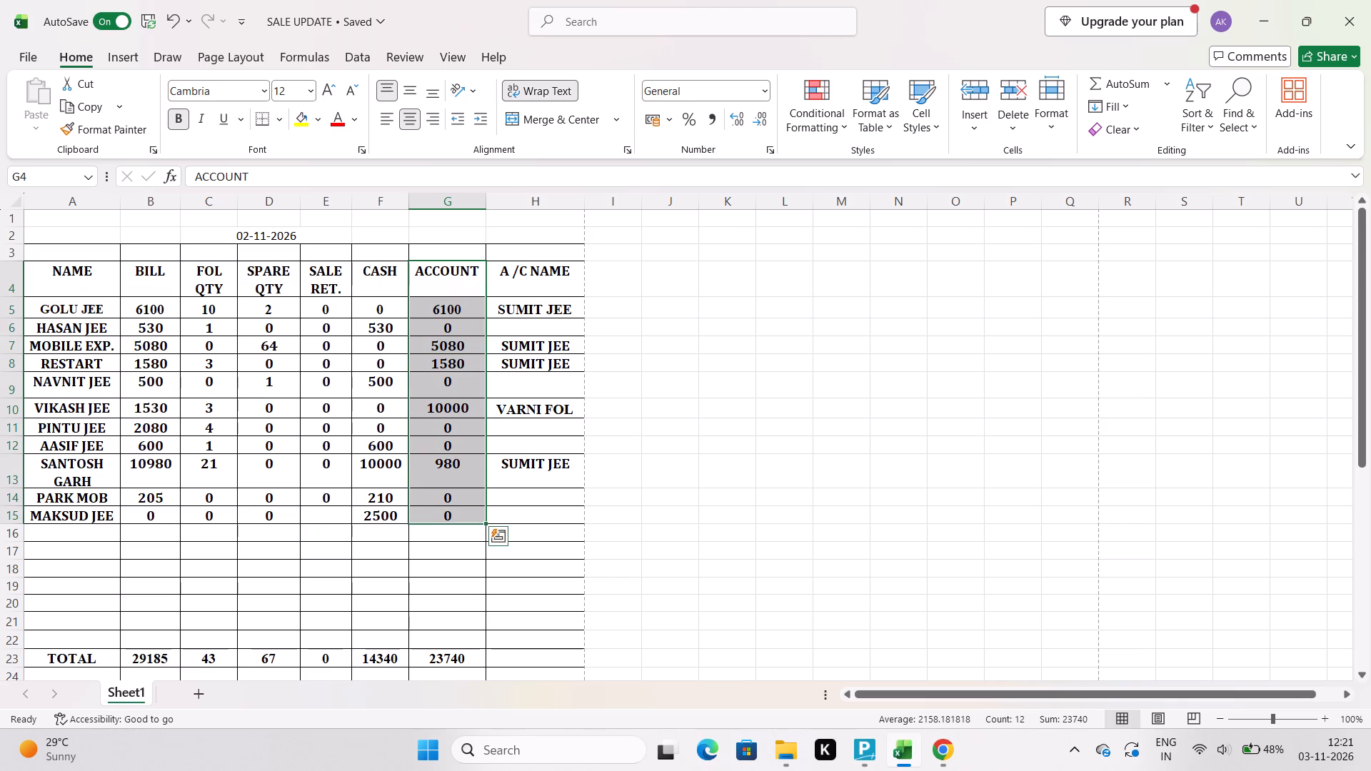
pyautogui.moveTo(272, 283); pyautogui.dragTo(283, 358)
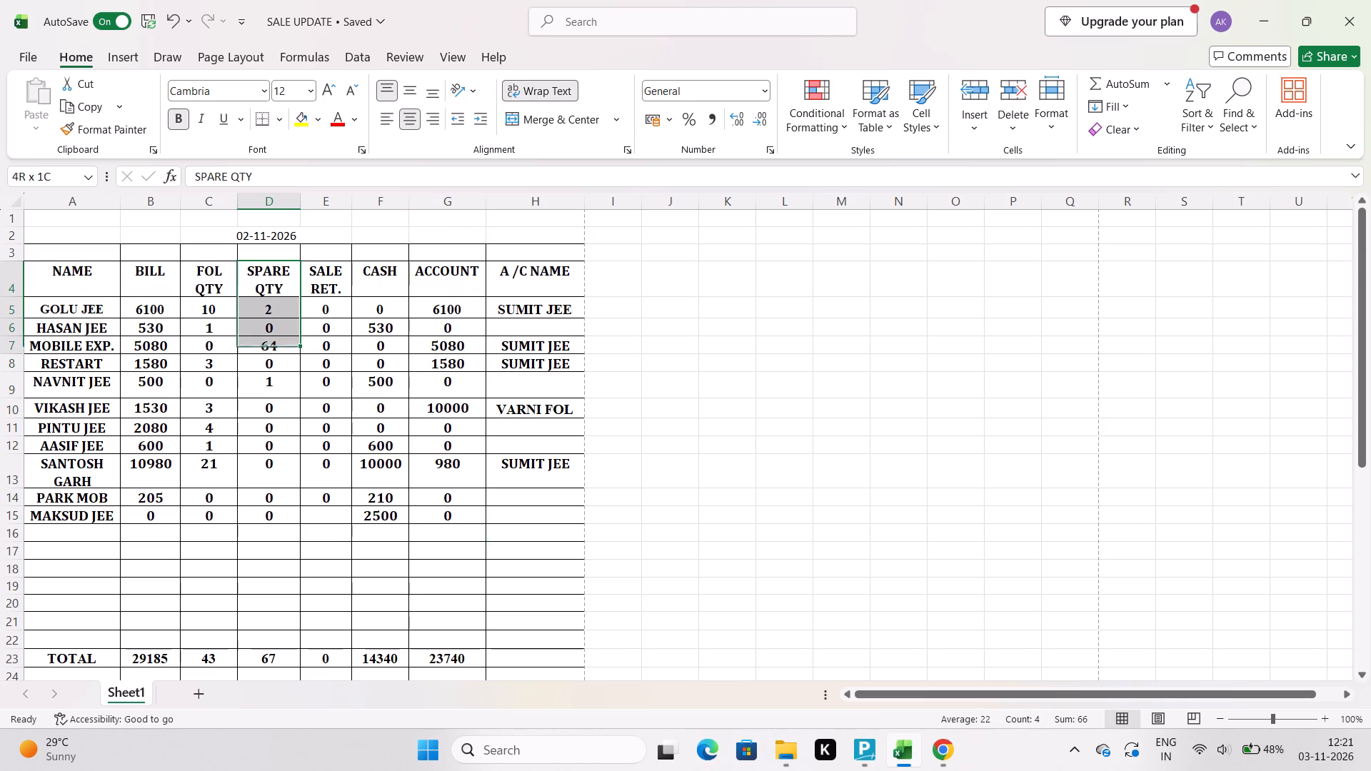
pyautogui.moveTo(283, 358); pyautogui.dragTo(290, 513)
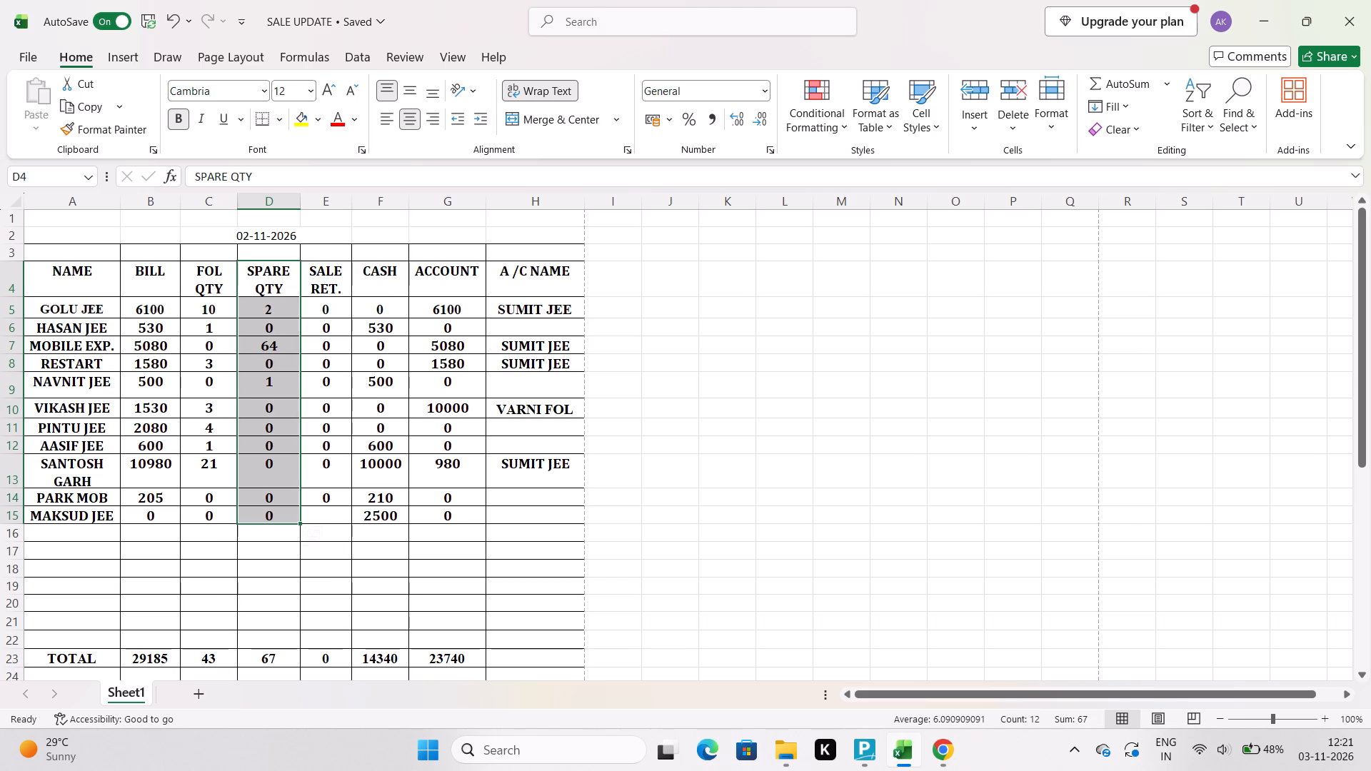
# Recheck the FOL QTY and BILL column sums against the TOTAL row, and the combined CASH and ACCOUNT totals against the grand total.
pyautogui.moveTo(209, 288); pyautogui.dragTo(220, 512)
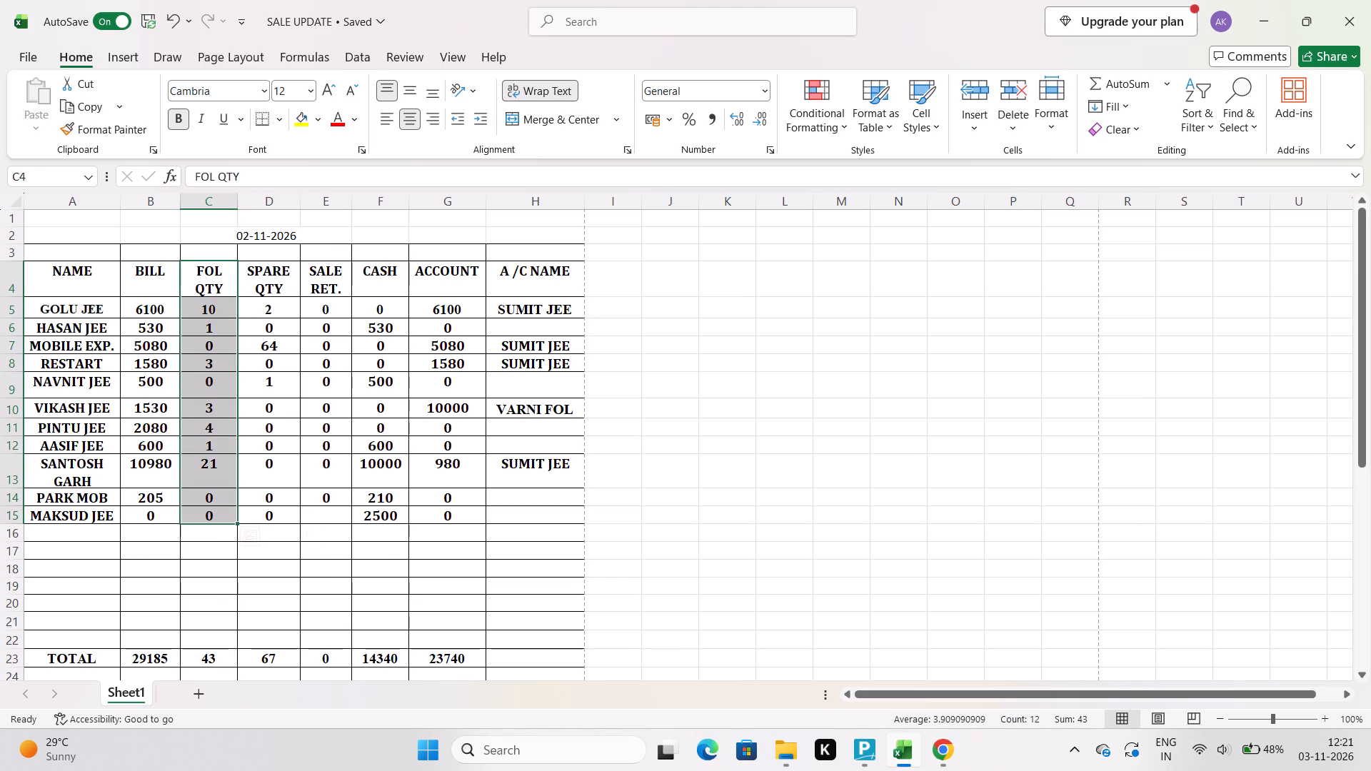
pyautogui.moveTo(152, 281); pyautogui.dragTo(179, 508)
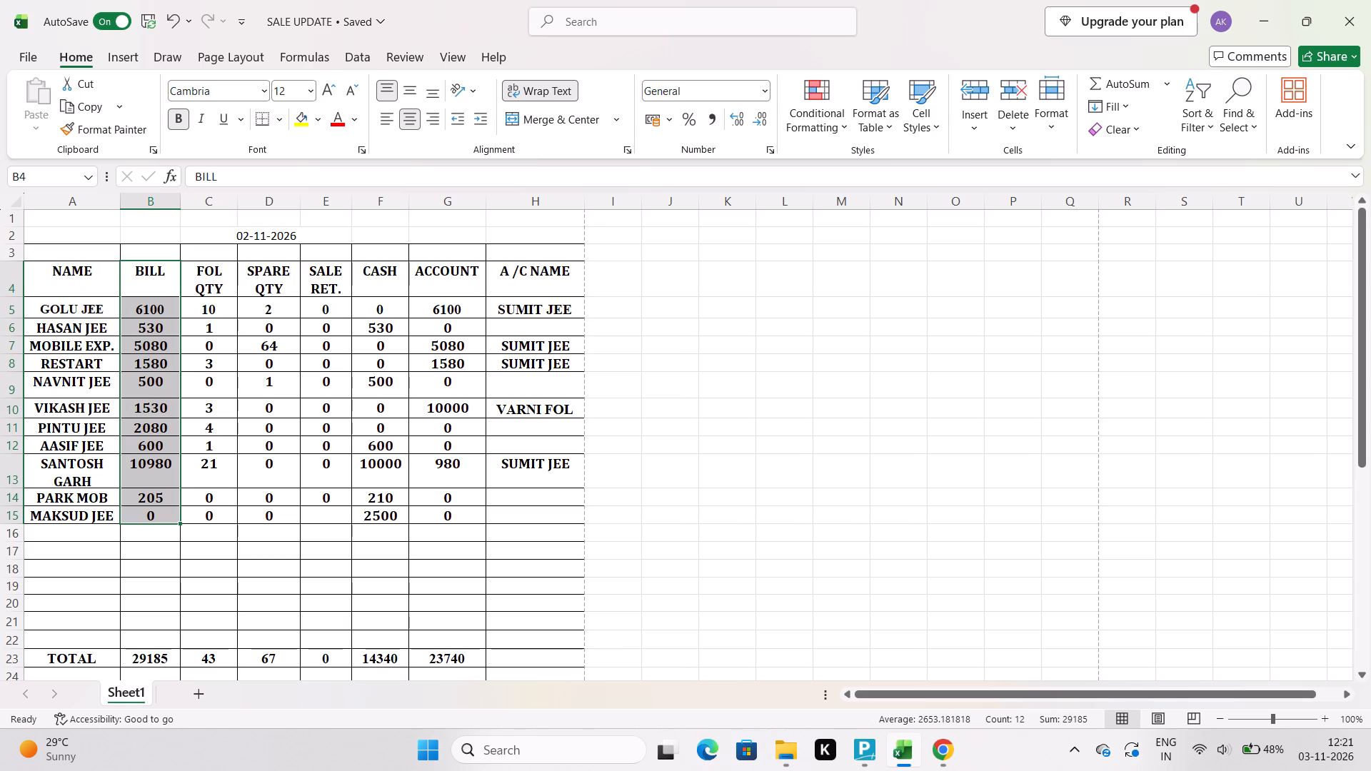
pyautogui.scroll(-4, 166, 475)
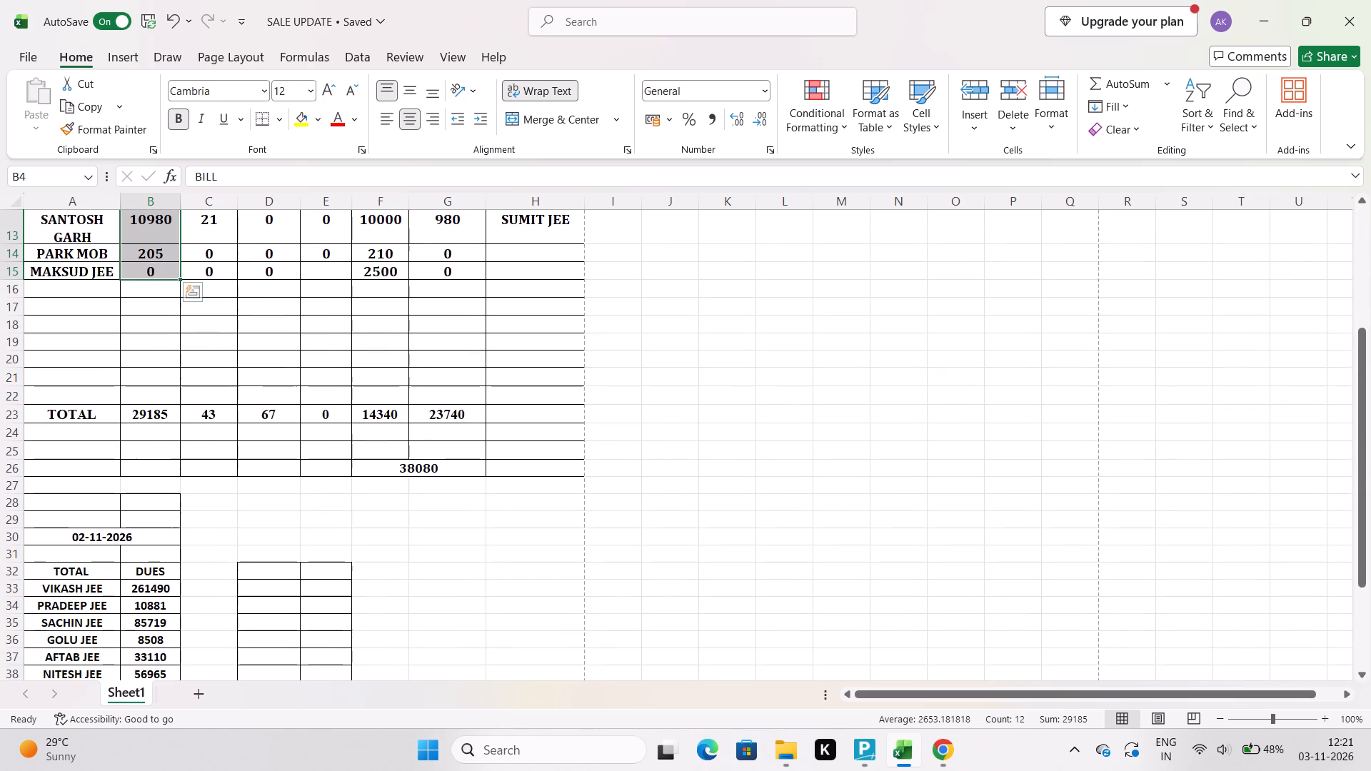
pyautogui.moveTo(373, 414); pyautogui.dragTo(402, 414)
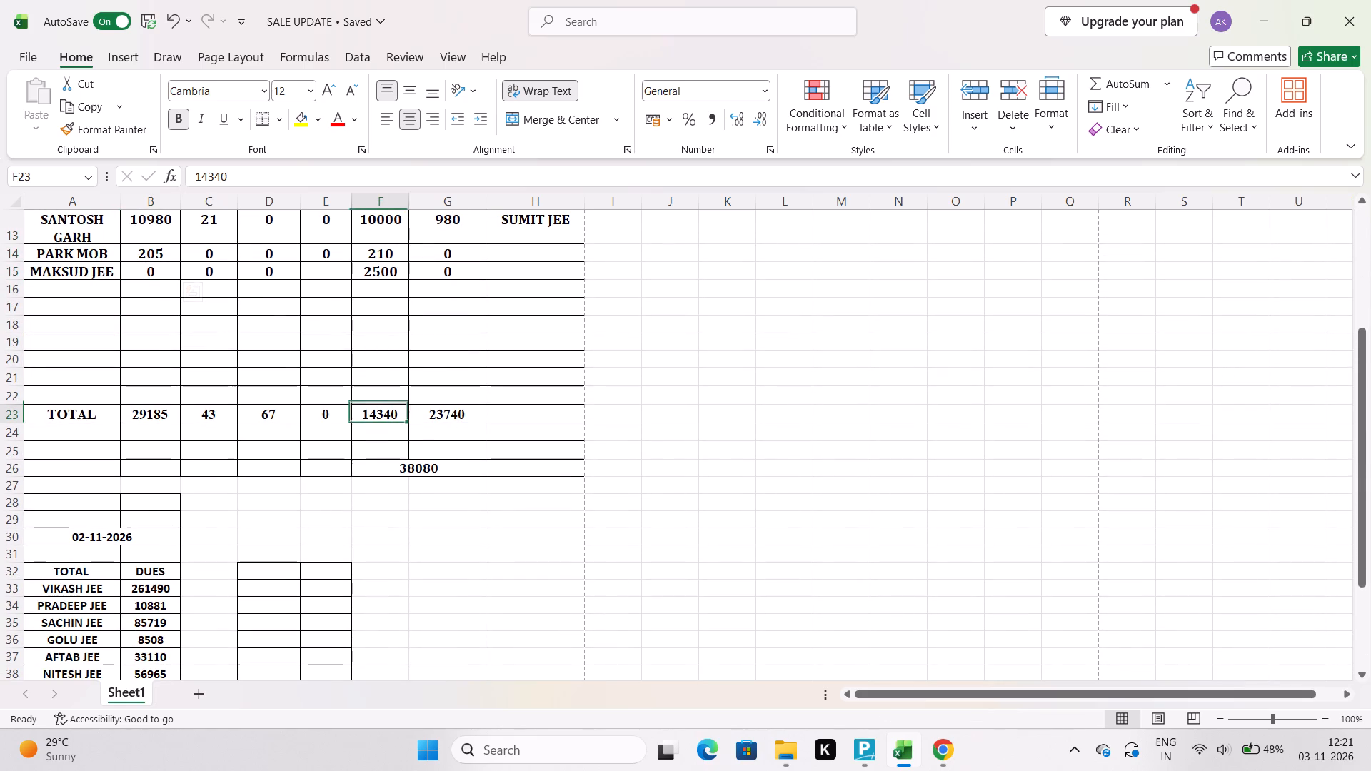
pyautogui.moveTo(402, 414); pyautogui.dragTo(421, 414)
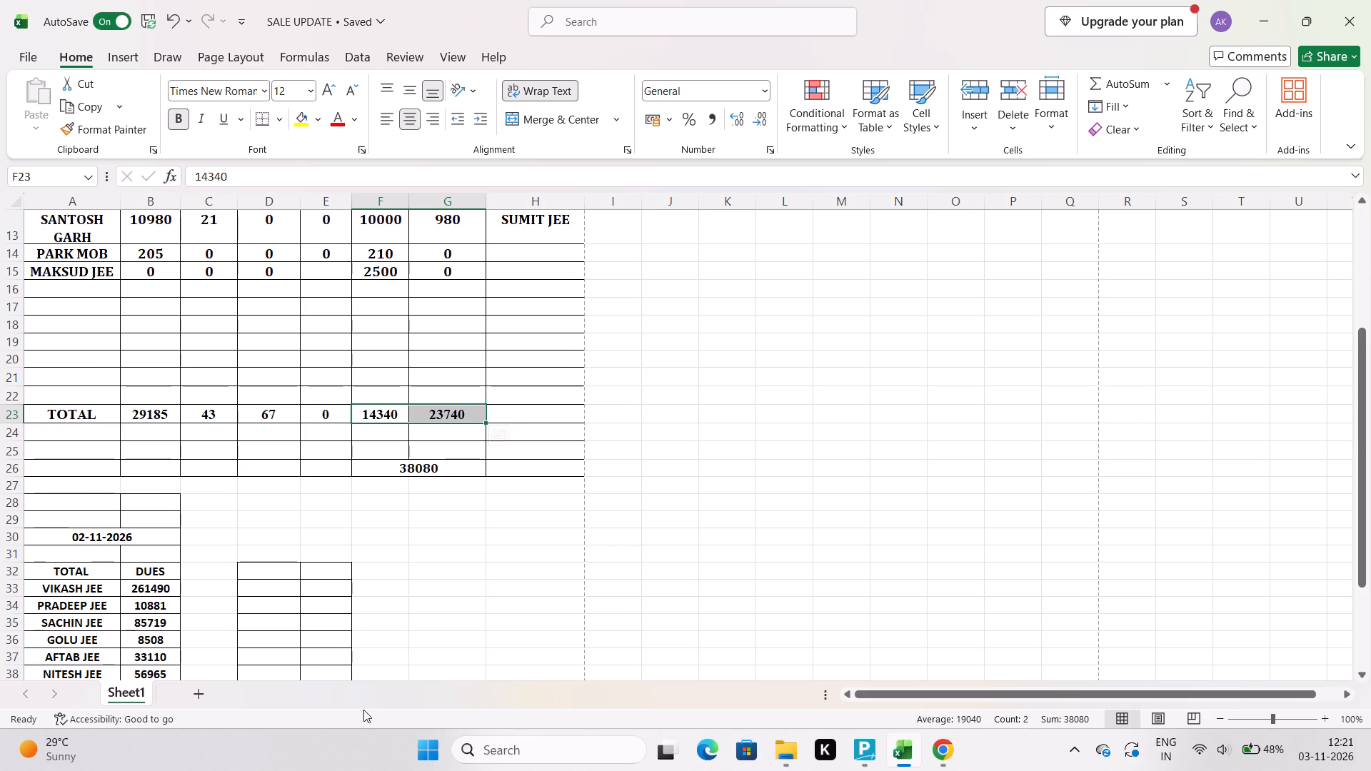
# Open the print settings and preview for the sale update sheet.
pyautogui.scroll(-5, 334, 638)
pyautogui.hotkey('ctrl', 'p')
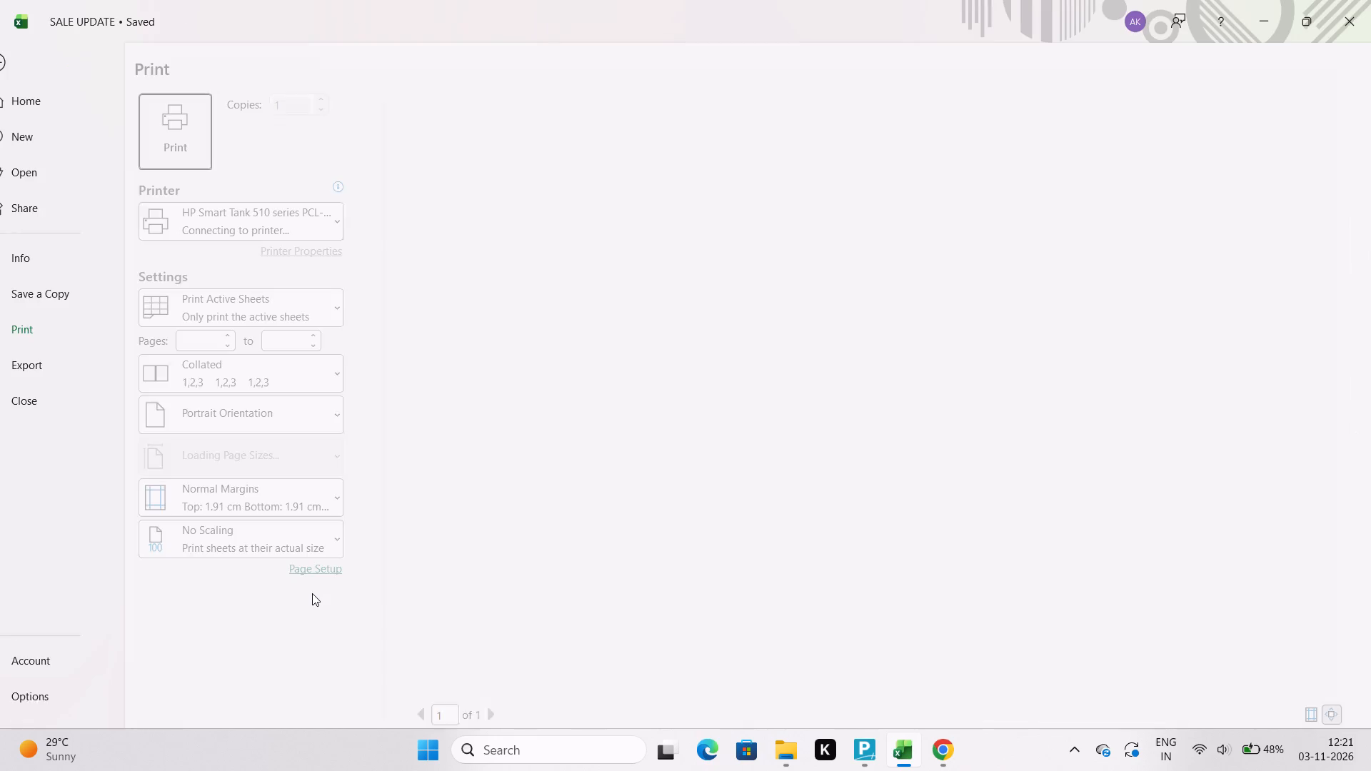
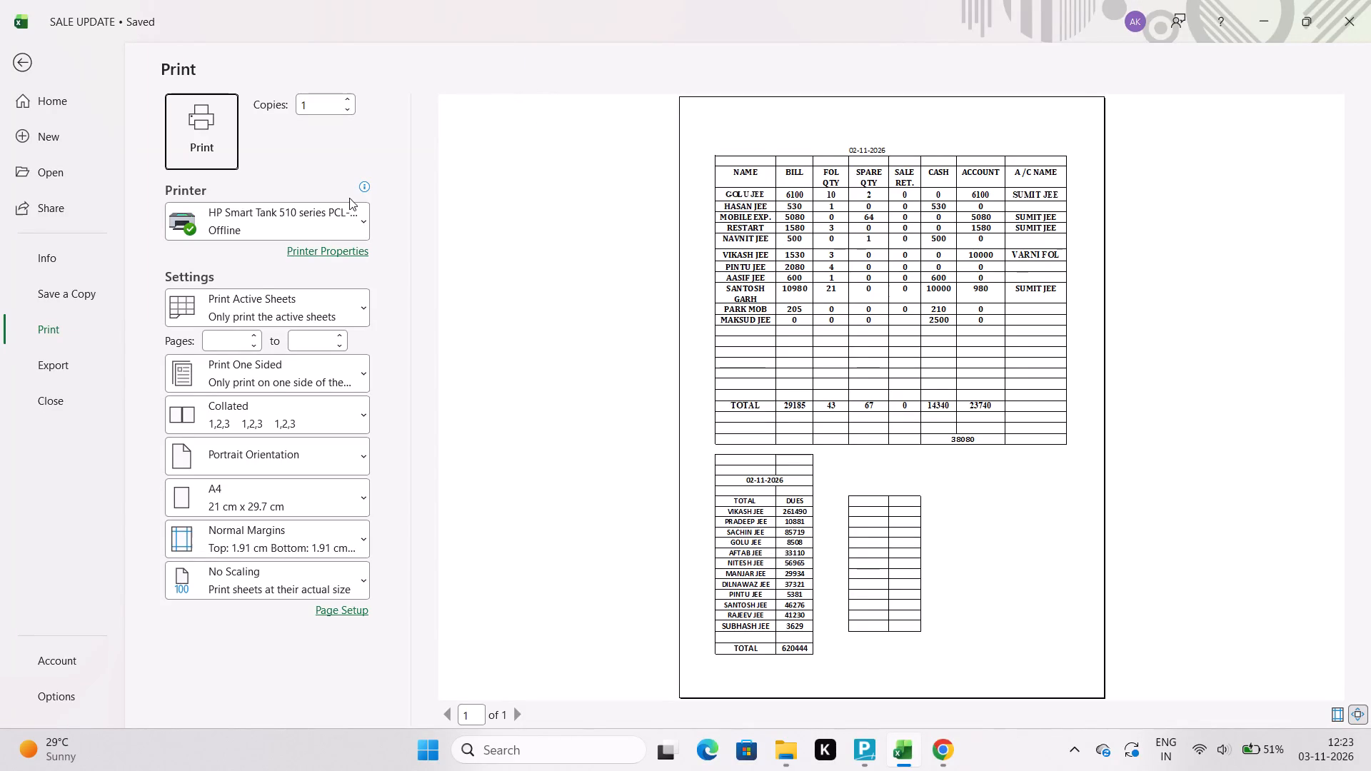
# Print the sale update sheet with Microsoft Print to PDF, saving the output as SALE FORMAT 2 NOV.
pyautogui.click(328, 201)
pyautogui.click(323, 224)
pyautogui.click(294, 353)
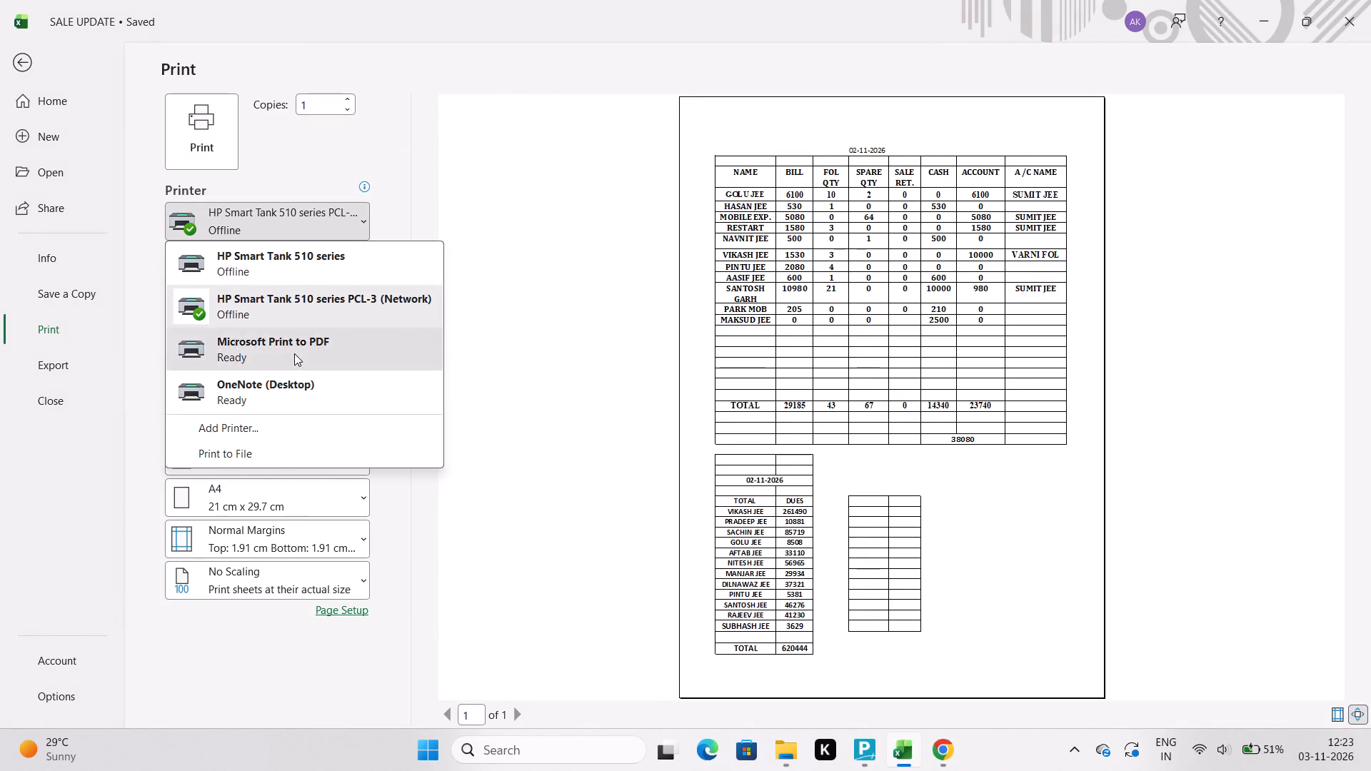
pyautogui.click(210, 138)
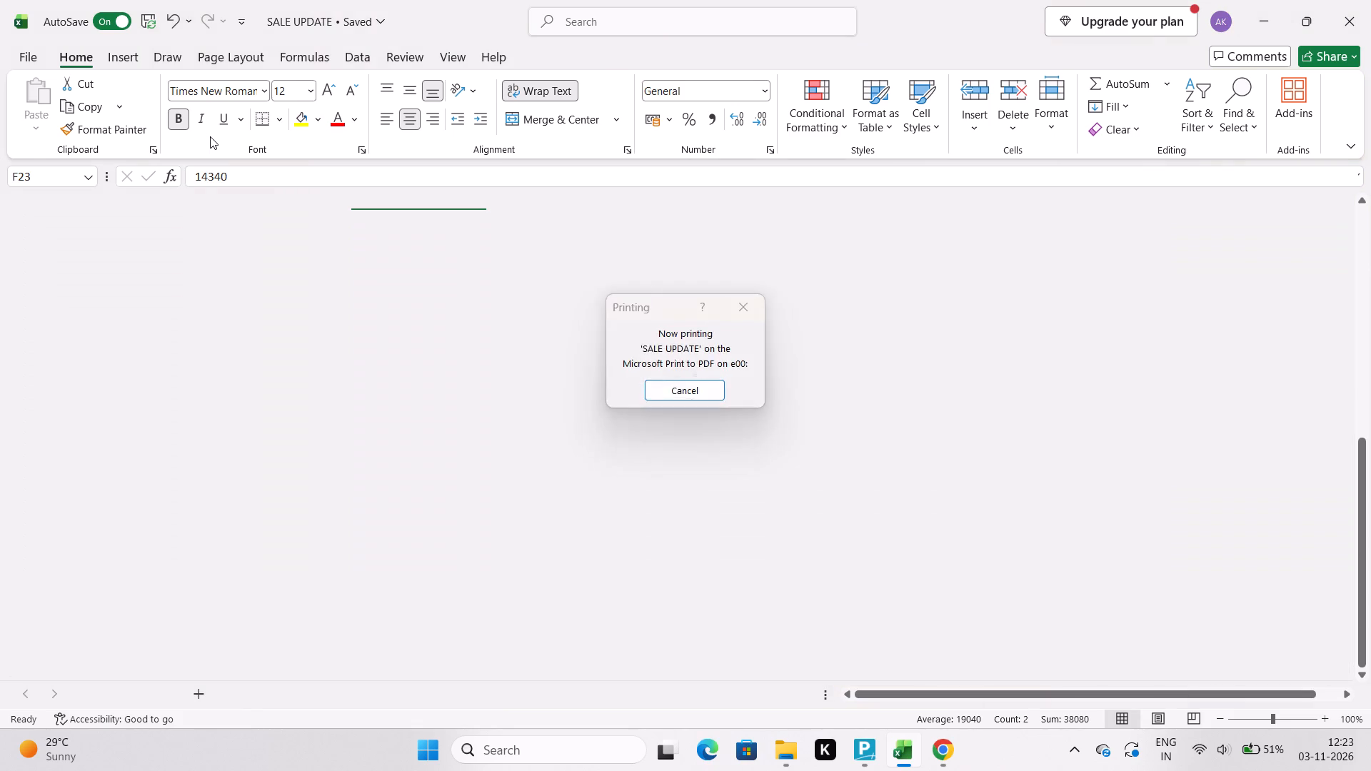
pyautogui.write('SALE FORMAT')
pyautogui.press('space')
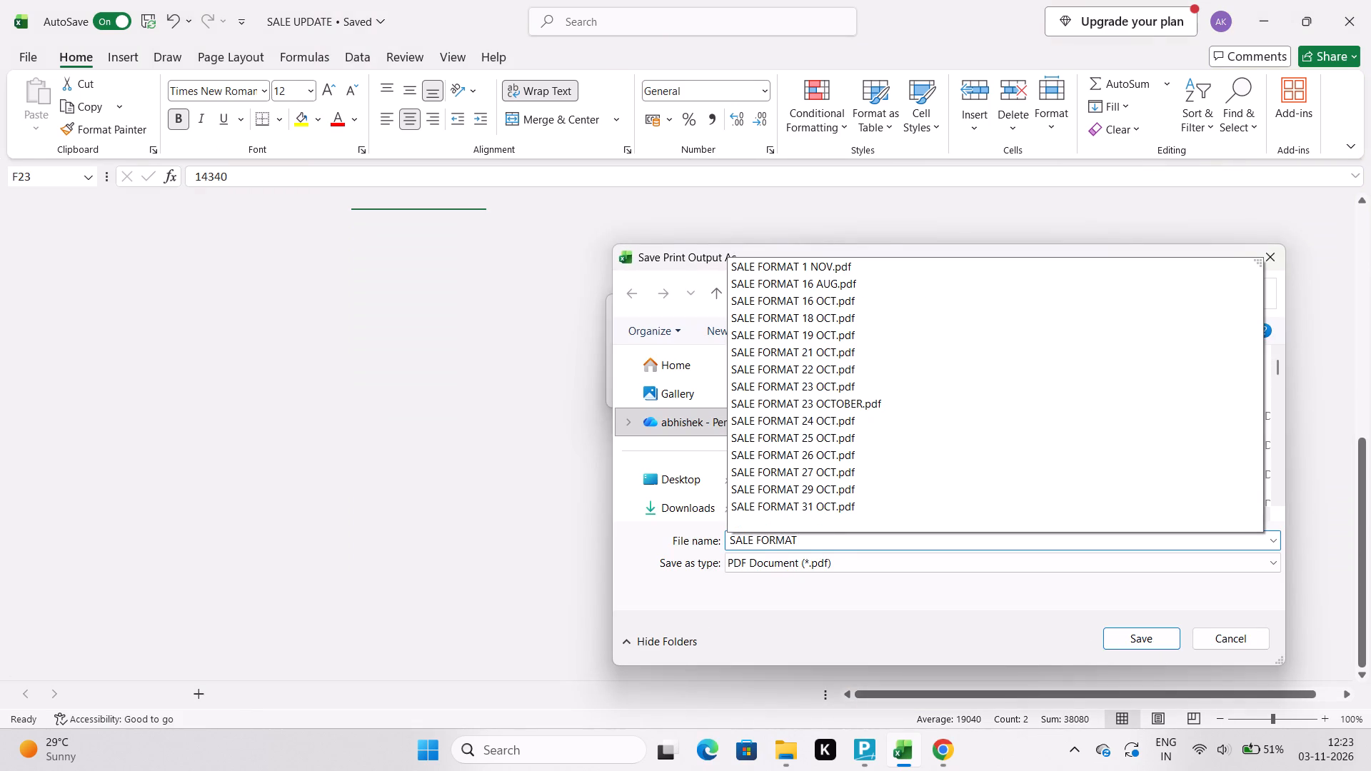
pyautogui.write('2 NOV')
pyautogui.press('Return')
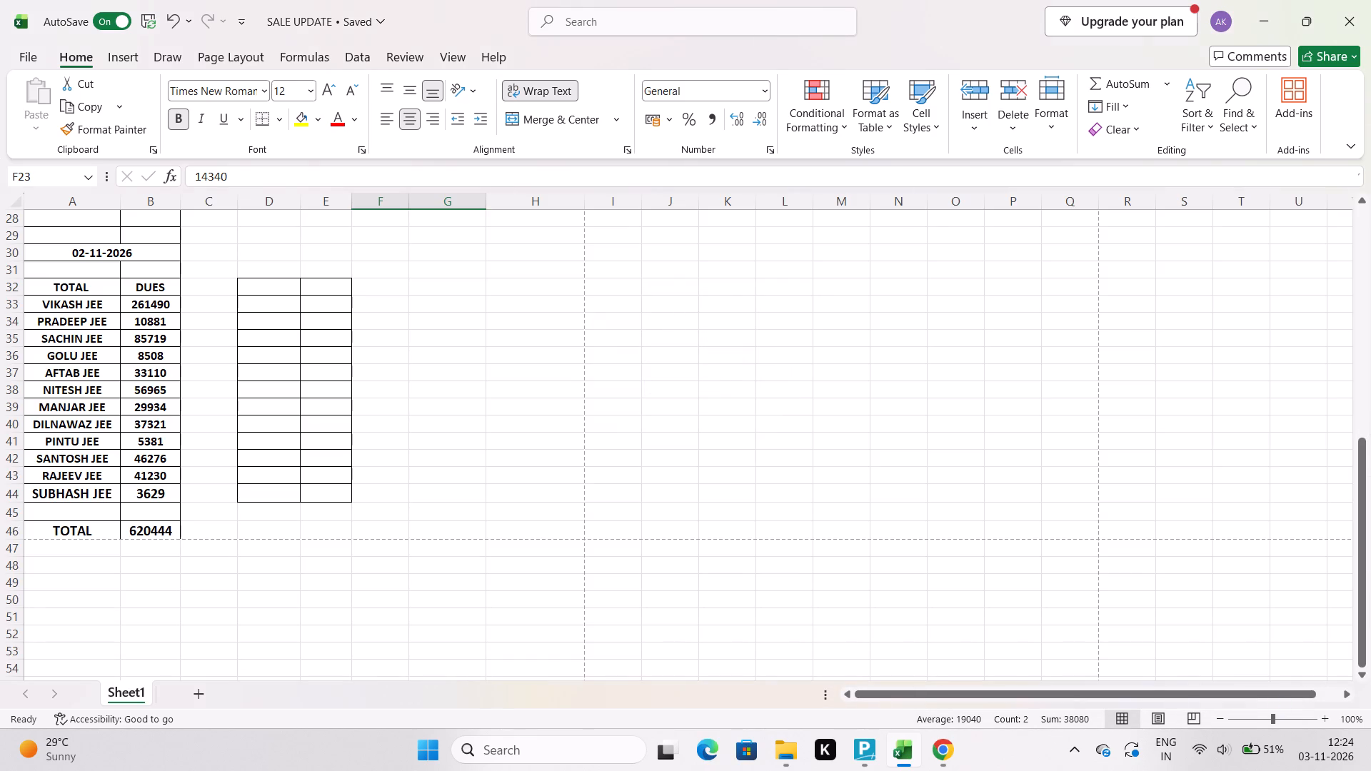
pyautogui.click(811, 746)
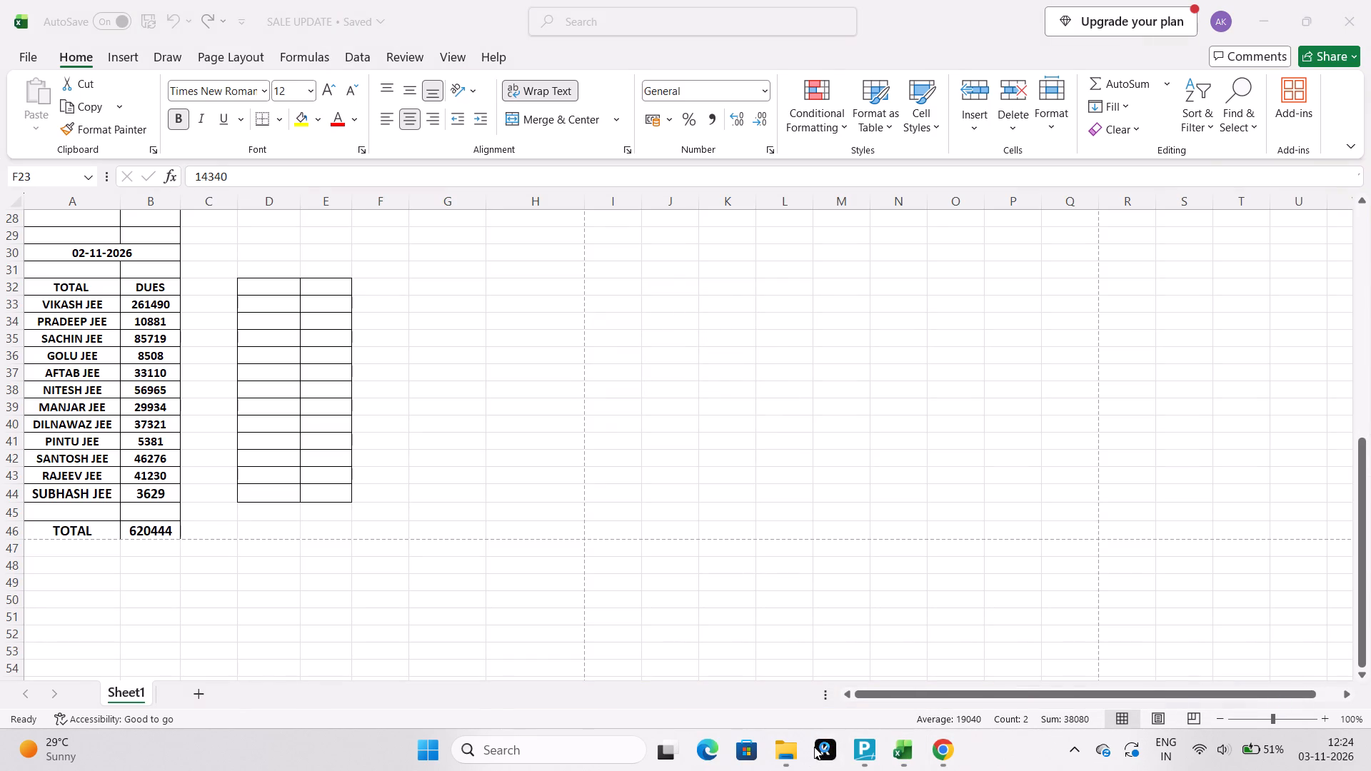